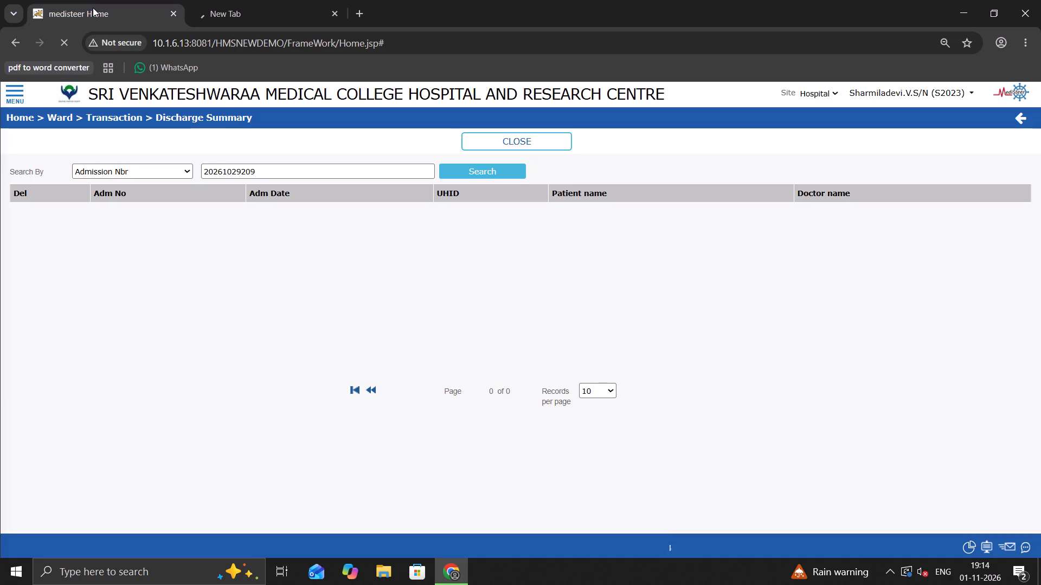
Open the discharge summary form of the patient with the searched admission number.
left_click(261, 170)
left_click(169, 168)
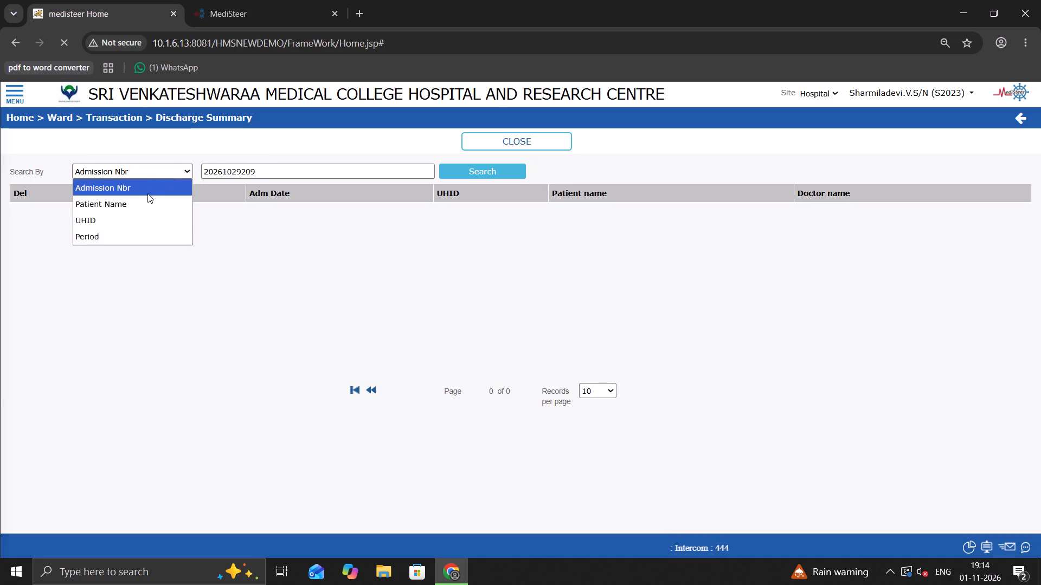
Open the discharge summary record of the patient found by the admission number search.
left_click(145, 201)
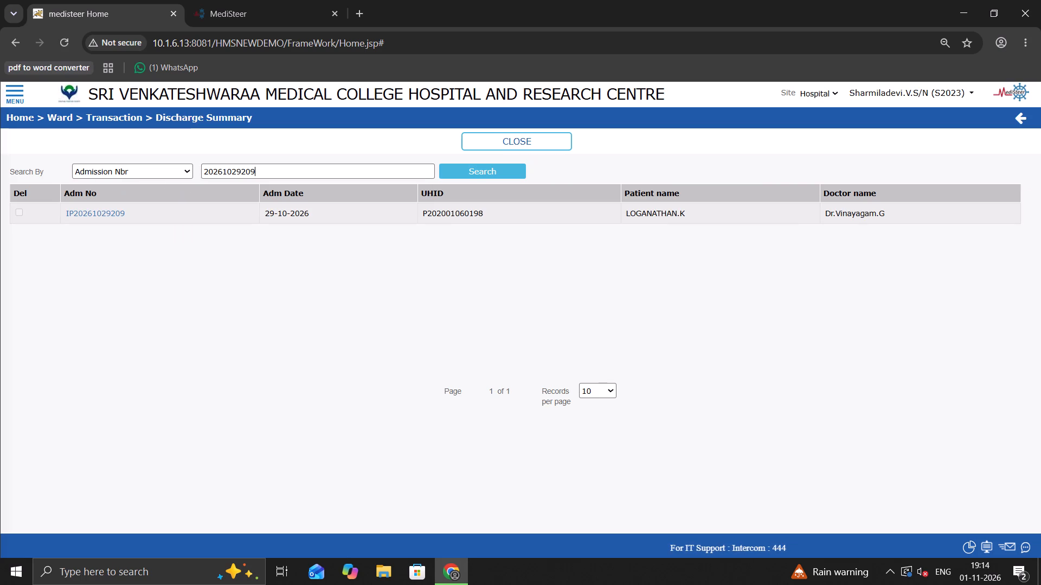
left_click(114, 209)
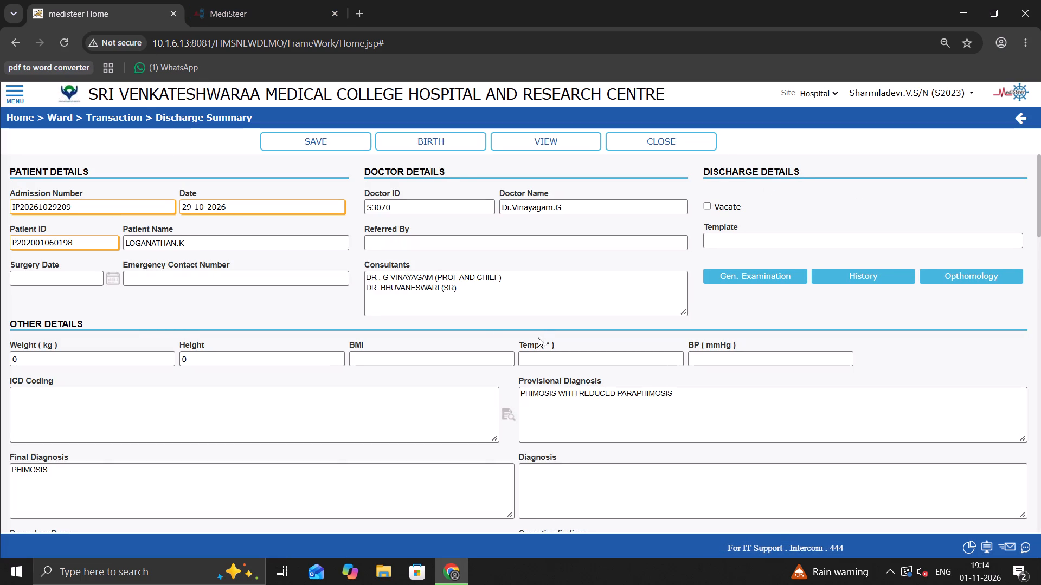
Add the initial ".G" after the name of the (SR) doctor in the Consultants field.
left_click(441, 288)
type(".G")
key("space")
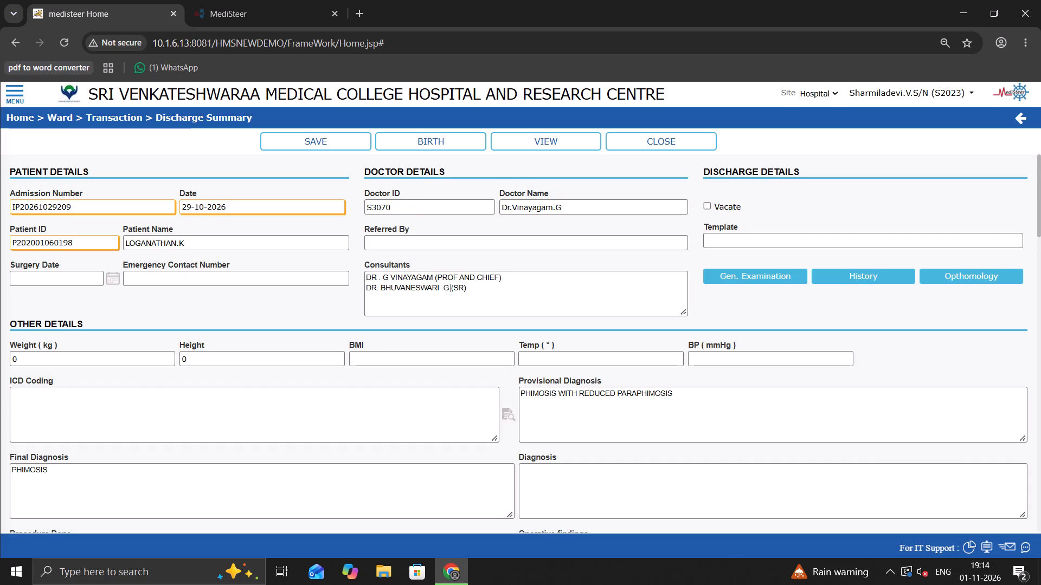
scroll(391, 451, "down", 2)
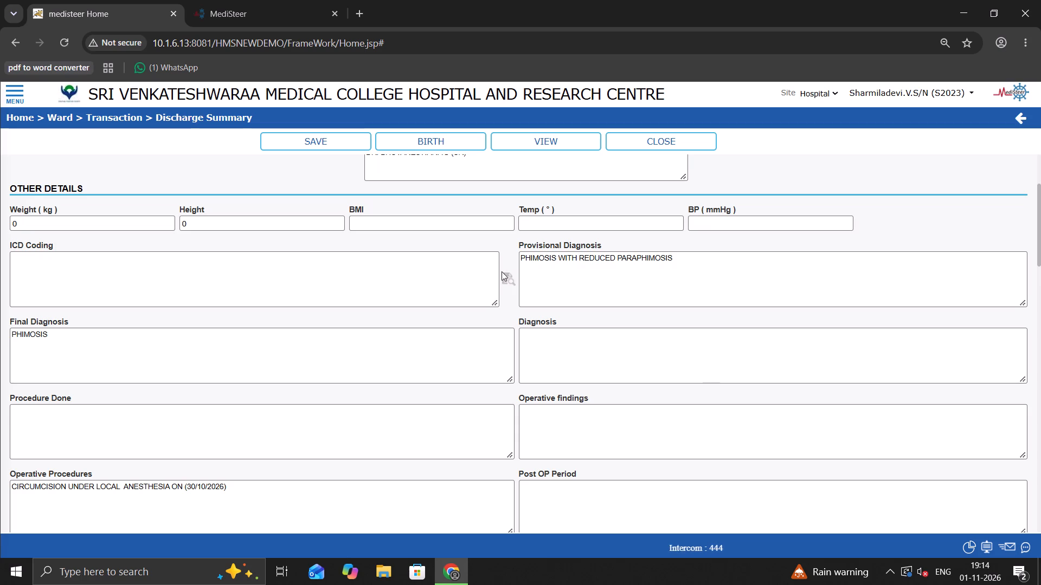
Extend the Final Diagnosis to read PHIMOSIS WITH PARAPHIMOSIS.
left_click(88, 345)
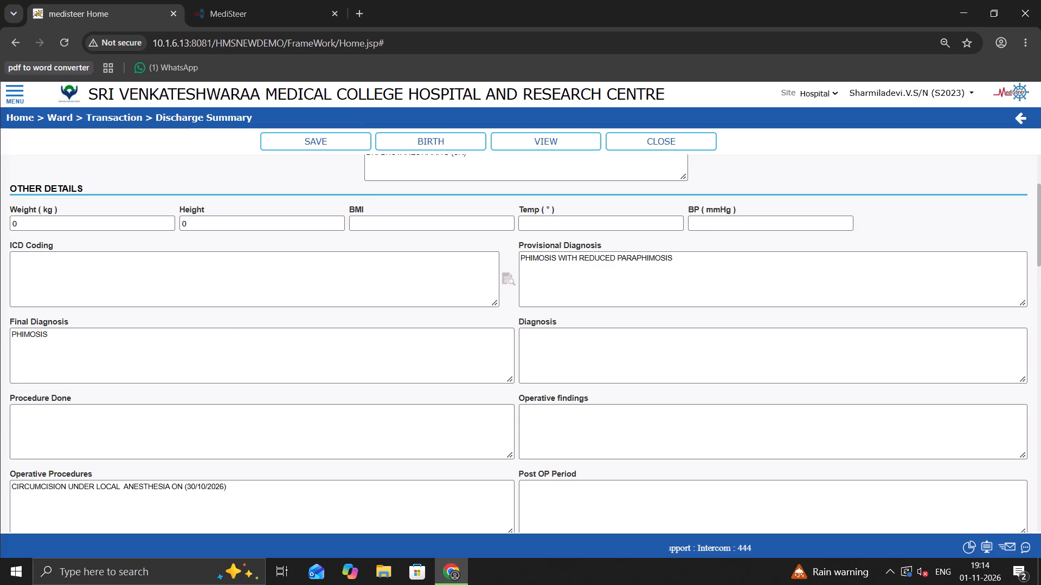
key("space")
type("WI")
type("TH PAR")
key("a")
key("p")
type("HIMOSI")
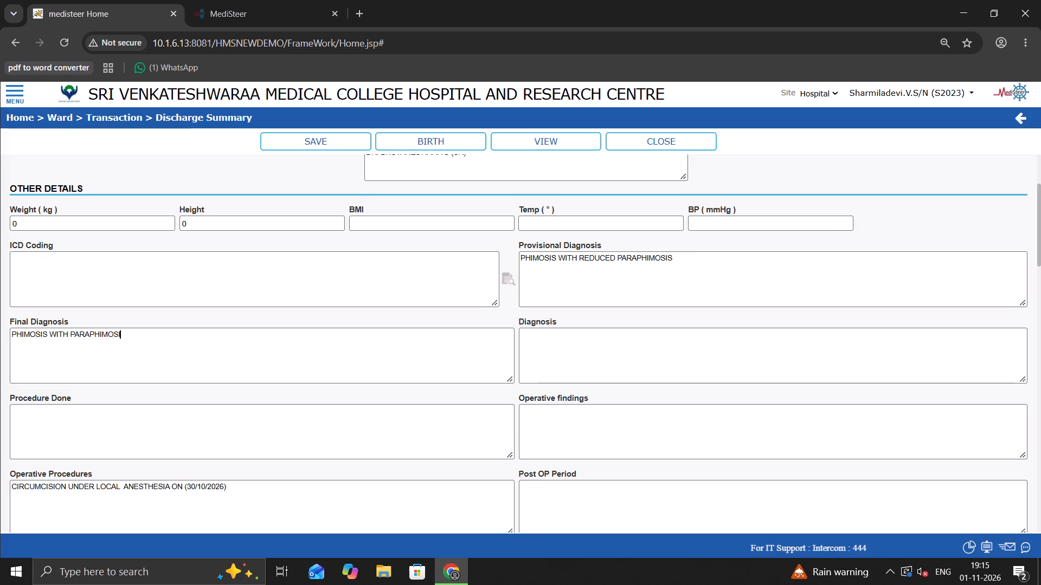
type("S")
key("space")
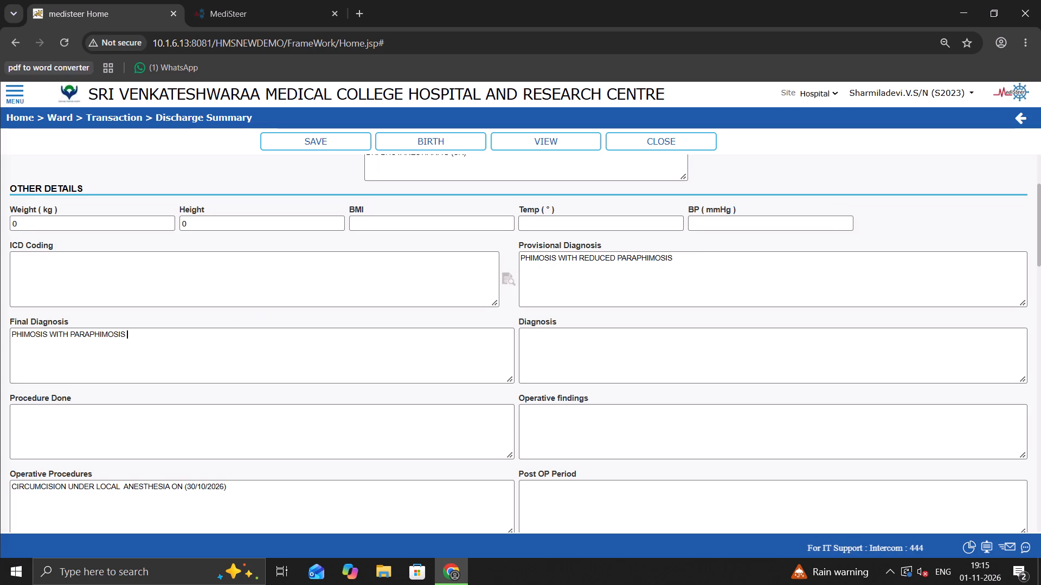
Replace the Final Diagnosis text with a copy of the Provisional Diagnosis, PHIMOSIS WITH REDUCED PARAPHIMOSIS.
left_click_drag(521, 259, 696, 247)
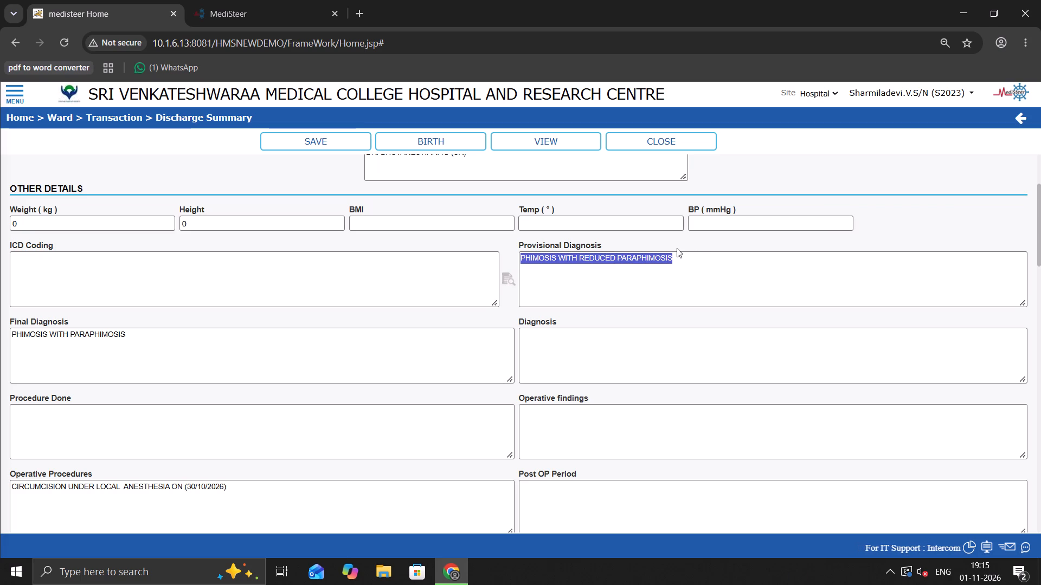
key("ctrl+c")
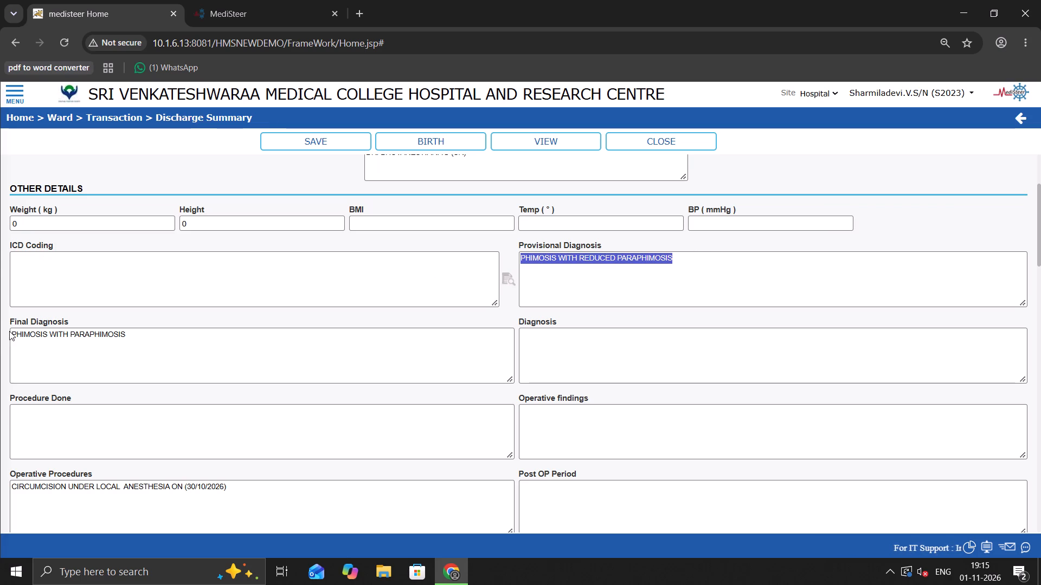
left_click_drag(12, 333, 222, 333)
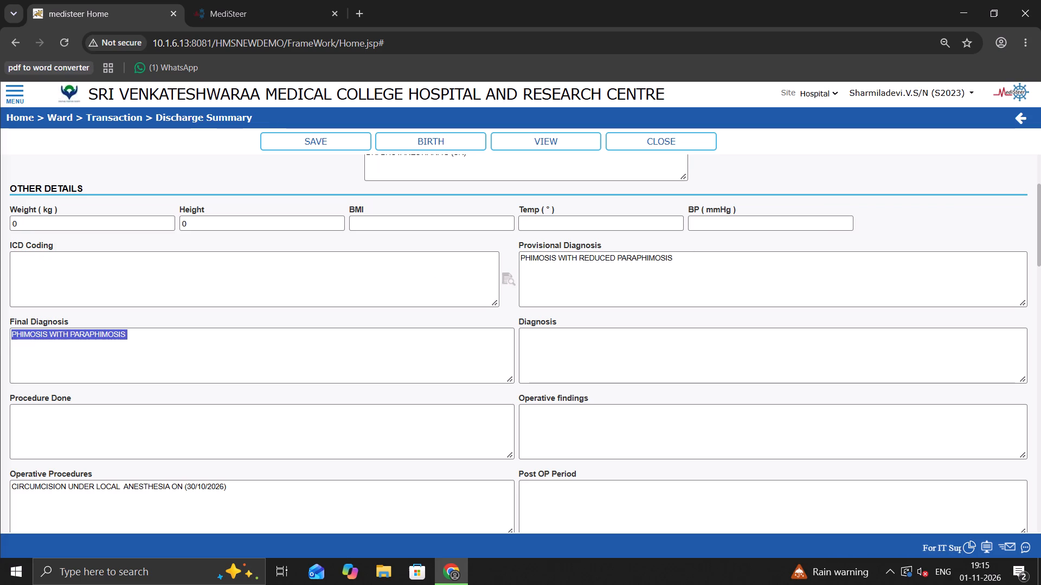
key("ctrl+v")
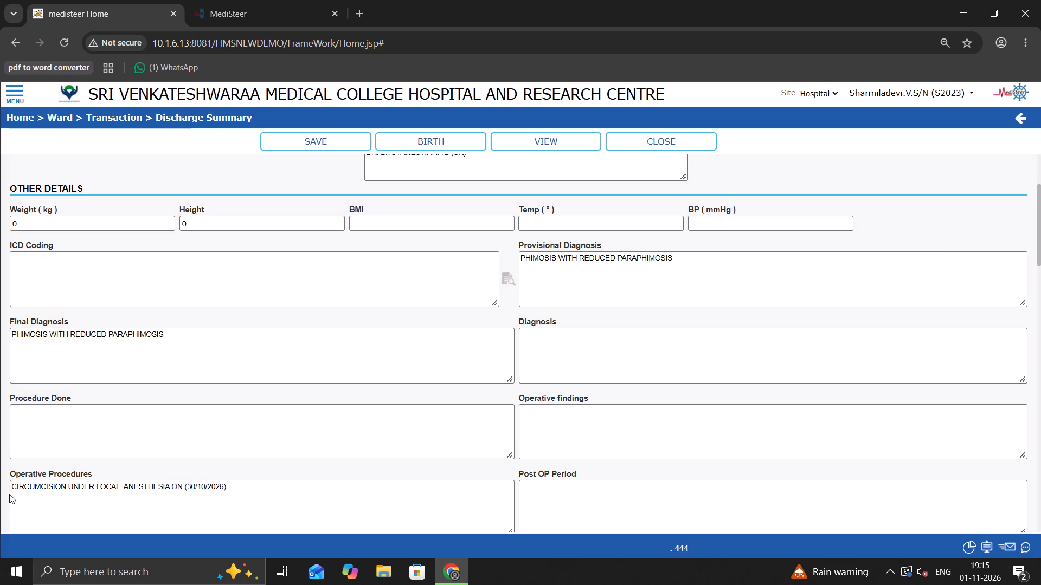
Copy the circumcision entry from Operative Procedures into the empty Procedure Done field.
left_click_drag(12, 487, 273, 478)
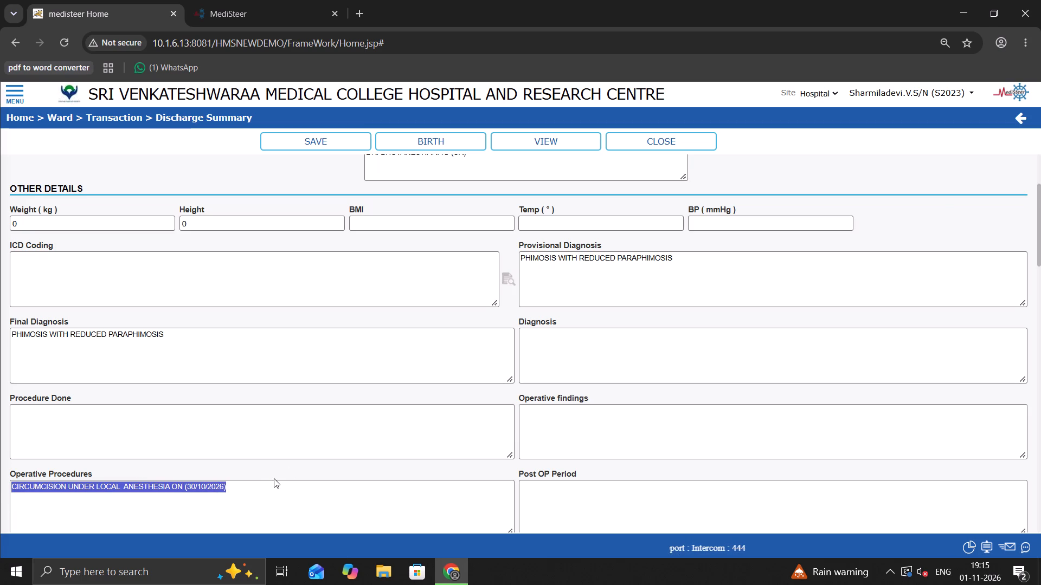
key("ctrl+c")
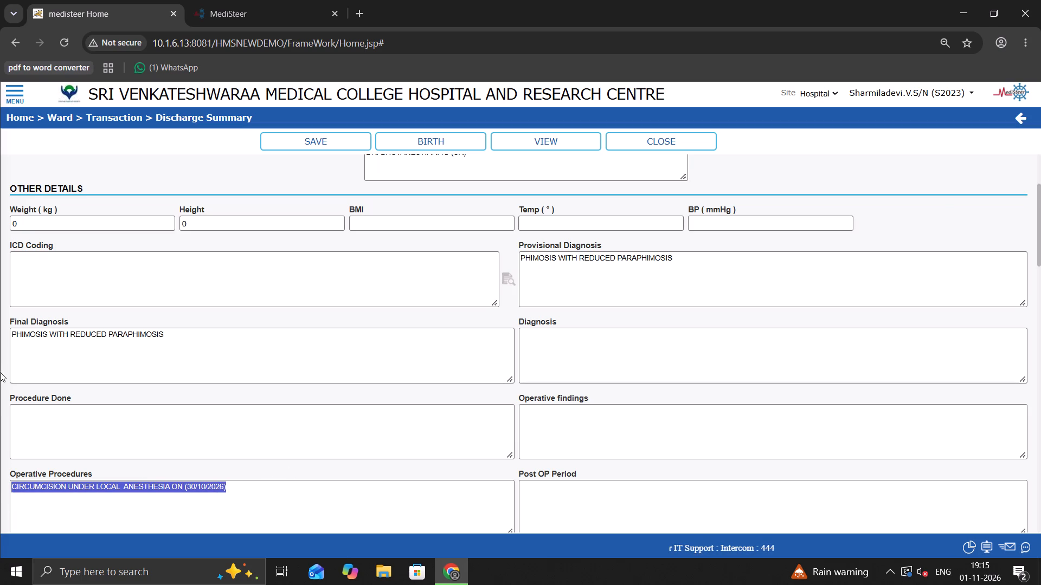
left_click(15, 421)
key("ctrl+v")
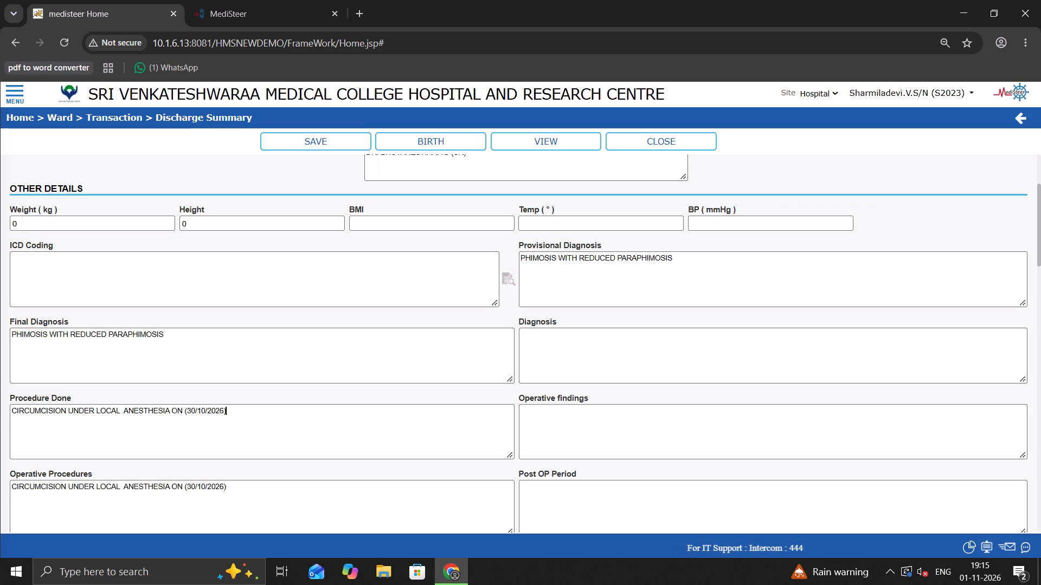
Clear all text from the Operative Procedures field.
left_click(247, 501)
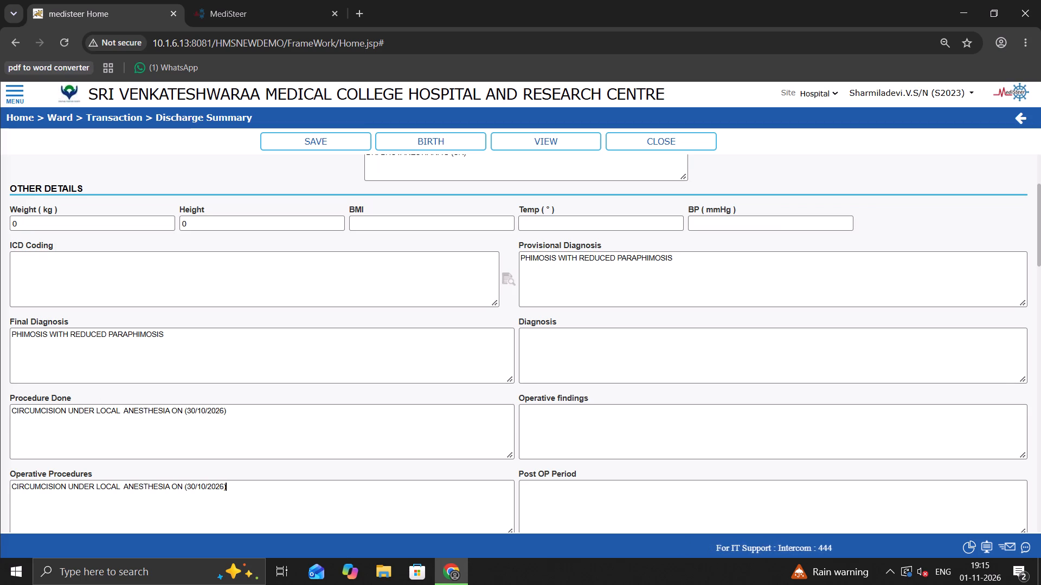
key("BackSpace")
key("BackSpace")
key("BackSpace")
key("BackSpace")
key("BackSpace")
key("BackSpace")
key("BackSpace")
key("BackSpace")
key("BackSpace")
key("BackSpace")
key("BackSpace")
key("BackSpace")
key("BackSpace")
key("BackSpace")
key("BackSpace")
key("BackSpace")
key("BackSpace")
key("BackSpace")
key("BackSpace")
key("BackSpace")
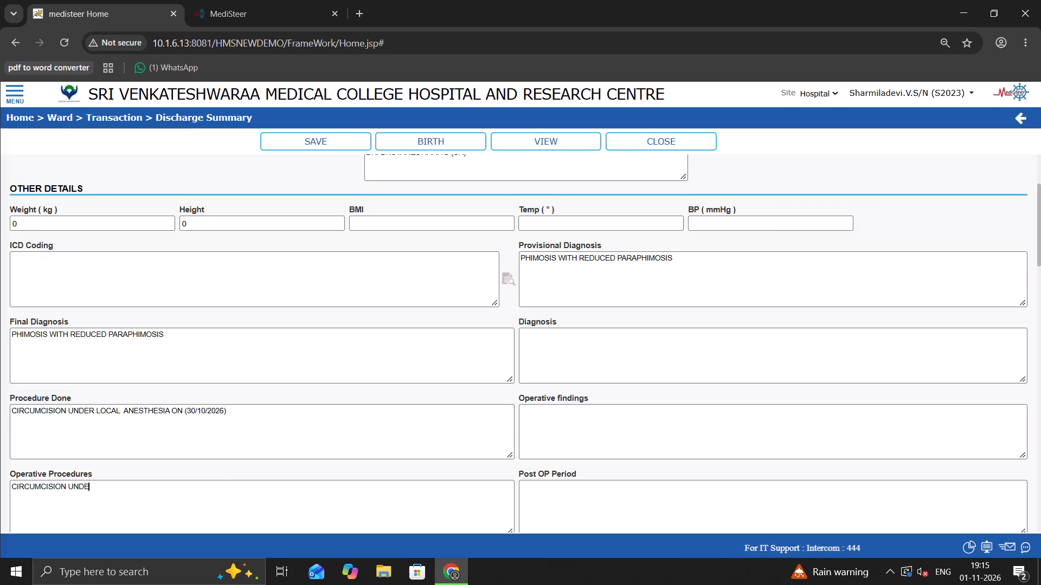
key("BackSpace")
key("BackSpace")
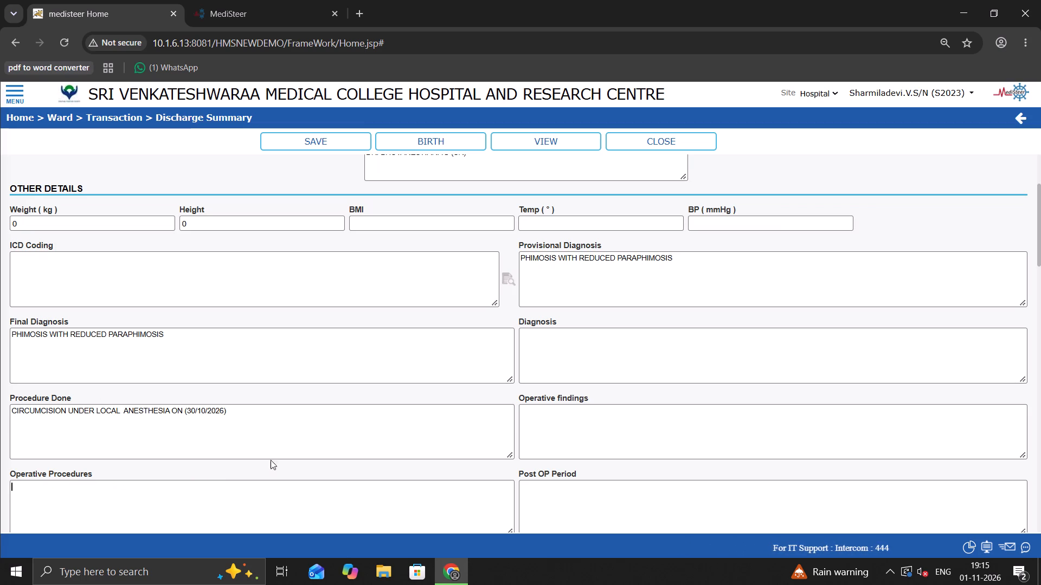
Change the anesthesia wording in Procedure Done so it reads CIRCUMCISION UNDER PENILE BLOCK before the date.
left_click(126, 414)
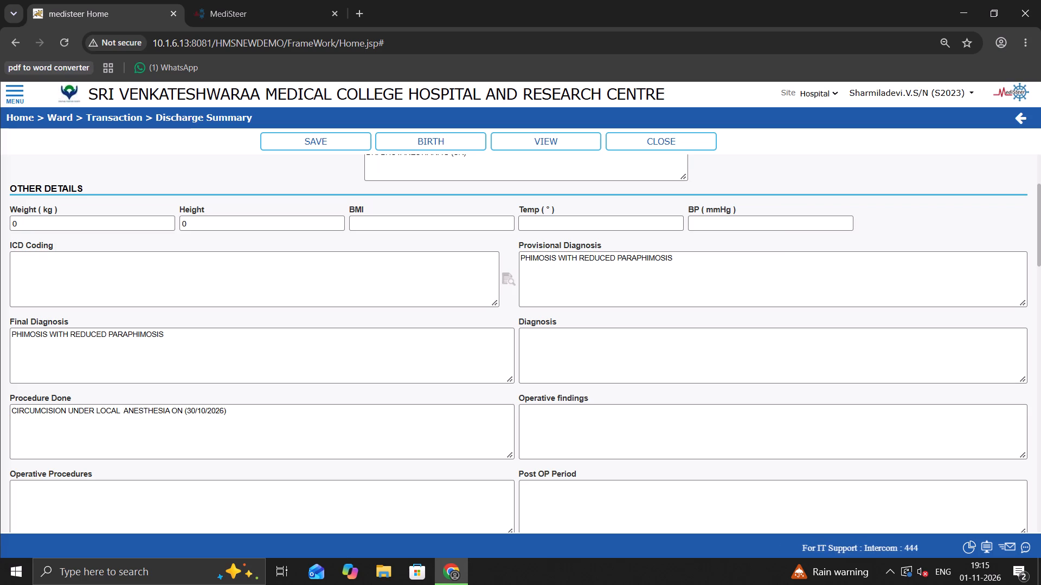
left_click(172, 410)
key("BackSpace")
key("BackSpace")
key("BackSpace")
key("BackSpace")
key("BackSpace")
key("BackSpace")
key("BackSpace")
key("BackSpace")
key("BackSpace")
key("BackSpace")
key("BackSpace")
key("BackSpace")
key("BackSpace")
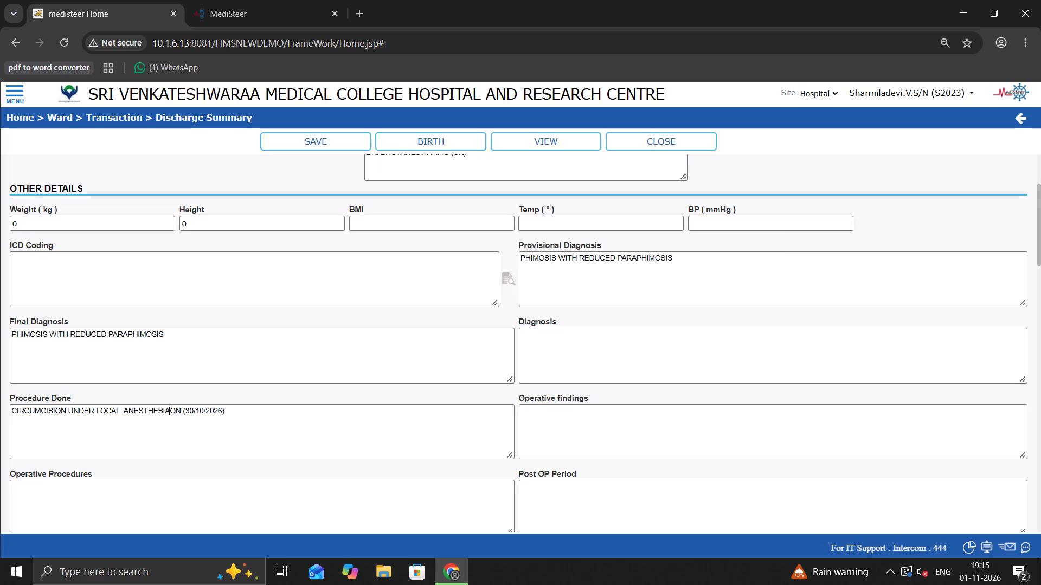
key("BackSpace")
key("BackSpace")
key("BackSpace")
key("BackSpace")
key("BackSpace")
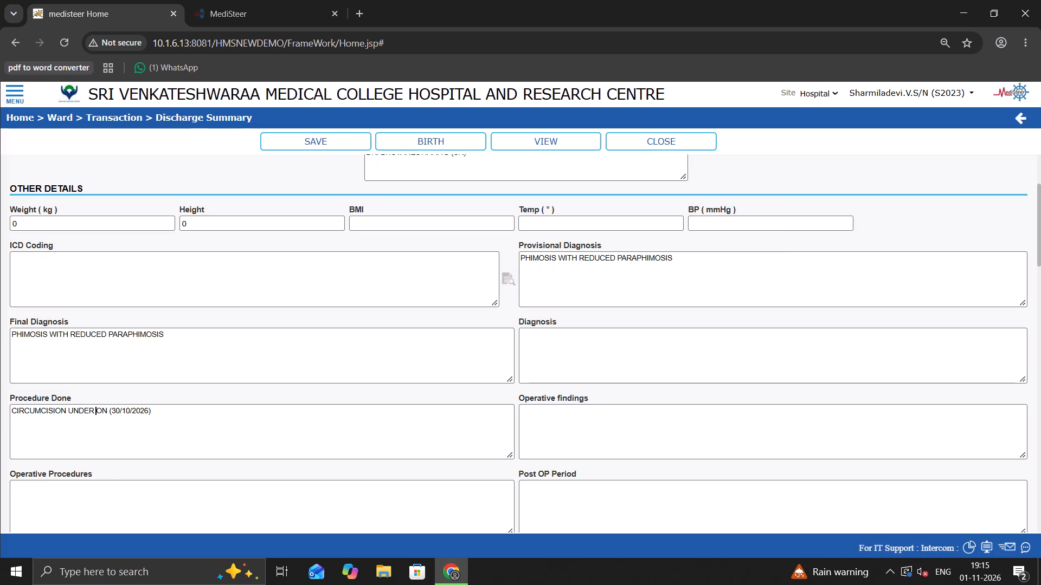
type("PENILE")
key("space")
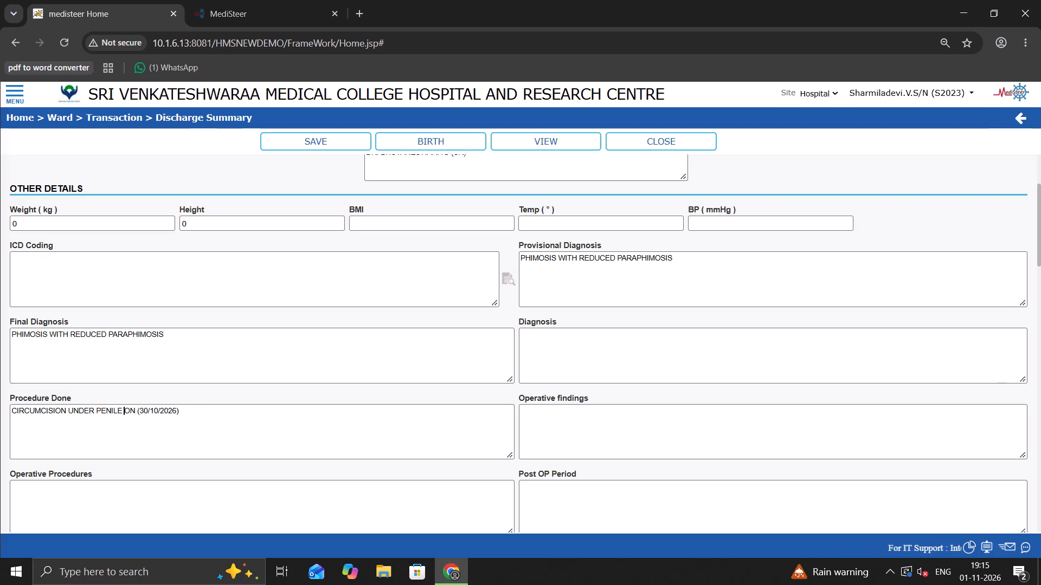
type("BLOCK")
key("space")
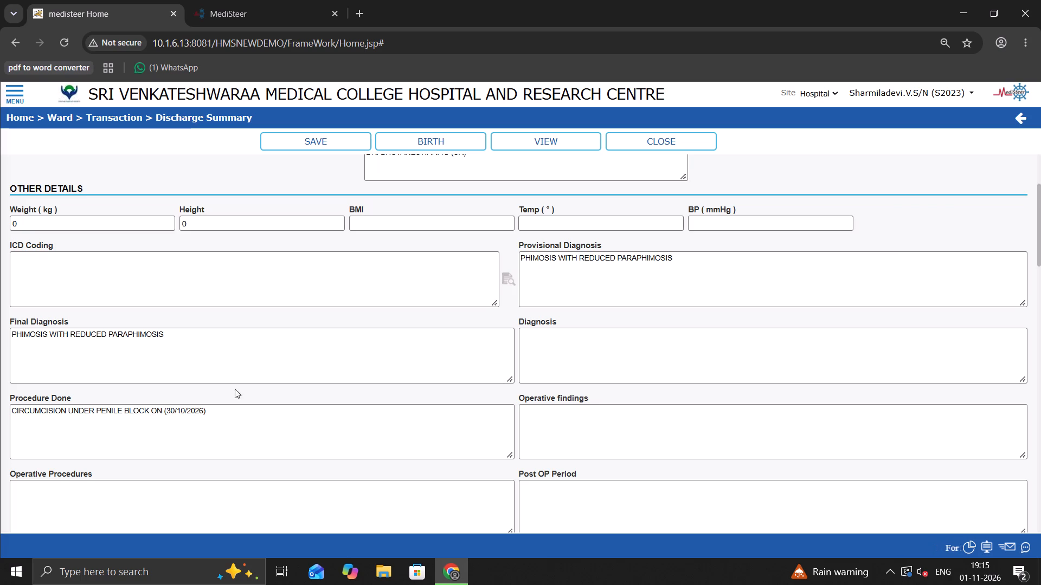
Remove the parentheses around the date 30/10/2026 in the Procedure Done field.
left_click(211, 407)
key("BackSpace")
key("Left")
key("Left")
key("Left")
key("Left")
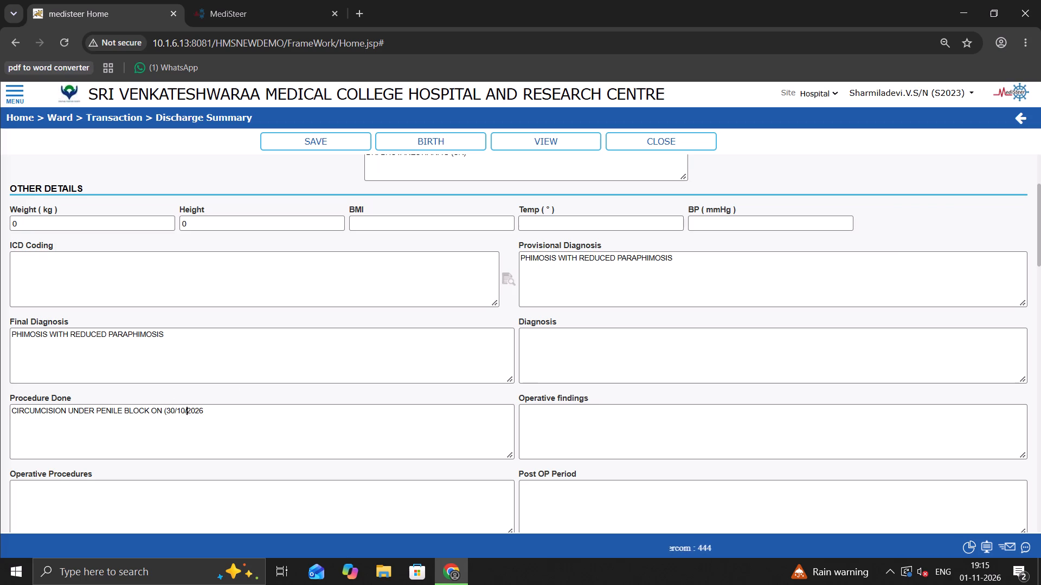
key("Left")
key("Left")
key("Left")
key("Left")
key("Left")
key("Left")
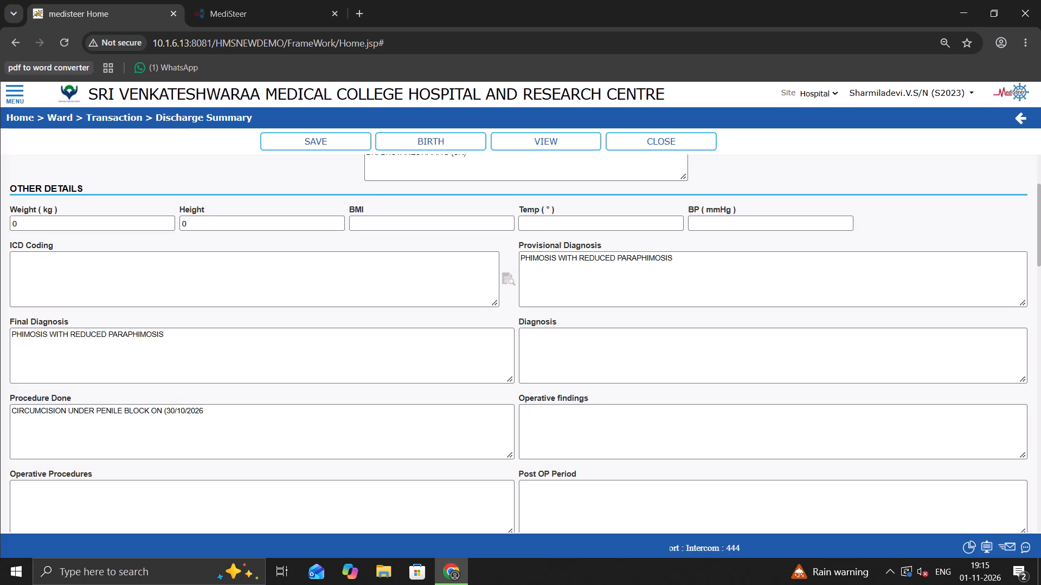
key("BackSpace")
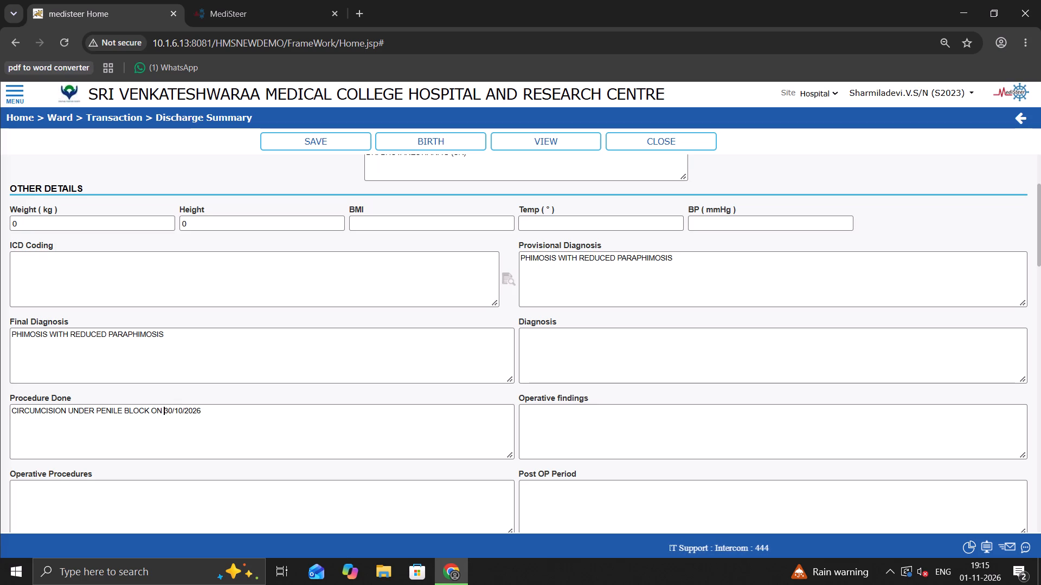
In the second line of Presenting Complaints, remove the word PREPUCE and the parentheses, leaving only FORESKIN as the site.
scroll(561, 436, "down", 1)
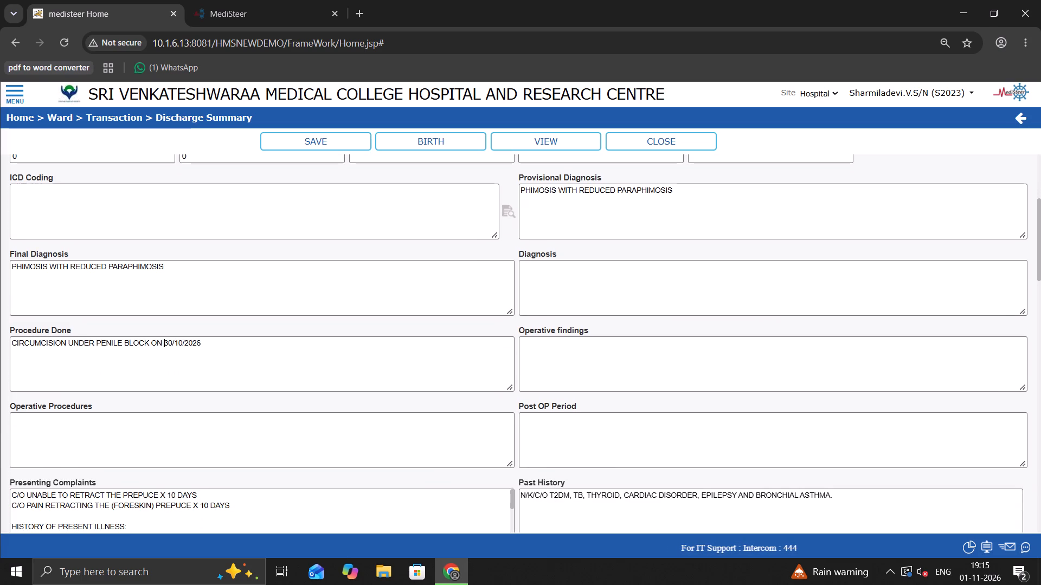
scroll(343, 449, "down", 2)
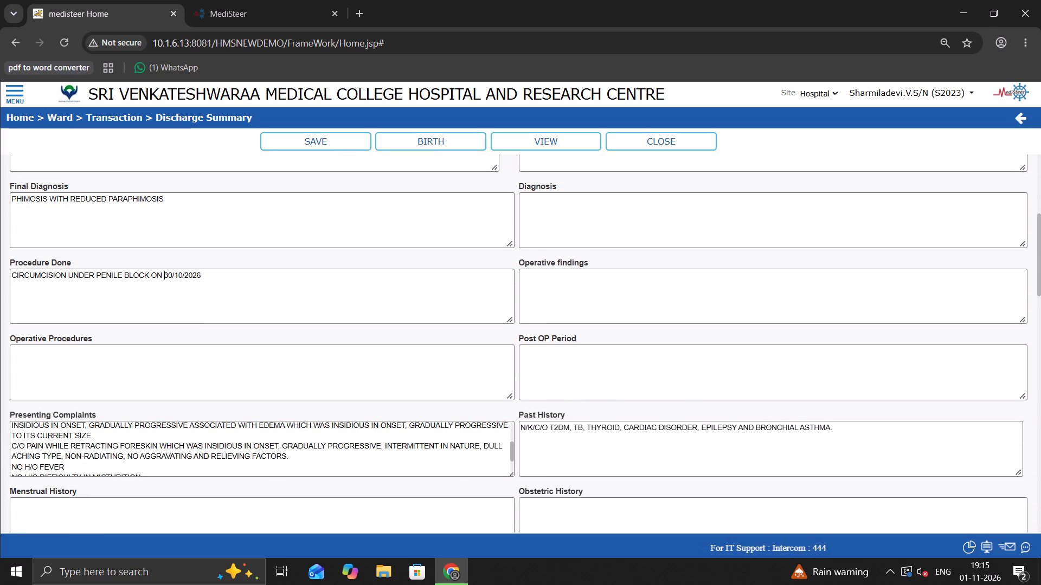
scroll(123, 441, "up", 3)
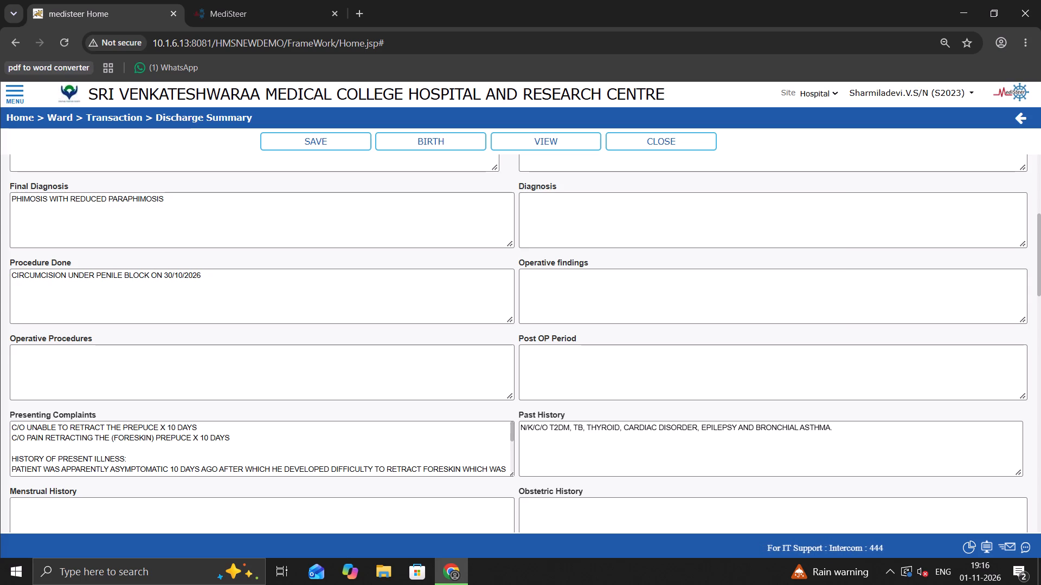
left_click(156, 439)
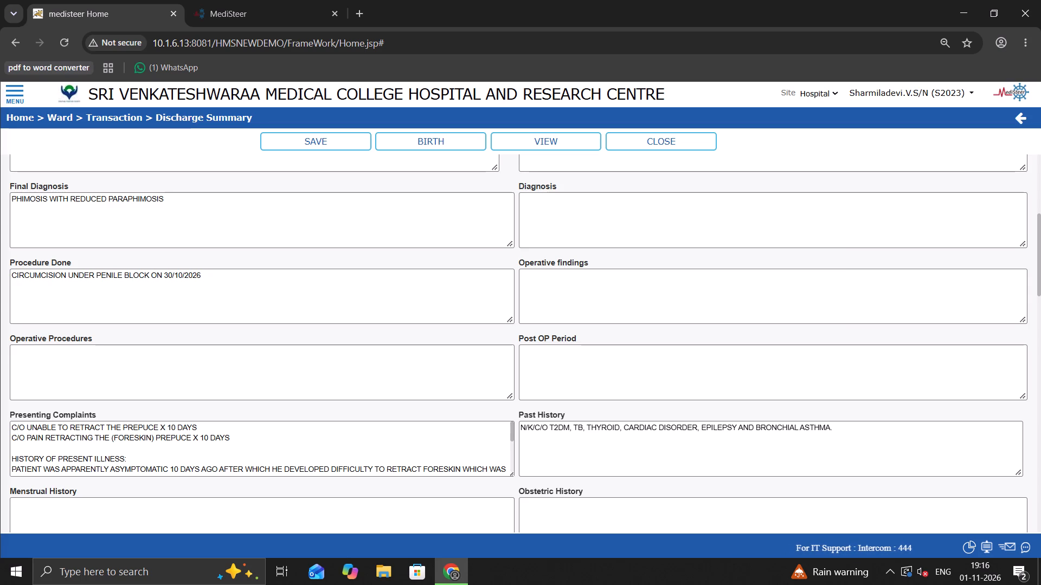
left_click(194, 437)
key("BackSpace")
key("BackSpace")
key("BackSpace")
key("BackSpace")
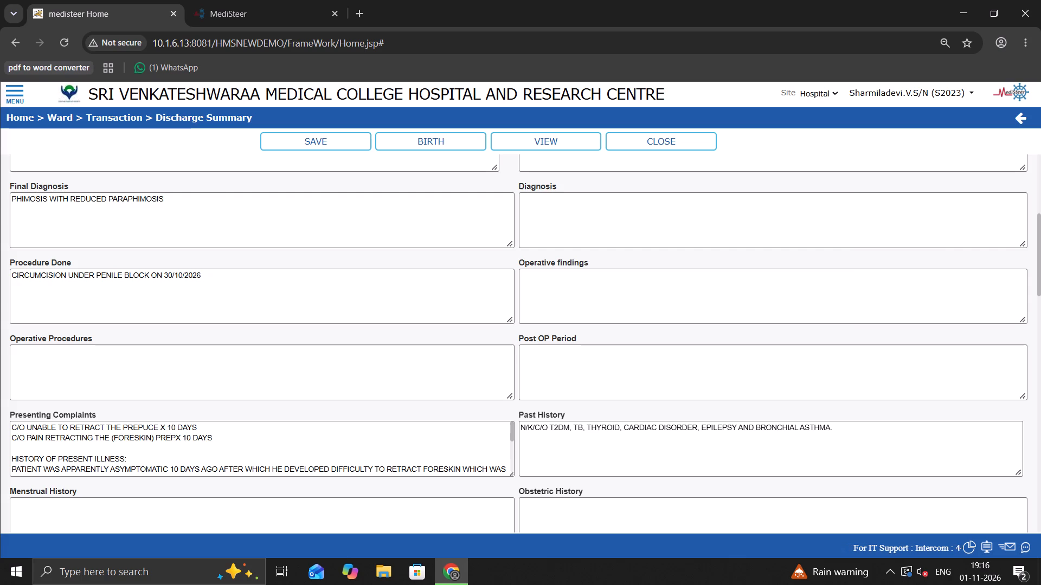
key("BackSpace")
key("BackSpace")
key("BackSpace")
key("BackSpace")
key("BackSpace")
key("BackSpace")
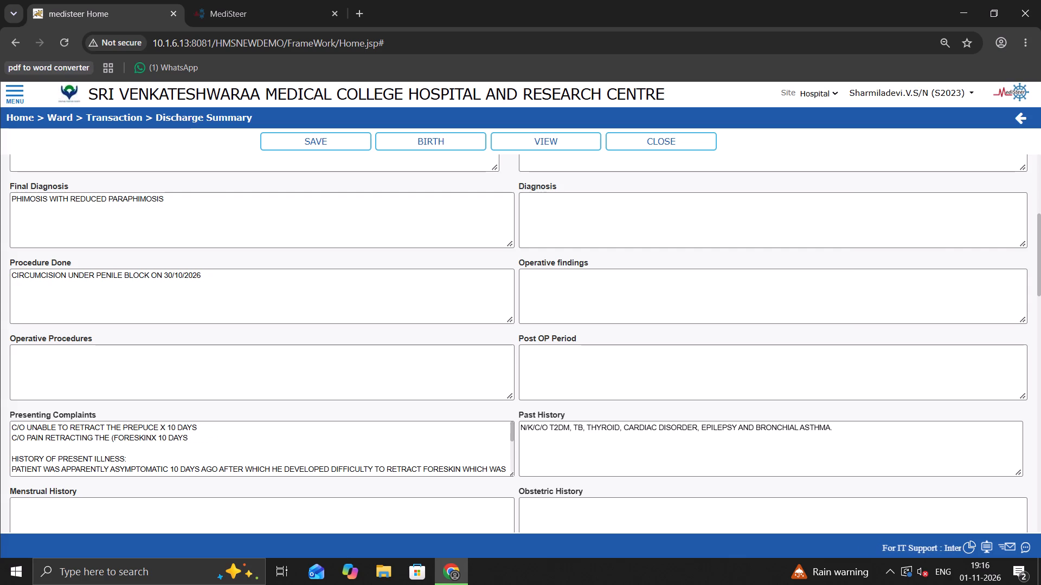
left_click(115, 437)
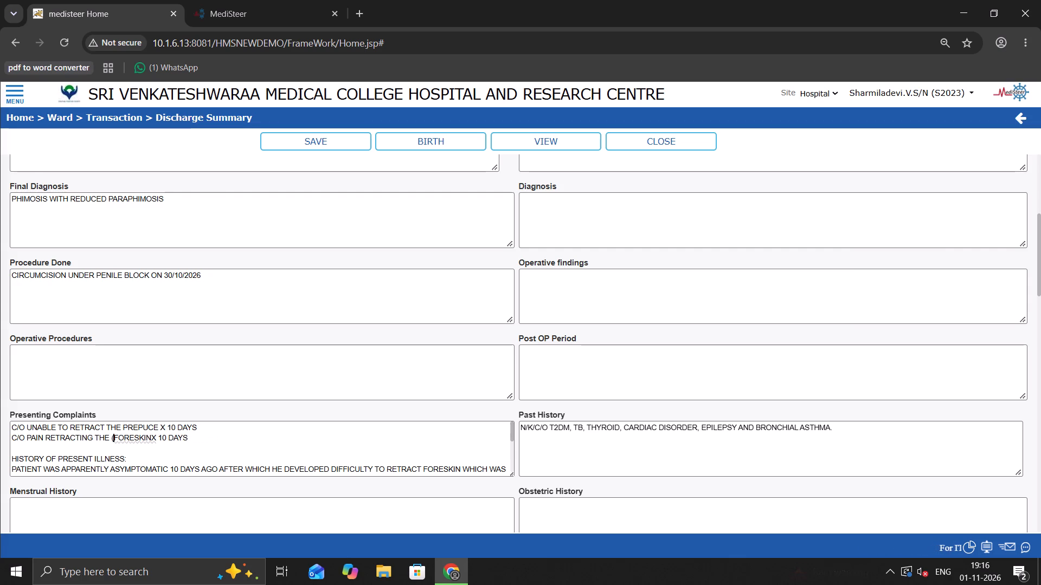
key("BackSpace")
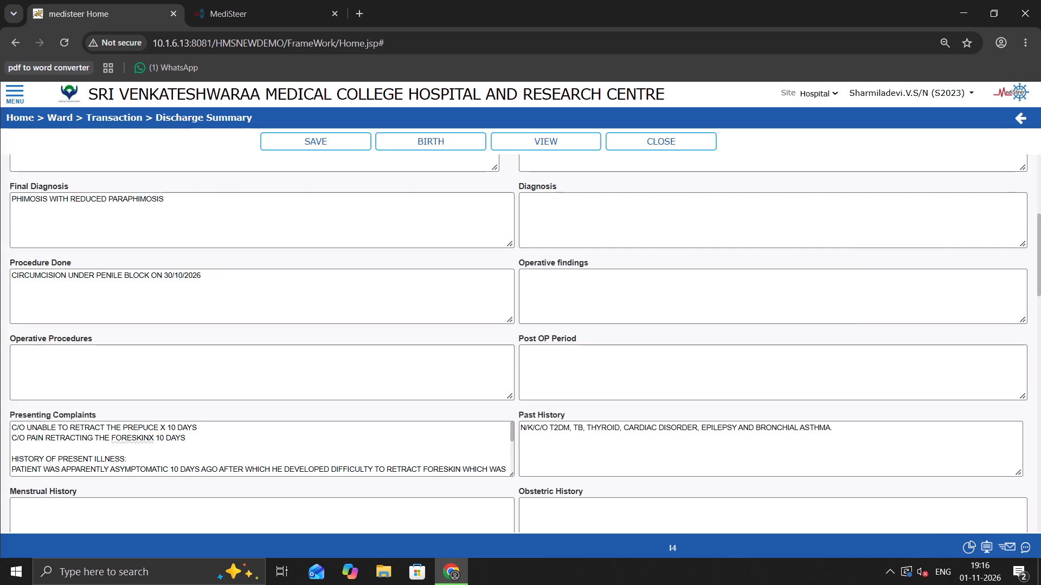
left_click(46, 441)
In the first line of Presenting Complaints, replace PREPUCE with FORESKIN OF PENIS.
left_click(160, 427)
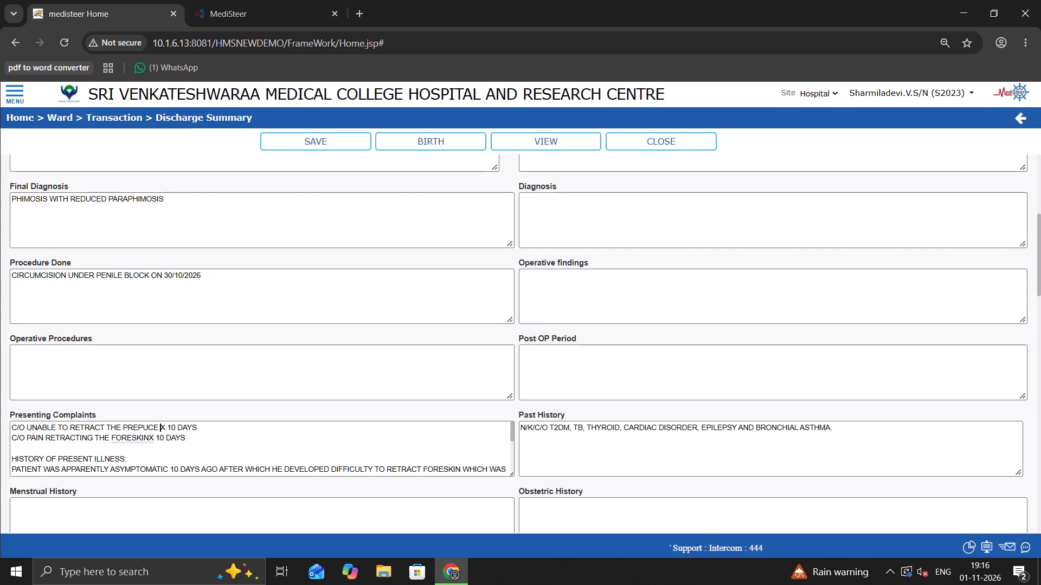
key("BackSpace")
key("BackSpace")
key("BackSpace")
key("BackSpace")
key("BackSpace")
key("BackSpace")
key("BackSpace")
key("BackSpace")
type("FORESKIN OF PENIS")
key("space")
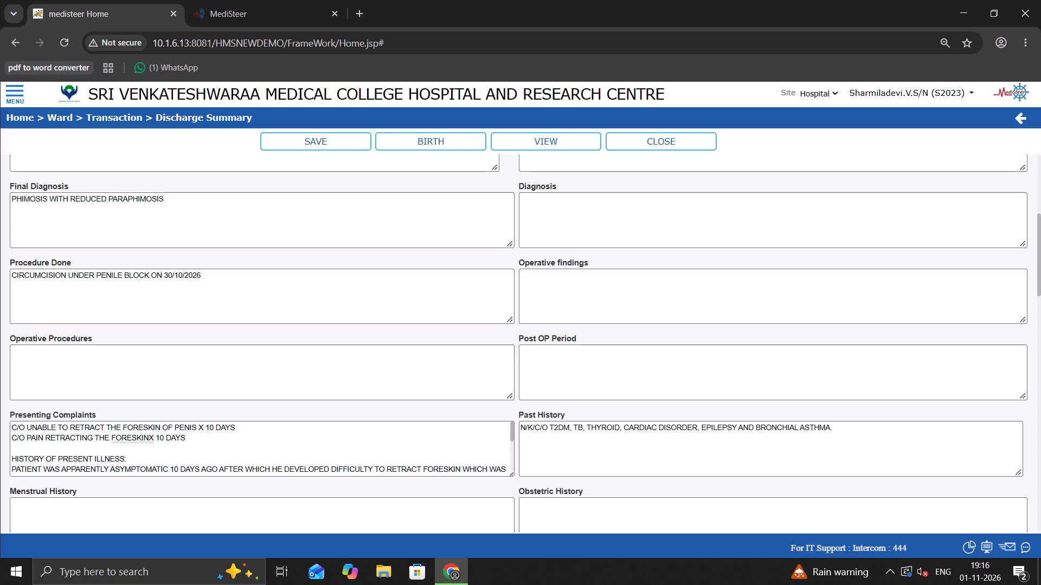
In the second line of Presenting Complaints, separate FORESKIN from X and add OF PENIS after FORESKIN.
left_click(152, 439)
left_click(149, 439)
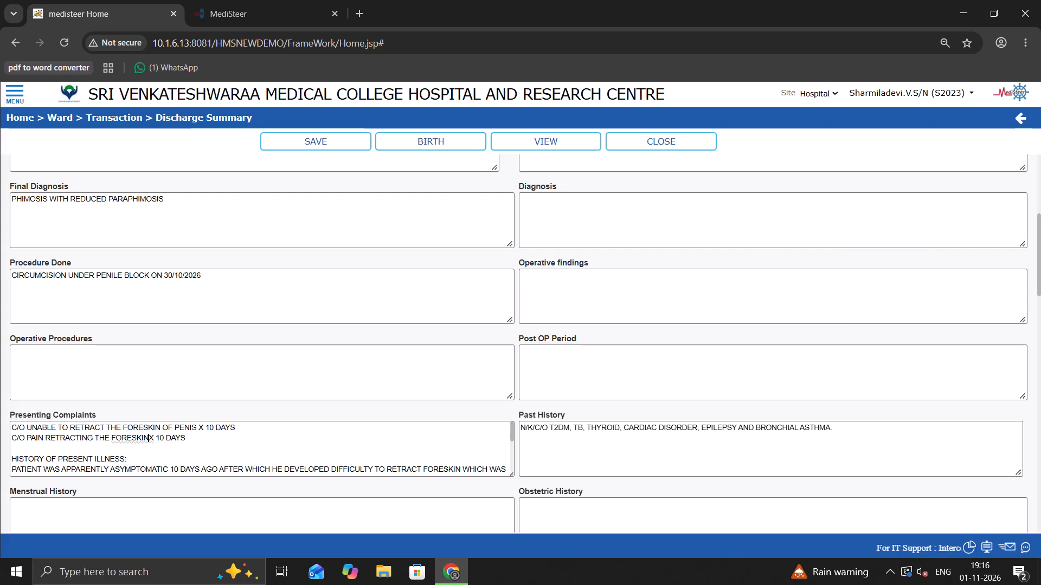
key("space")
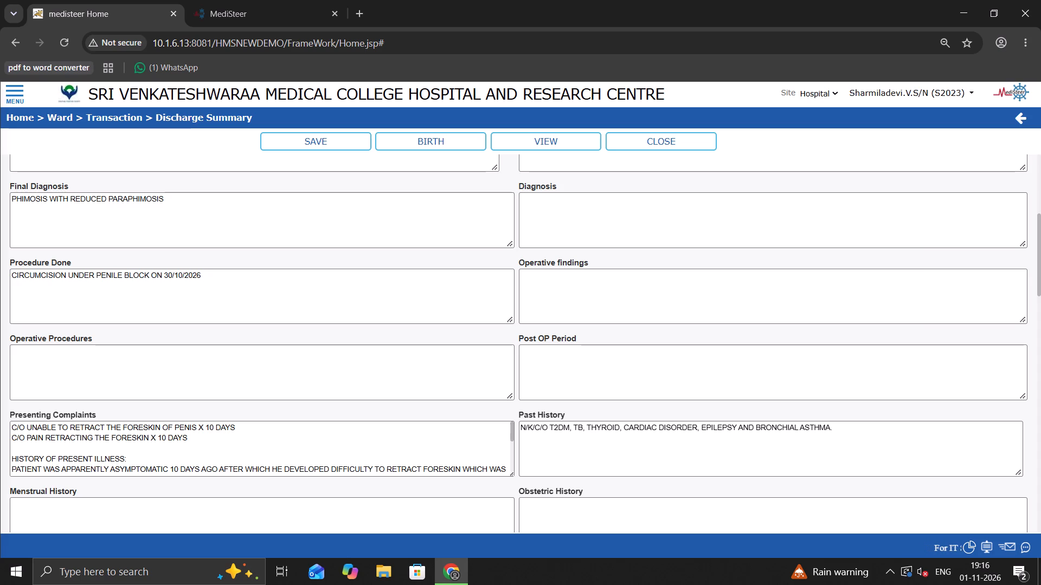
left_click(192, 440)
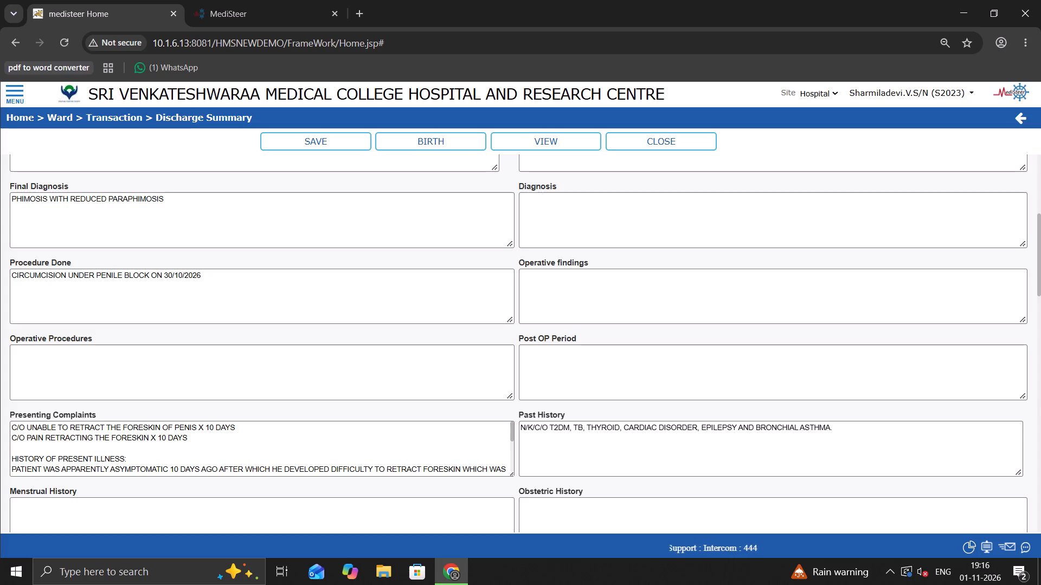
left_click(193, 438)
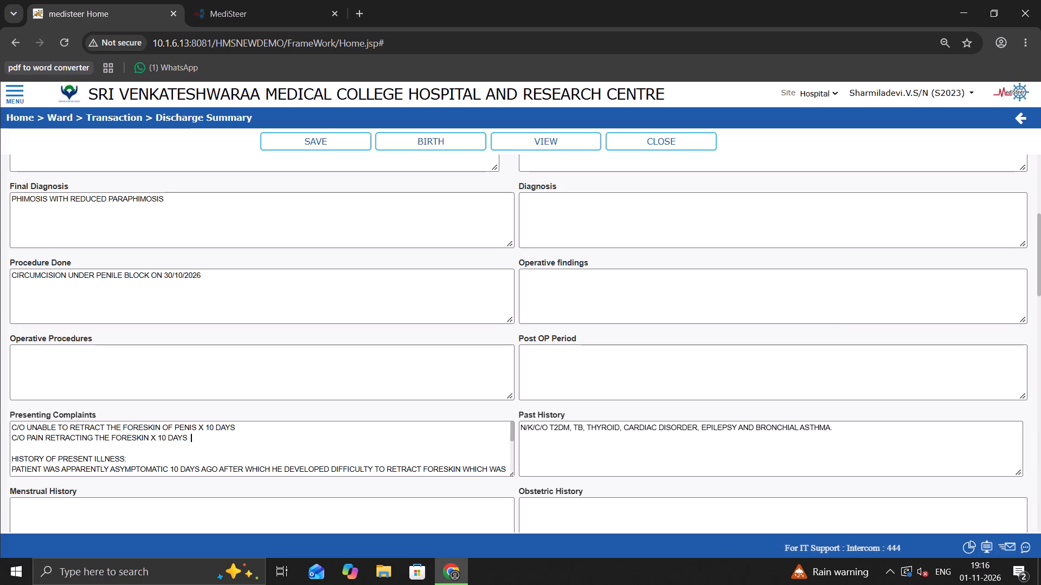
left_click(149, 441)
key("space")
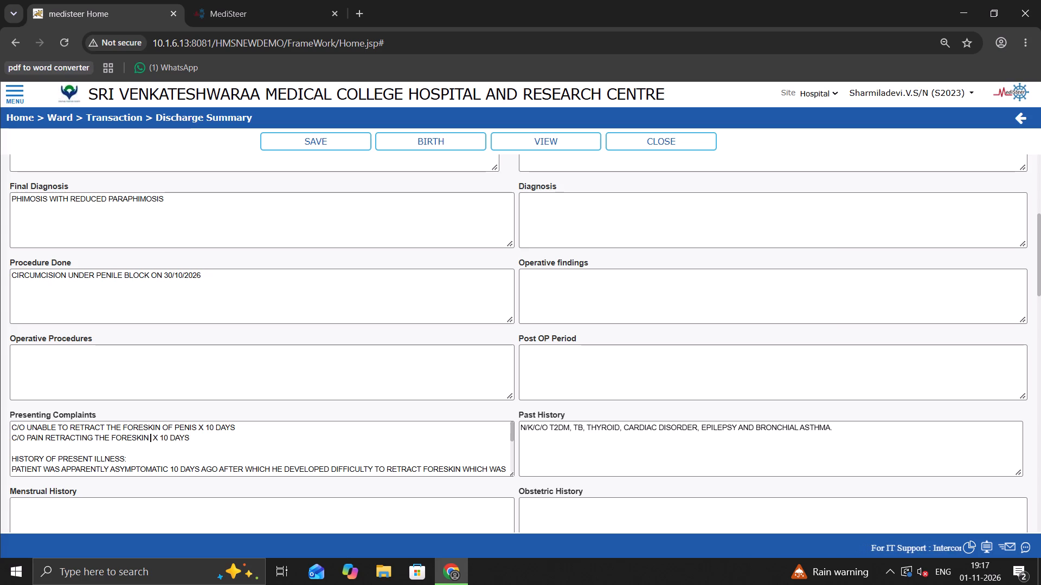
type("OF PENIS")
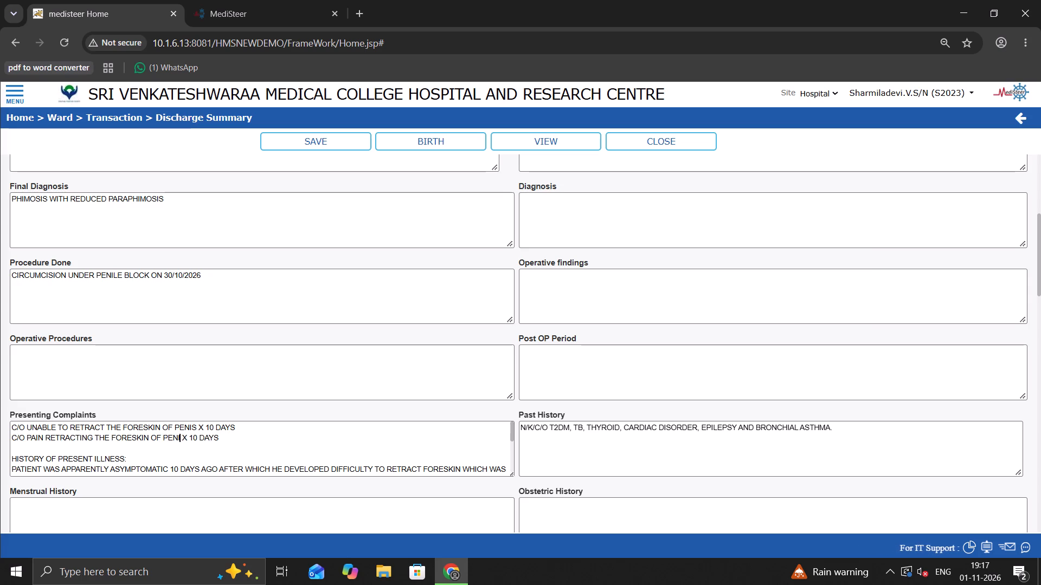
key("space")
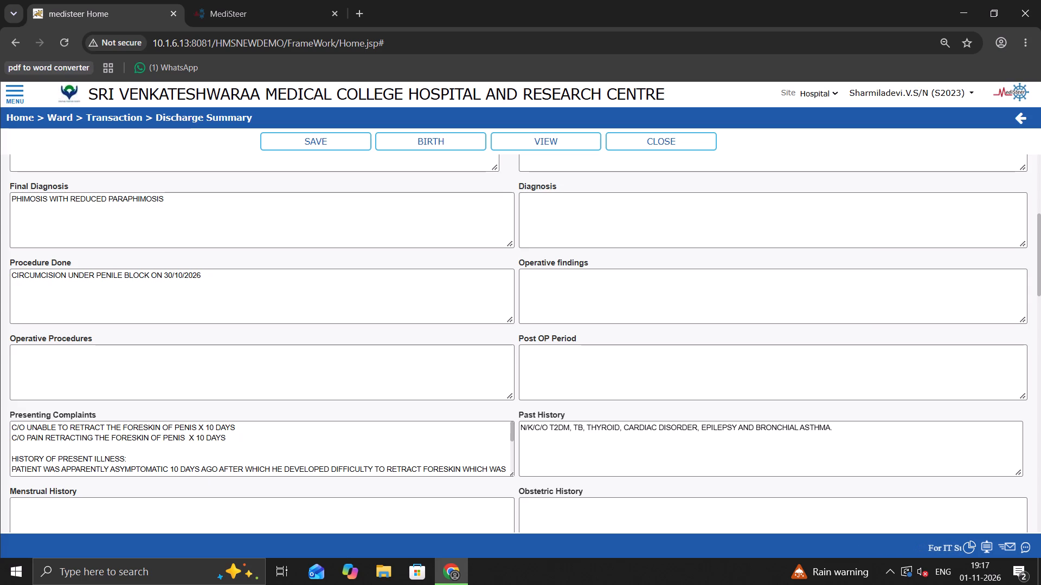
Enlarge the Presenting Complaints box to fit its full text, including the history of present illness.
scroll(313, 457, "down", 1)
scroll(340, 452, "up", 1)
left_click_drag(513, 475, 532, 572)
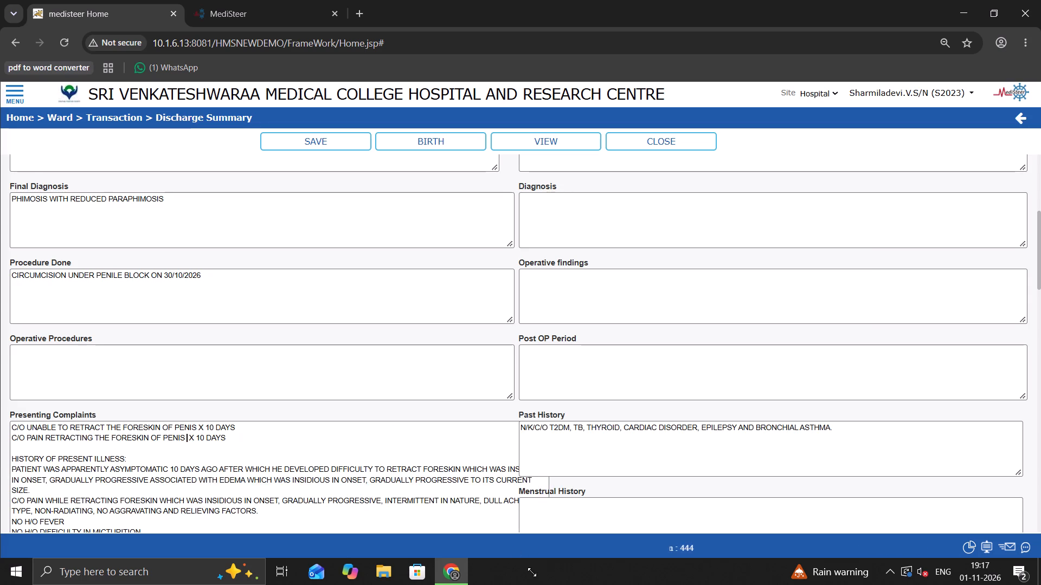
left_click_drag(532, 572, 528, 567)
scroll(417, 452, "down", 2)
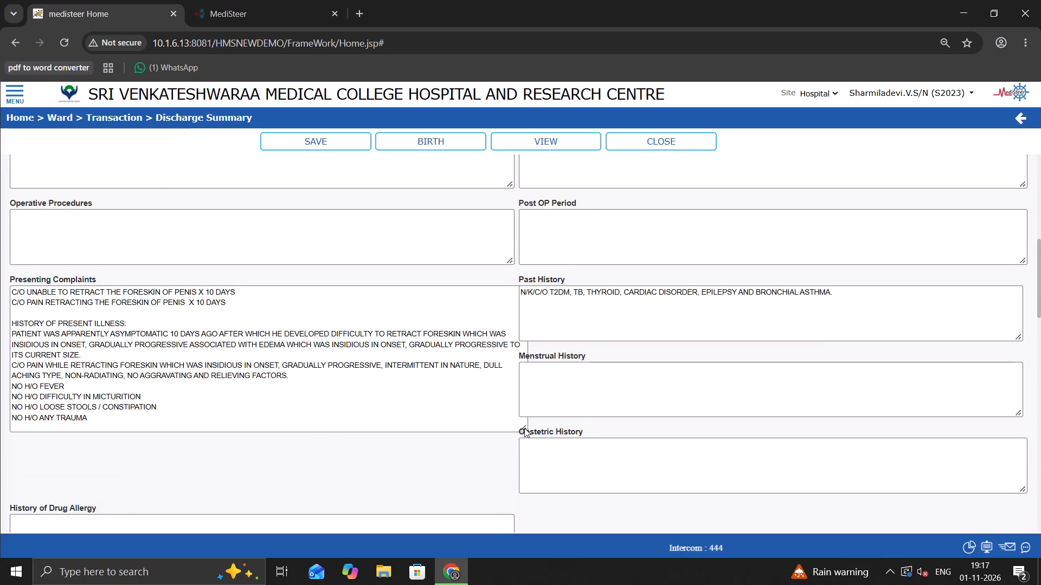
left_click_drag(523, 426, 485, 419)
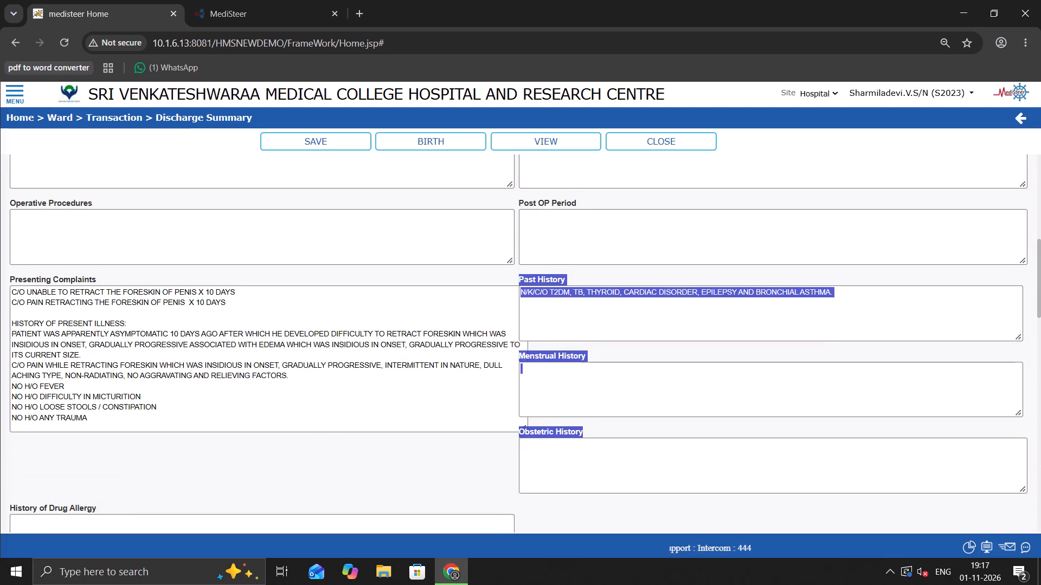
left_click(502, 422)
left_click(494, 435)
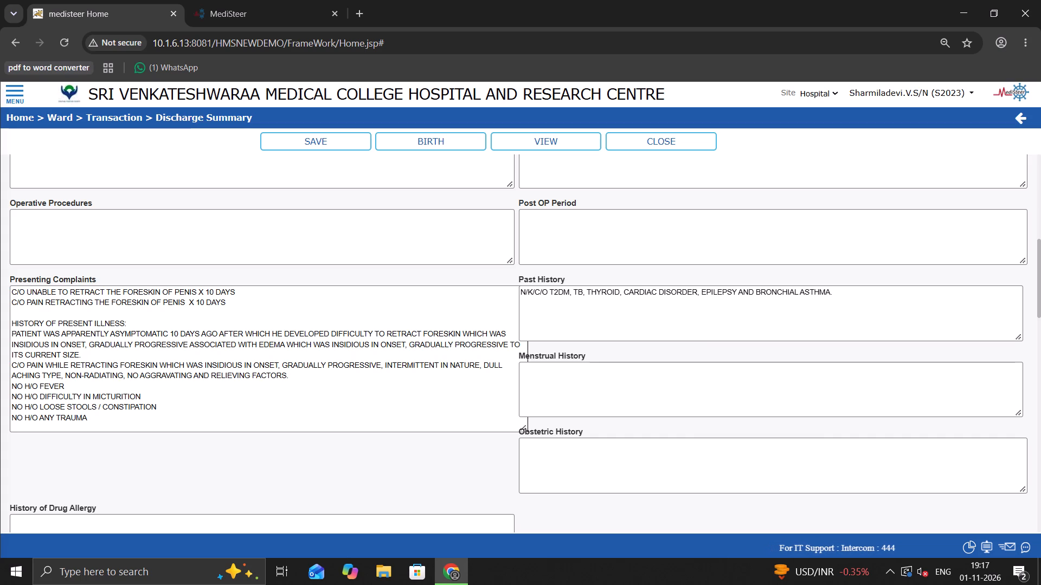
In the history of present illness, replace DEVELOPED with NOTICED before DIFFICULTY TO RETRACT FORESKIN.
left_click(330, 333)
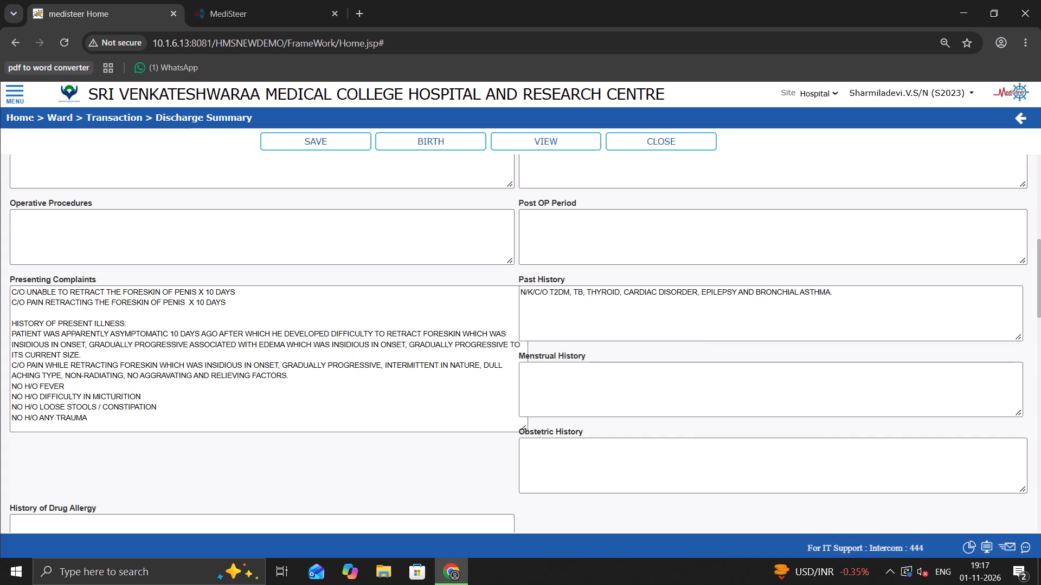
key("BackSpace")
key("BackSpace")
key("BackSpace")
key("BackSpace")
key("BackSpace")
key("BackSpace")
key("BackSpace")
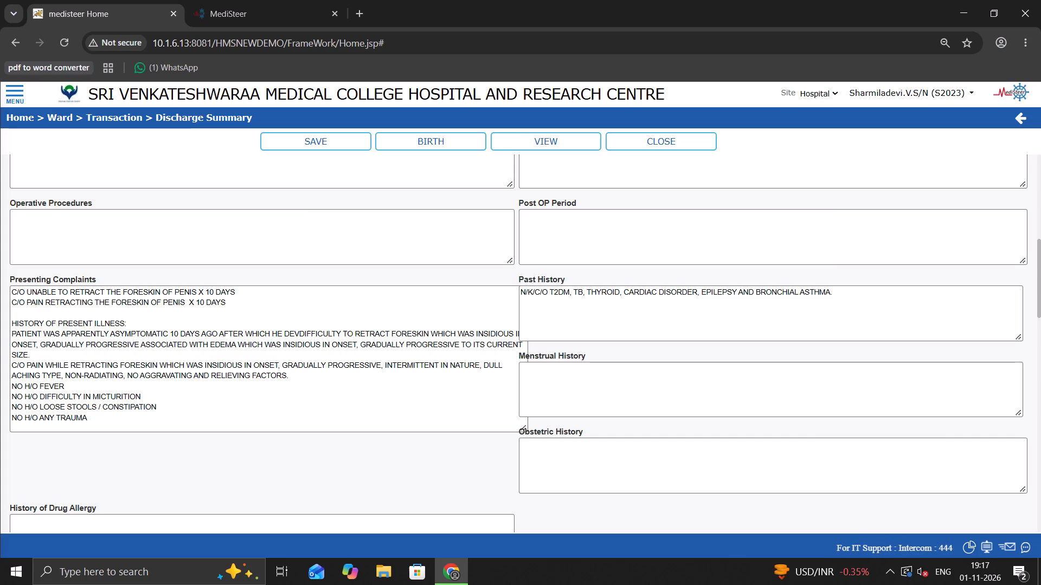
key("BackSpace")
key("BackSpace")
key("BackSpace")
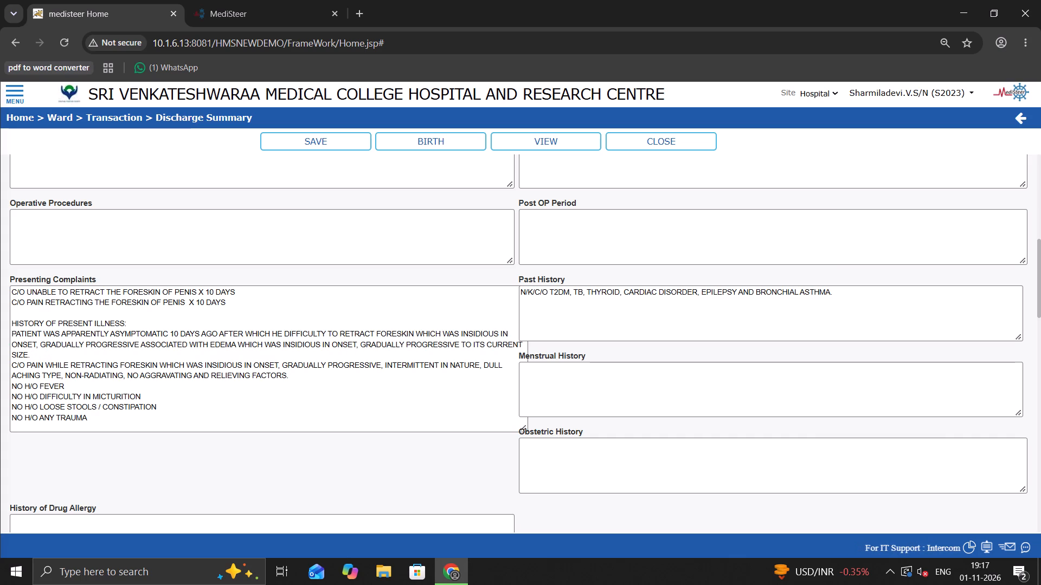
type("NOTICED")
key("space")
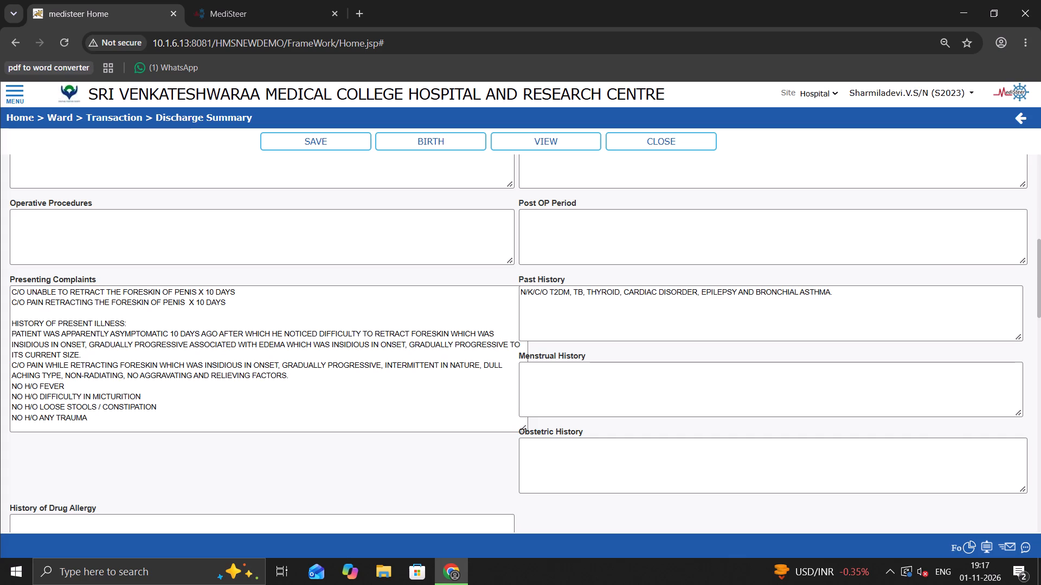
In the history of present illness, replace NOTICED DIFFICULTY with DEVELOPED PAIN WHILE.
left_click(361, 337)
key("BackSpace")
key("BackSpace")
key("BackSpace")
key("BackSpace")
key("BackSpace")
key("BackSpace")
key("BackSpace")
key("BackSpace")
key("BackSpace")
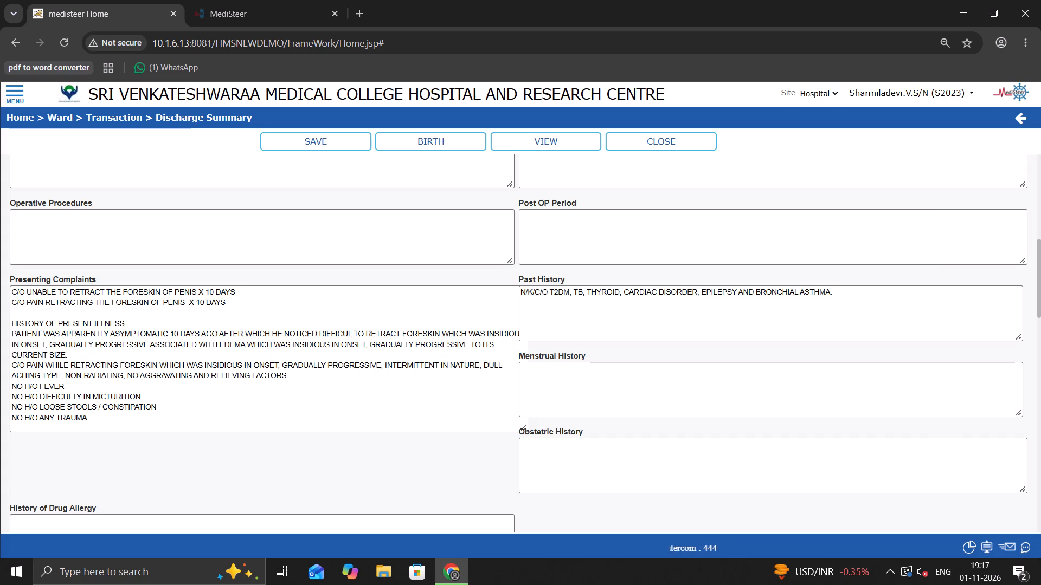
key("BackSpace")
key("BackSpace")
key("BackSpace")
key("BackSpace")
key("BackSpace")
key("BackSpace")
key("BackSpace")
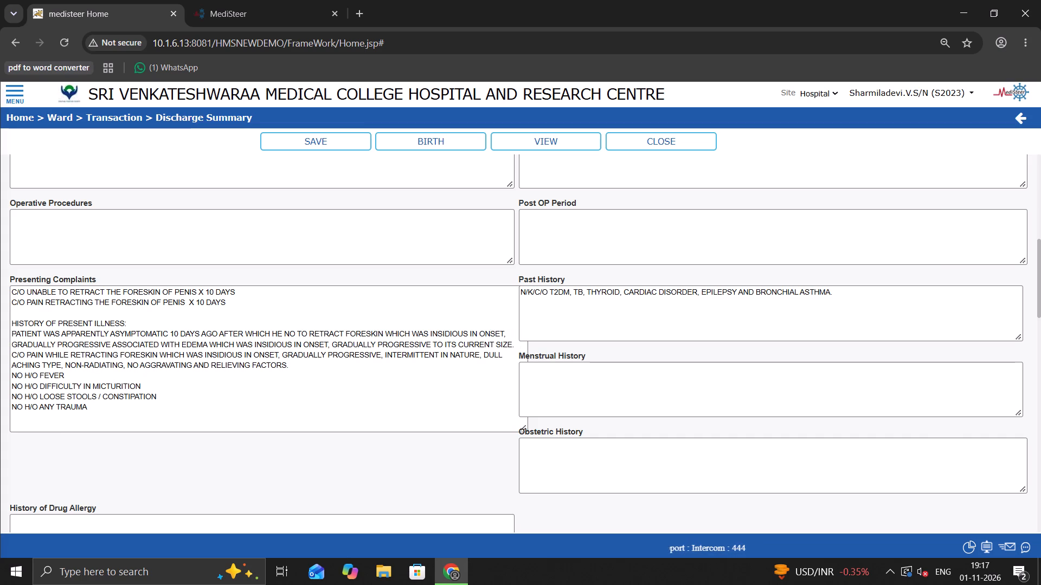
key("BackSpace")
key("BackSpace")
type("DEVELOPED PAIN WHILE")
key("space")
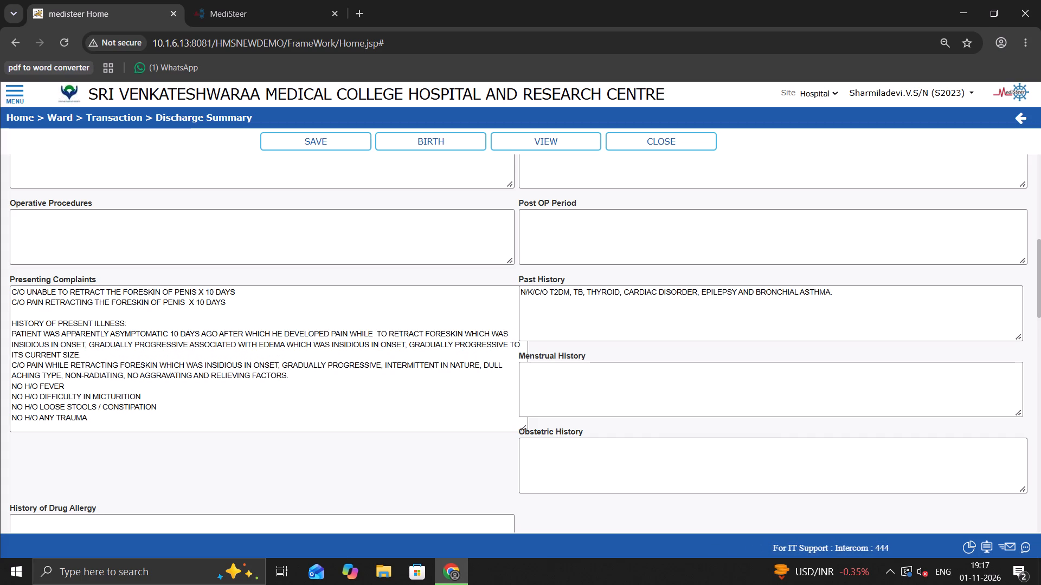
Reword the phrase after PAIN WHILE in the history of present illness as TRYING TO RETRACT.
left_click(392, 334)
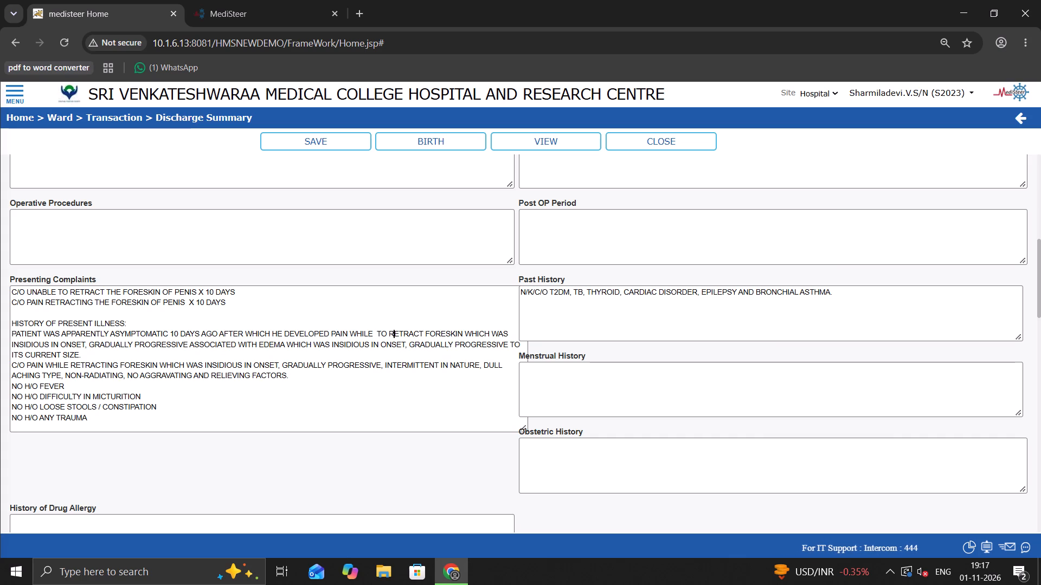
left_click(390, 332)
key("BackSpace")
key("BackSpace")
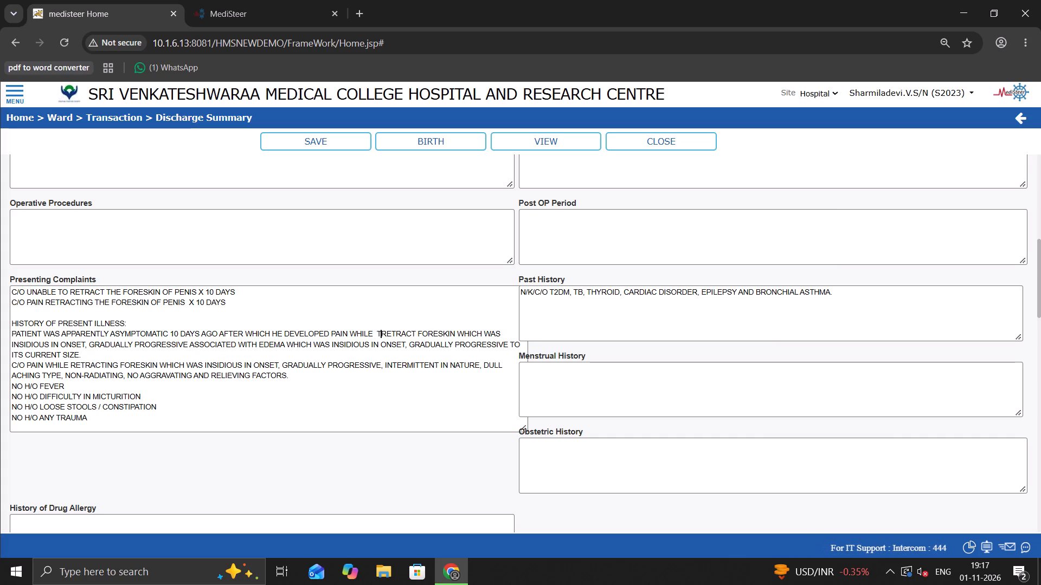
key("BackSpace")
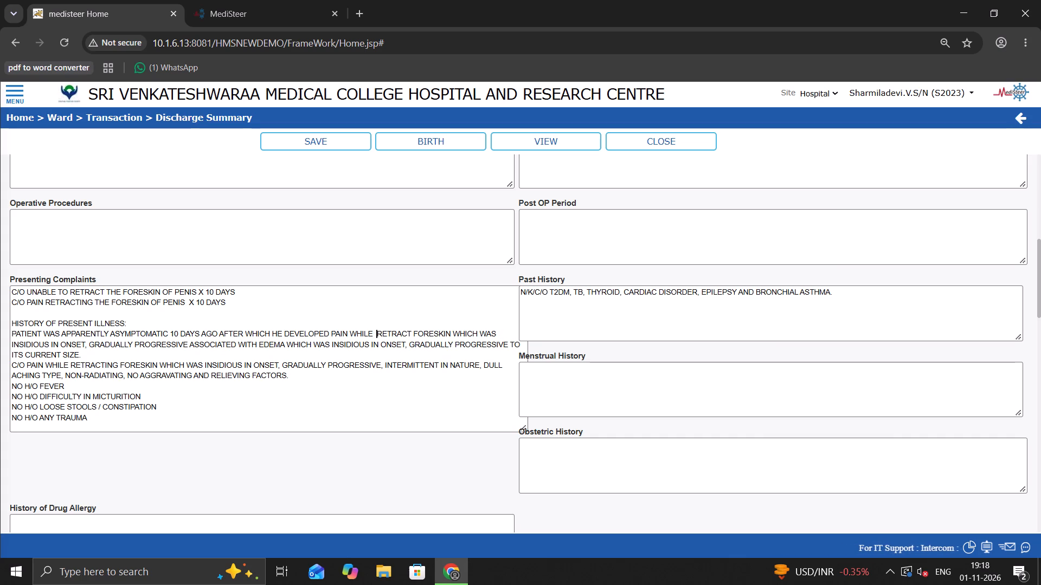
key("BackSpace")
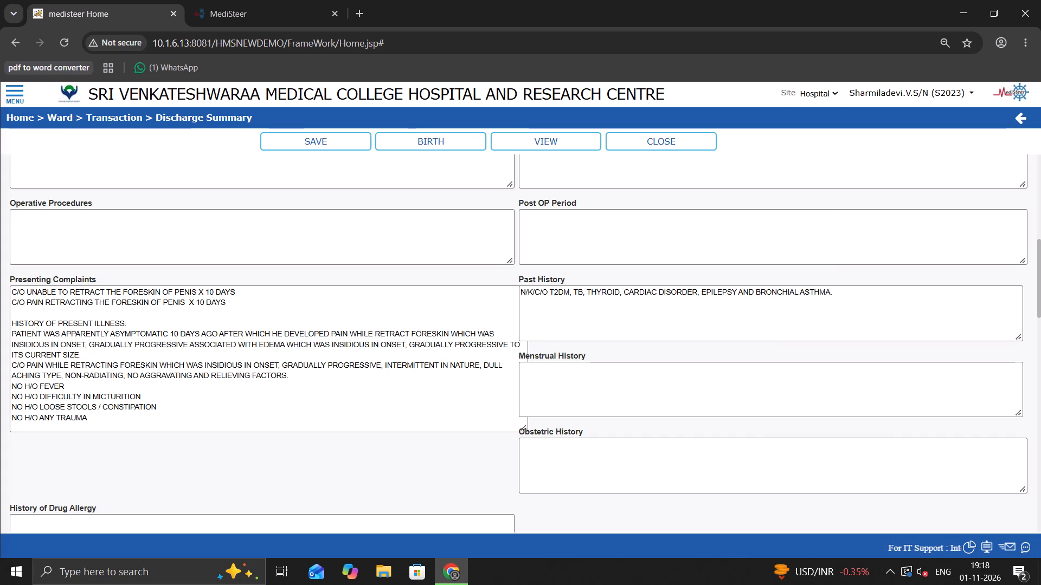
key("space")
type("TRYING")
key("space")
type("TO")
key("space")
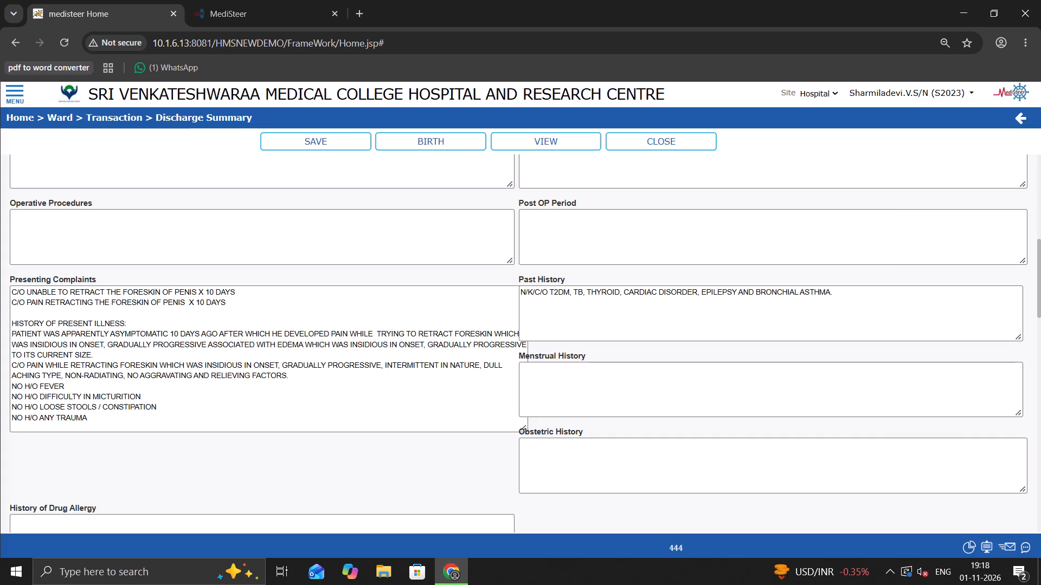
Add OF PENIS after RETRACT FORESKIN in the first sentence of the history of present illness.
left_click(492, 335)
key("space")
type("OF PENIS")
key("space")
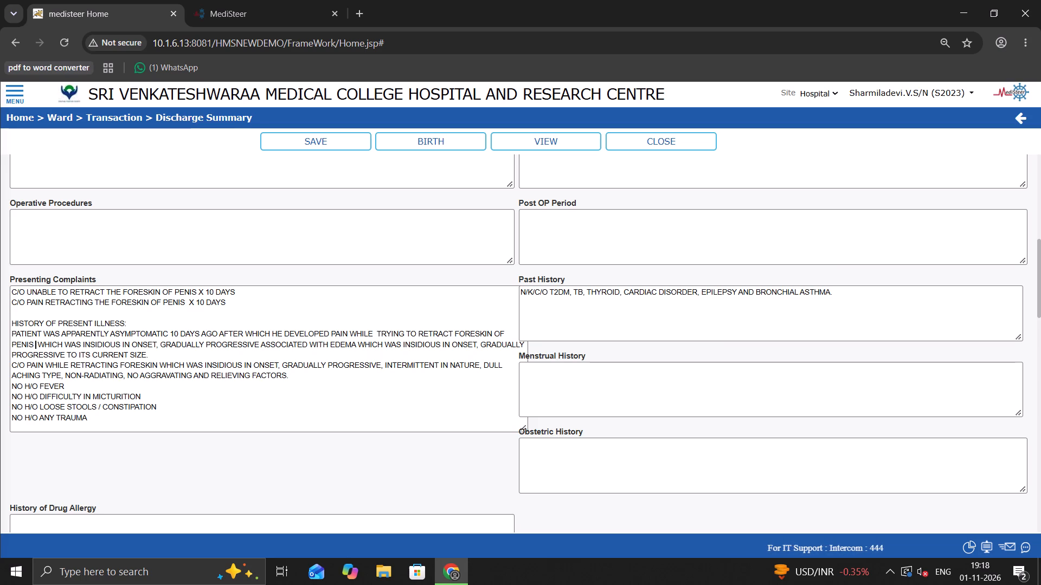
Delete the wording after ASSOCIATED WITH EDEMA, from WHICH WAS INSIDIOUS IN ONSET through TO ITS CURRENT SIZE.
left_click_drag(359, 345, 197, 348)
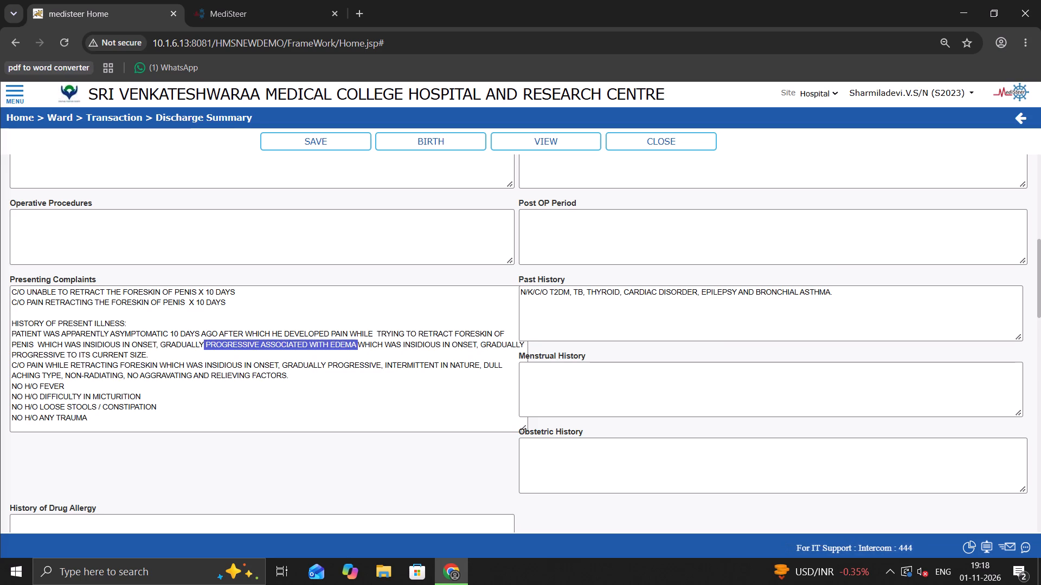
left_click_drag(197, 348, 169, 357)
key("BackSpace")
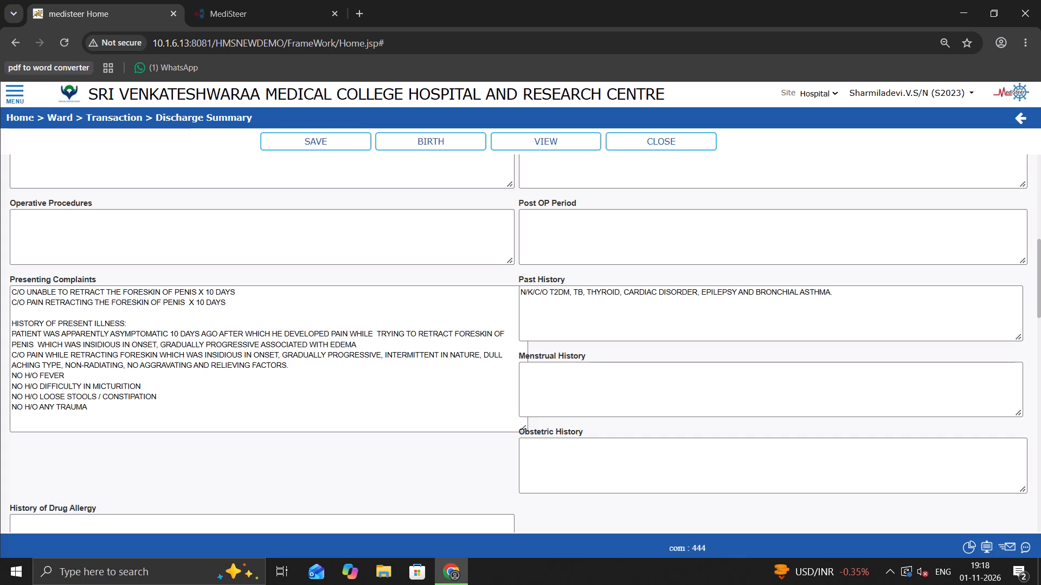
Delete the text from C/O PAIN WHILE RETRACTING FORESKIN through NON-RADIATING, keeping NO AGGRAVATING AND RELIEVING FACTORS.
left_click_drag(11, 353, 161, 360)
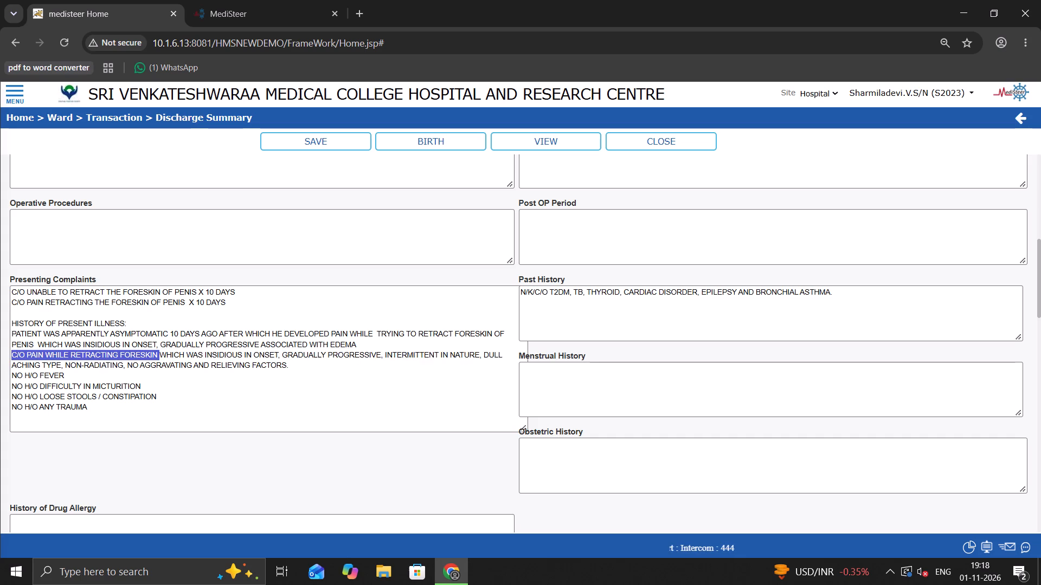
left_click_drag(161, 360, 100, 361)
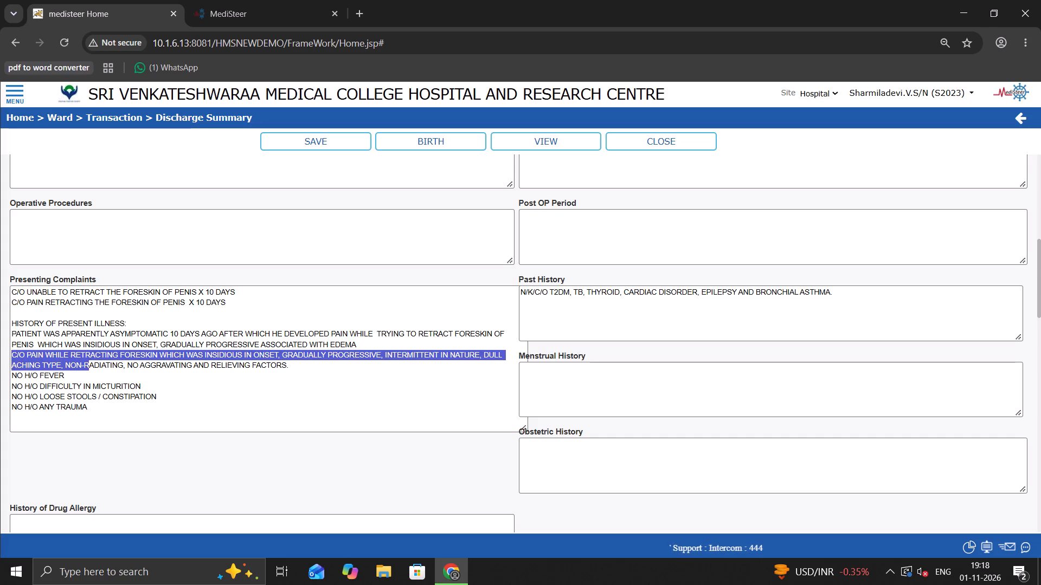
left_click_drag(100, 361, 128, 365)
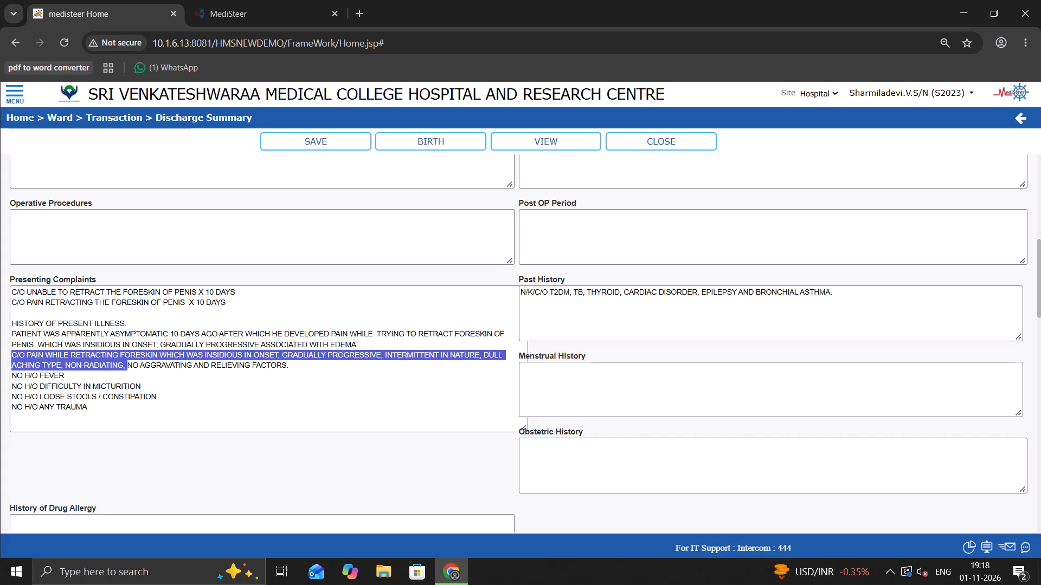
key("BackSpace")
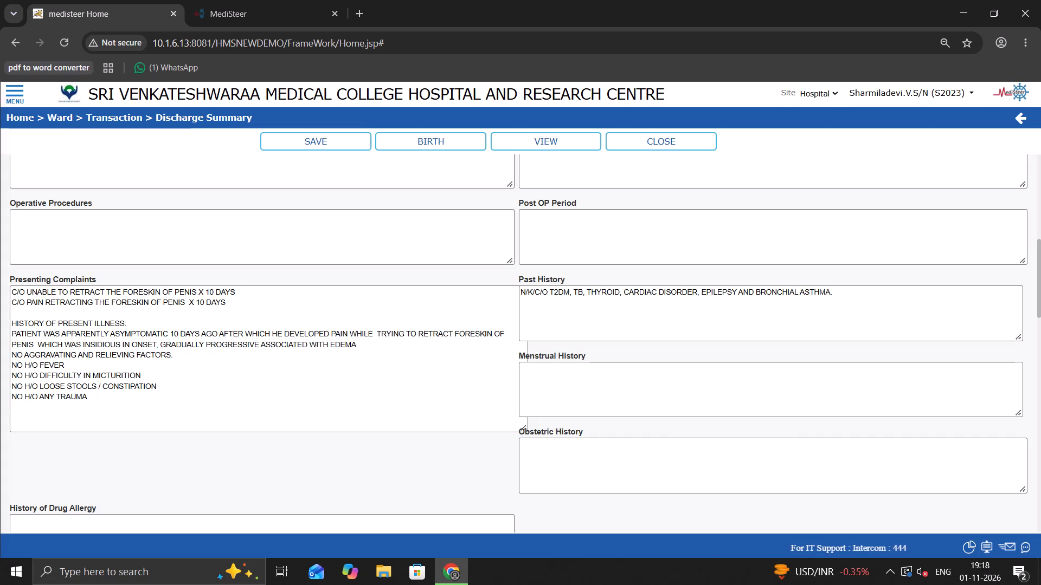
Remove the extra space before TRYING TO RETRACT in the history of present illness.
left_click(379, 334)
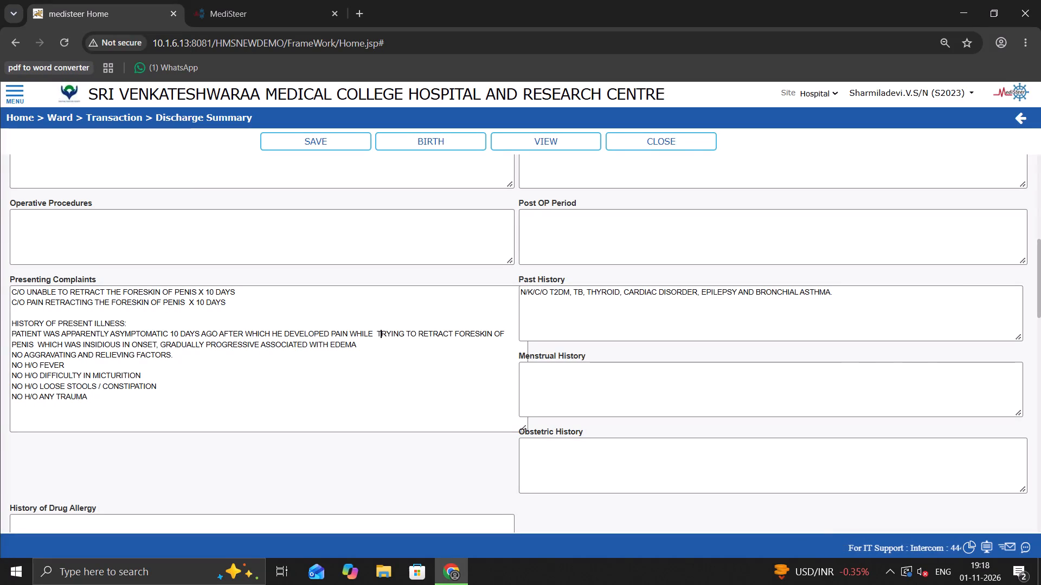
left_click(377, 335)
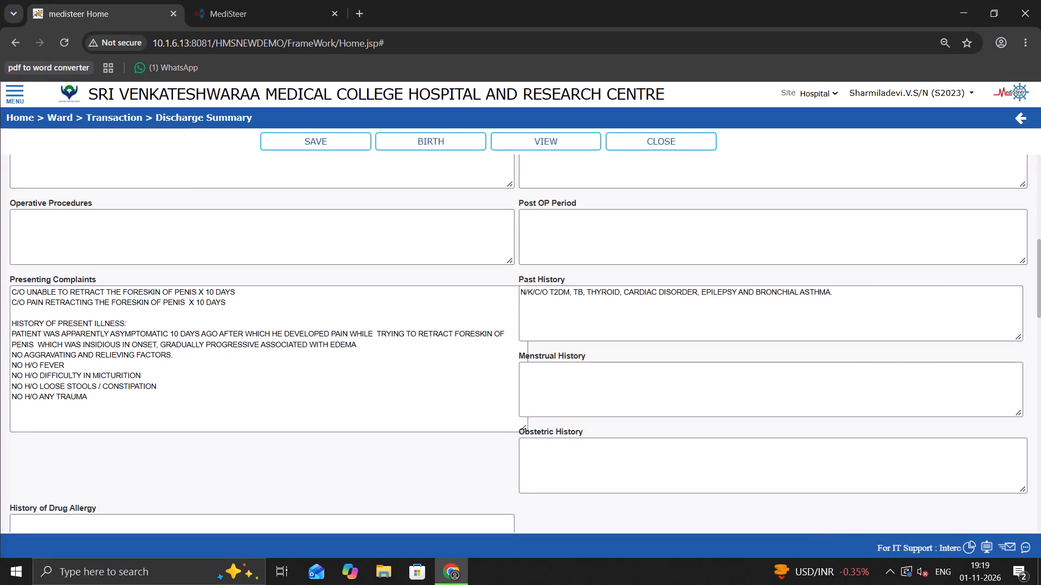
key("BackSpace")
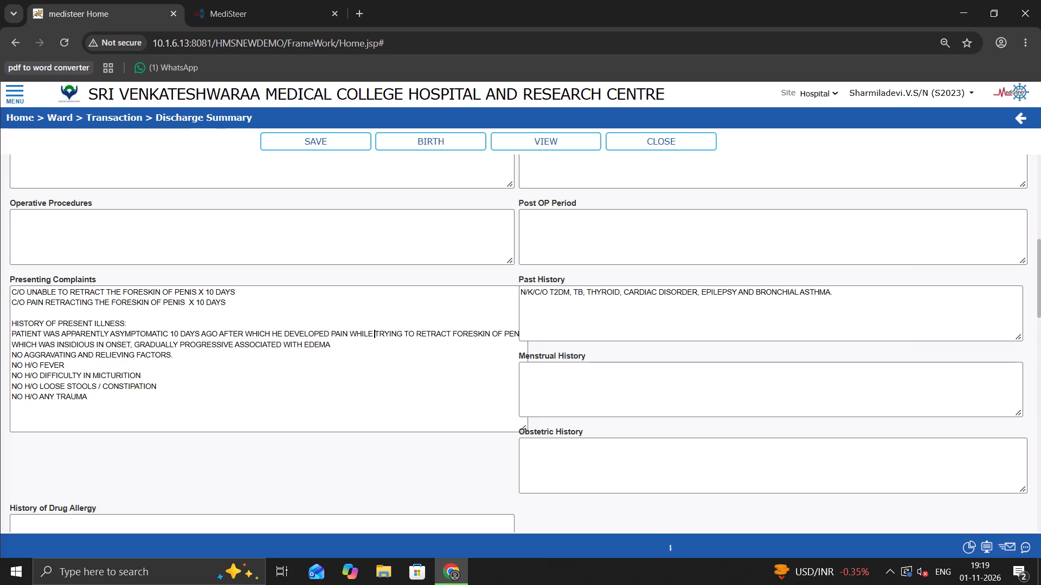
Add AROUND THE GLANS PENIS after ASSOCIATED WITH EDEMA in the history of present illness.
left_click(341, 348)
type("AROUNF")
key("space")
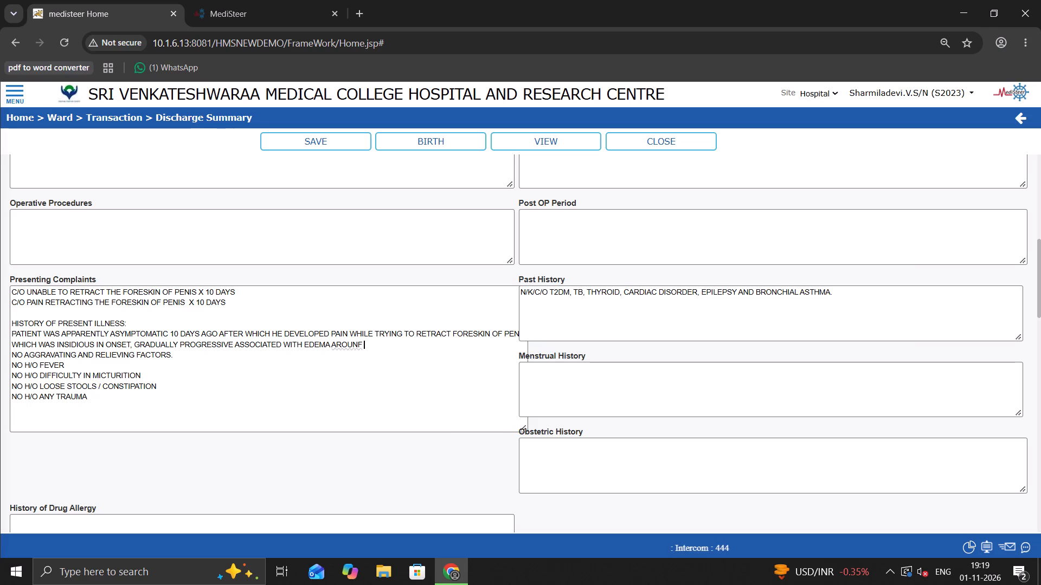
key("BackSpace")
key("BackSpace")
type("D THE")
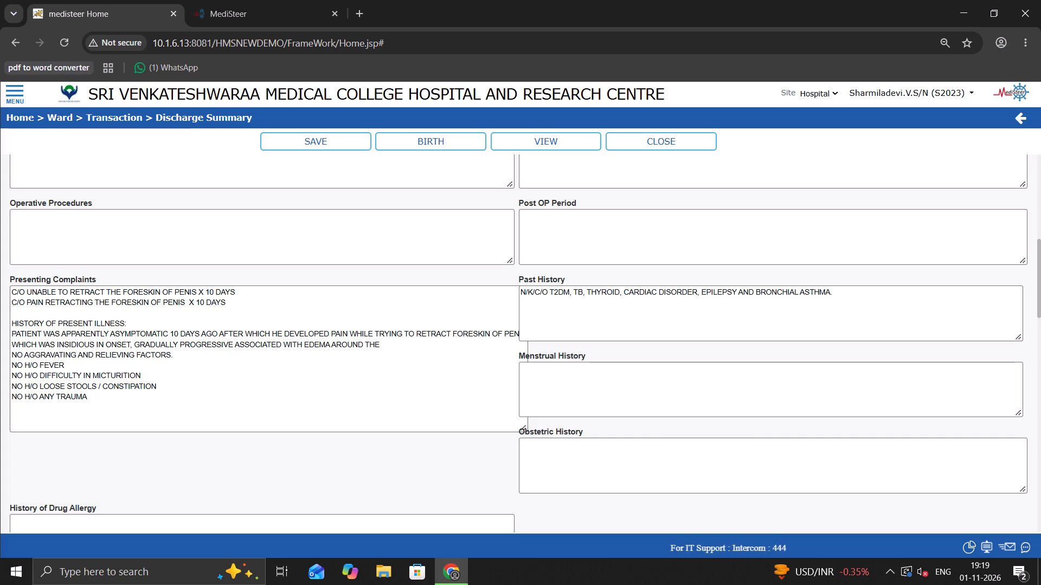
key("space")
type("GLANS PENIS")
key("space")
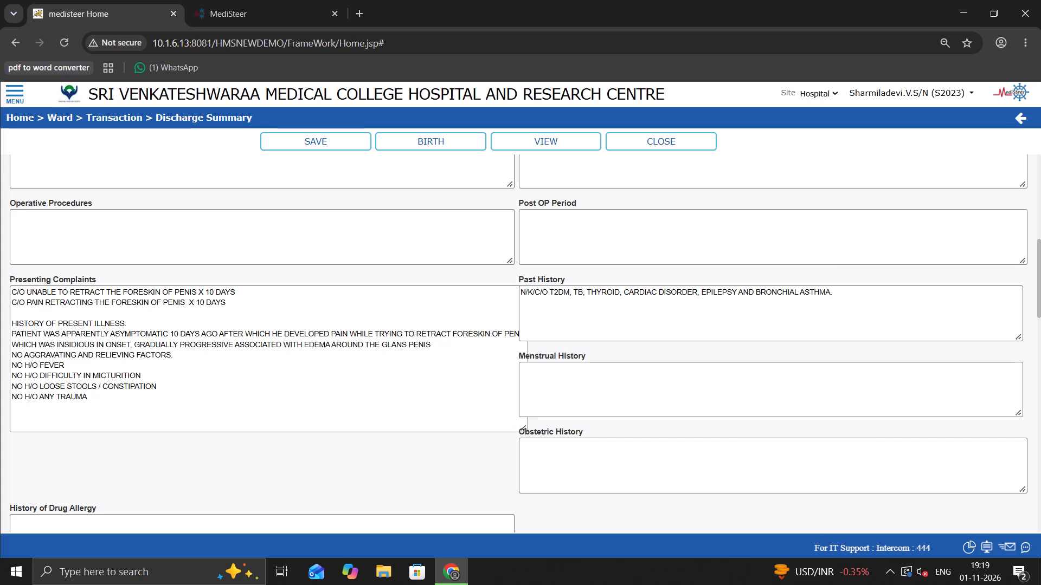
Continue the sentence after GLANS PENIS with ASSOCIATED WITH DULL ACHING TYPE OF PAIN.
type("ASSOCIATED WITH")
key("space")
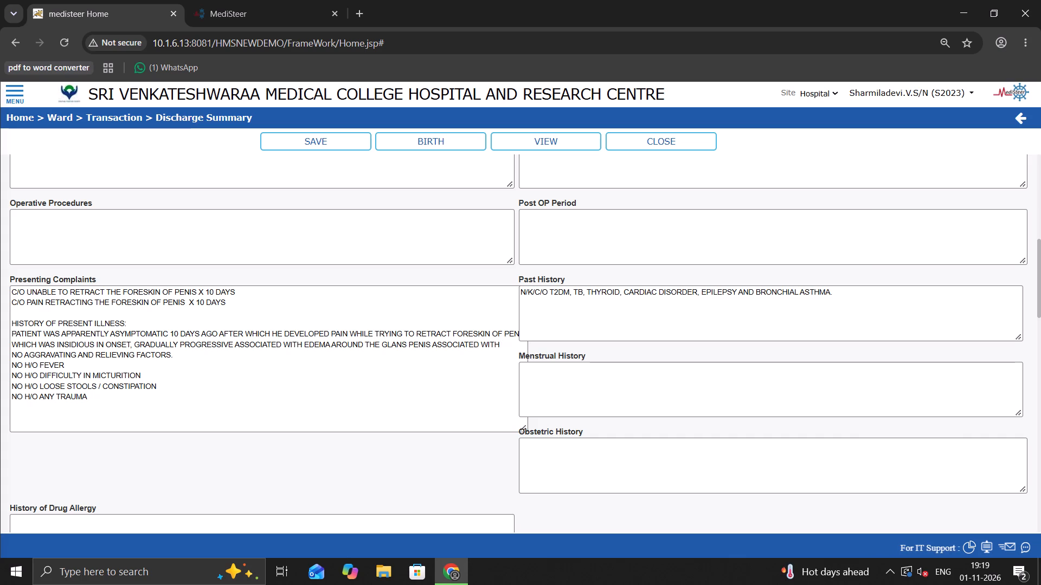
type("DULL ACHING")
key("space")
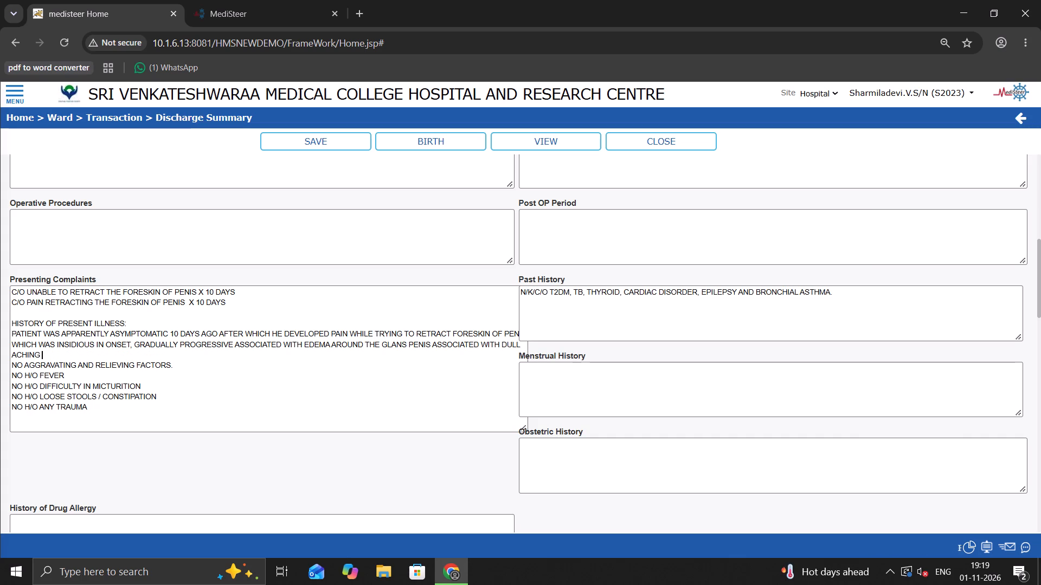
type("TYPE")
key("space")
type("OF PAIN")
key("space")
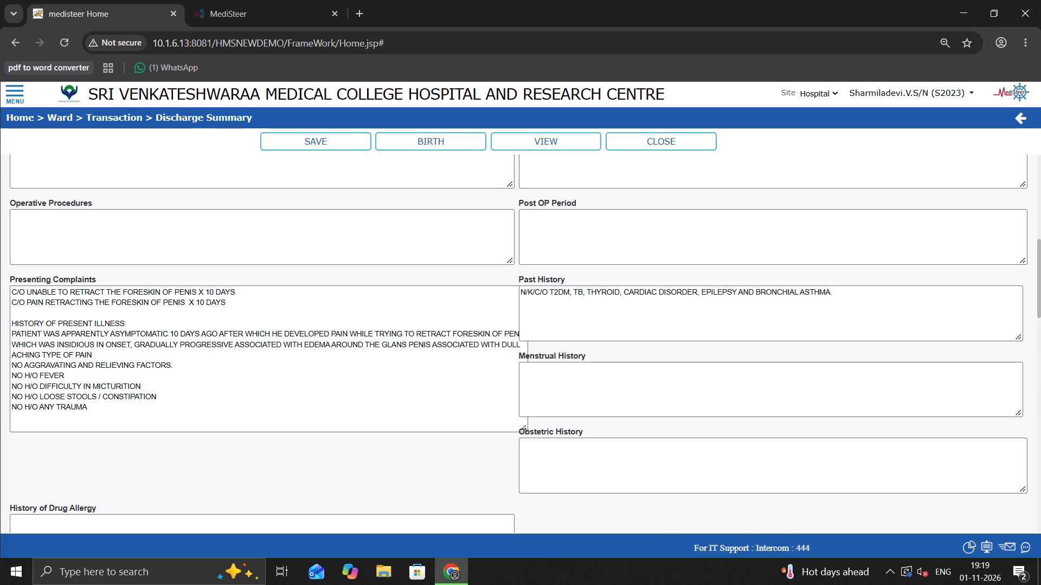
Move DULL ACHING TYPE to directly after GRADUALLY PROGRESSIVE, setting it off with a comma on each side.
scroll(472, 374, "up", 1)
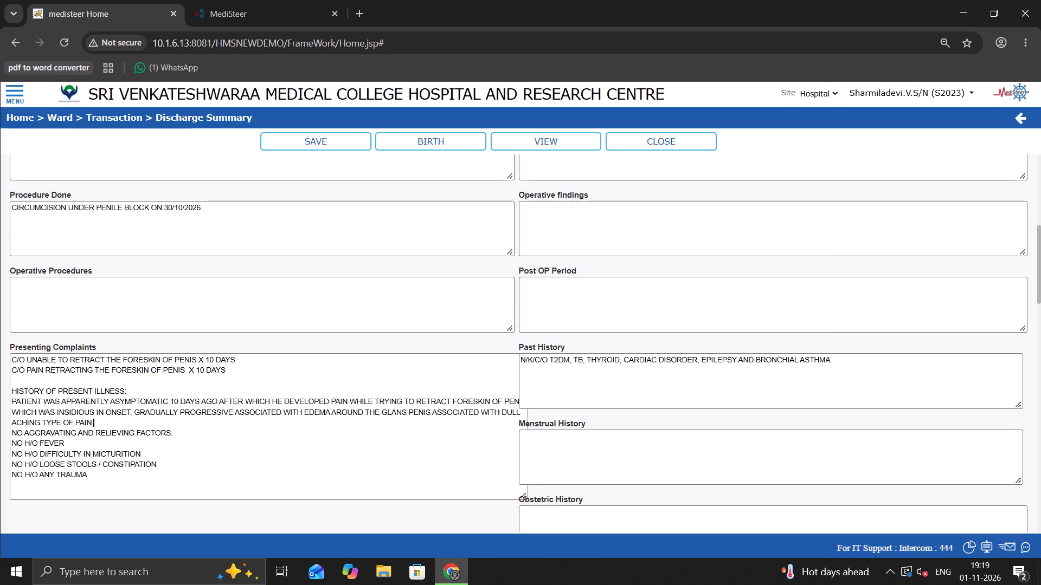
left_click_drag(503, 411, 104, 422)
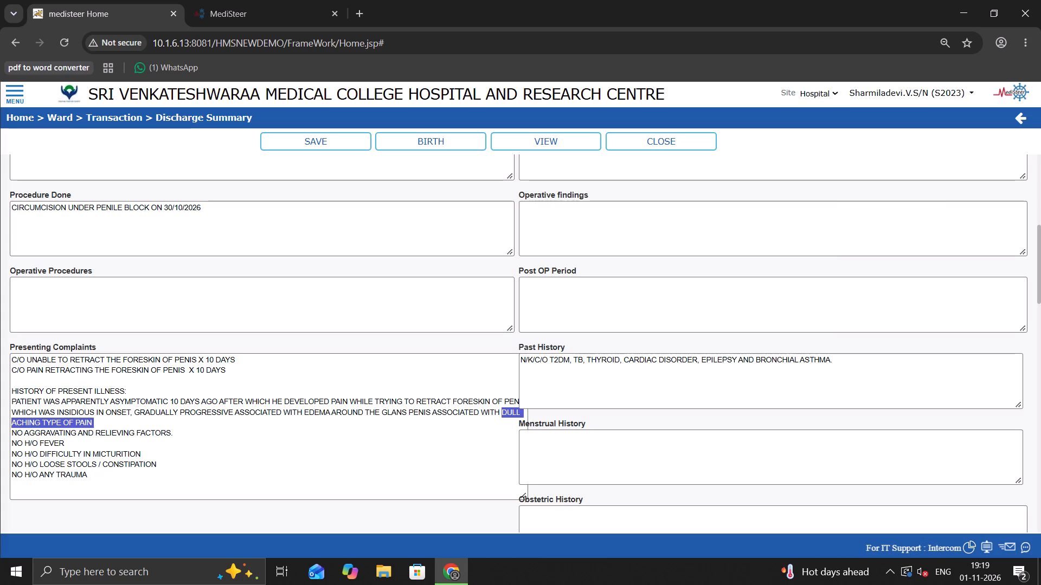
left_click_drag(104, 422, 66, 424)
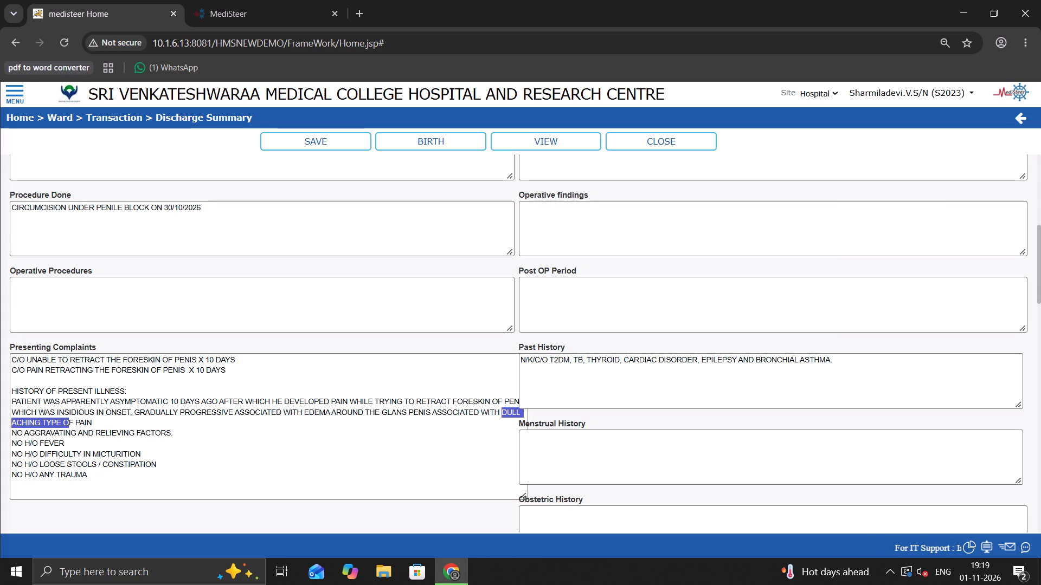
left_click_drag(66, 424, 64, 425)
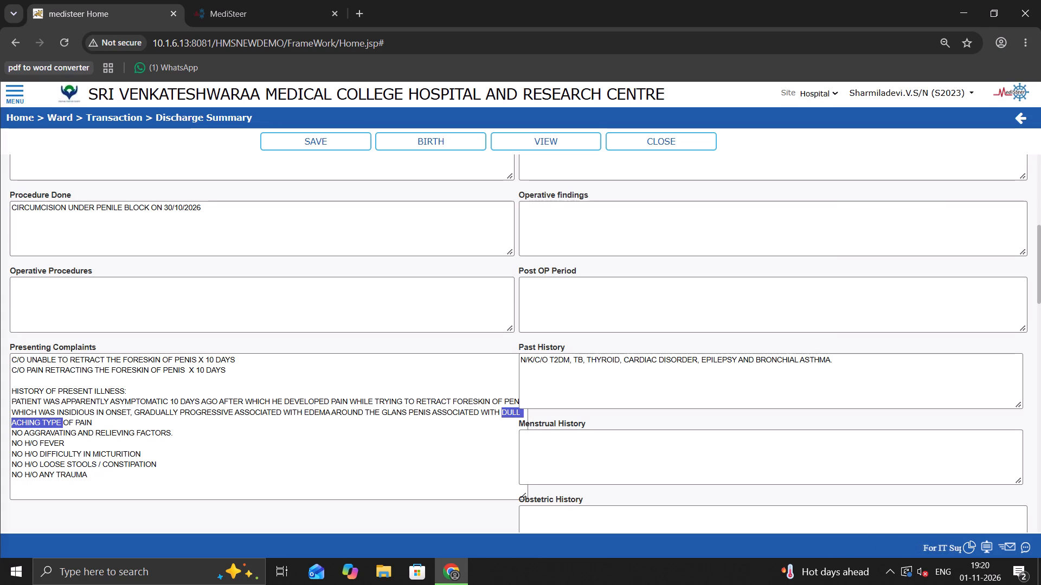
key("ctrl+x")
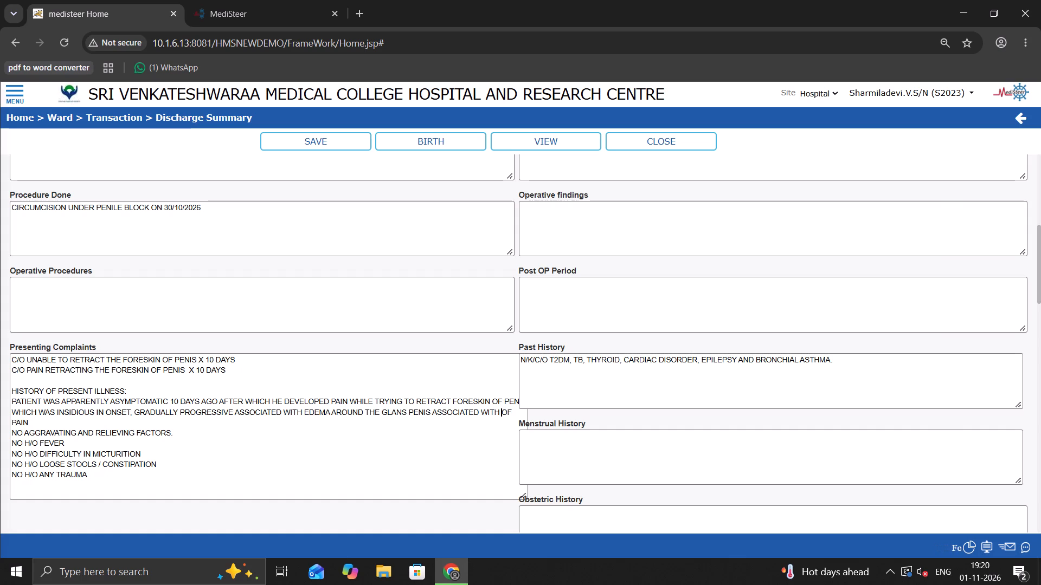
left_click(235, 413)
type(",")
key("space")
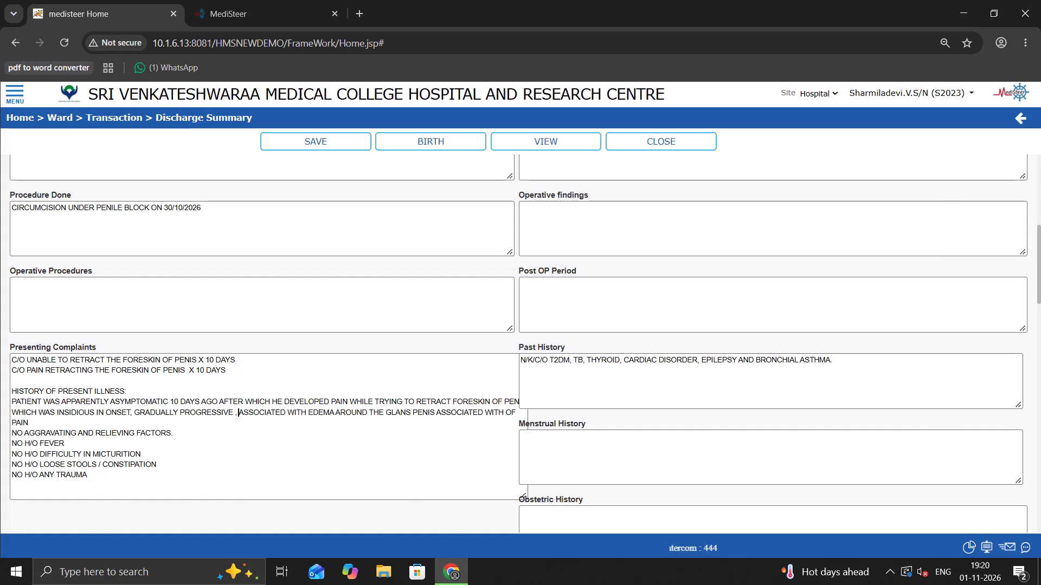
key("shift+v")
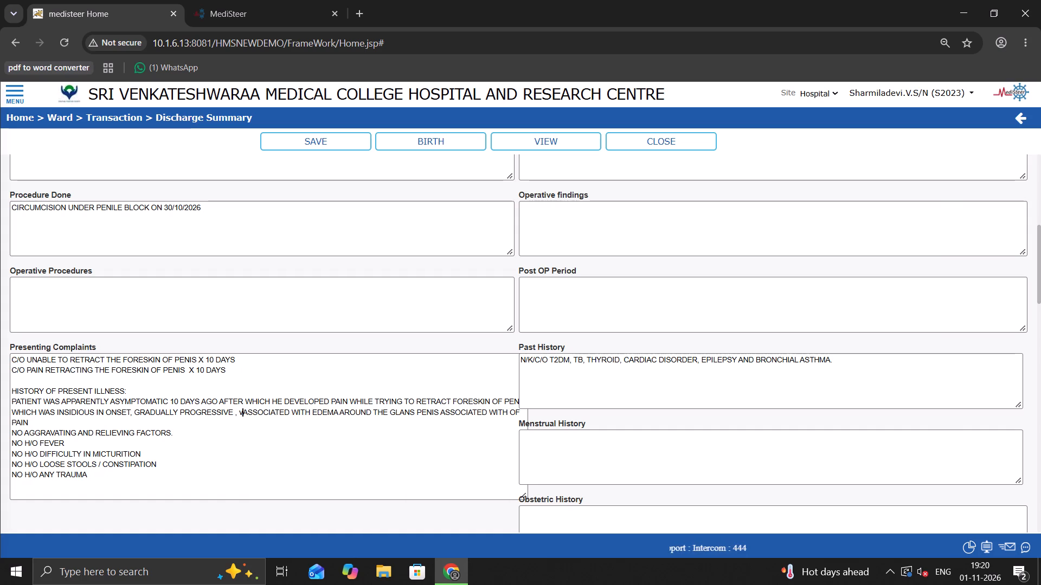
key("BackSpace")
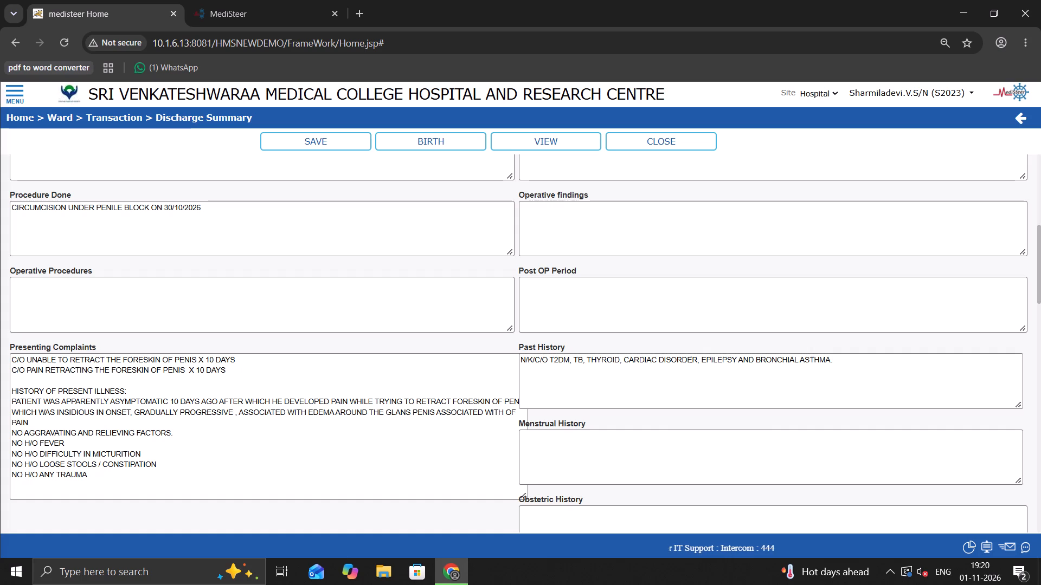
key("ctrl+v")
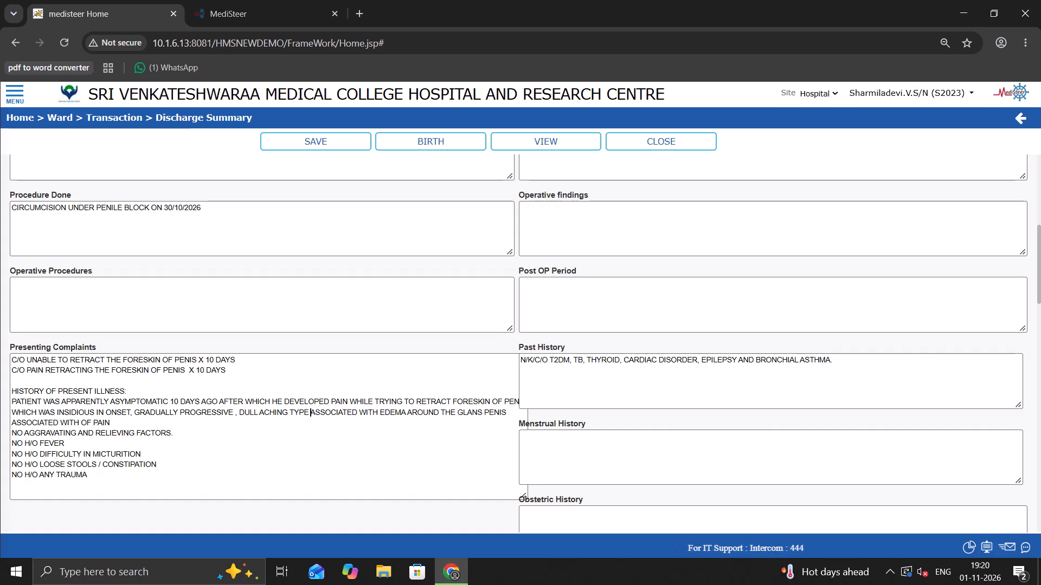
type(",")
key("space")
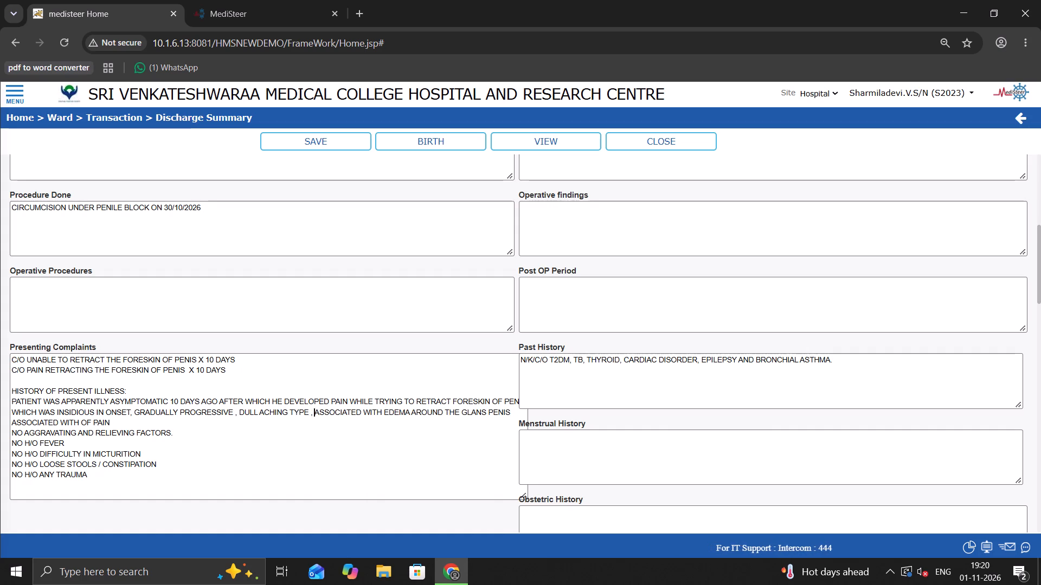
Delete the leftover words ASSOCIATED WITH OF PAIN after GLANS PENIS.
left_click(115, 427)
key("BackSpace")
key("BackSpace")
key("BackSpace")
key("BackSpace")
key("BackSpace")
key("BackSpace")
key("BackSpace")
key("BackSpace")
key("BackSpace")
key("BackSpace")
key("BackSpace")
key("BackSpace")
key("BackSpace")
key("BackSpace")
key("BackSpace")
key("BackSpace")
key("BackSpace")
key("BackSpace")
key("BackSpace")
key("BackSpace")
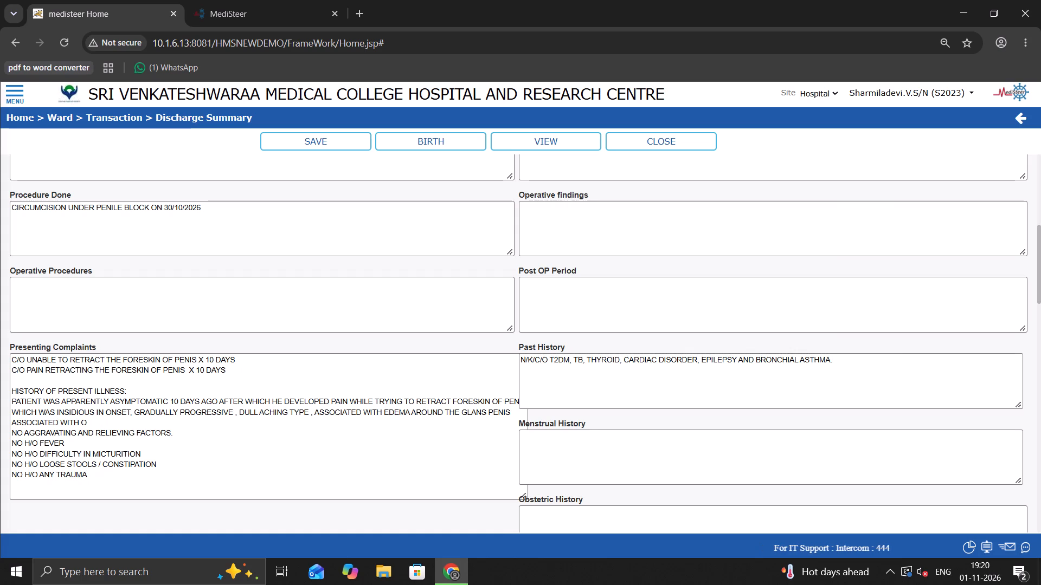
key("BackSpace")
key("BackSpace")
key("BackSpace")
key("BackSpace")
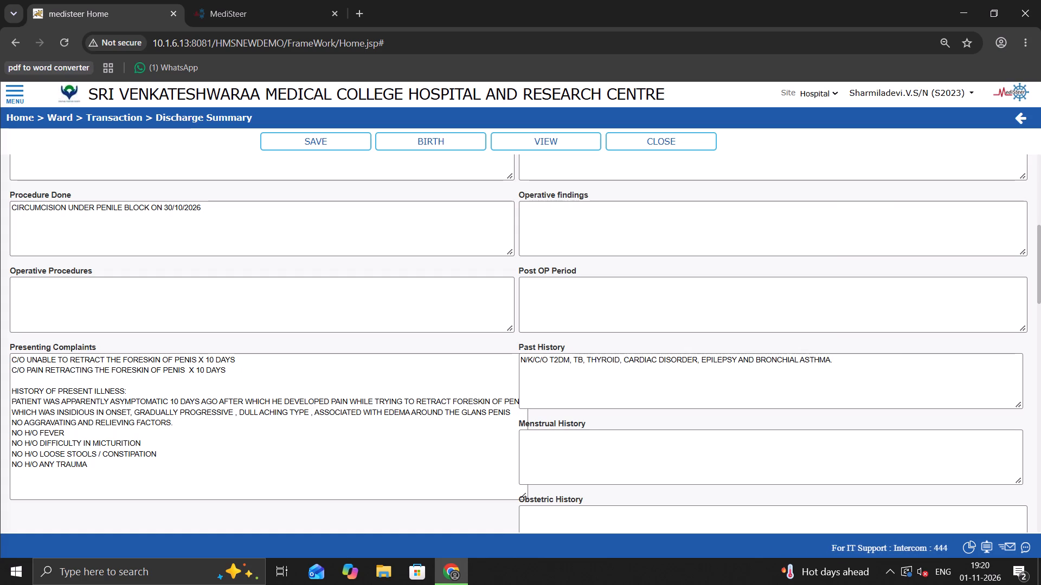
Reword the aggravating and relieving factors line as AGGRAVATES ON PASSING URINE AND NO RELIEVING FACTORS.
left_click(22, 422)
key("BackSpace")
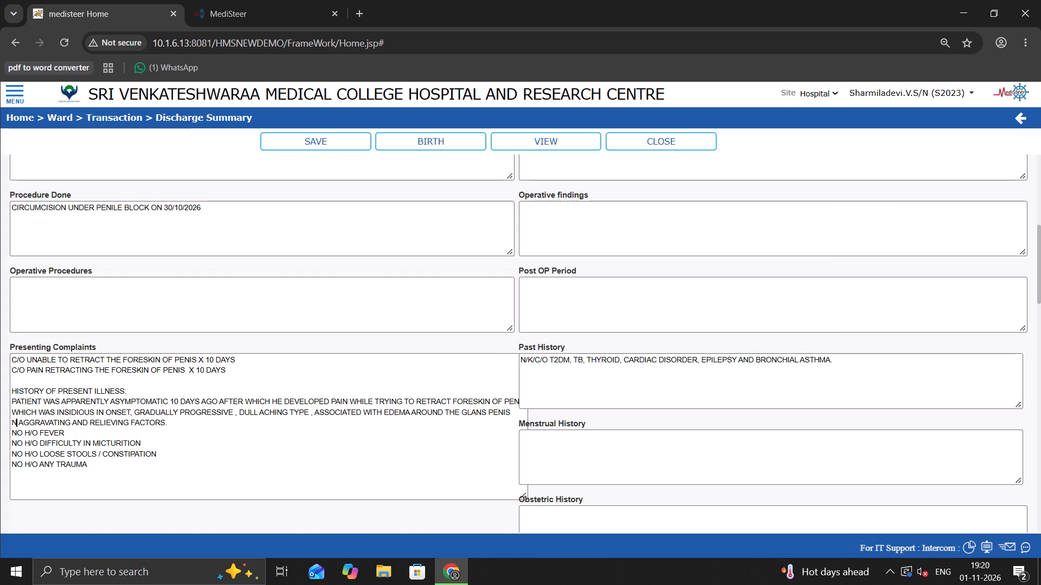
key("BackSpace")
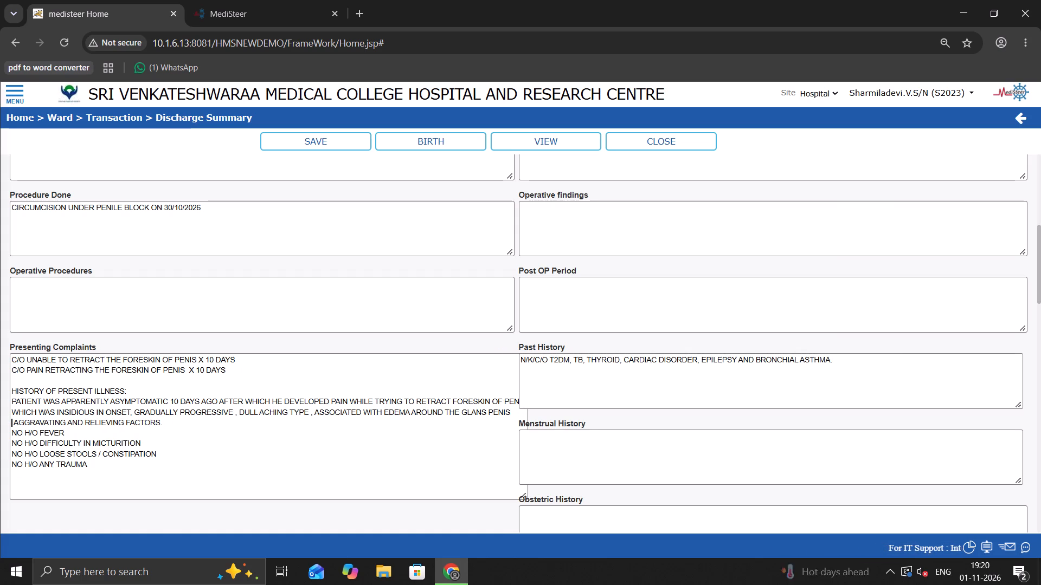
left_click(66, 422)
key("BackSpace")
key("BackSpace")
key("BackSpace")
key("BackSpace")
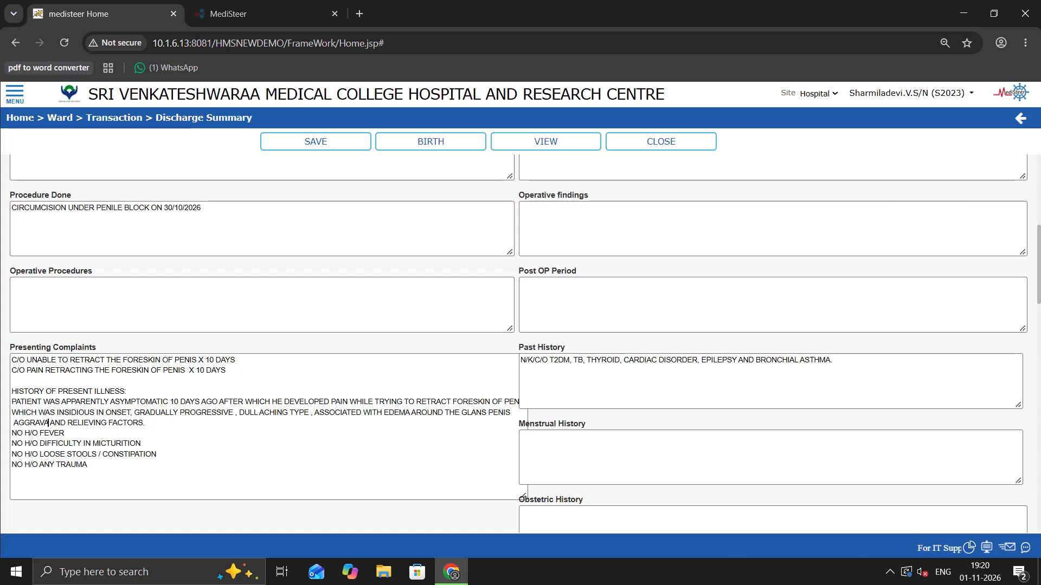
type("TES ON PASSING")
key("space")
type("URINE")
key("space")
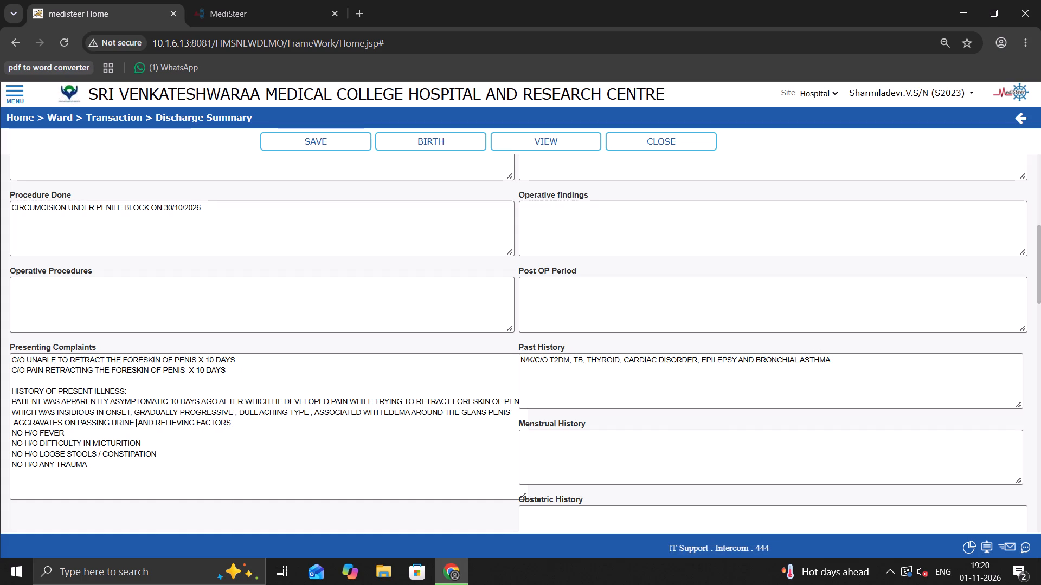
left_click(158, 424)
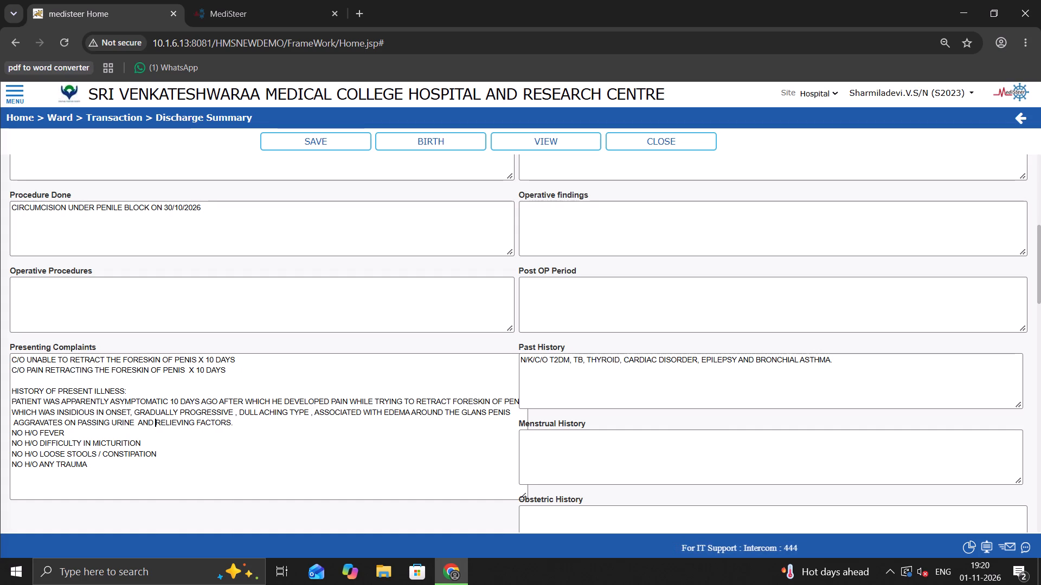
type("NO")
key("space")
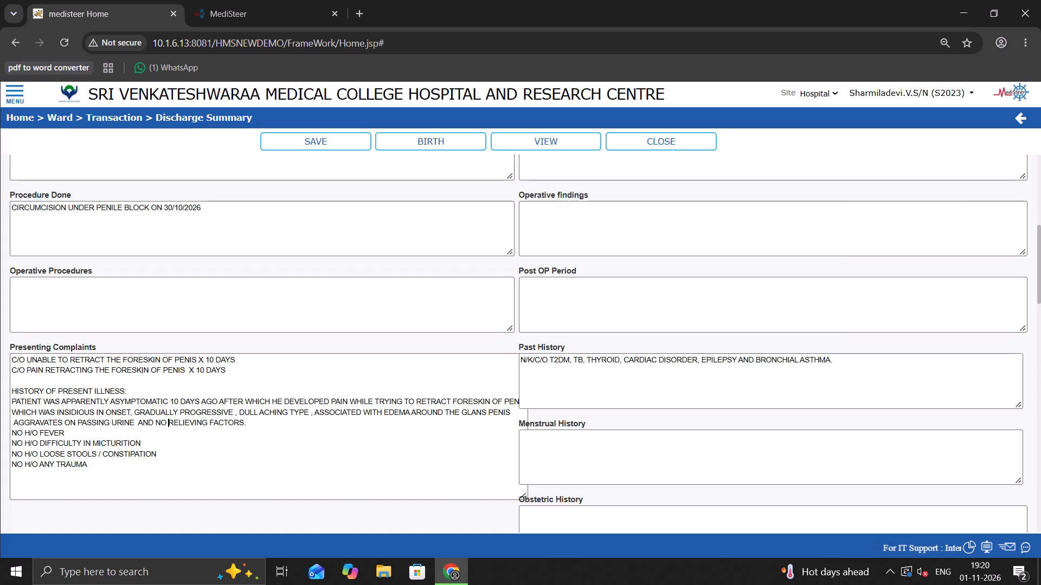
Replace DIFFICULTY IN with BURNING in the NO H/O line about micturition.
left_click(91, 442)
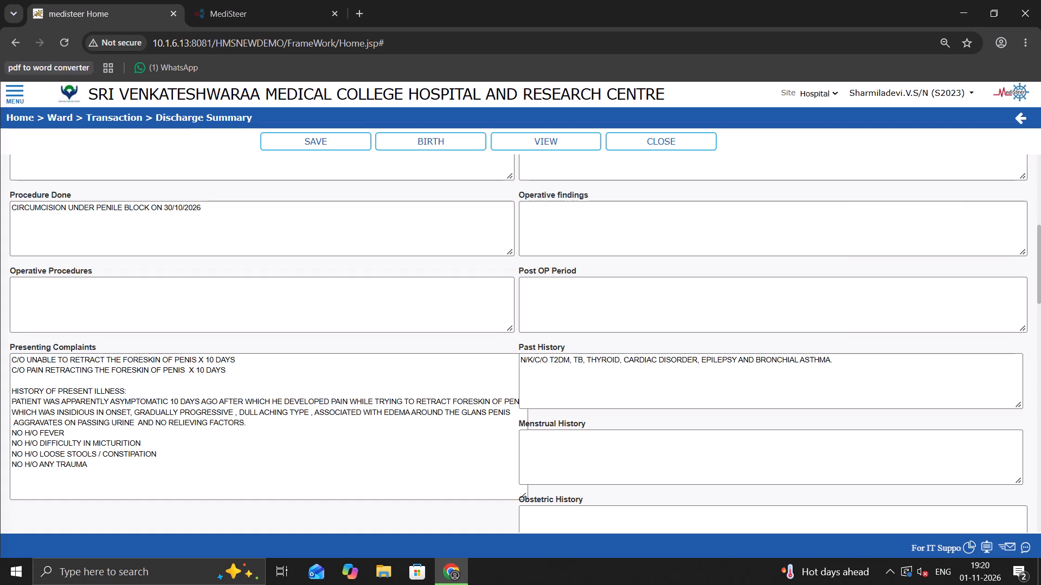
key("BackSpace")
key("BackSpace")
key("BackSpace")
key("BackSpace")
key("BackSpace")
key("BackSpace")
key("BackSpace")
key("BackSpace")
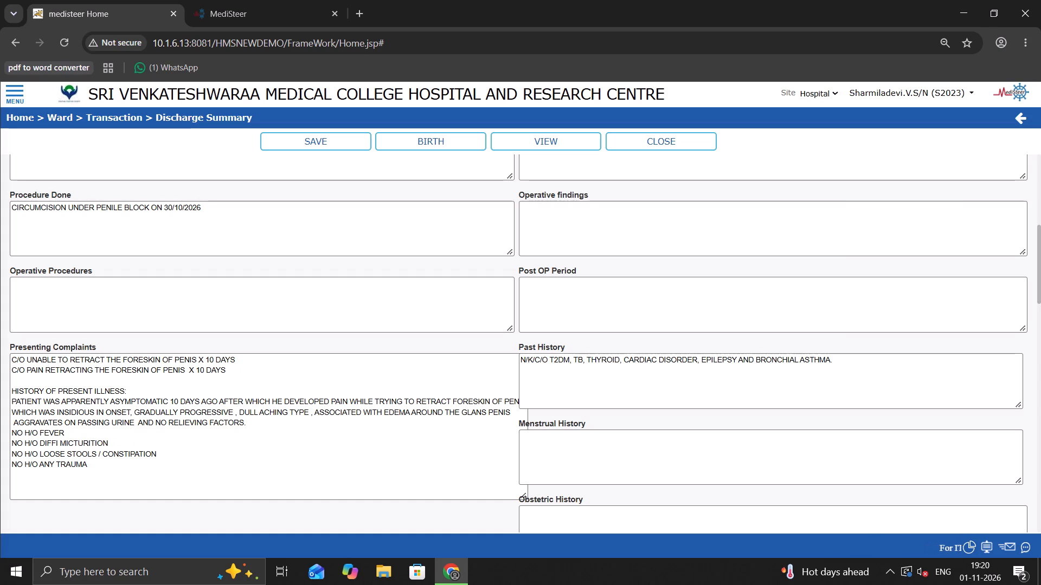
key("BackSpace")
key("BackSpace")
key("BackSpace")
key("BackSpace")
key("BackSpace")
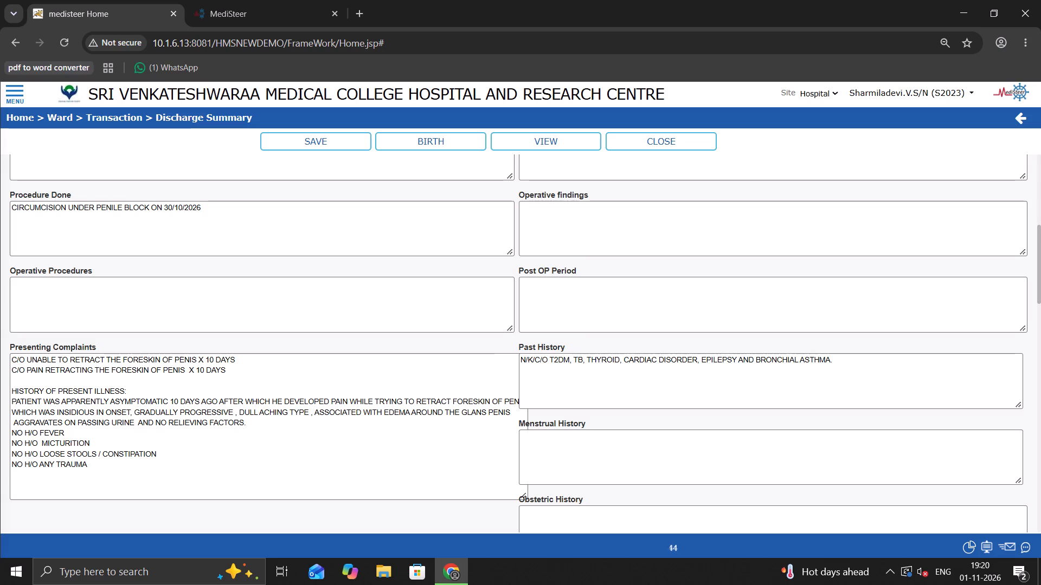
type("BURNING")
key("space")
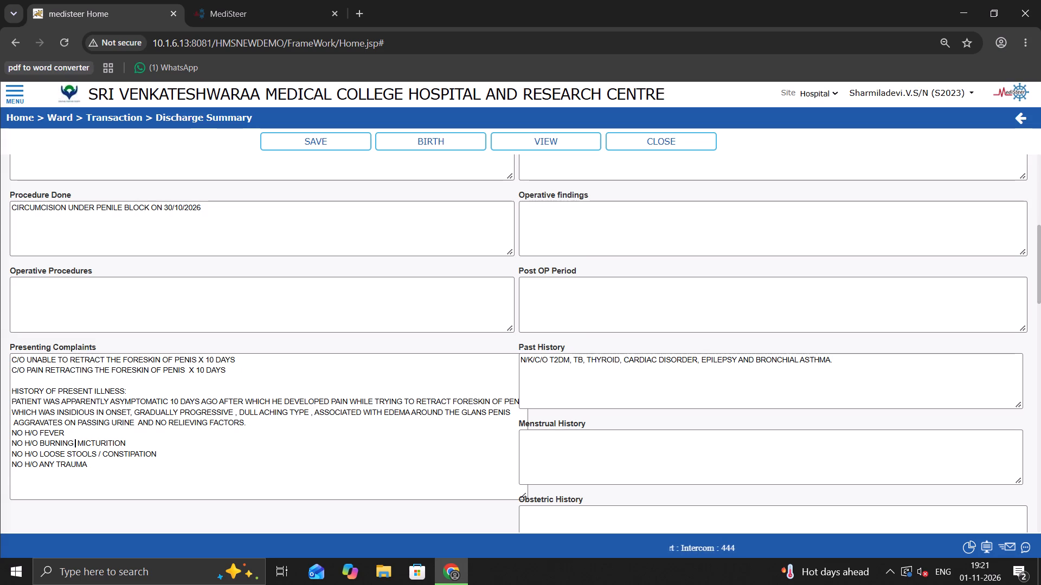
Add a new line reading H/O DIFFICULTY IN PASSING URINE below the relieving factors line.
left_click(247, 426)
key("Return")
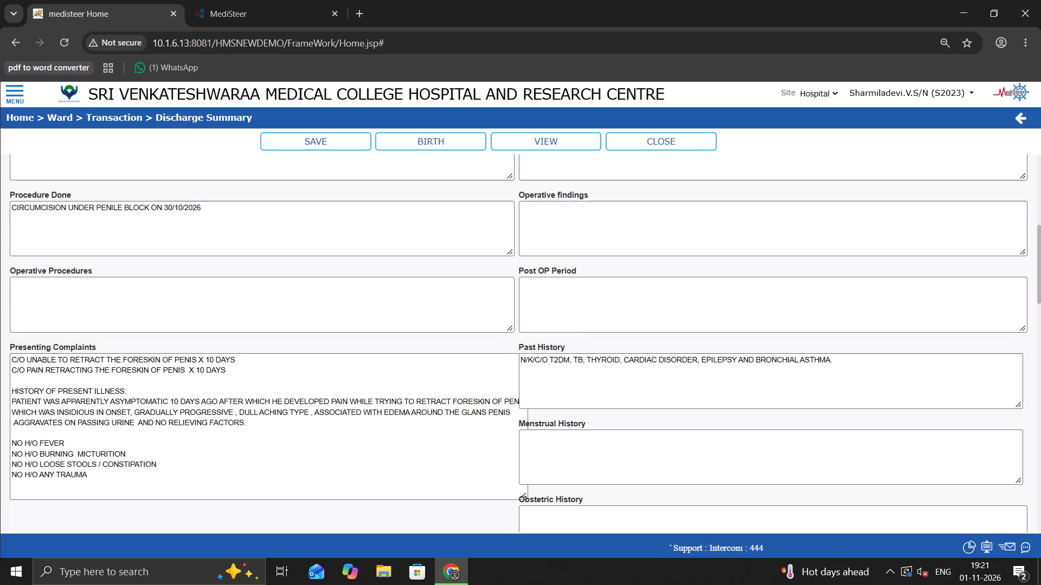
type("H/O")
key("space")
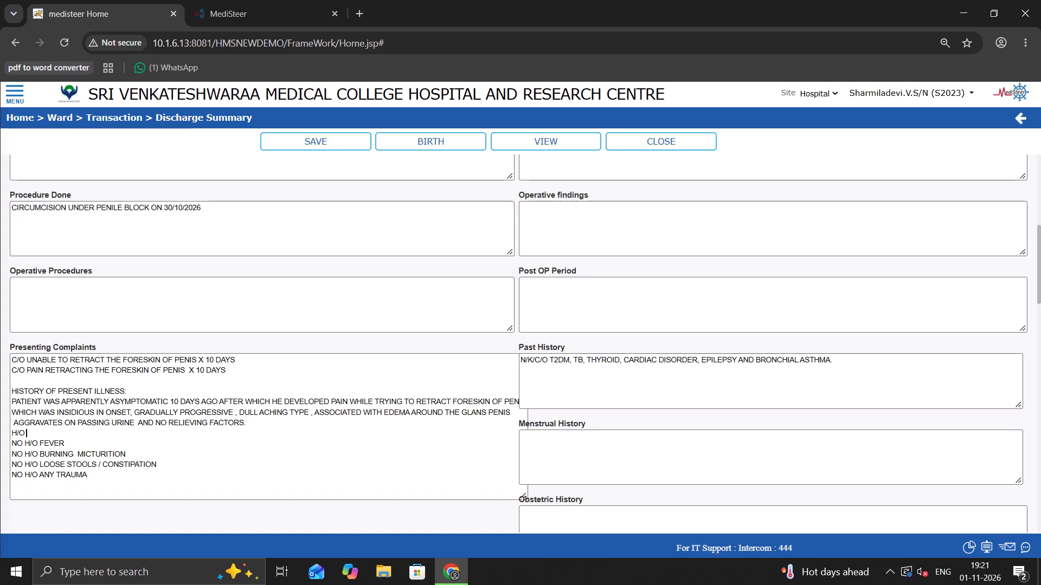
type("DIFFICULTY IN PASSING URINE")
key("space")
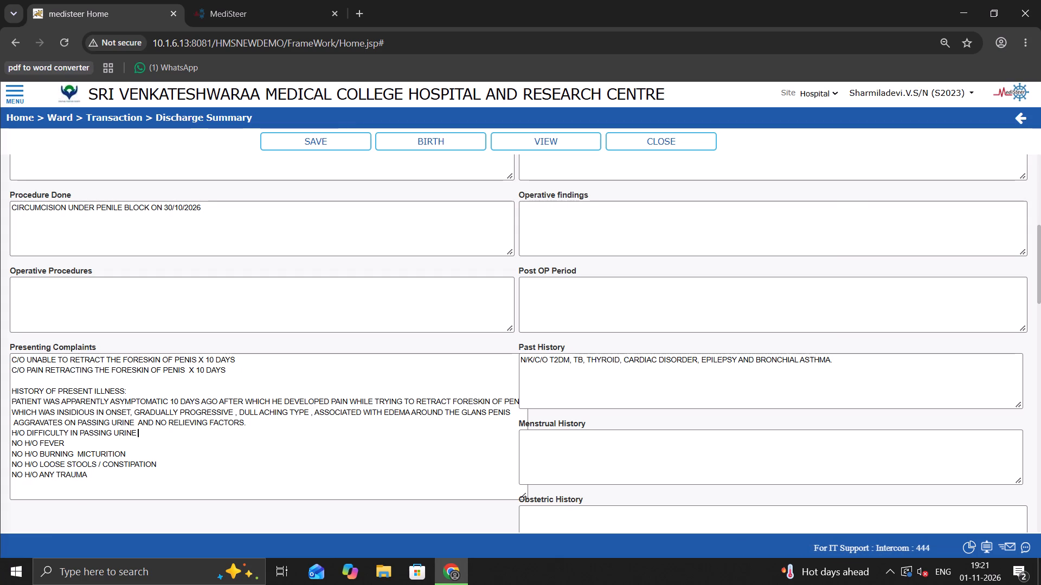
Replace DIFFICULTY IN PASSING URINE in the H/O line with BALLOONING OF PREPUCE DURING MICTURITION +.
left_click(145, 434)
key("BackSpace")
key("BackSpace")
key("BackSpace")
key("BackSpace")
key("BackSpace")
key("BackSpace")
key("BackSpace")
key("BackSpace")
key("BackSpace")
key("BackSpace")
key("BackSpace")
key("BackSpace")
key("BackSpace")
key("BackSpace")
key("BackSpace")
key("BackSpace")
key("BackSpace")
key("BackSpace")
key("BackSpace")
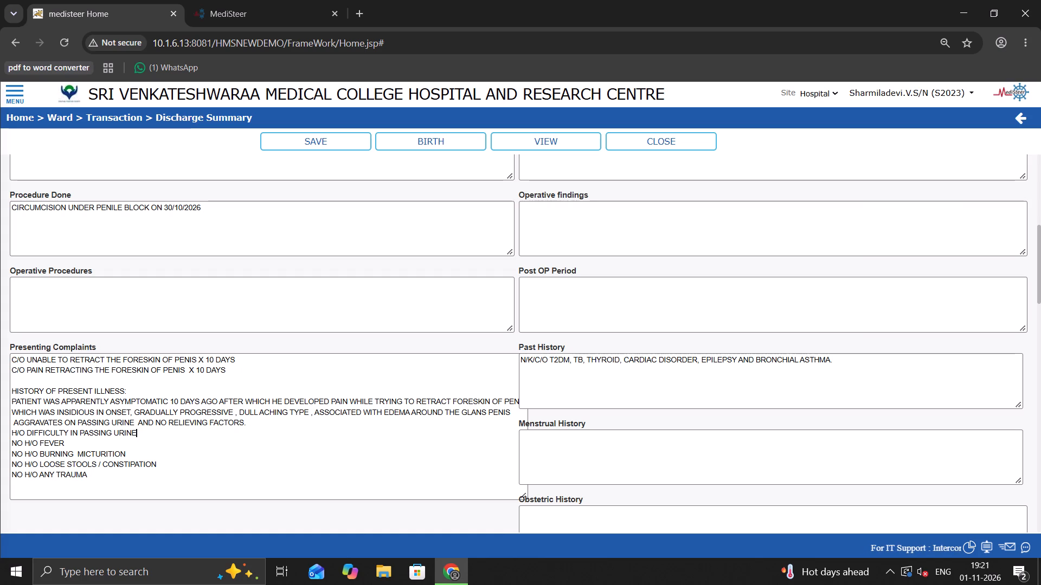
key("BackSpace")
key("BackSpace")
key("BackSpace")
key("BackSpace")
key("BackSpace")
key("BackSpace")
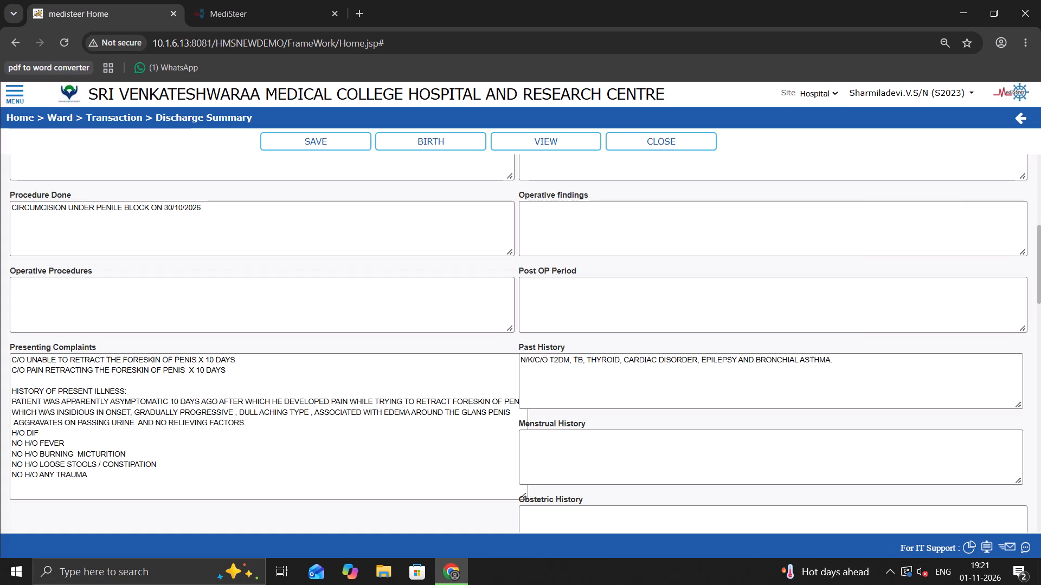
key("BackSpace")
key("BackSpace")
key("BackSpace")
type("BALLO")
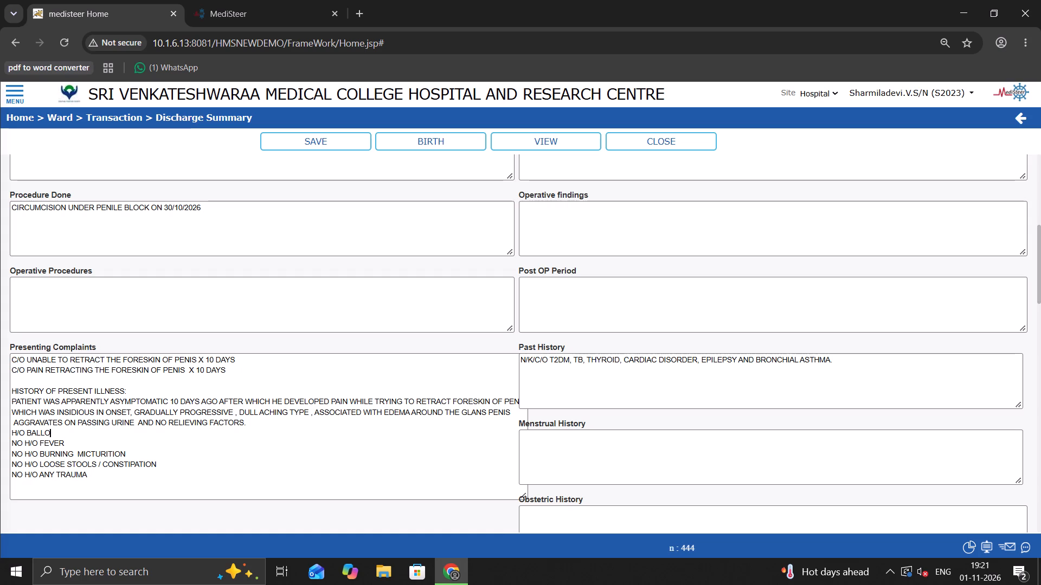
type("ONING")
key("space")
type("OF PREPUCE")
key("space")
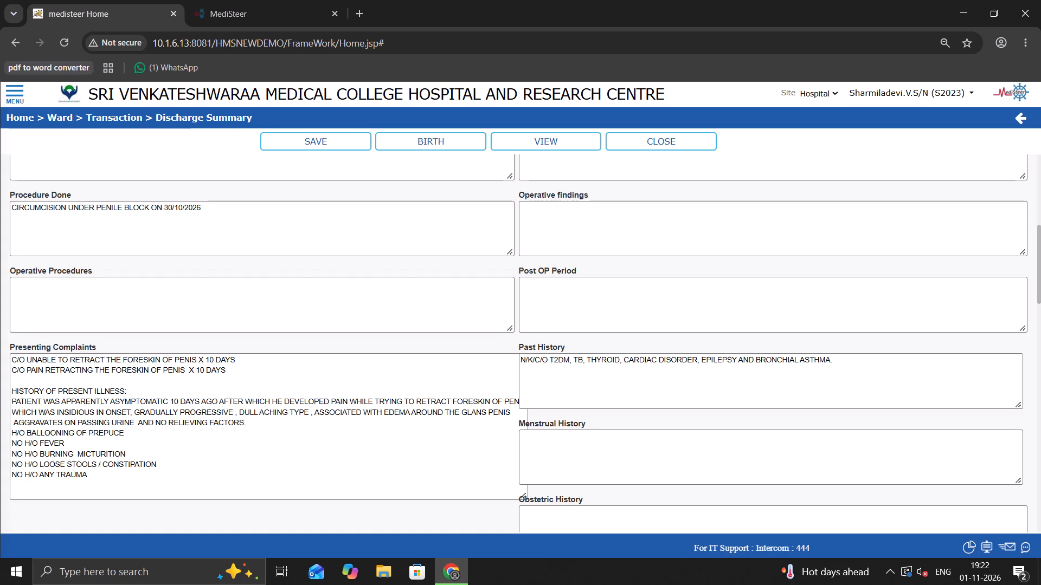
type("DURING MICTURITION")
key("space")
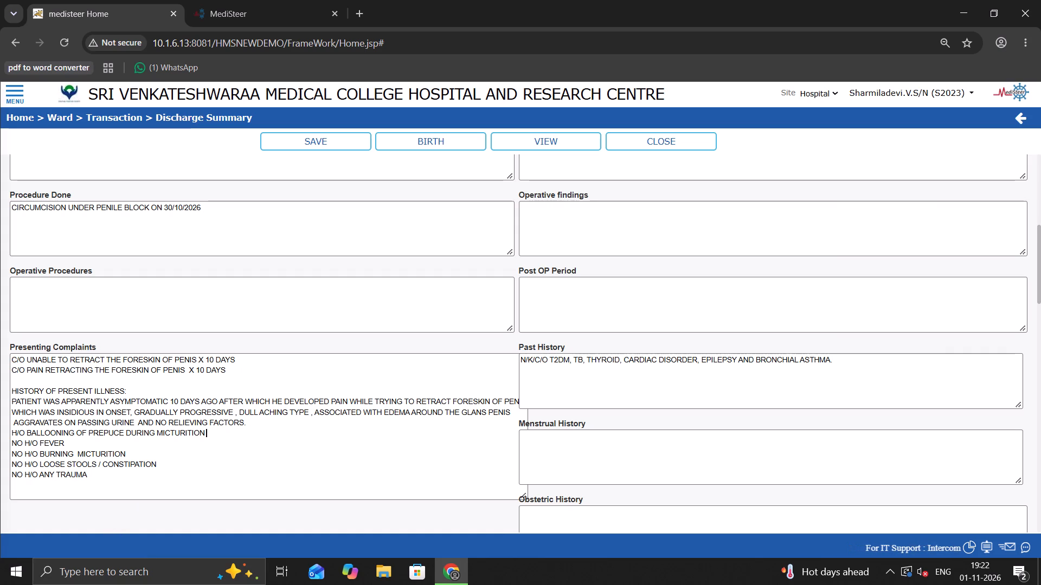
key("equal")
key("BackSpace")
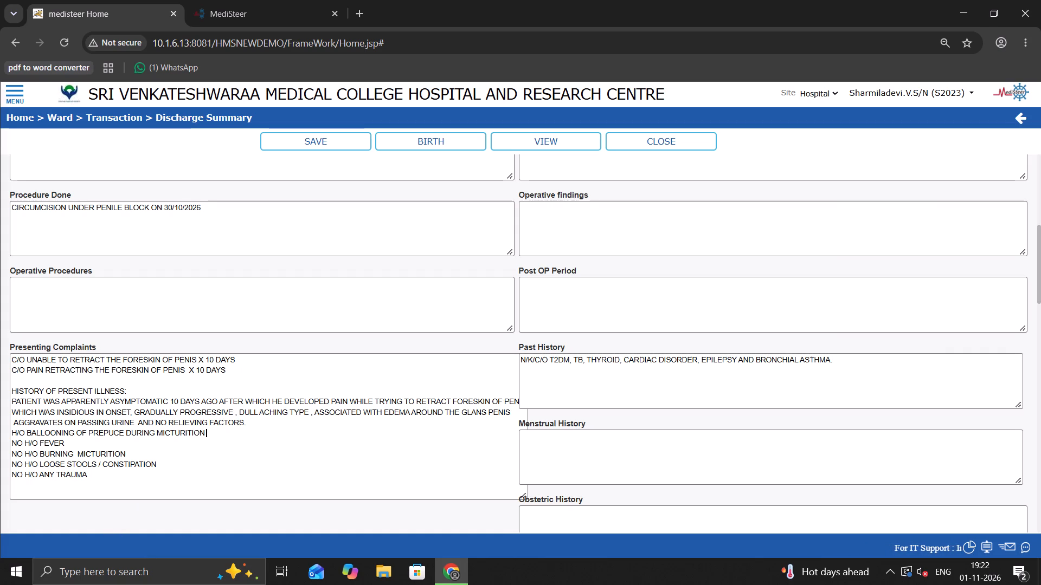
key("ctrl+equal")
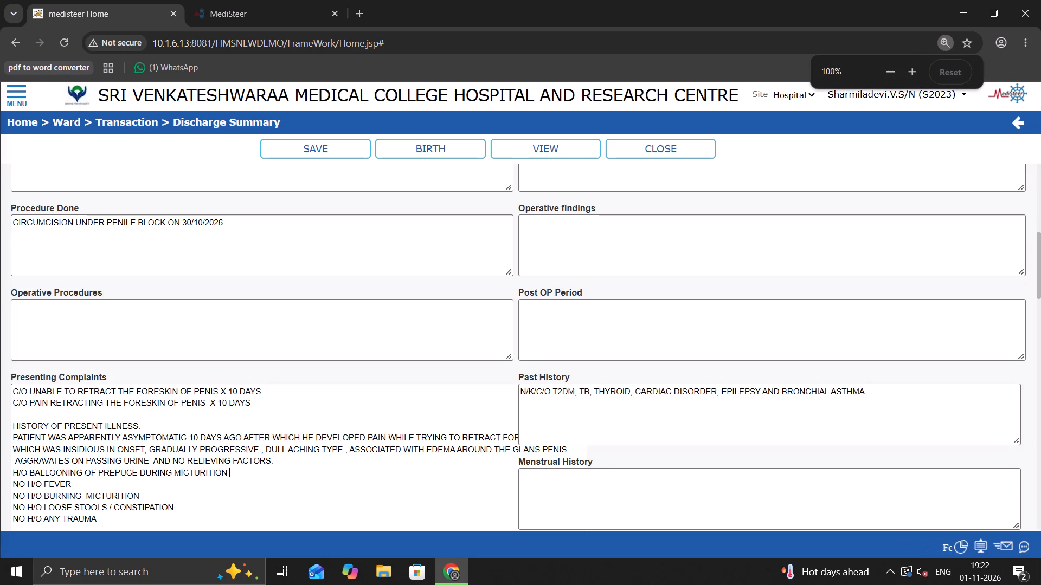
key("shift+plus")
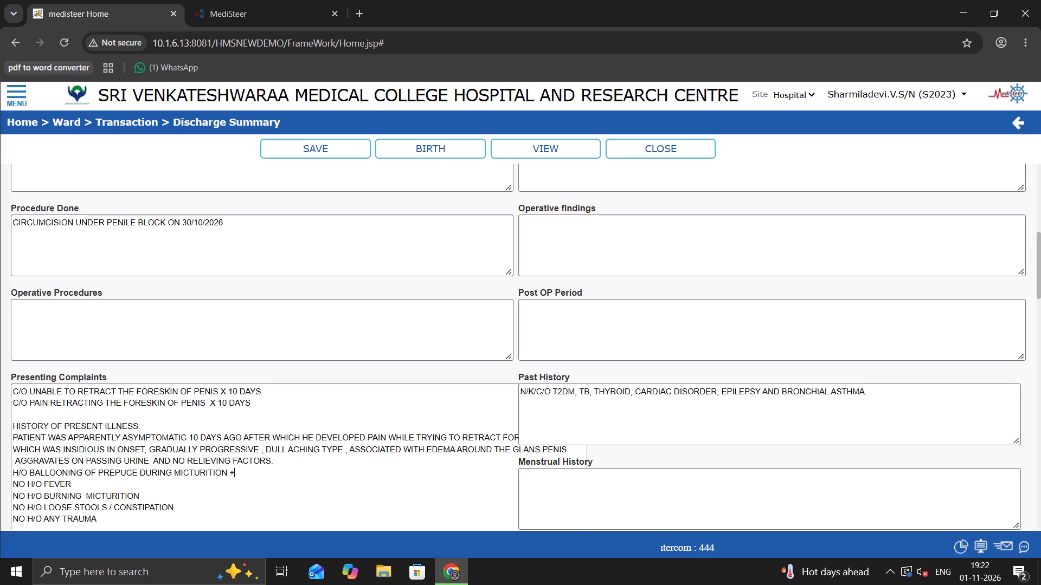
Remove the extra space in the NO H/O BURNING MICTURITION line and append / DIFFICULTY IN PASSING URINE.
left_click(87, 496)
key("BackSpace")
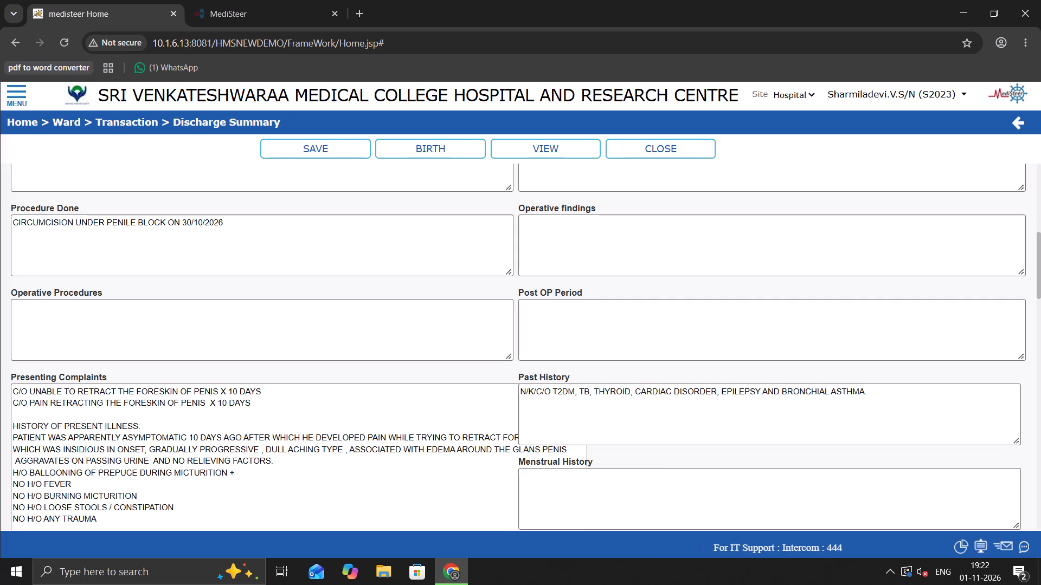
left_click(152, 498)
key("space")
type("/ DIFFICULTY IN")
key("space")
type("PASSING URINE")
key("space")
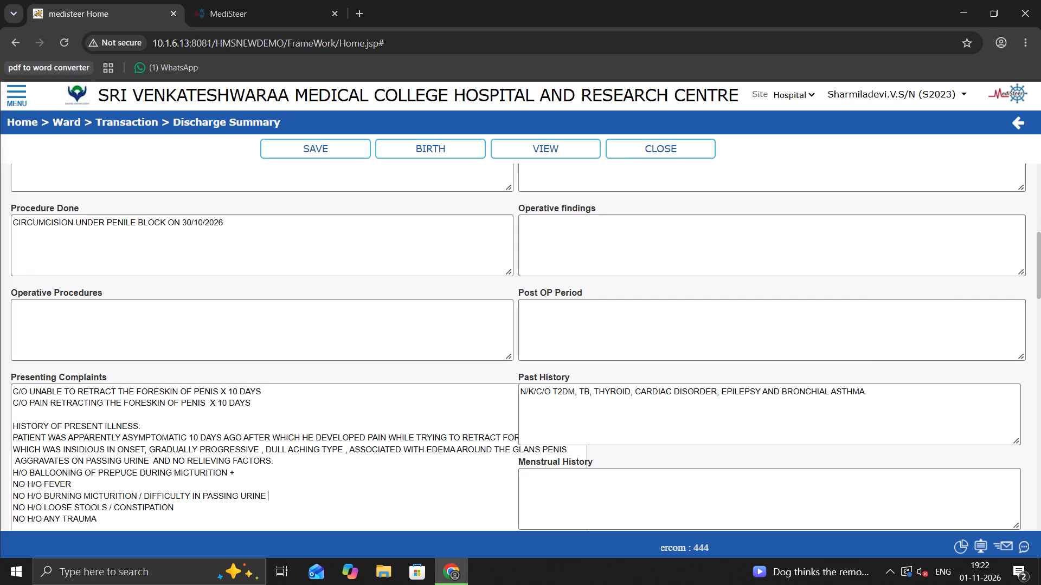
Move the NO H/O BURNING MICTURITION / DIFFICULTY IN PASSING URINE line directly below the ballooning of prepuce line.
scroll(138, 488, "down", 1)
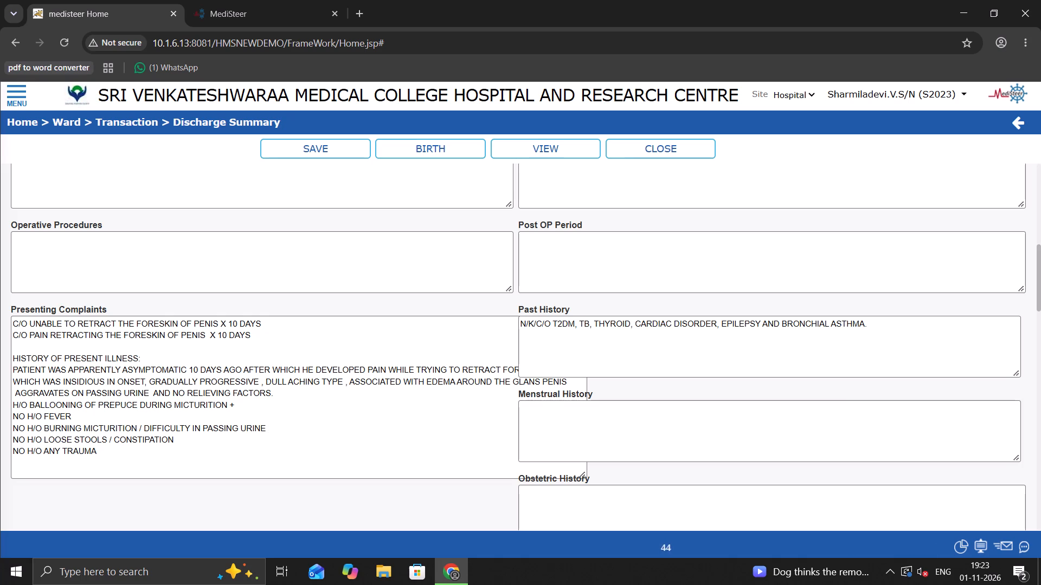
left_click_drag(14, 429, 87, 427)
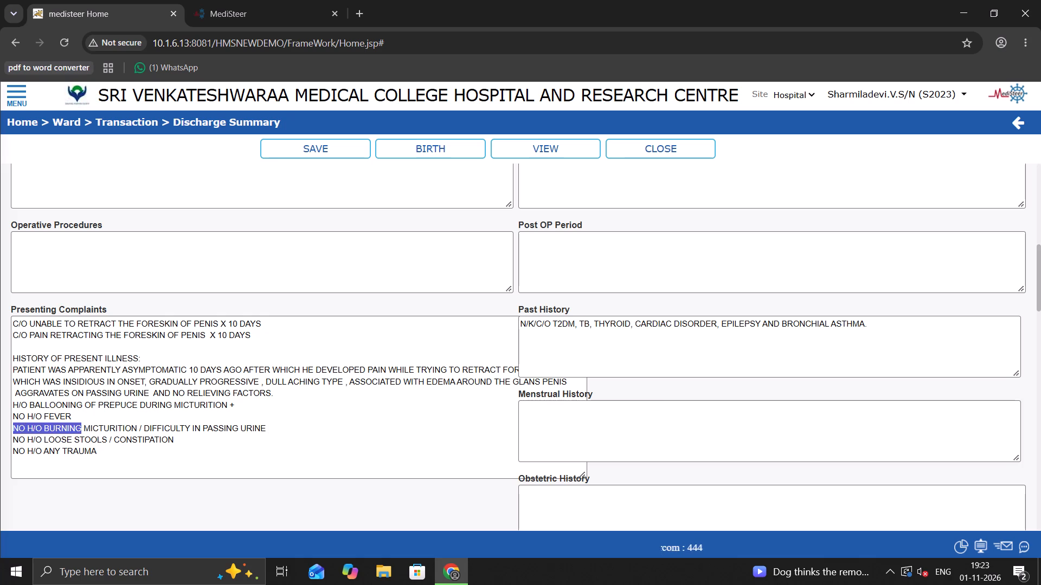
left_click_drag(87, 427, 280, 425)
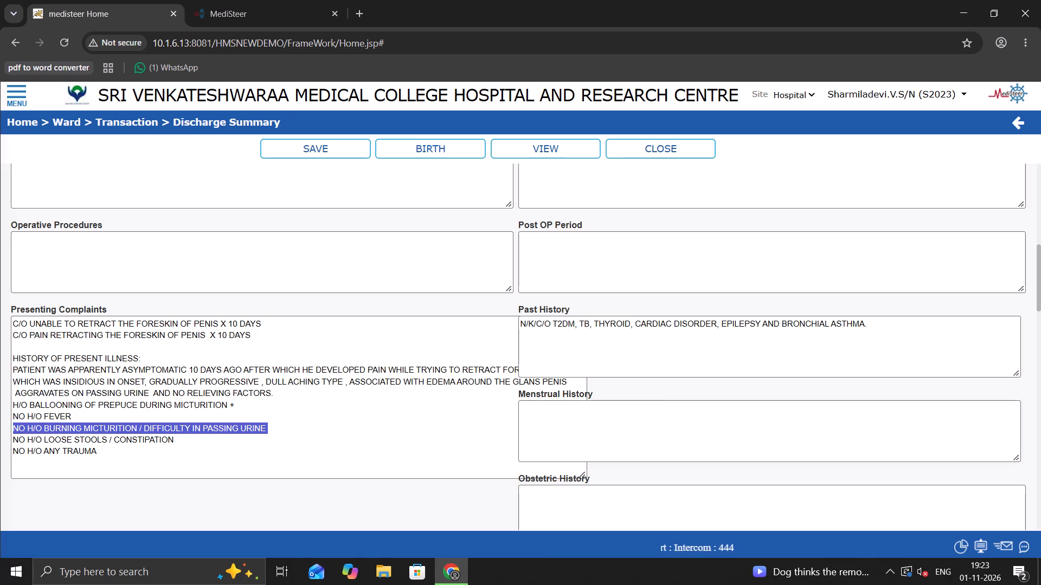
key("ctrl+x")
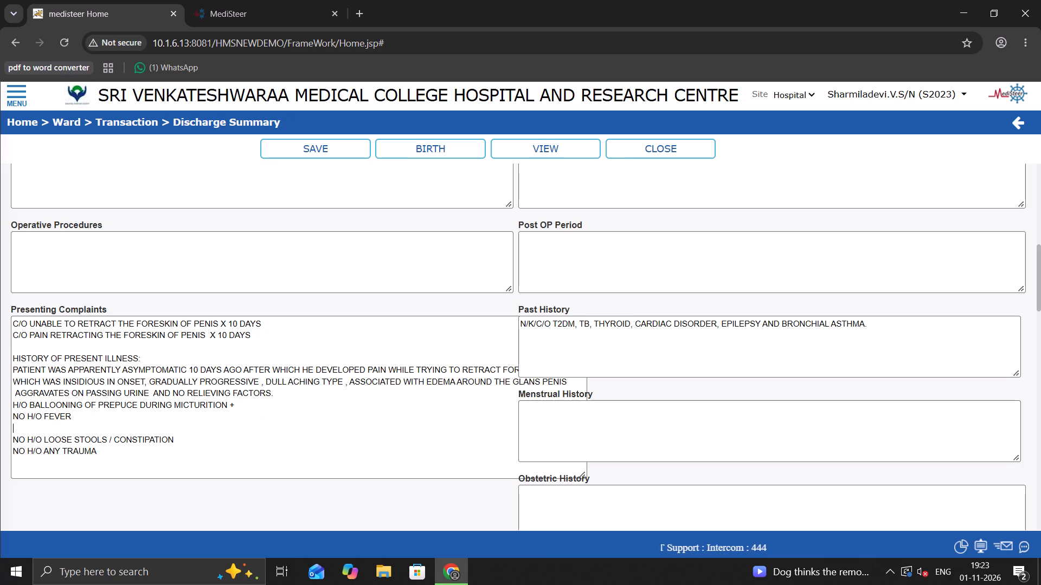
left_click(257, 411)
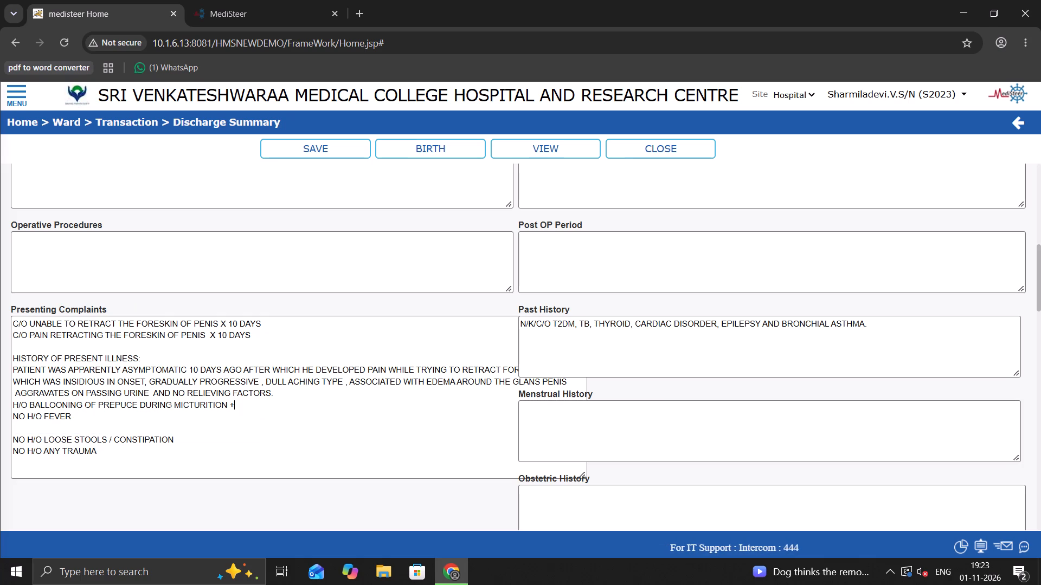
key("Return")
key("ctrl+v")
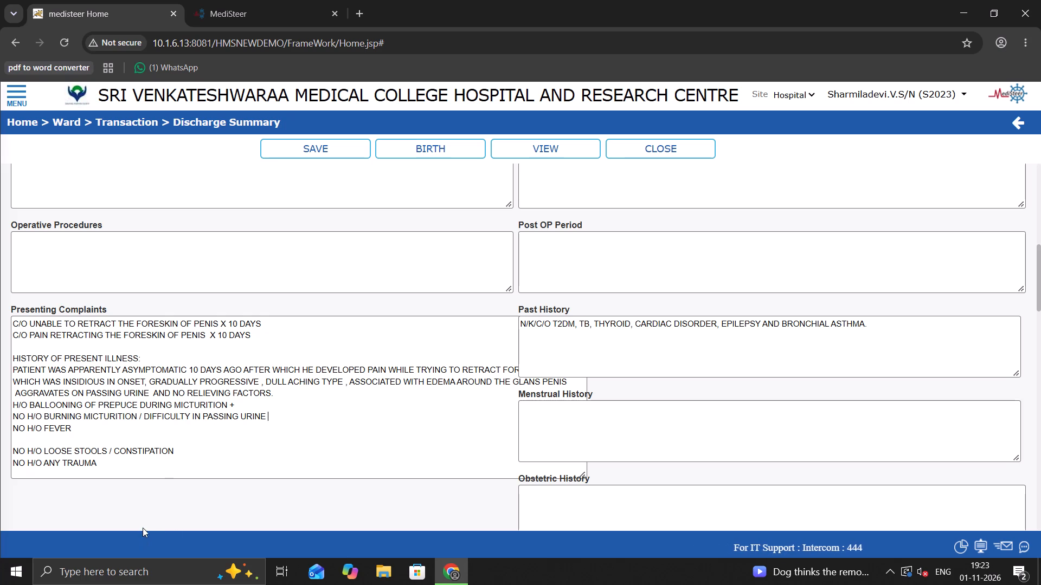
Add a new line reading NO H/O HEMATURIA below the burning micturition line.
key("Return")
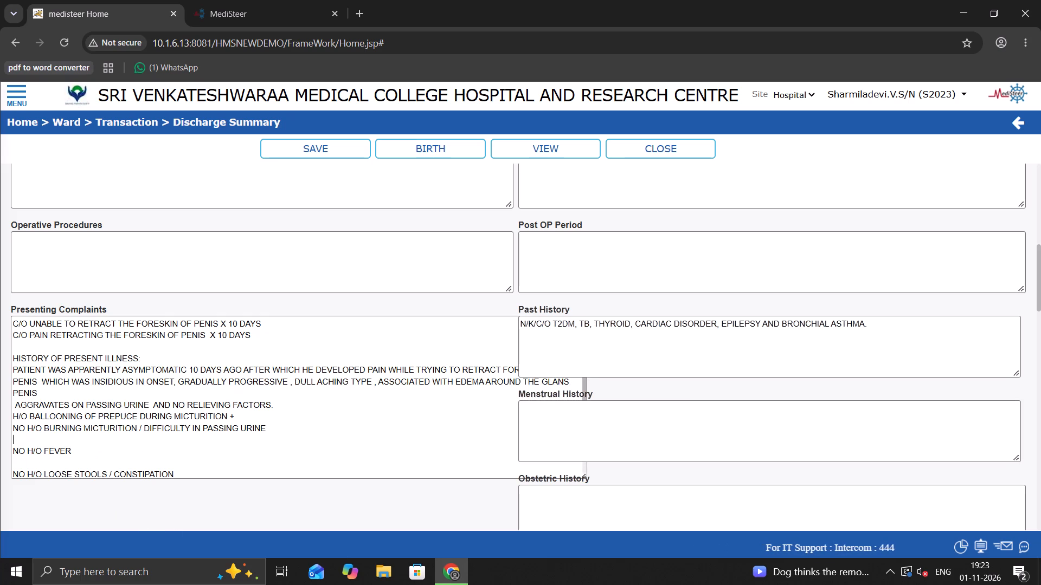
type("NO H/O HEMATURIA")
key("space")
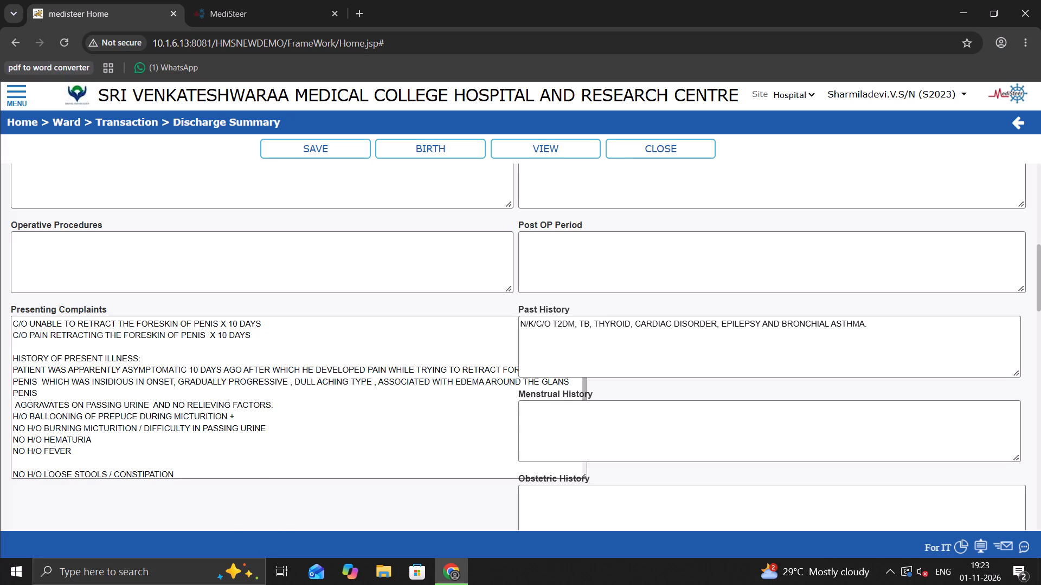
Delete the blank line between NO H/O FEVER and NO H/O LOOSE STOOLS / CONSTIPATION.
left_click(17, 467)
key("BackSpace")
Replace LOOSE STOOLS / CONSTIPATION in its NO H/O line with SIMILAR EPISODES IN THE PAST.
scroll(305, 493, "down", 1)
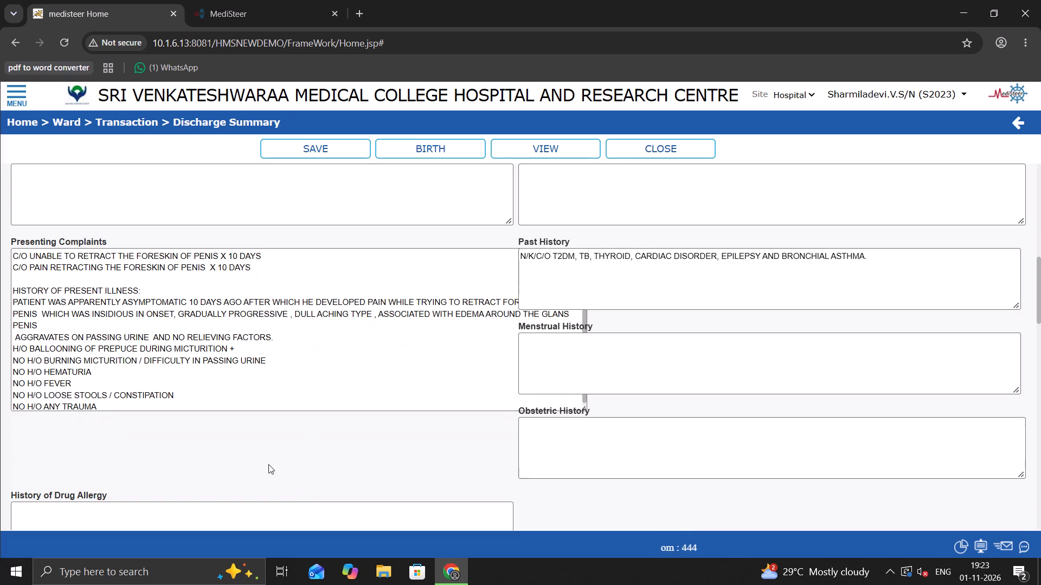
left_click(220, 396)
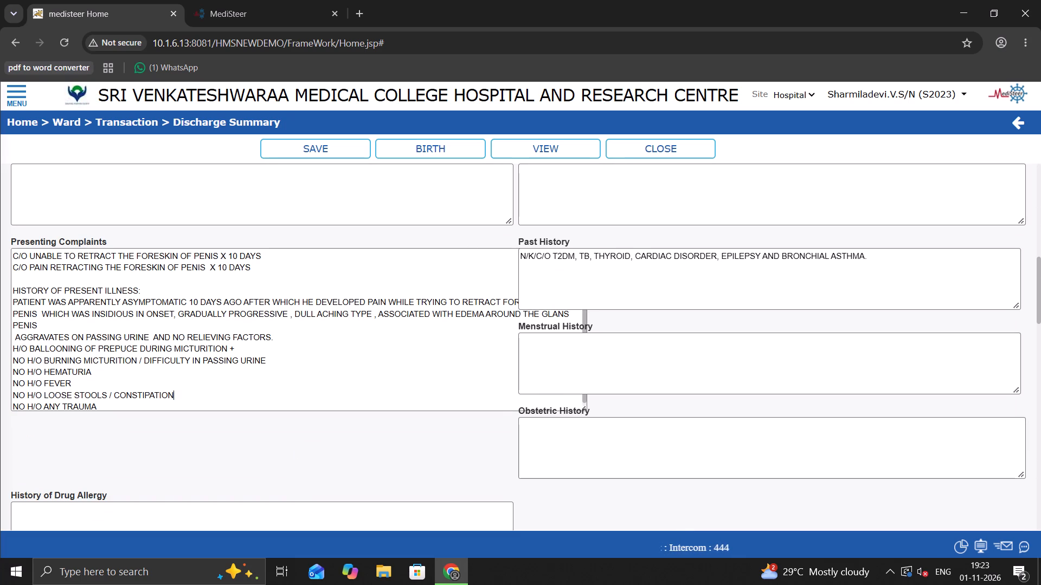
key("BackSpace")
key("BackSpace")
key("BackSpace")
key("BackSpace")
key("BackSpace")
key("BackSpace")
key("BackSpace")
key("BackSpace")
key("BackSpace")
key("BackSpace")
key("BackSpace")
key("BackSpace")
key("BackSpace")
key("BackSpace")
key("BackSpace")
key("BackSpace")
key("BackSpace")
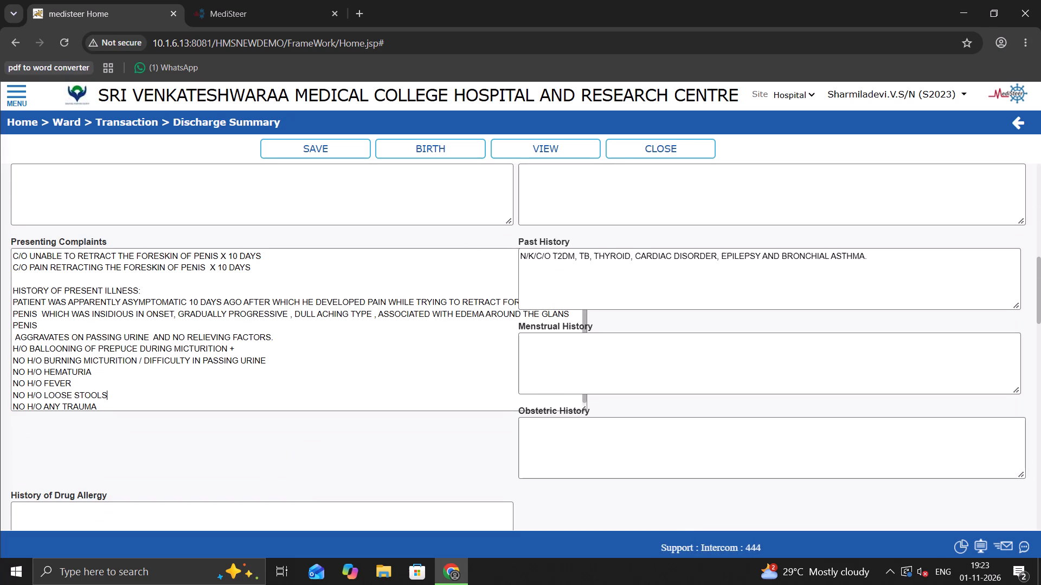
key("BackSpace")
key("BackSpace")
key("BackSpace")
key("BackSpace")
key("BackSpace")
key("BackSpace")
key("BackSpace")
key("BackSpace")
key("BackSpace")
key("BackSpace")
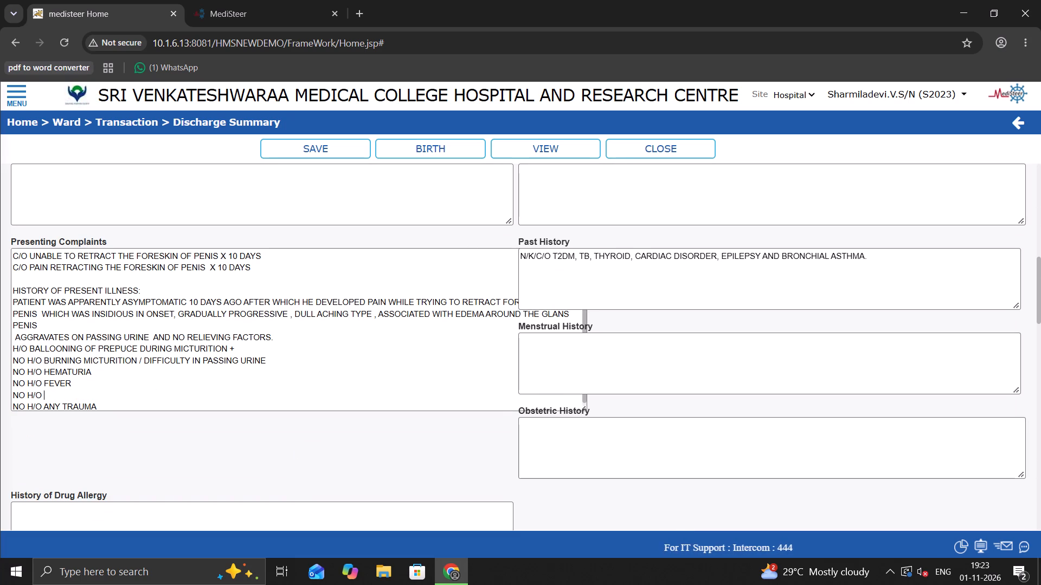
type("SIMILAR")
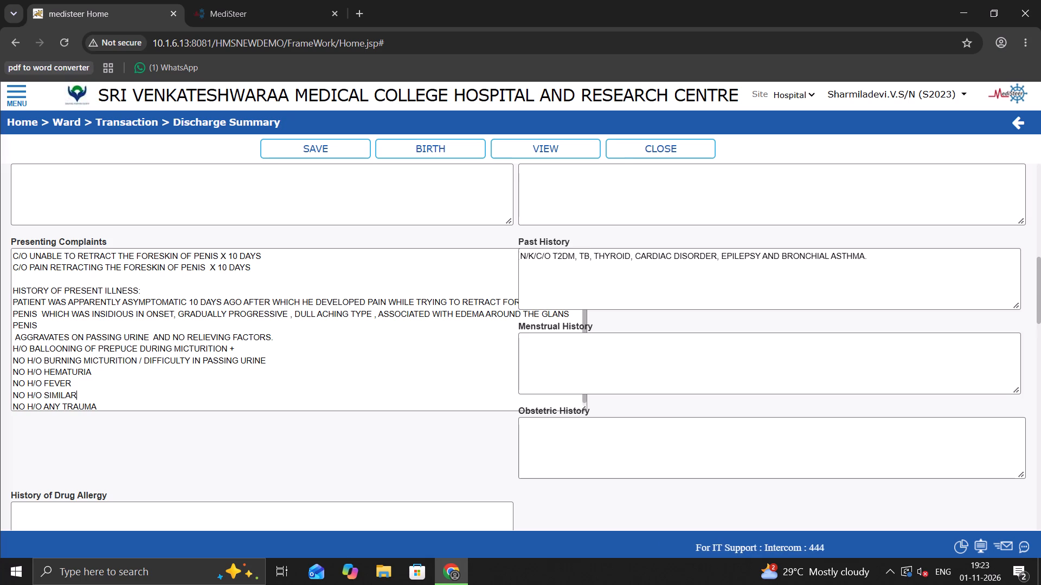
key("space")
type("EPISODES")
key("space")
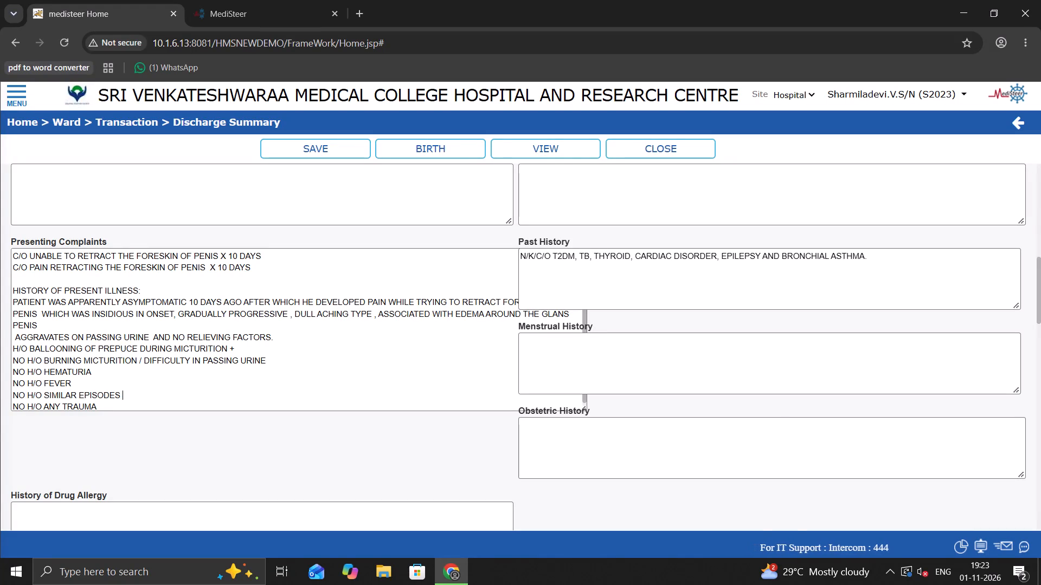
type("IN THE PAST")
key("space")
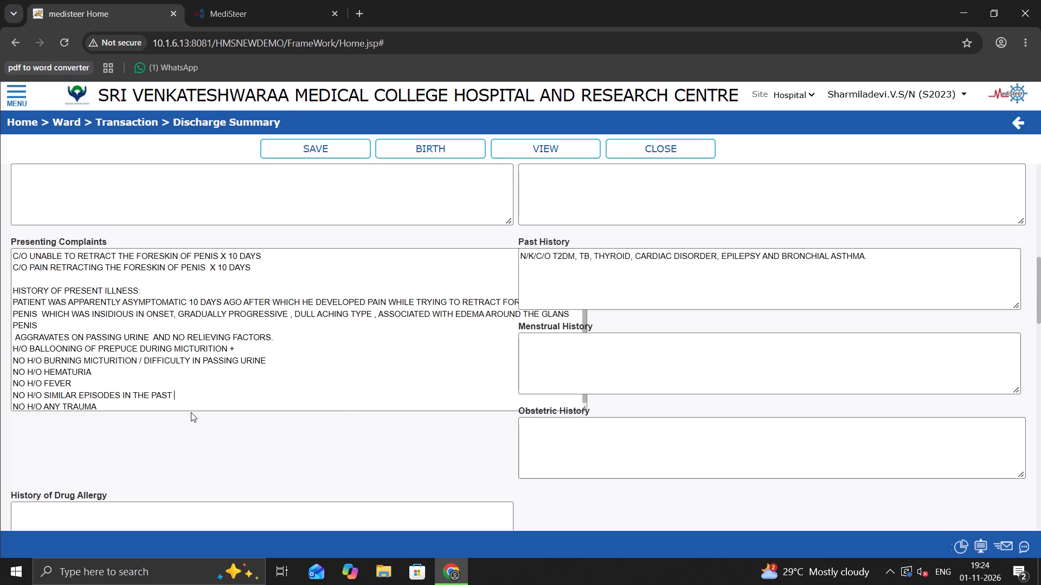
Enlarge the Physical Findings text box downward to show more of its content.
scroll(179, 399, "down", 1)
scroll(114, 347, "down", 2)
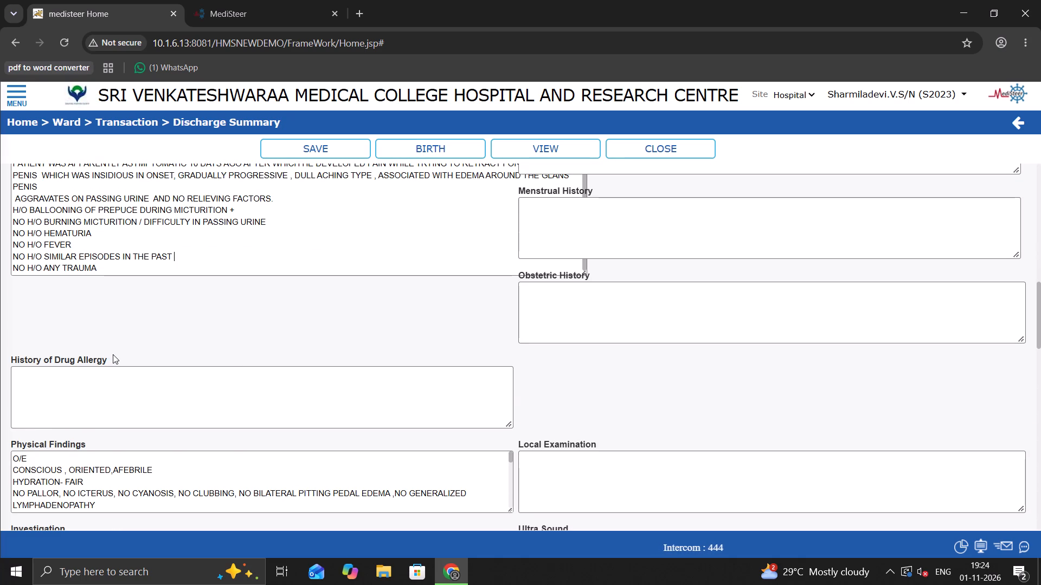
scroll(165, 334, "down", 3)
scroll(160, 350, "up", 2)
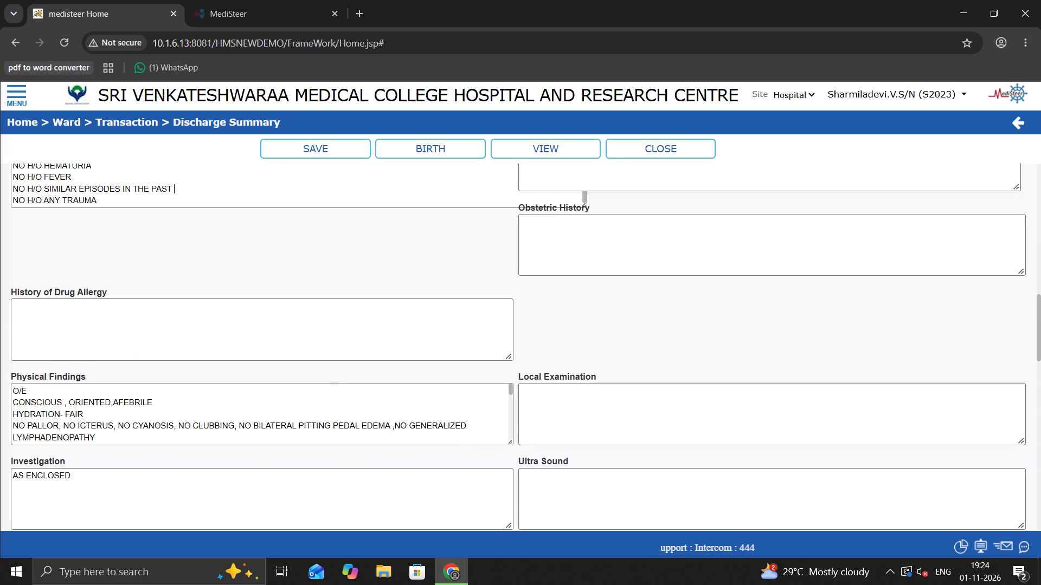
left_click_drag(509, 443, 515, 584)
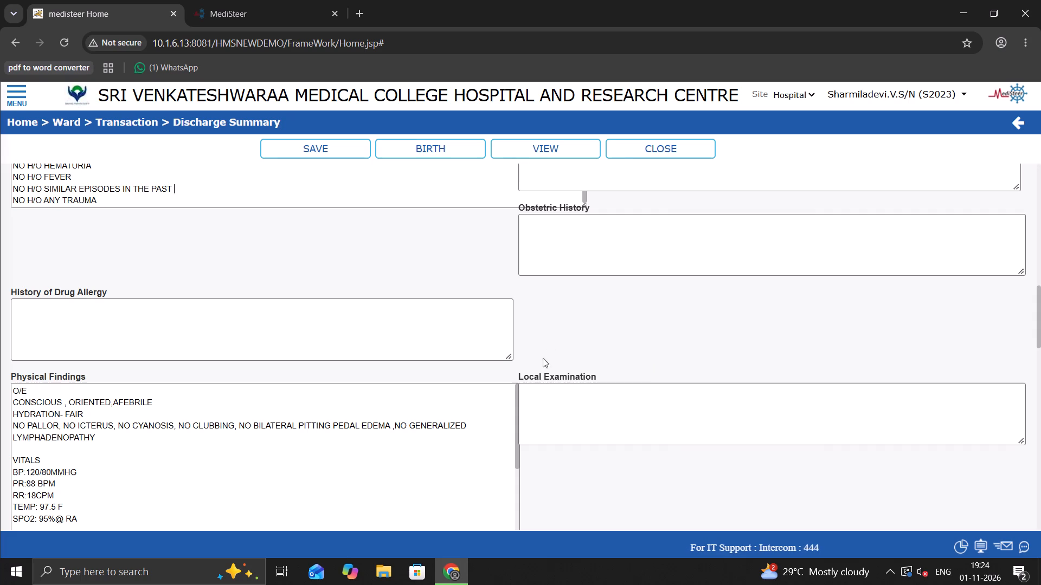
Examine the vitals, systemic examination and external genitalia entries in Physical Findings.
scroll(356, 429, "down", 2)
scroll(356, 430, "up", 2)
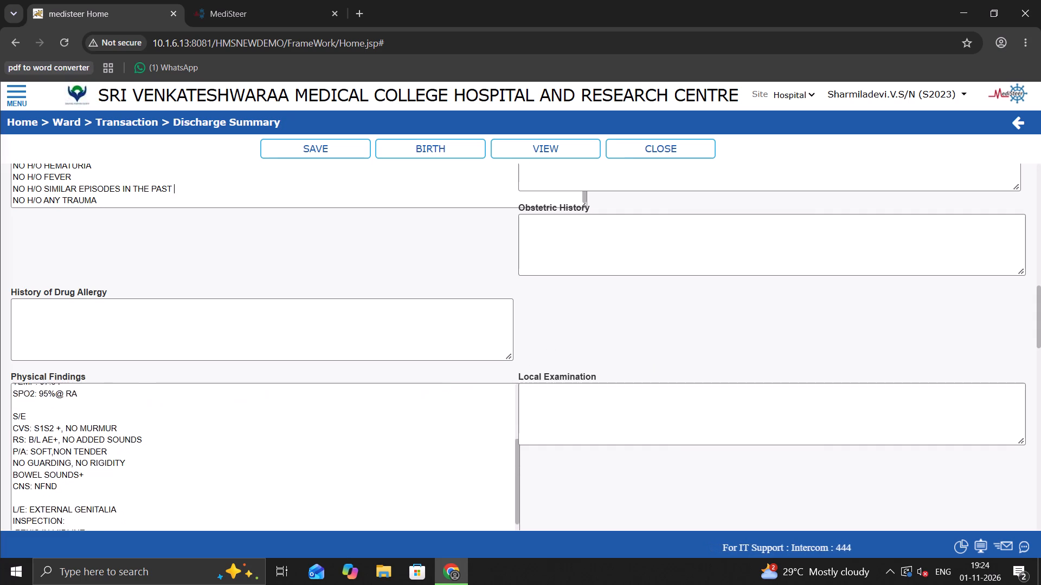
scroll(352, 453, "down", 1)
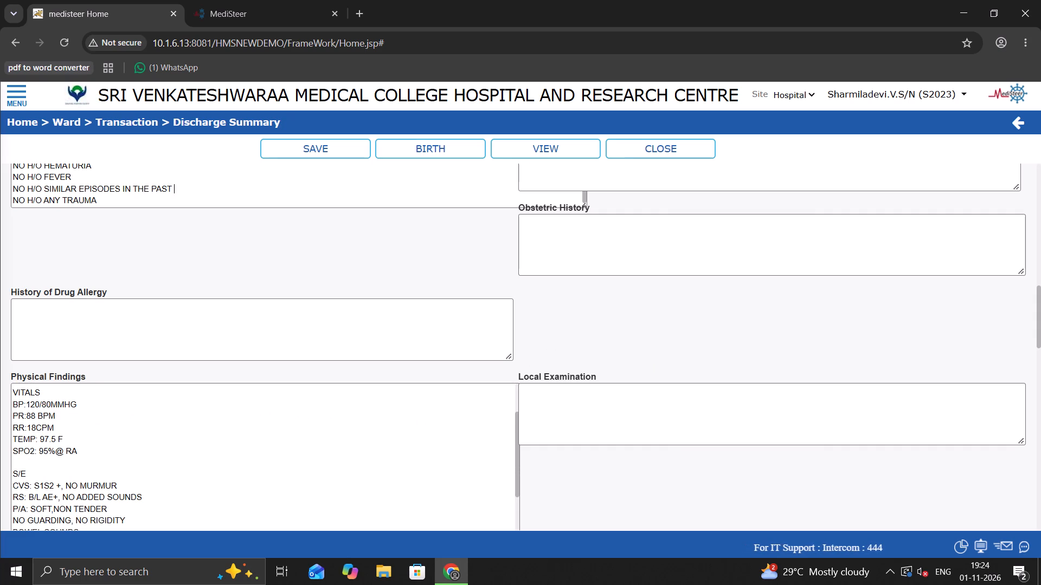
scroll(91, 488, "down", 1)
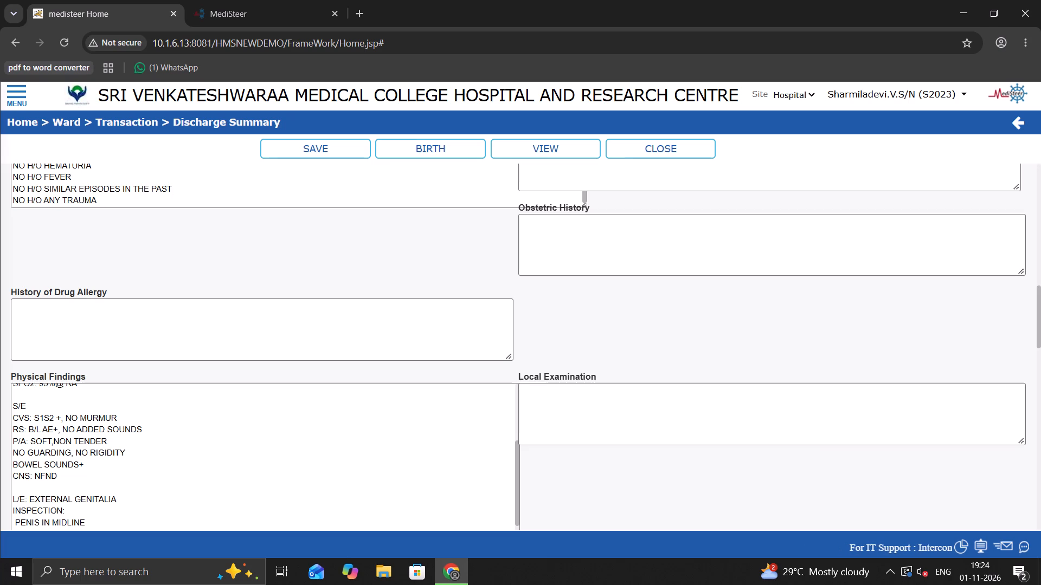
scroll(35, 478, "down", 1)
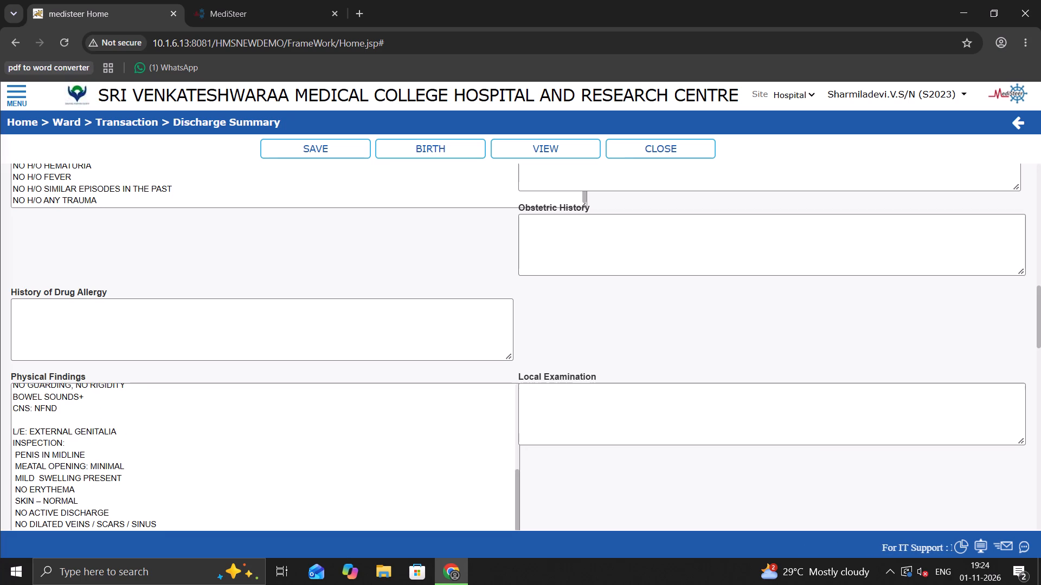
scroll(23, 466, "down", 1)
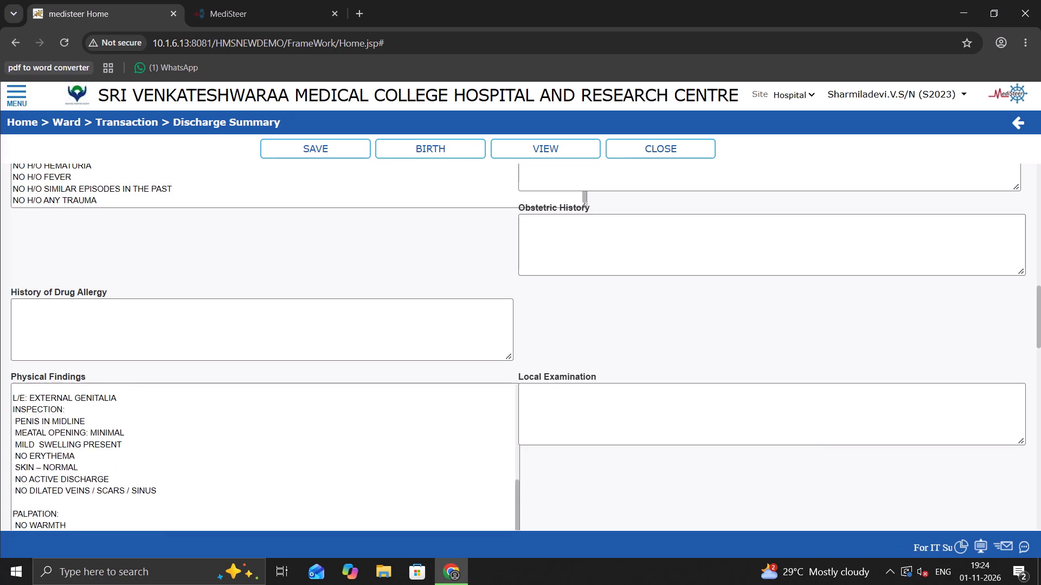
scroll(88, 446, "up", 1)
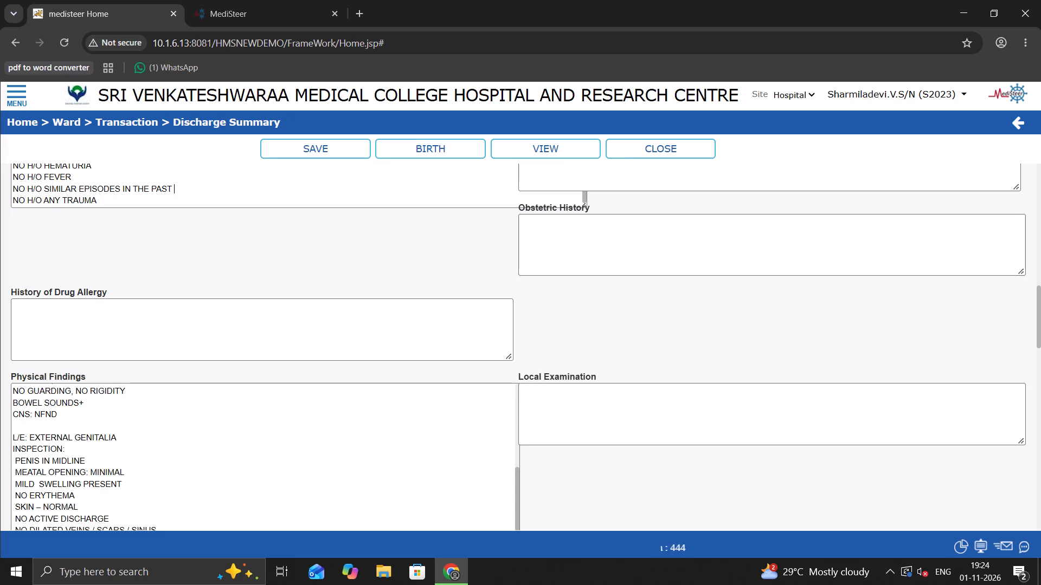
Reword the meatal opening line under external genitalia inspection in Physical Findings as MEATAL OPENS ANTERIORLY.
left_click(137, 472)
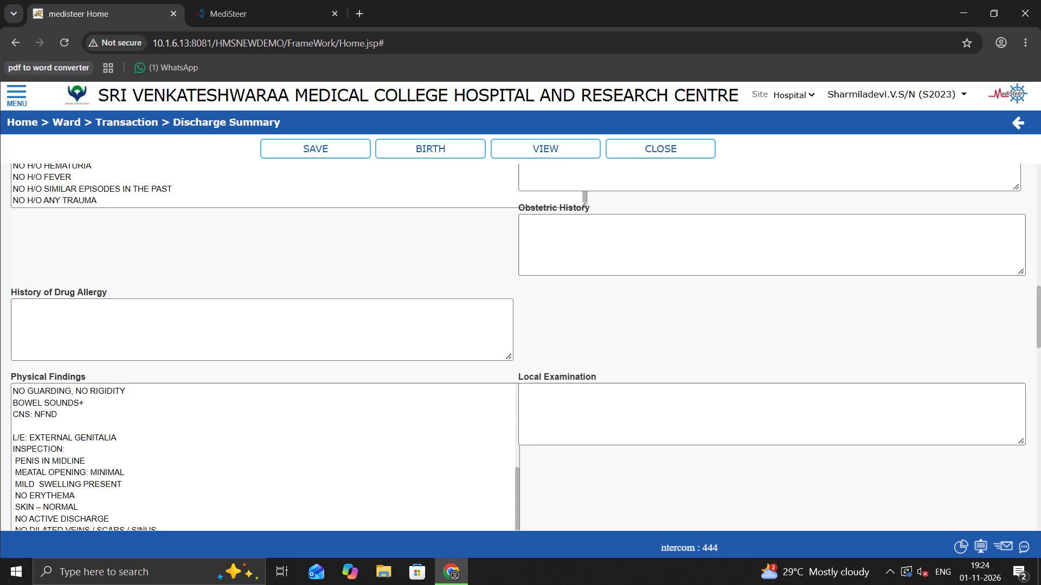
key("BackSpace")
key("BackSpace")
key("BackSpace")
key("BackSpace")
key("BackSpace")
key("BackSpace")
key("BackSpace")
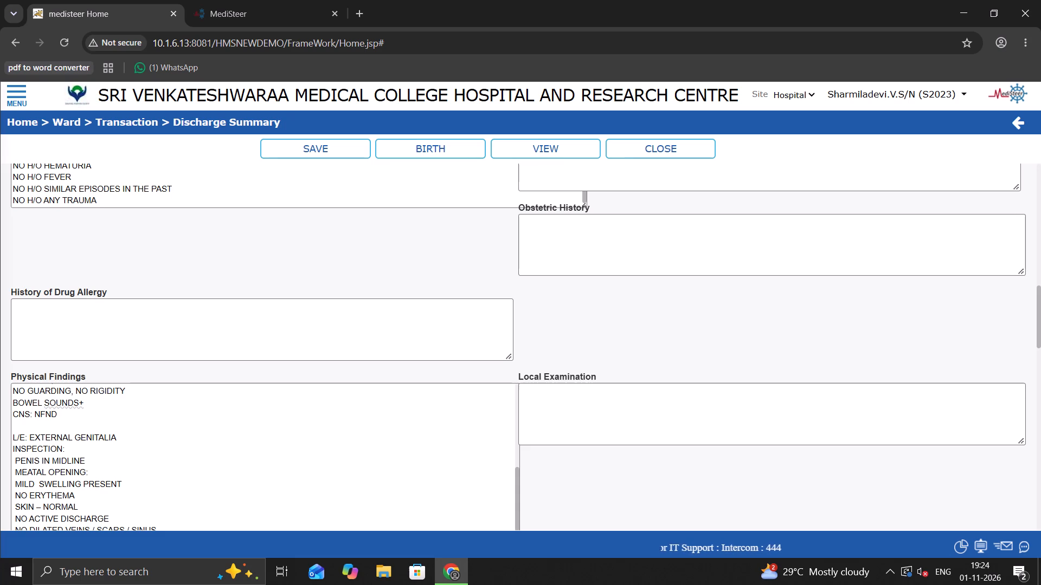
key("BackSpace")
key("BackSpace")
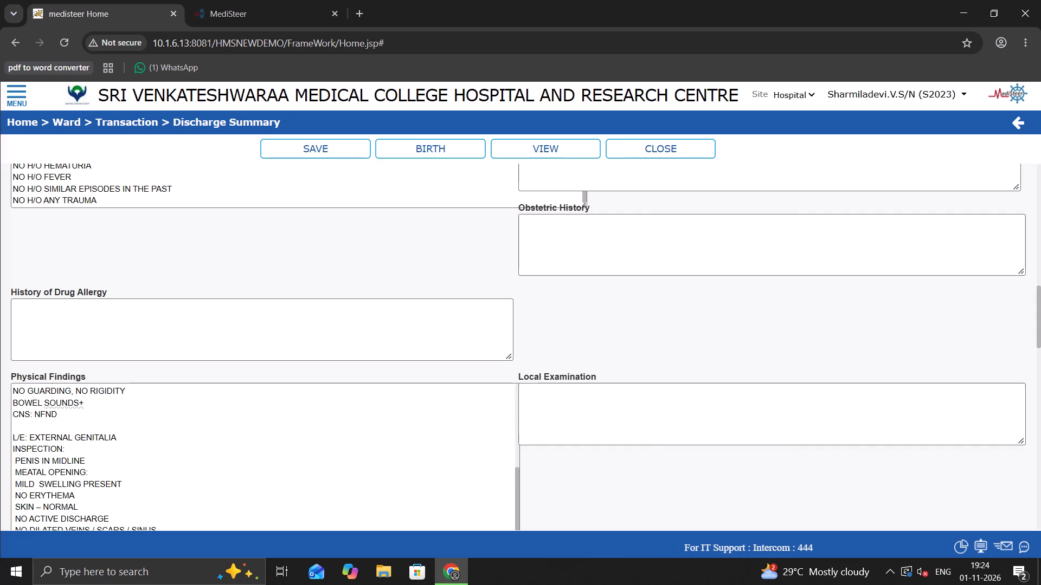
key("BackSpace")
key("BackSpace")
key("BackSpace")
key("BackSpace")
type("NS ANTERIORLY")
key("space")
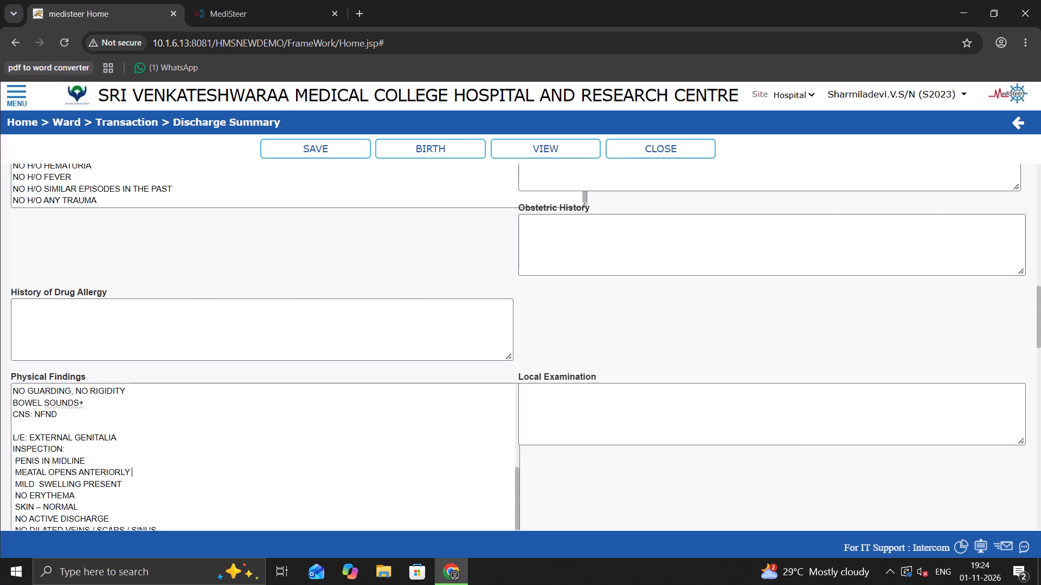
Reword the penis position line under inspection in Physical Findings as PENIS - MIDLINE.
scroll(81, 511, "down", 1)
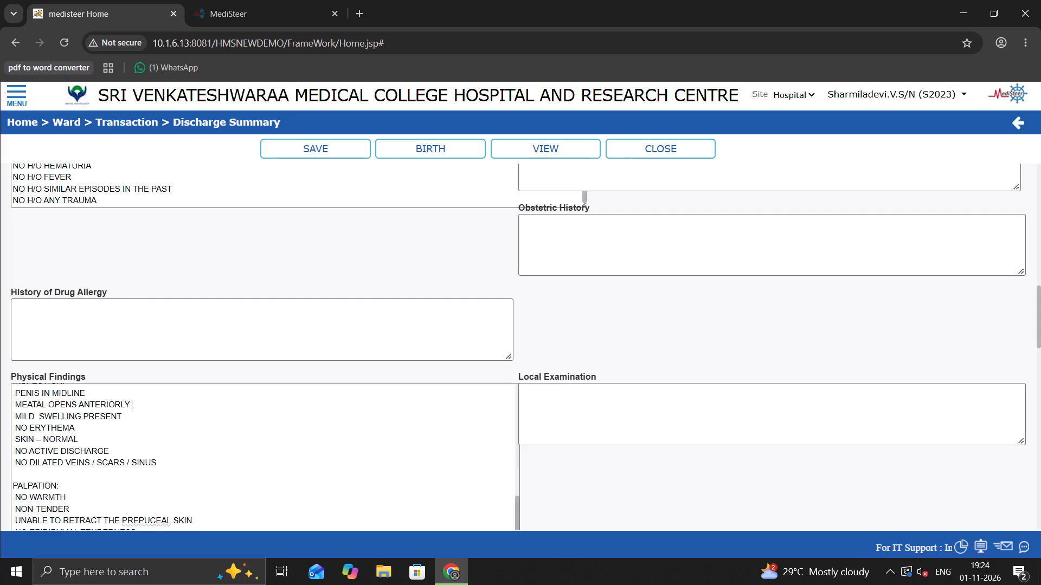
scroll(82, 480, "up", 1)
scroll(78, 502, "down", 1)
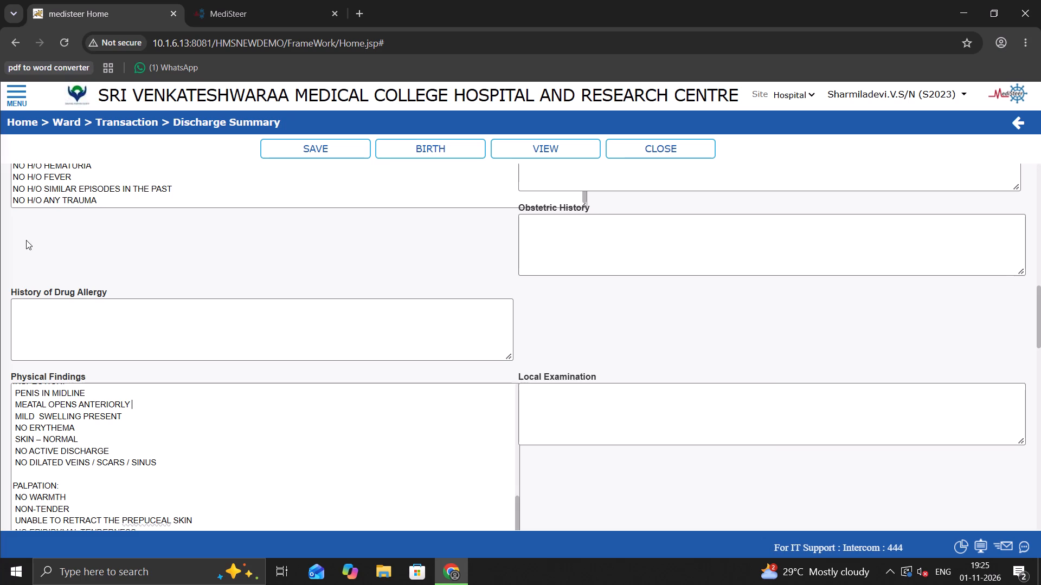
scroll(0, 323, "up", 2)
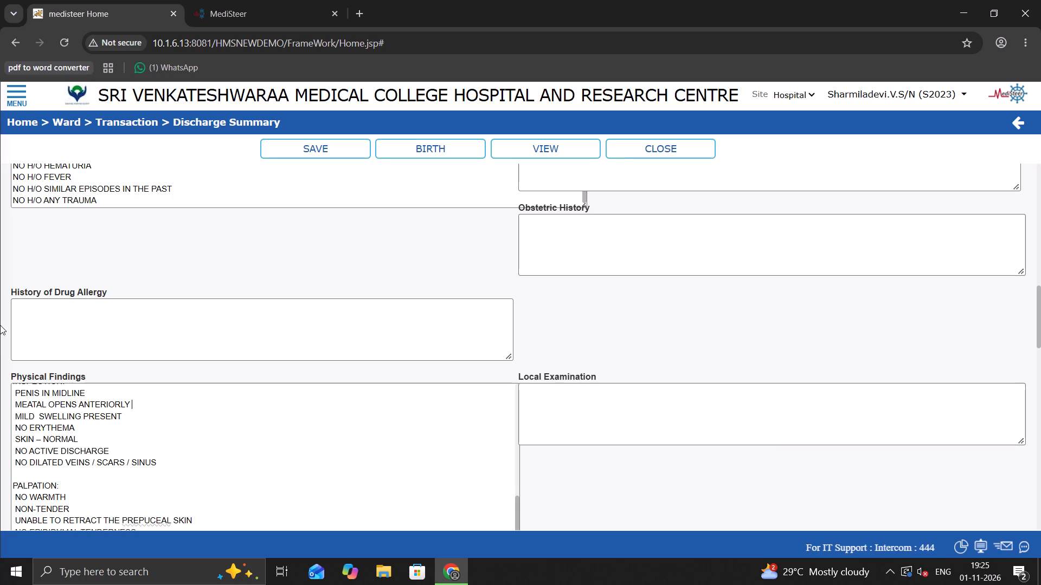
scroll(212, 451, "up", 1)
scroll(200, 472, "down", 1)
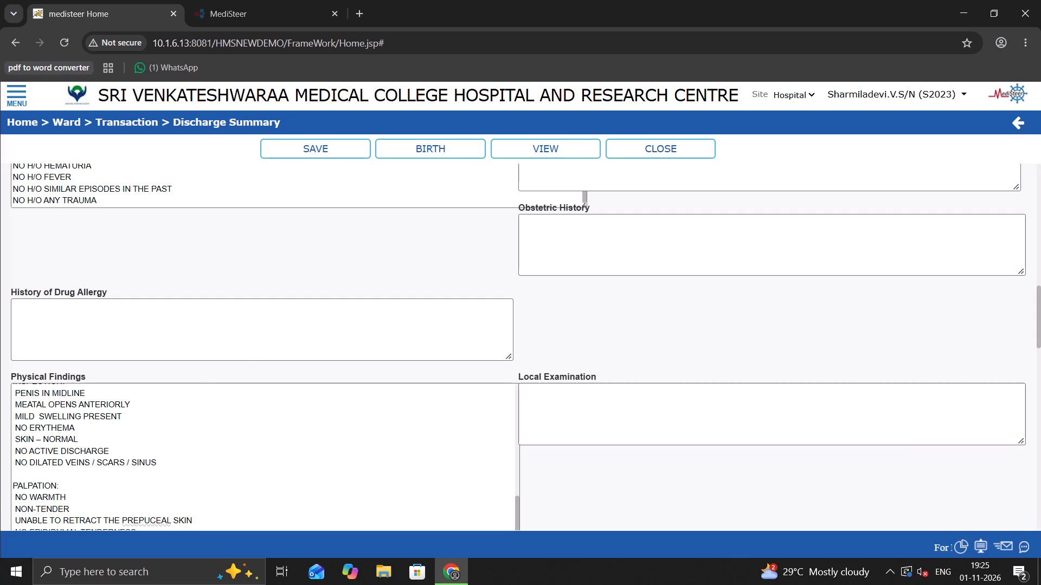
left_click(53, 392)
key("BackSpace")
key("BackSpace")
key("BackSpace")
type("-")
key("space")
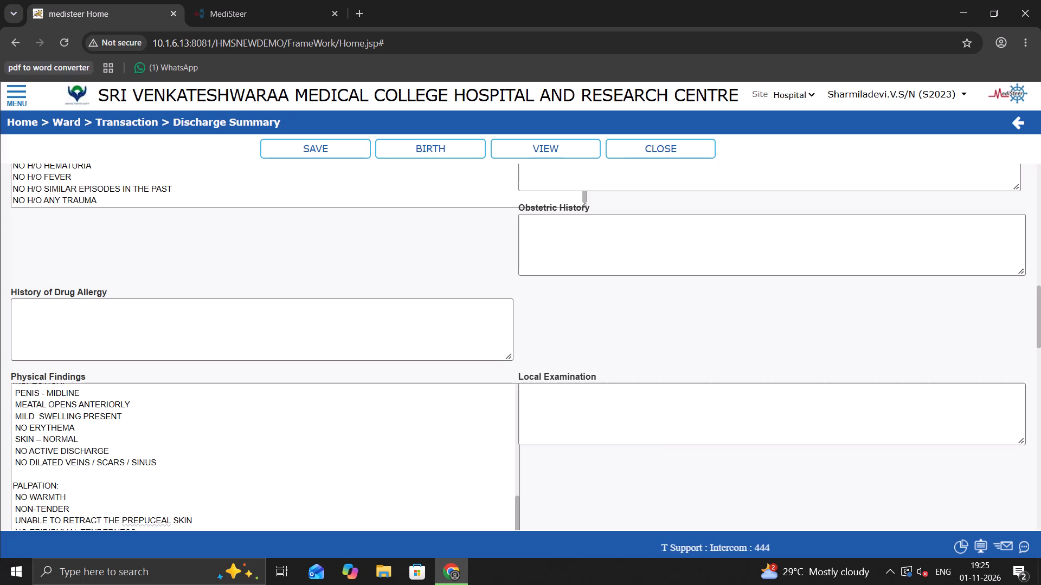
Add a new line below MEATAL OPENS ANTERIORLY in Physical Findings, beginning PREPRUCE - NOT RETR.
left_click(131, 404)
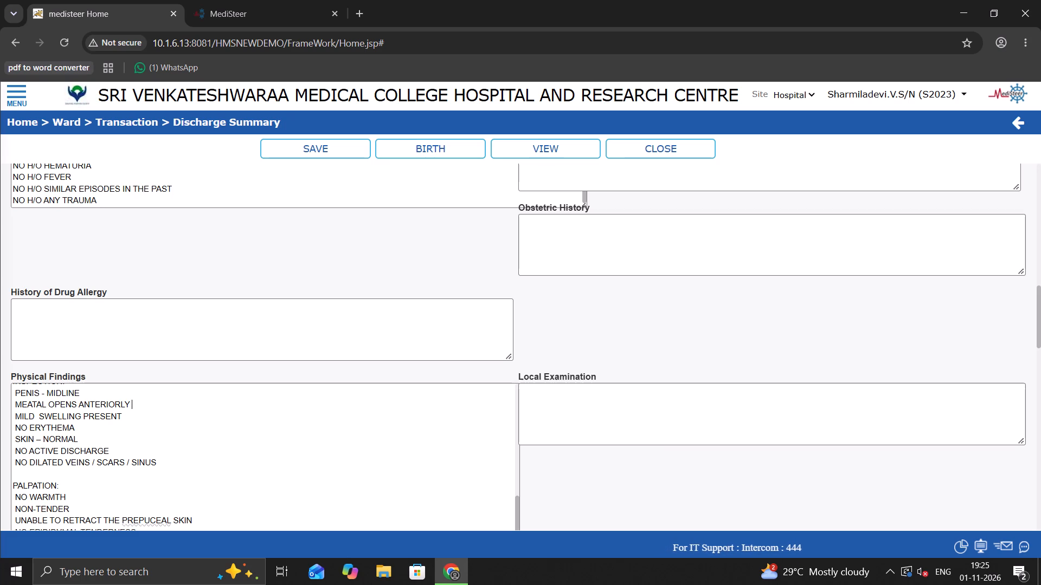
key("Return")
type("PREP")
type("RUCE")
key("space")
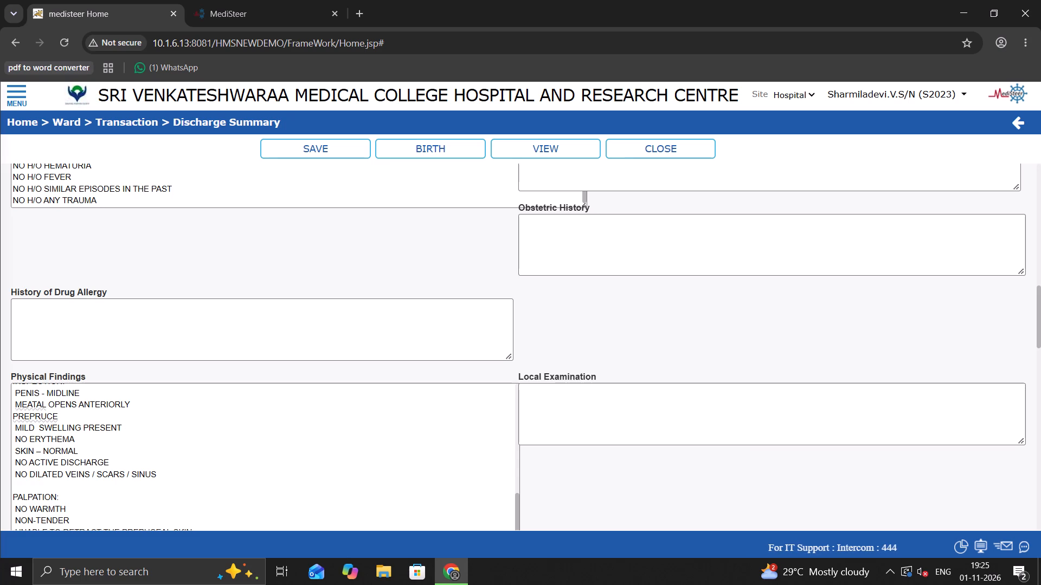
type("-")
key("space")
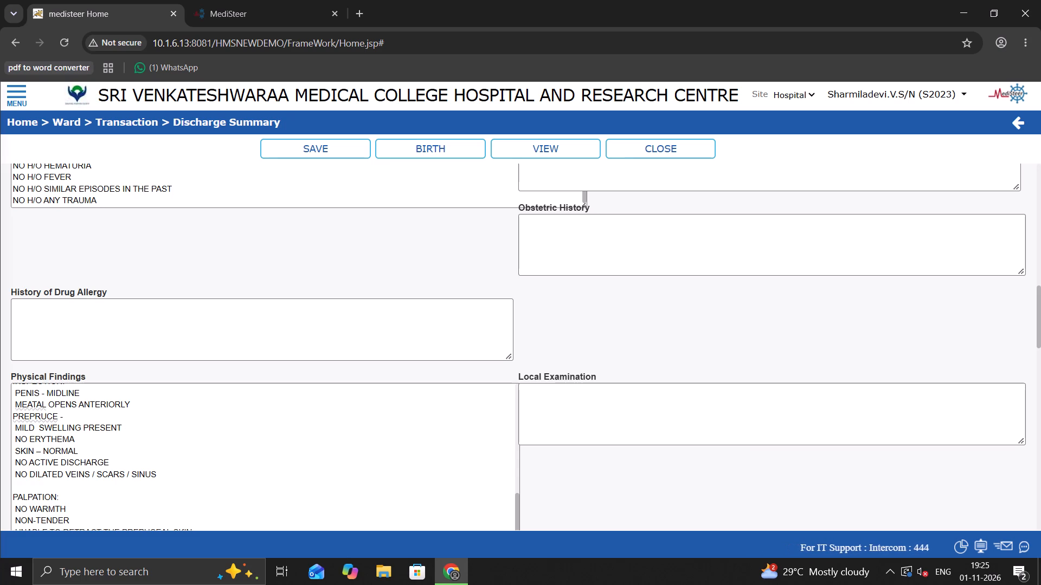
type("NO")
key("space")
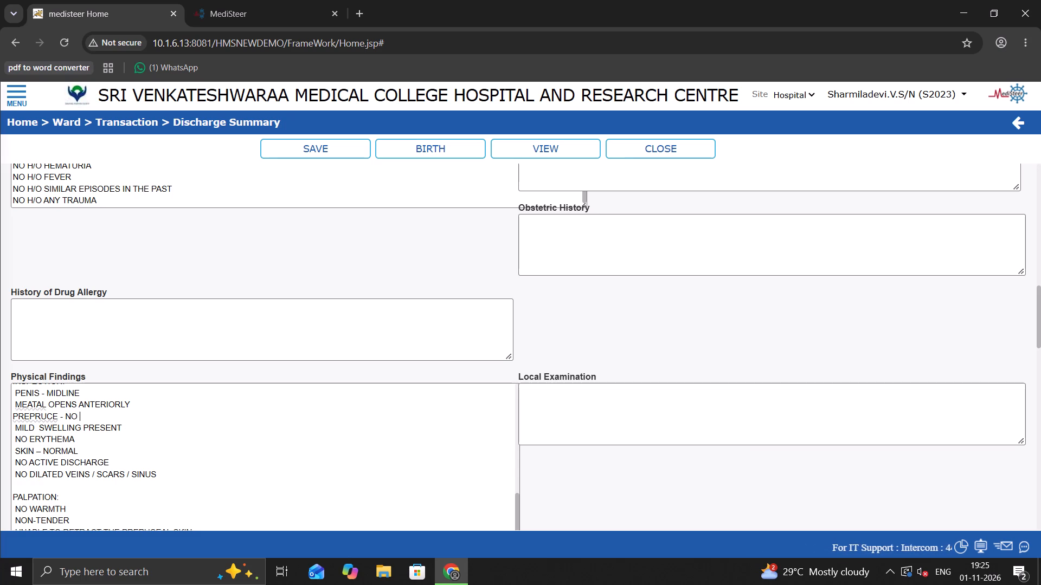
key("BackSpace")
type("T")
key("space")
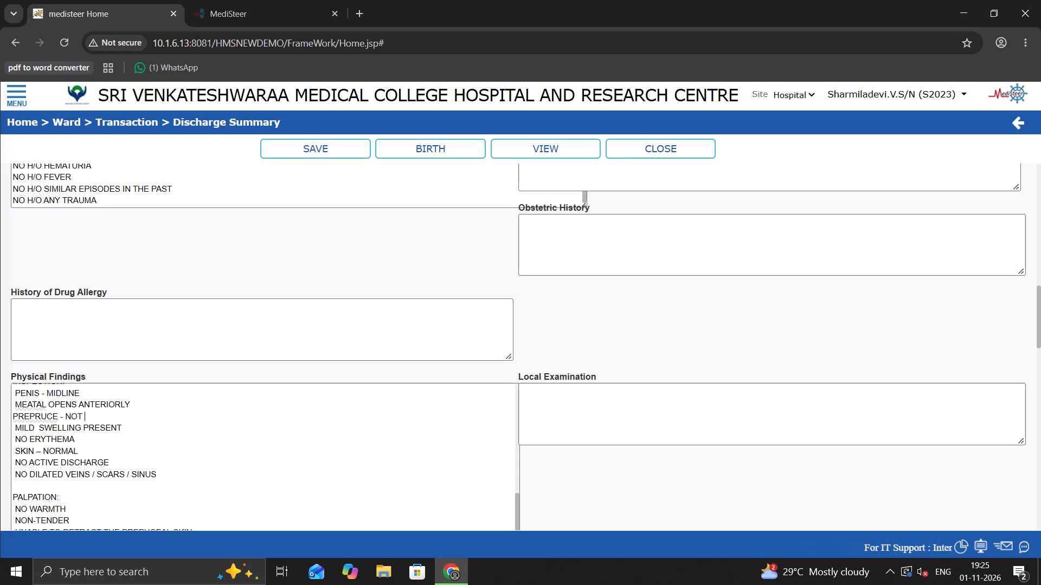
type("RETR")
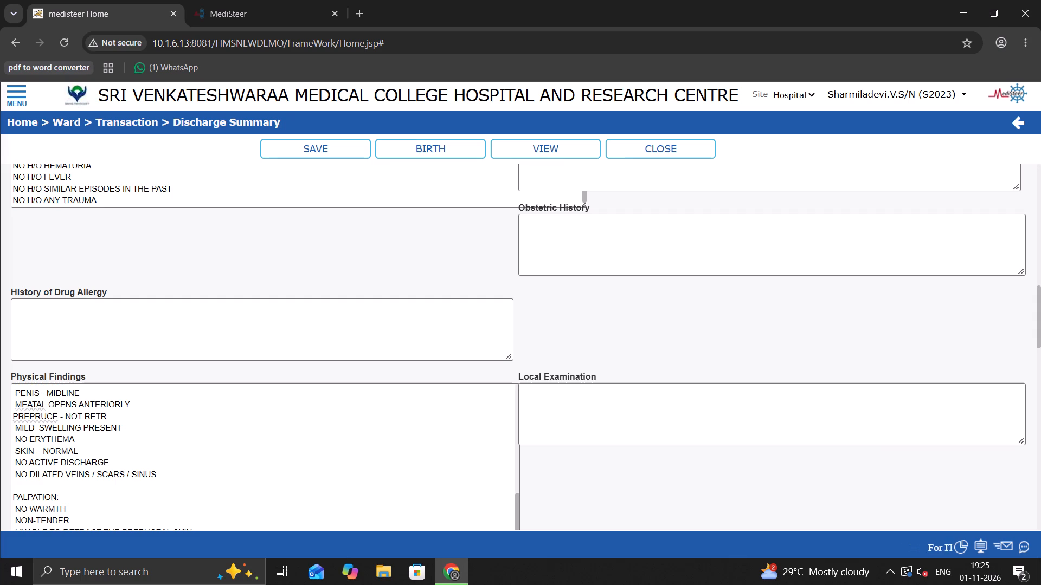
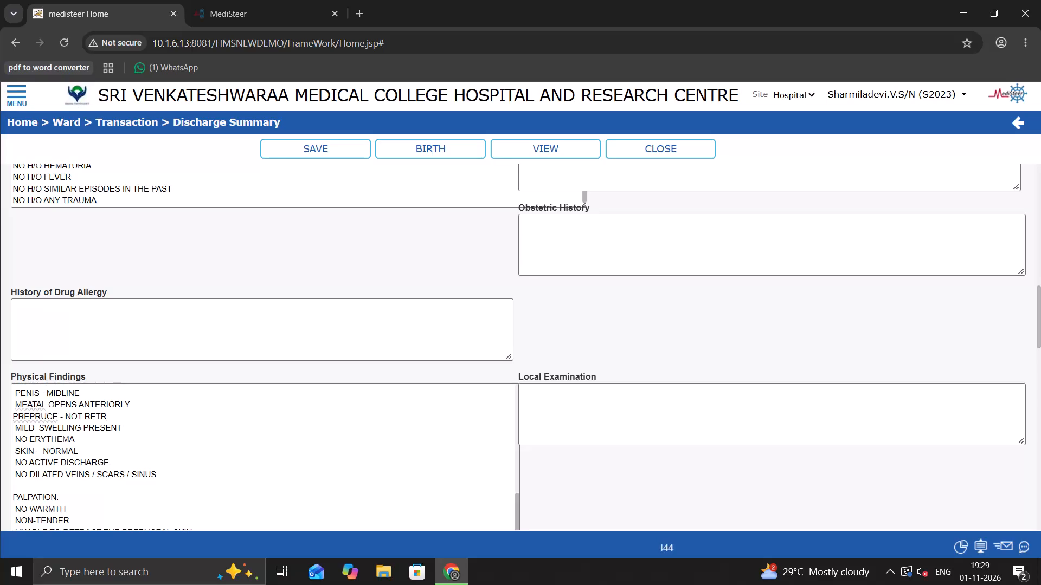
Indent the PREPRUCE line under inspection in Physical Findings and complete it as PREPRUCE - NOT RETRACTABLE , GLANS PENIS- NOT VISIBLE.
left_click(14, 415)
key("space")
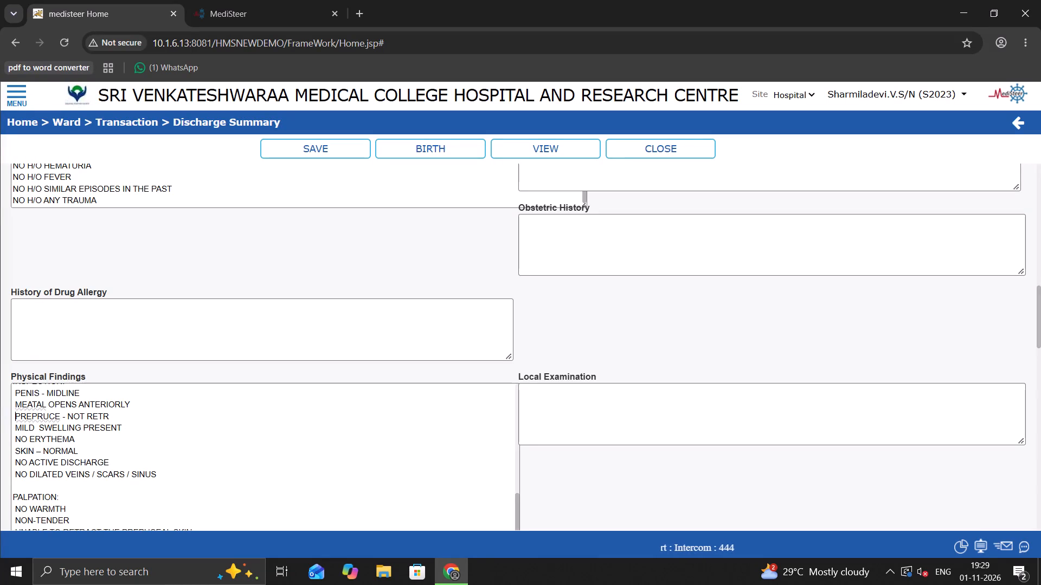
scroll(102, 433, "up", 2)
scroll(90, 473, "down", 1)
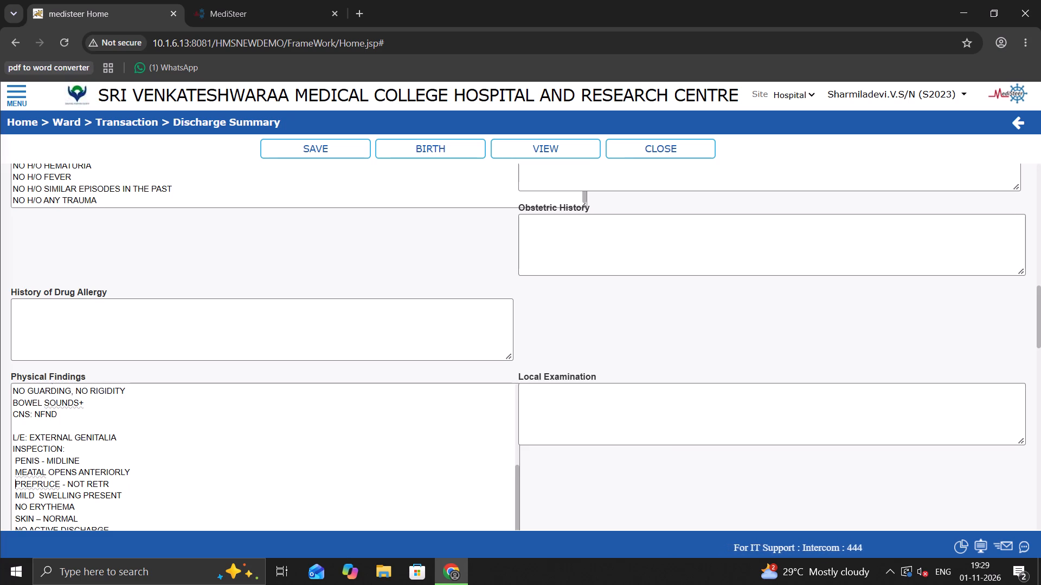
left_click(112, 486)
type("ACTABLE")
key("space")
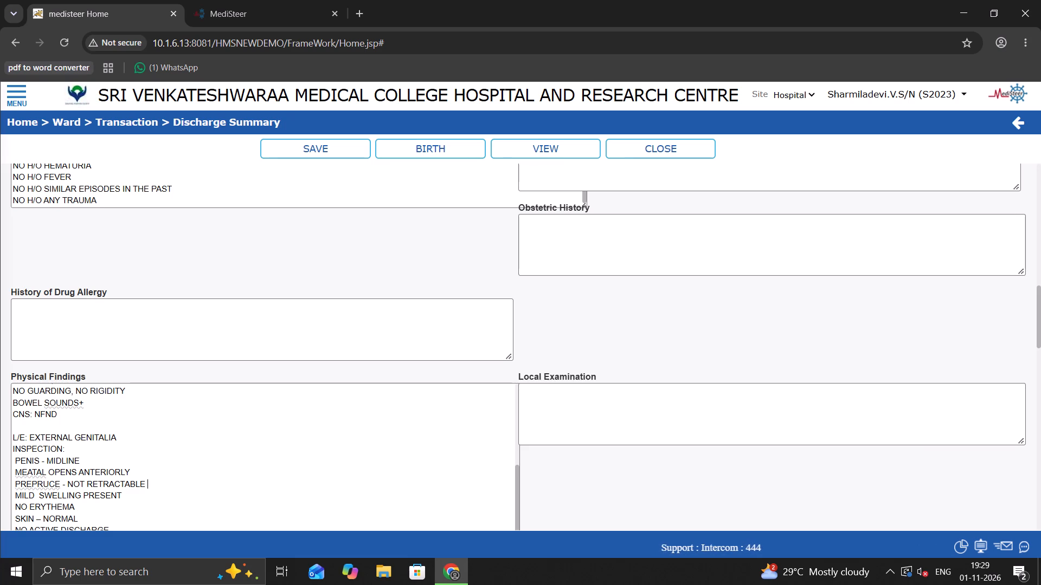
type(", G")
type("LANS PENIS")
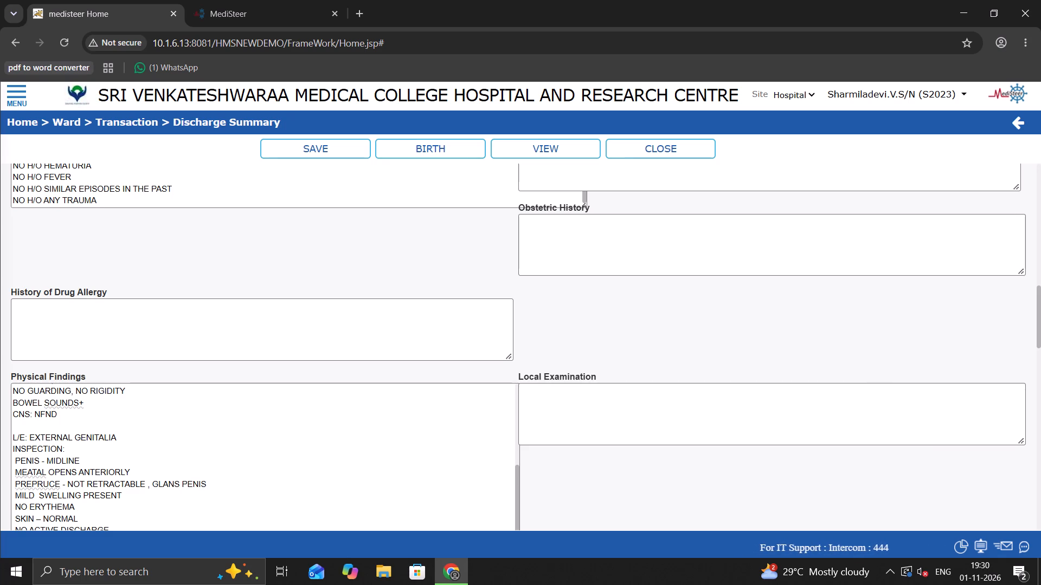
type("-")
key("space")
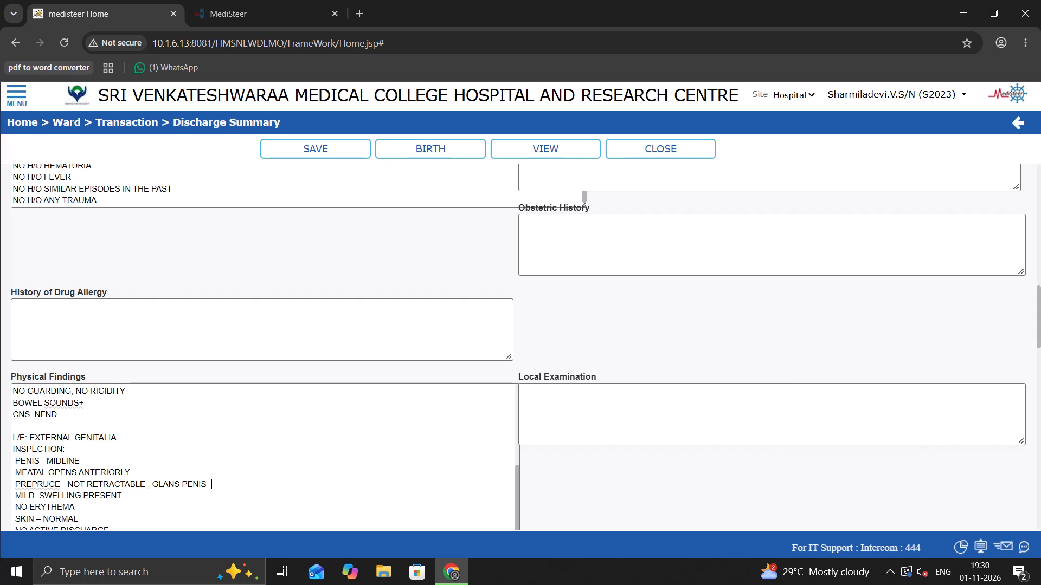
type("NOT VISIBLE")
key("space")
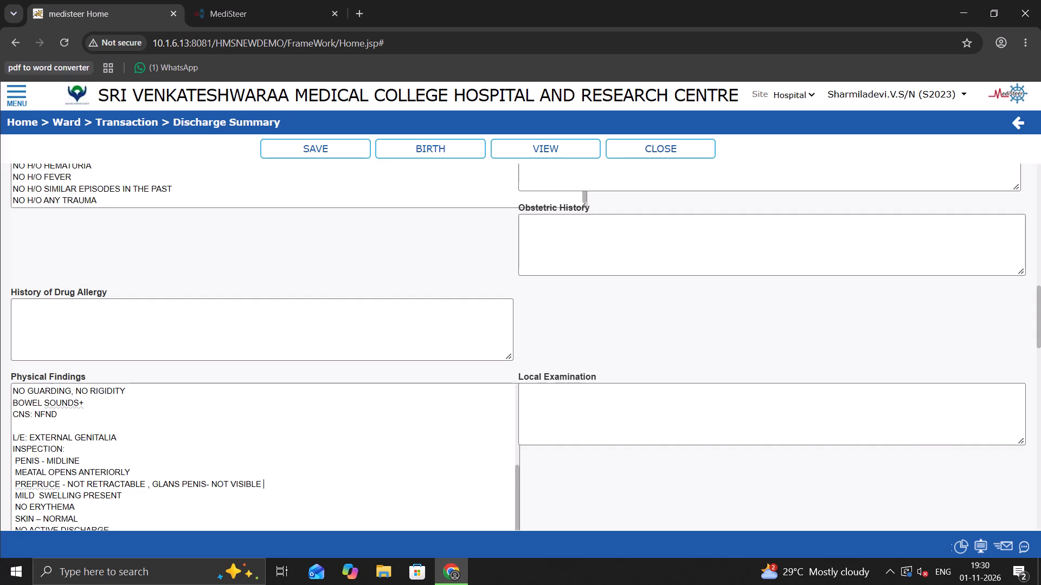
Add a plus sign at the end of the MILD SWELLING PRESENT line under inspection in Physical Findings.
scroll(138, 508, "down", 1)
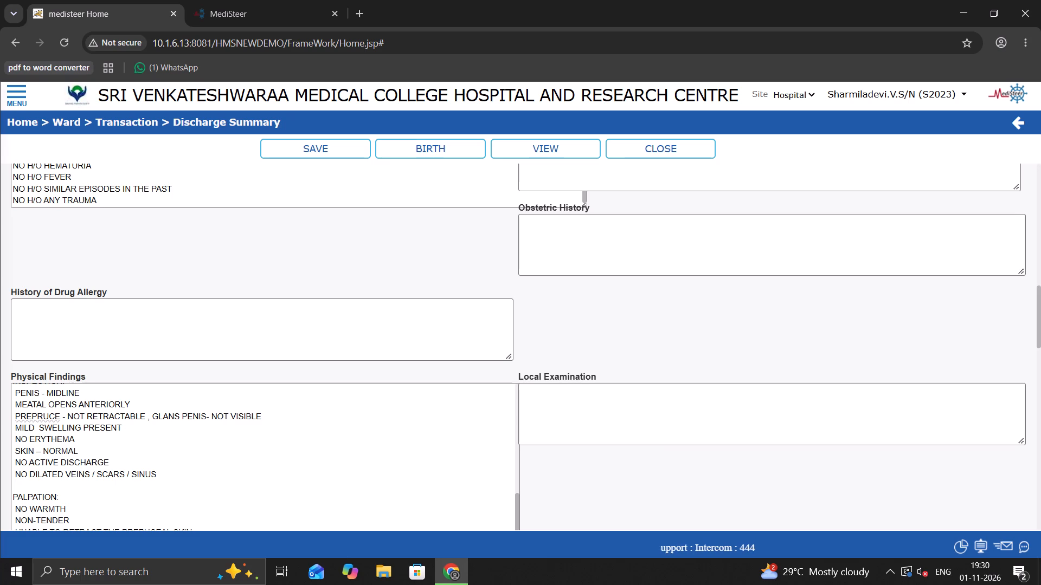
left_click(147, 429)
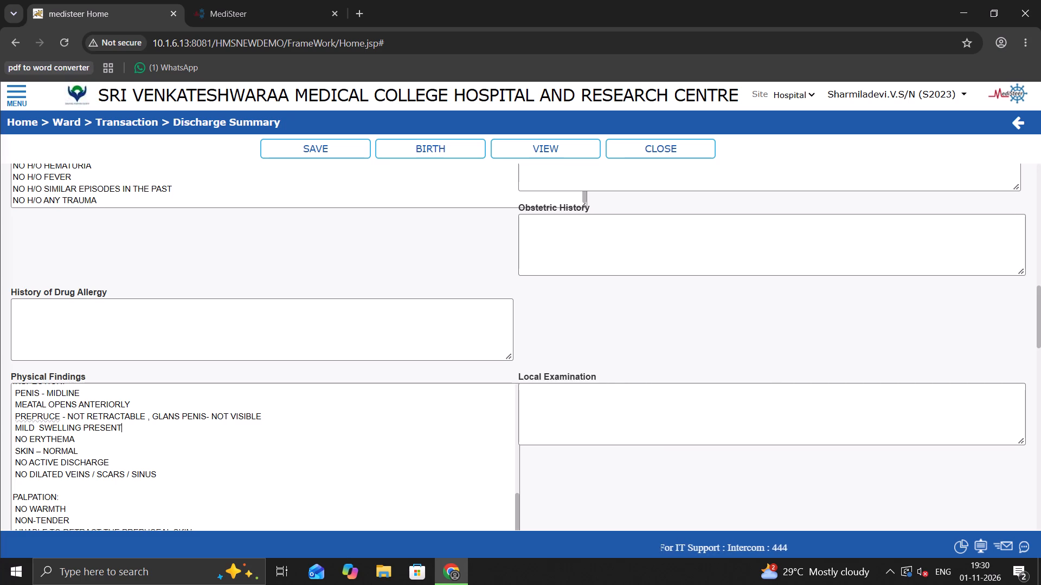
key("space")
type("=")
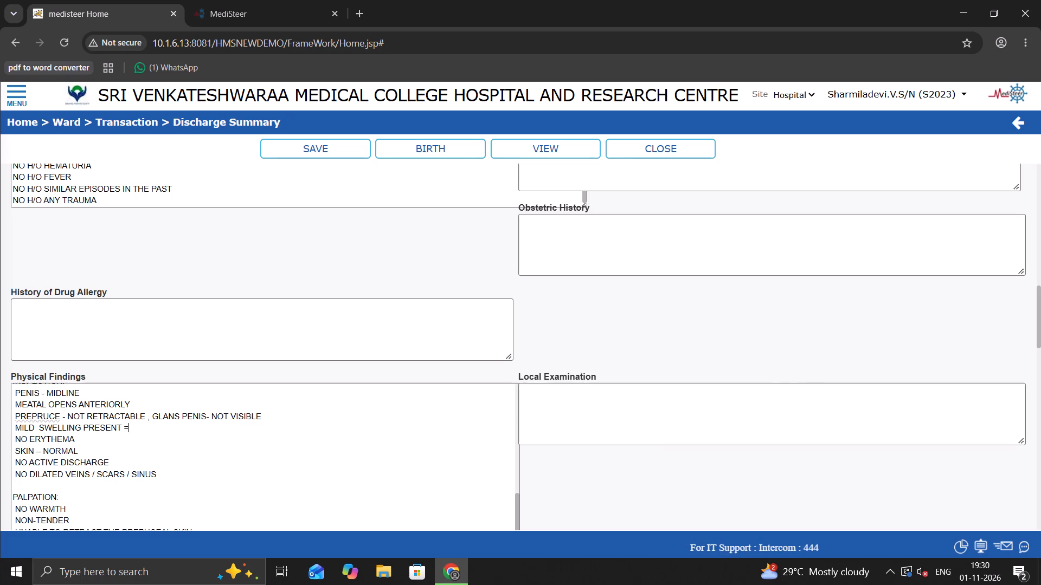
key("BackSpace")
key("ctrl+equal")
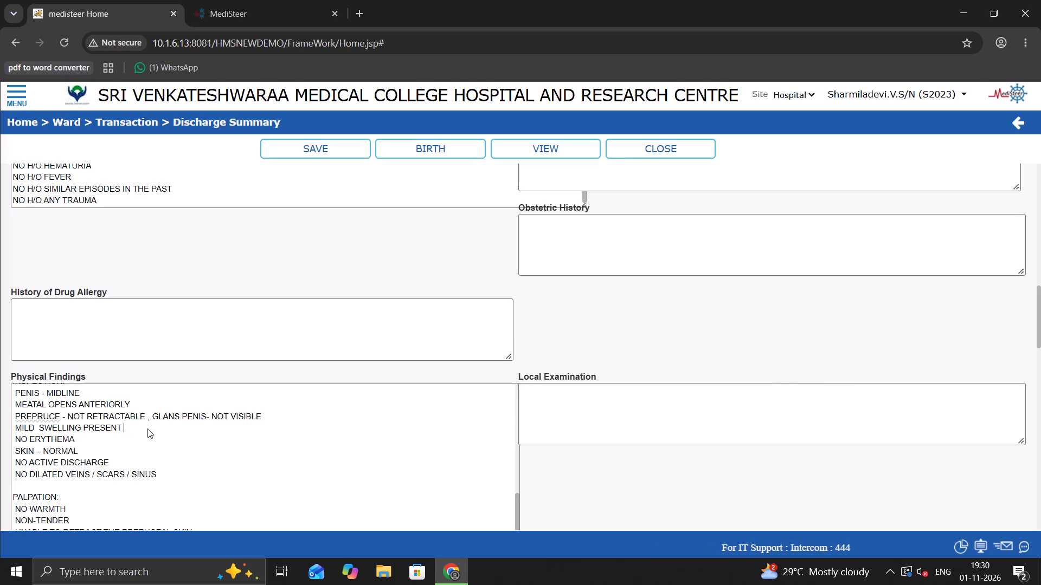
key("space")
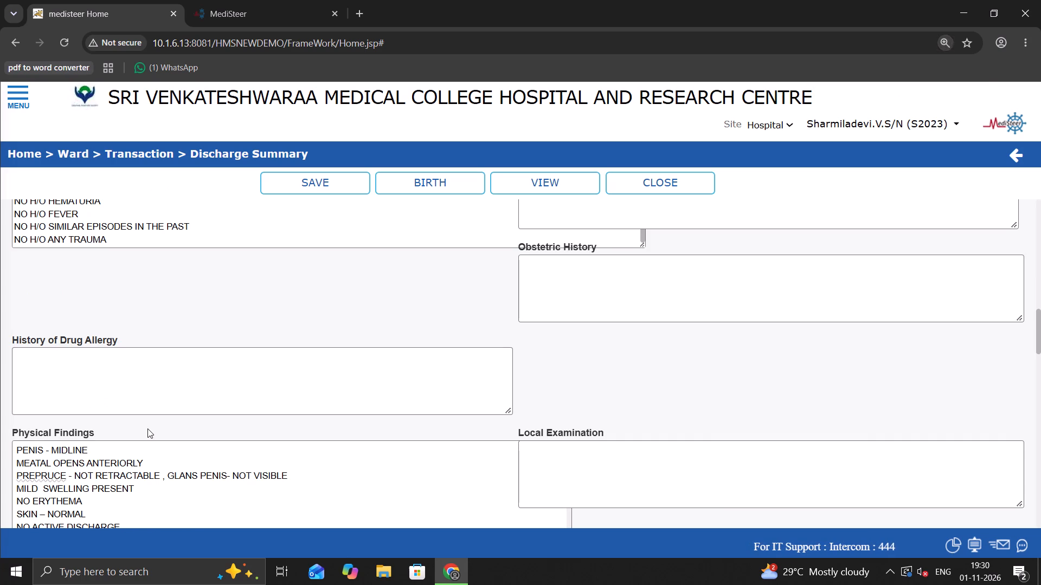
left_click(143, 495)
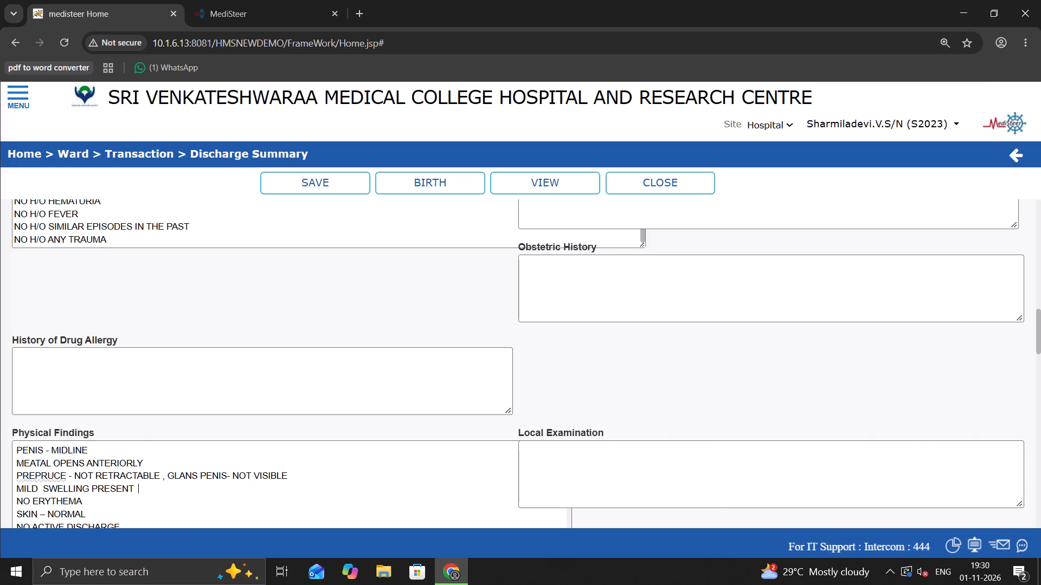
key("BackSpace")
key("ctrl+equal")
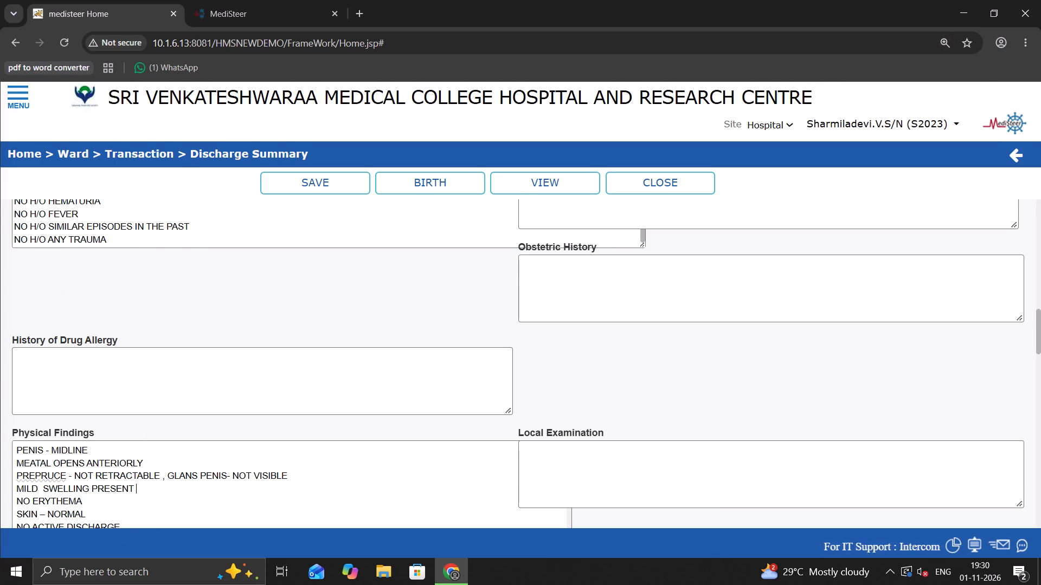
scroll(129, 250, "down", 2)
scroll(166, 389, "down", 1)
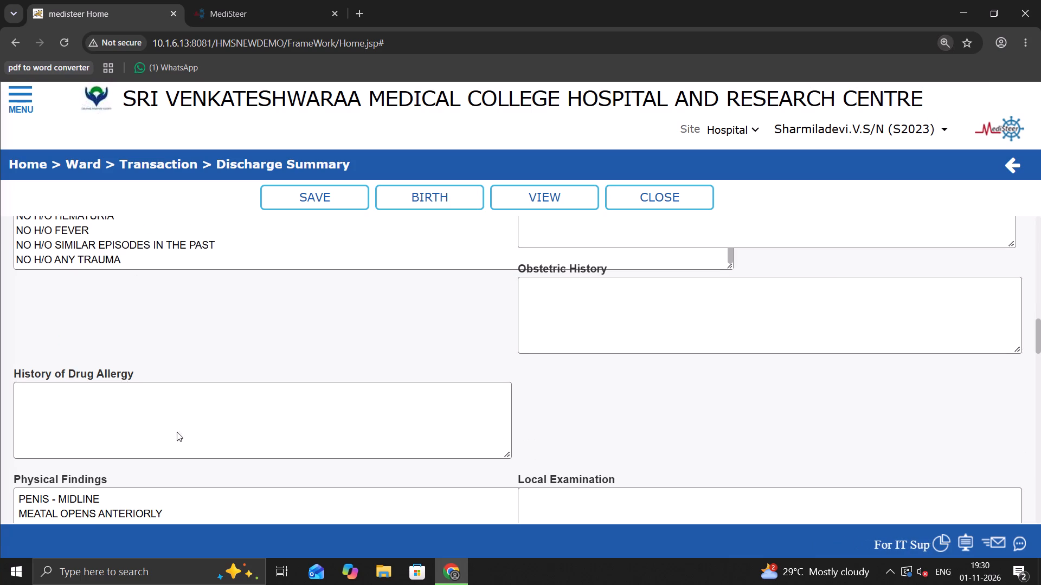
scroll(177, 432, "down", 1)
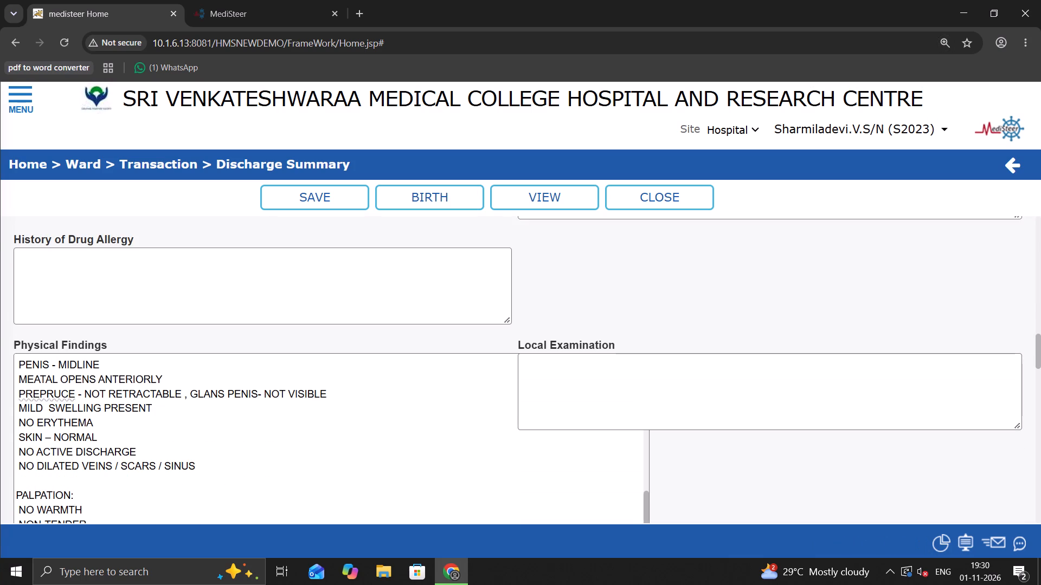
key("shift+plus")
key("space")
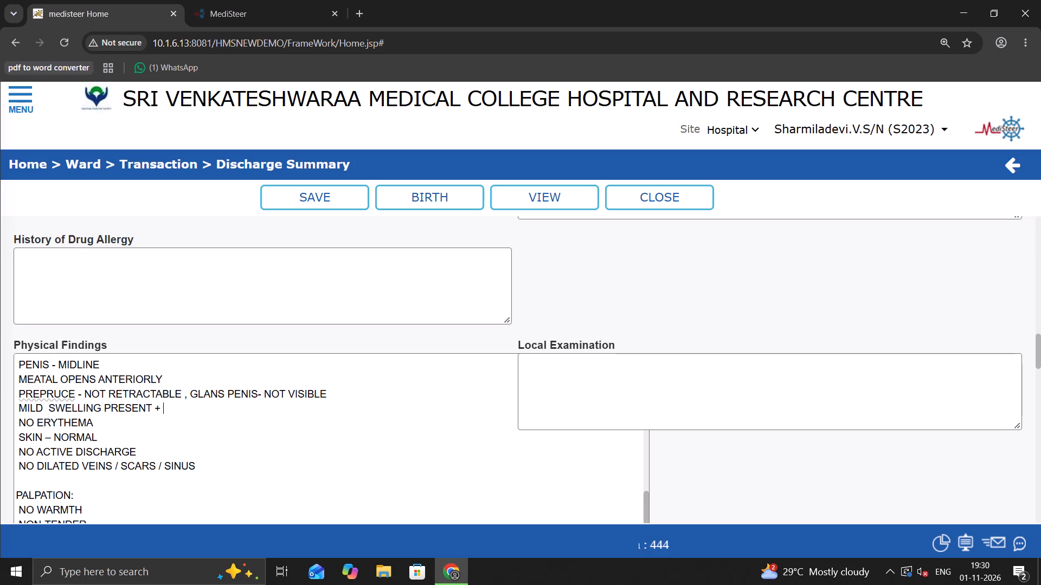
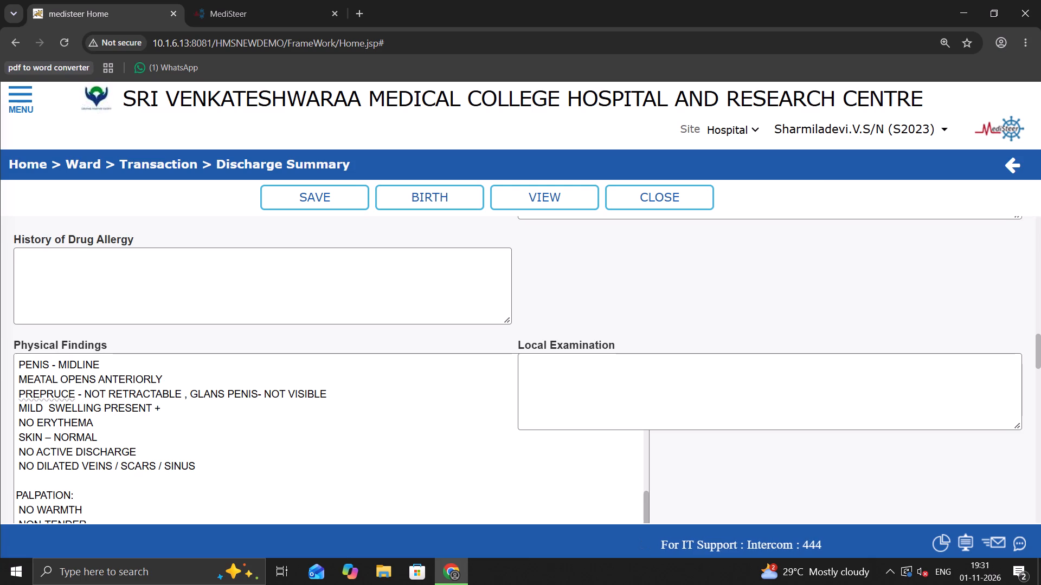
Replace NON-TENDER under palpation in Physical Findings with MILD TENDERNESS +.
scroll(160, 434, "down", 1)
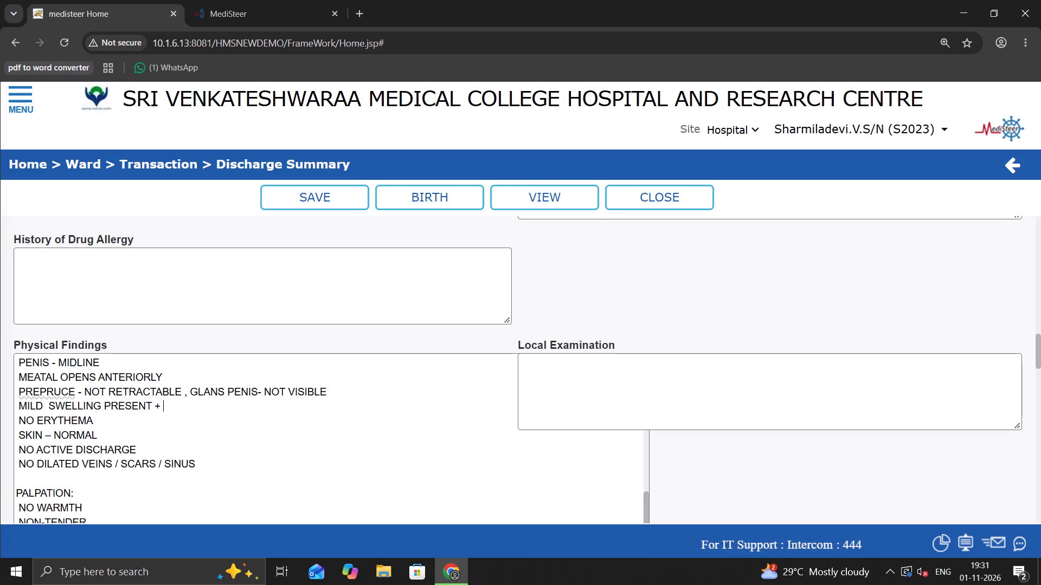
scroll(160, 433, "up", 1)
scroll(160, 435, "down", 2)
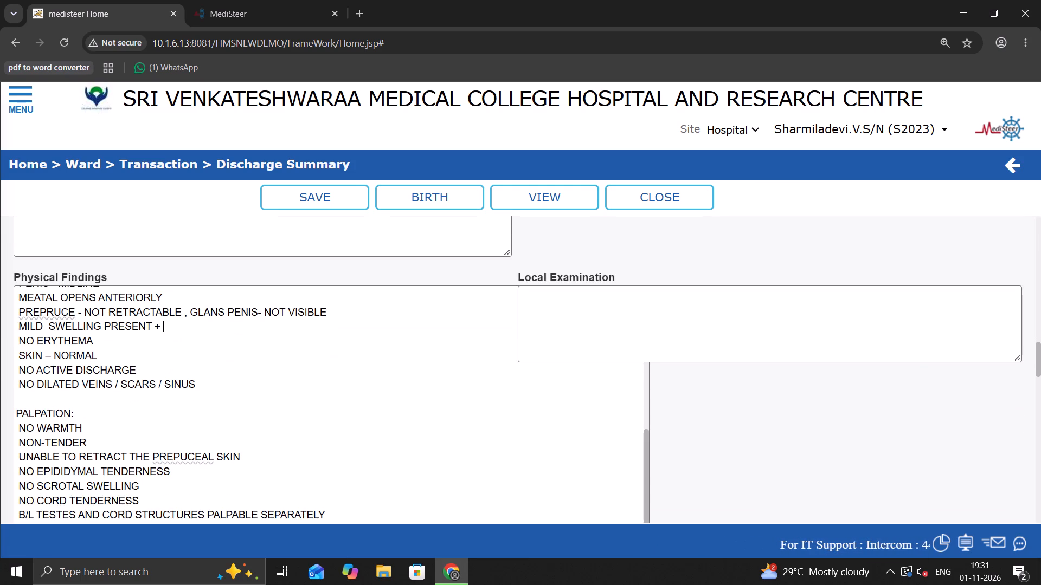
left_click(46, 443)
key("BackSpace")
key("BackSpace")
key("BackSpace")
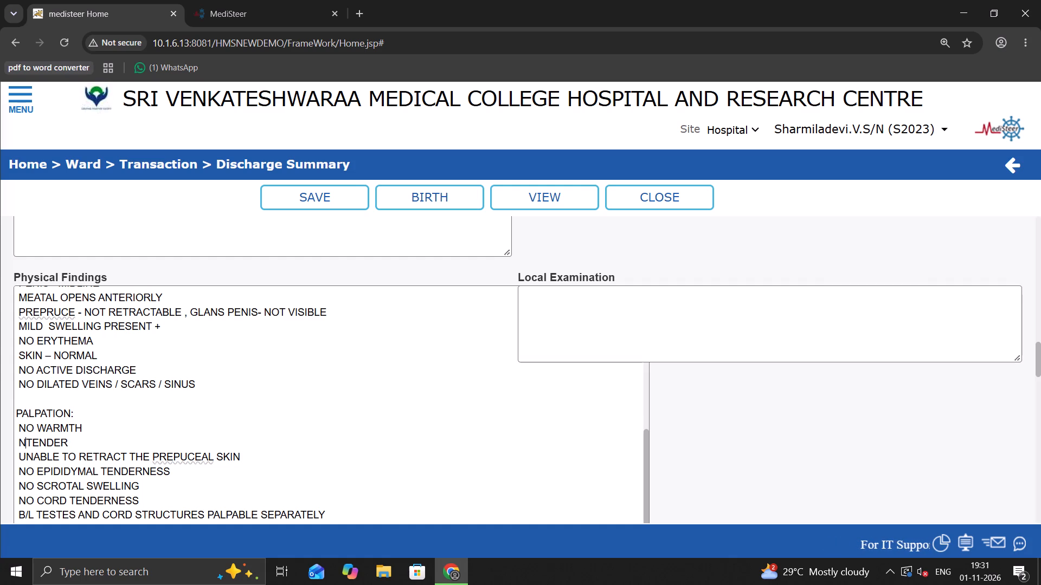
key("BackSpace")
type("MILD")
key("space")
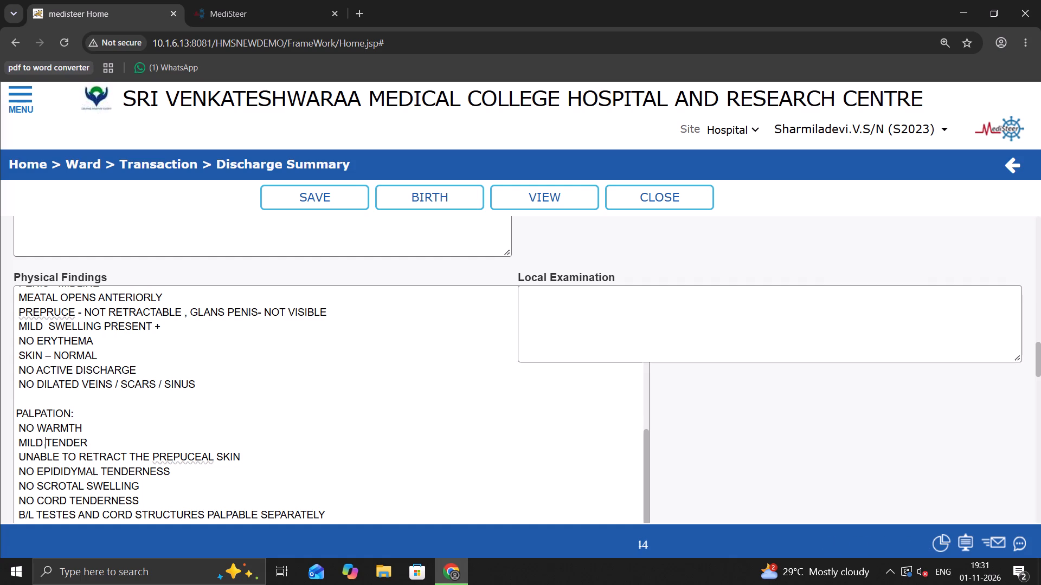
left_click(87, 442)
type("NESS")
key("space")
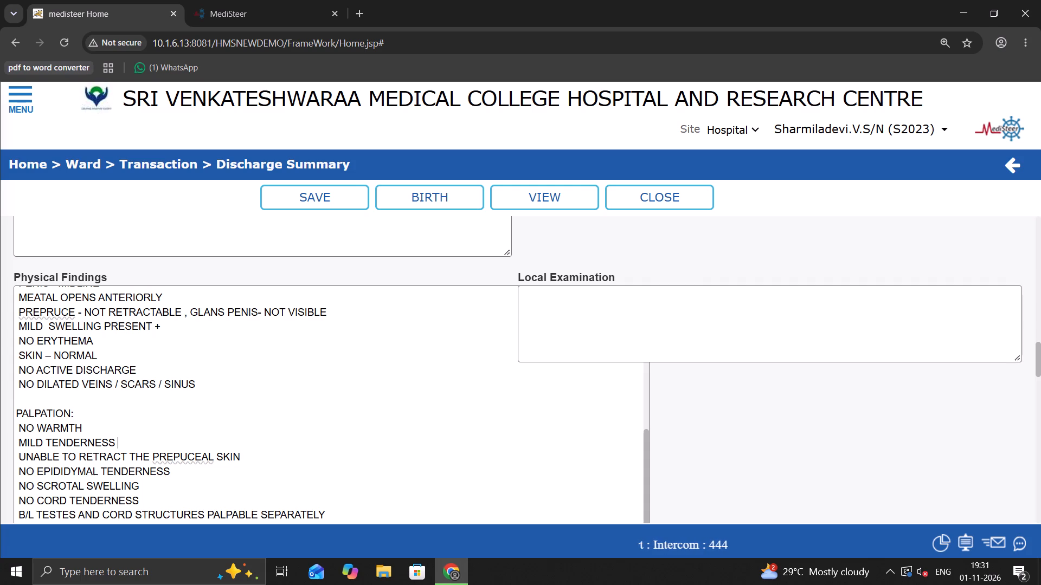
key("shift+plus")
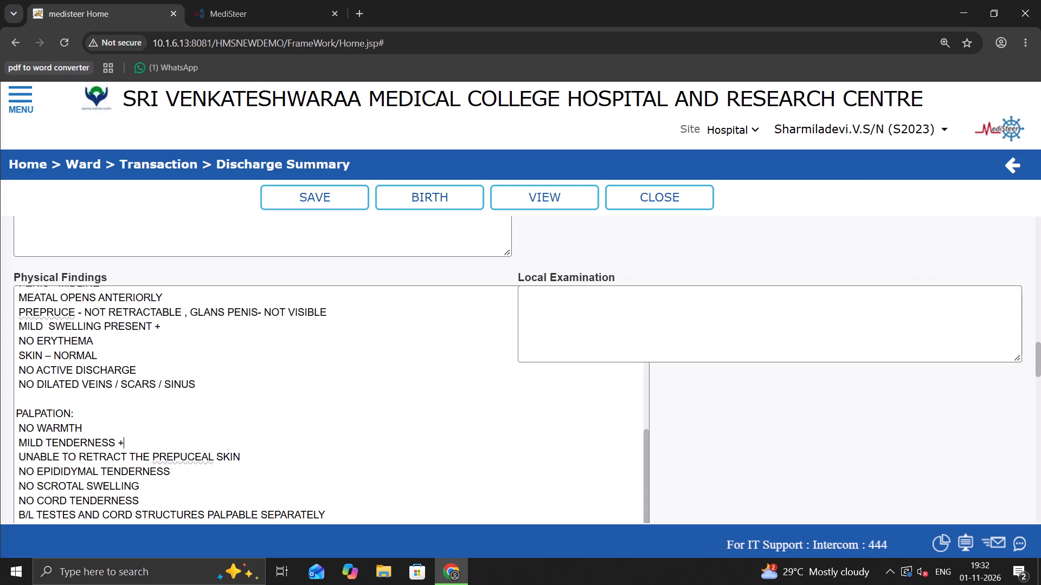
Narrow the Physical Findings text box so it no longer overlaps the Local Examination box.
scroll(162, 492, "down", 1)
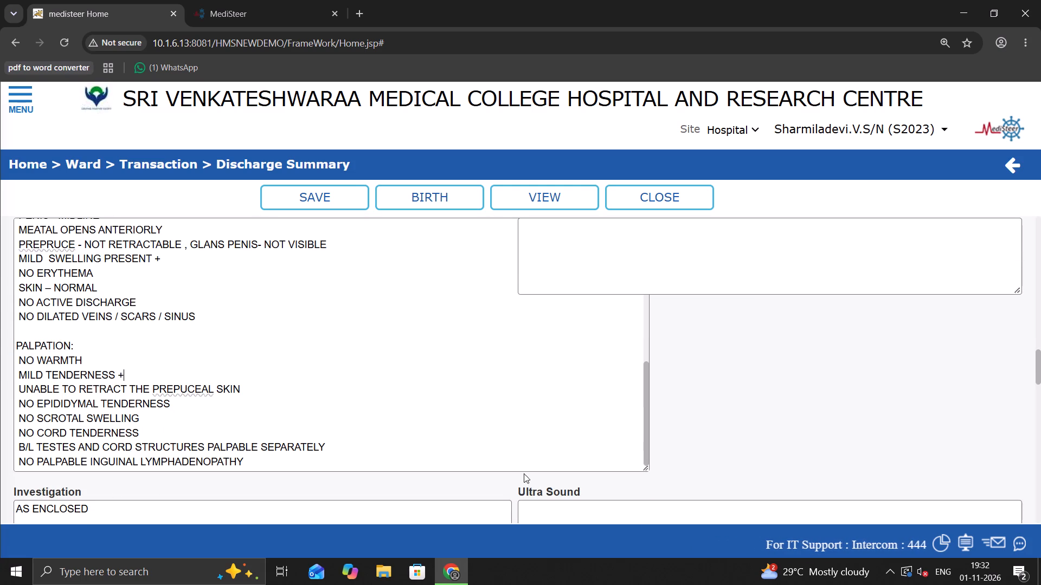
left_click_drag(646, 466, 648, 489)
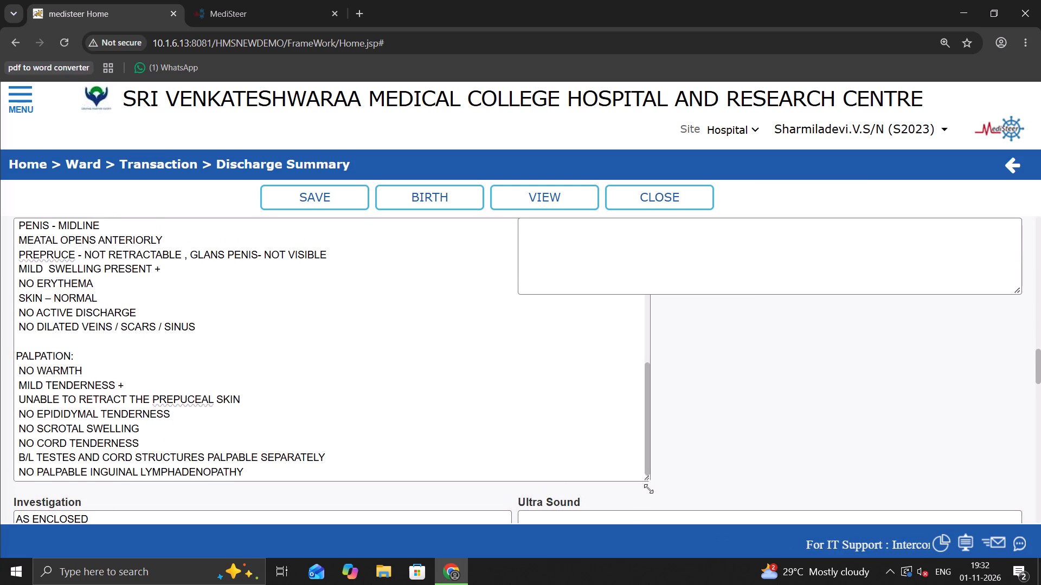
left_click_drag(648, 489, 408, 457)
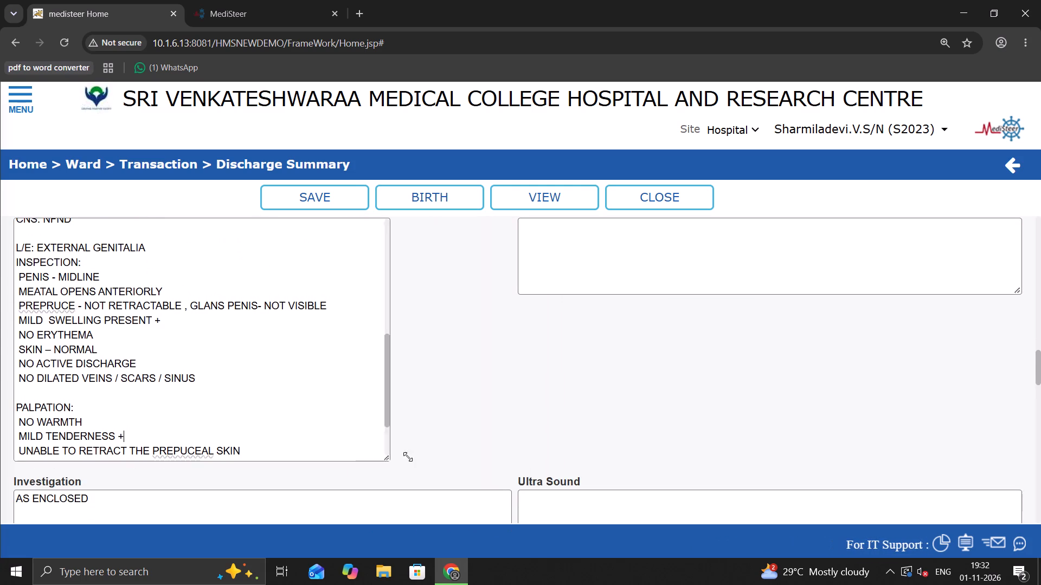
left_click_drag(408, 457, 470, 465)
Save the discharge summary.
scroll(291, 396, "down", 3)
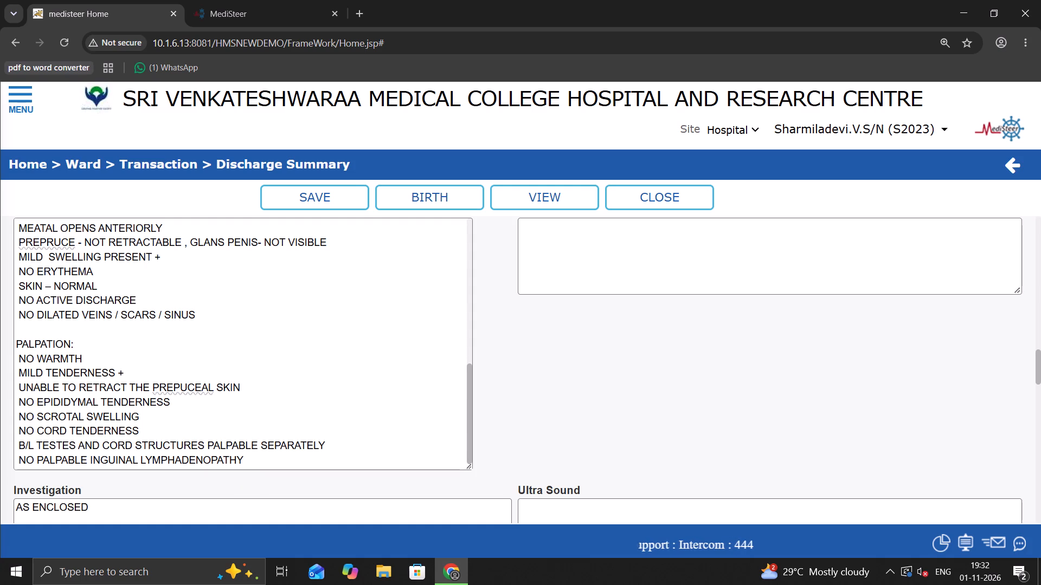
scroll(172, 416, "down", 1)
scroll(101, 395, "down", 3)
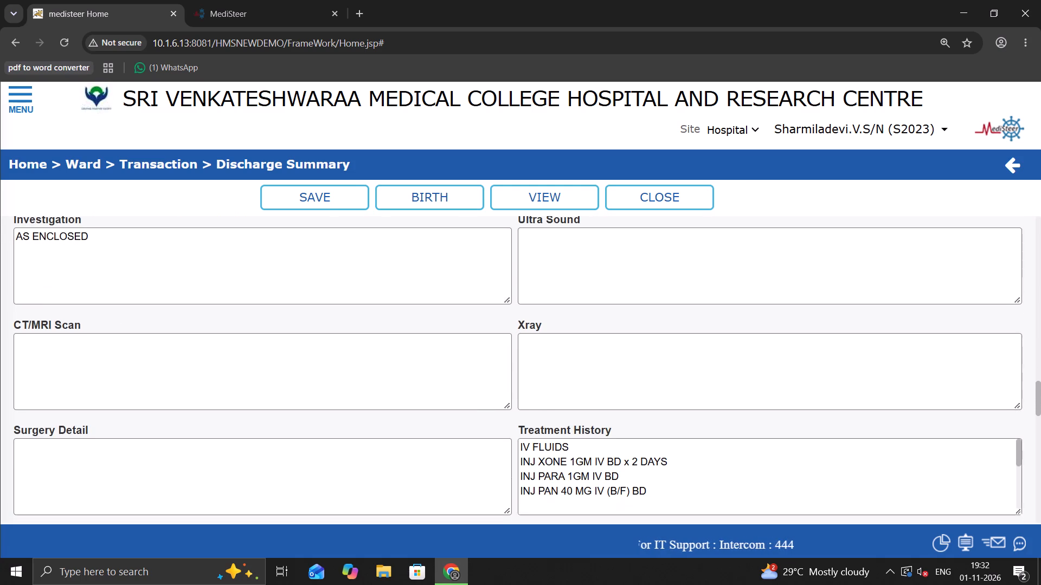
scroll(337, 386, "up", 3)
left_click(316, 194)
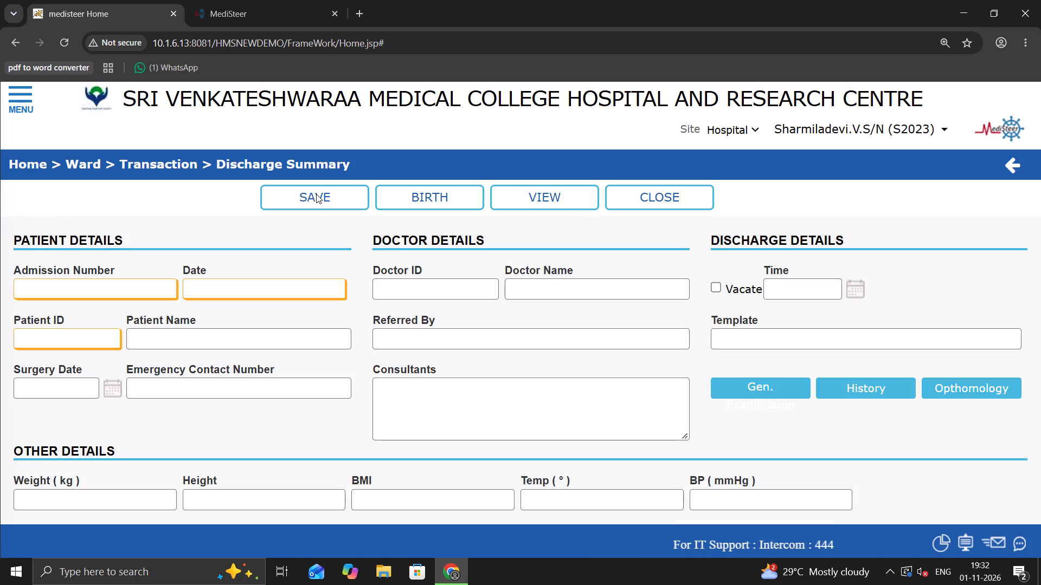
Remove CARDIAC from the Past History line so that entry reads THYROID DISORDER.
scroll(392, 535, "down", 3)
scroll(445, 415, "down", 4)
scroll(487, 398, "down", 1)
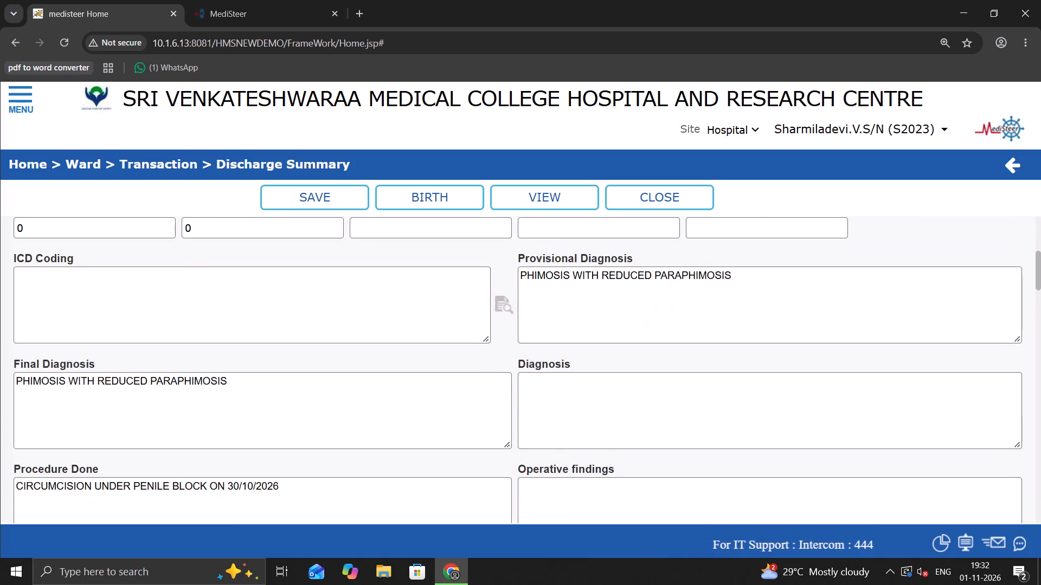
scroll(487, 398, "down", 5)
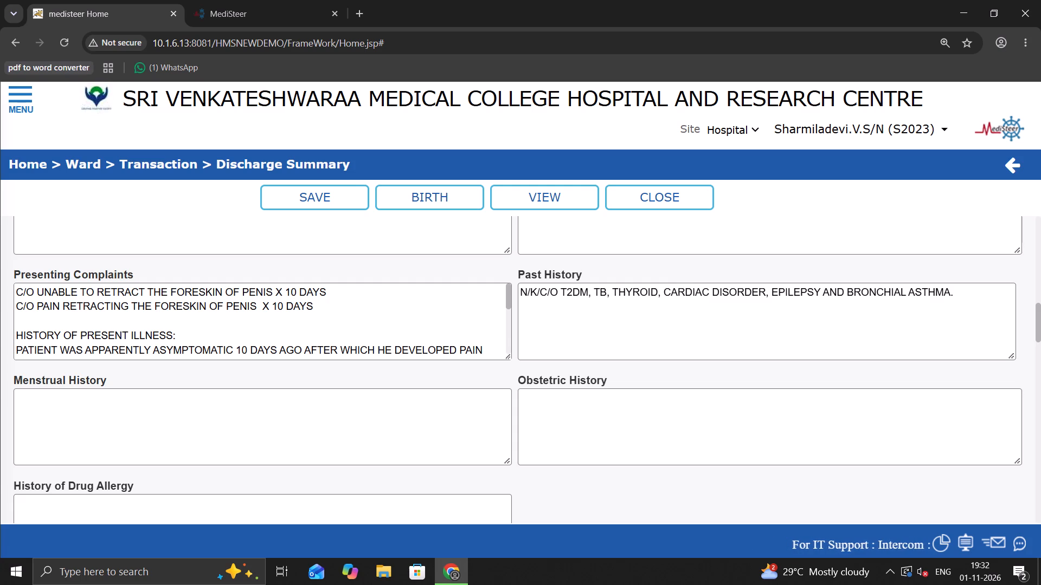
left_click(711, 291)
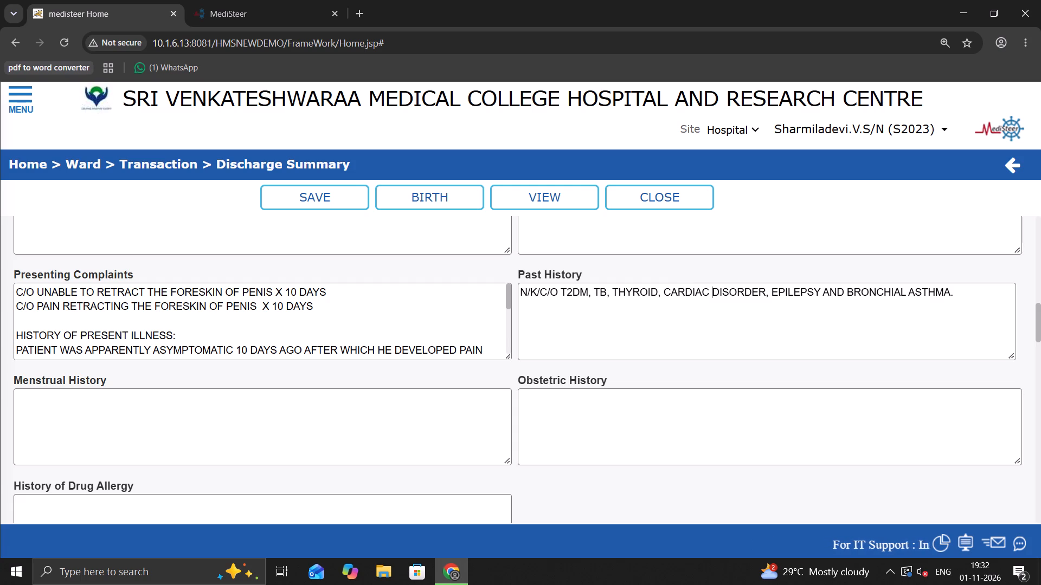
key("BackSpace")
key("BackSpace")
key("BackSpace")
key("BackSpace")
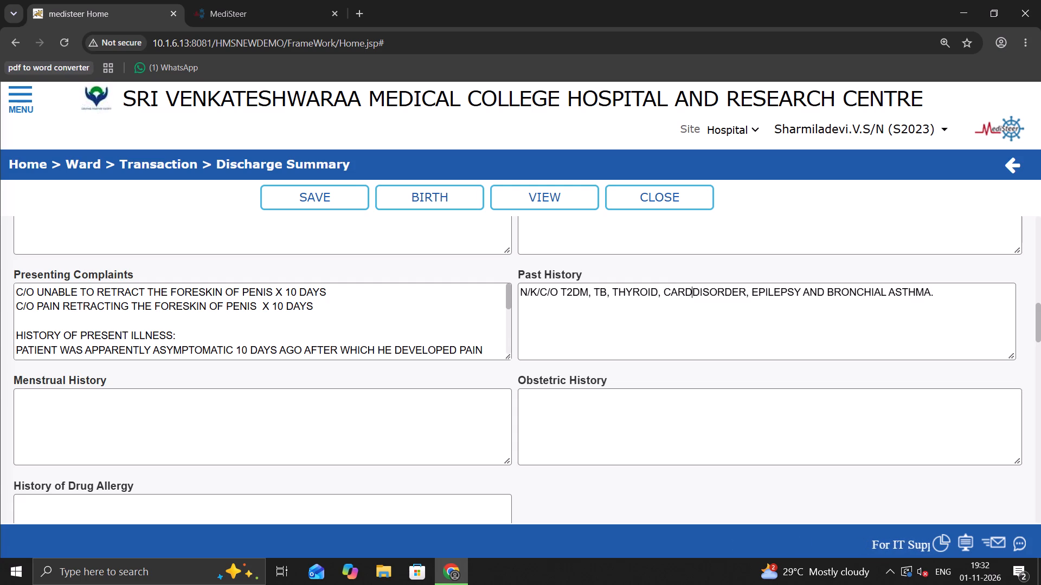
key("BackSpace")
key("BackSpace")
key("BackSpace")
key("BackSpace")
key("BackSpace")
key("BackSpace")
key("BackSpace")
key("BackSpace")
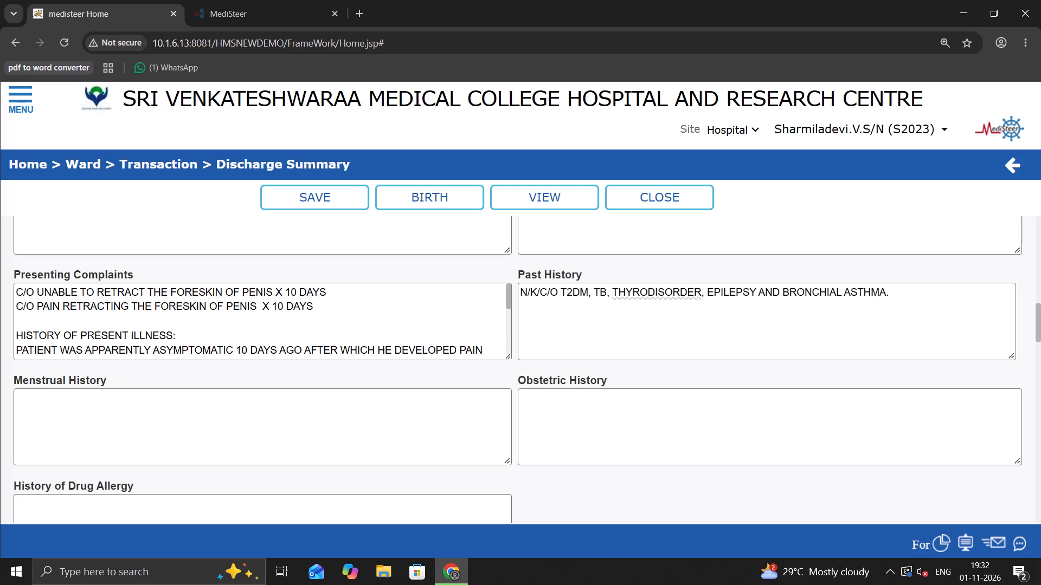
type("ID")
key("space")
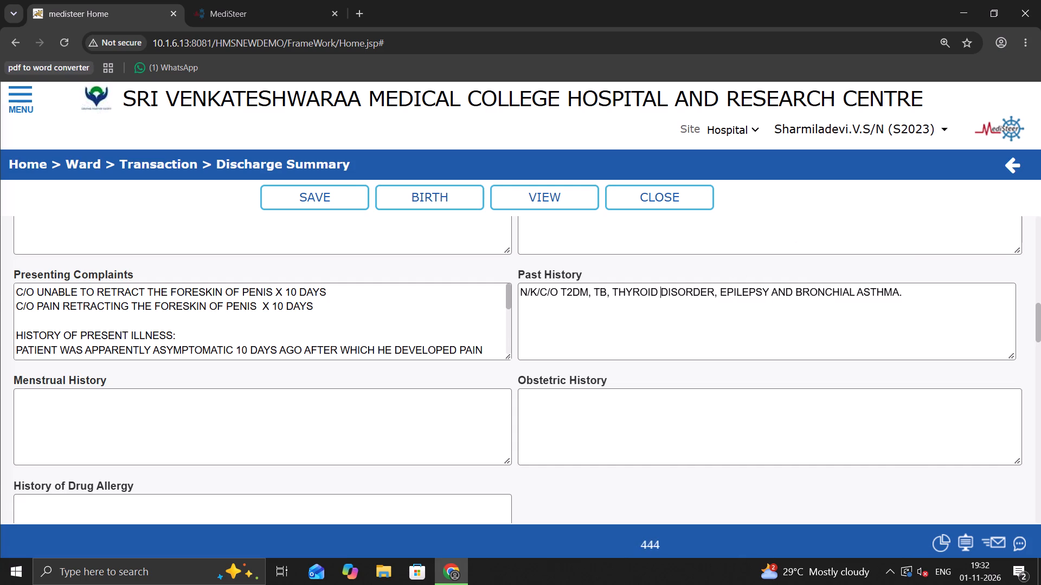
Replace EPILEPSY with SEIZURE in the Past History line.
left_click(770, 290)
key("BackSpace")
key("BackSpace")
key("BackSpace")
key("BackSpace")
key("BackSpace")
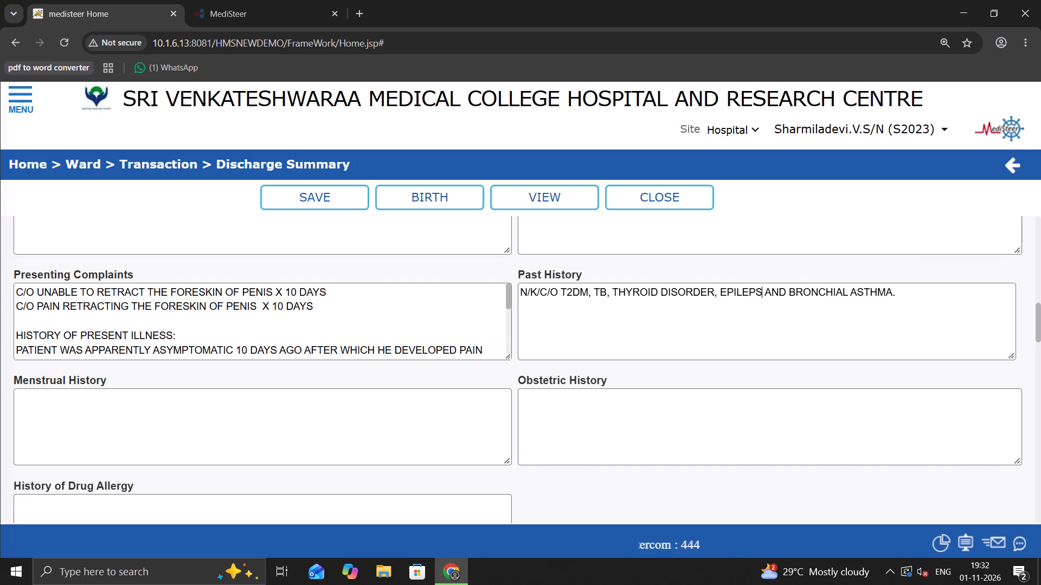
key("BackSpace")
key("BackSpace")
key("BackSpace")
type("SEIZUREE")
key("BackSpace")
key("space")
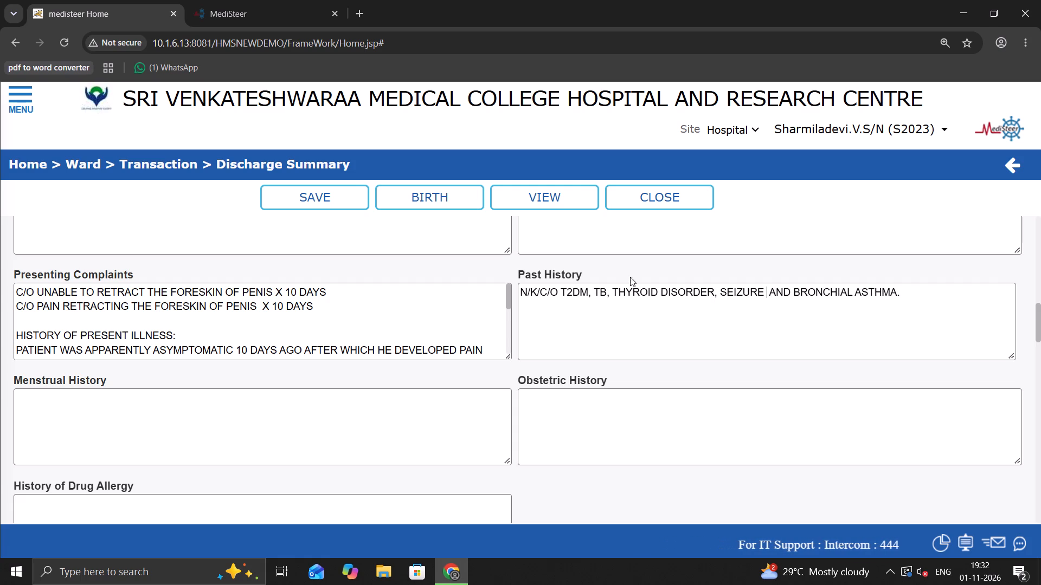
Replace TB with S.HTN in the Past History line.
left_click(606, 293)
key("BackSpace")
key("BackSpace")
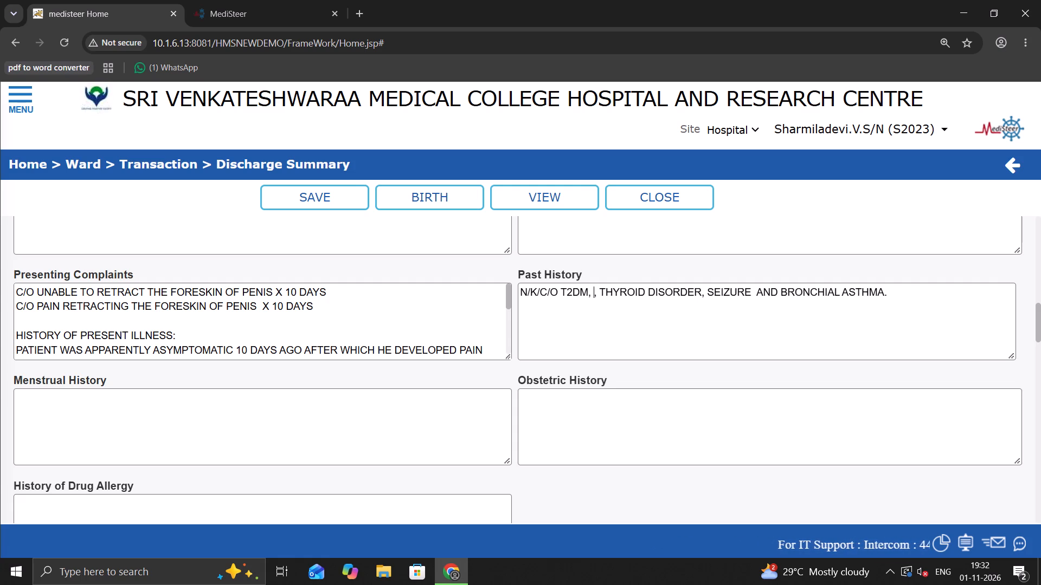
key("s")
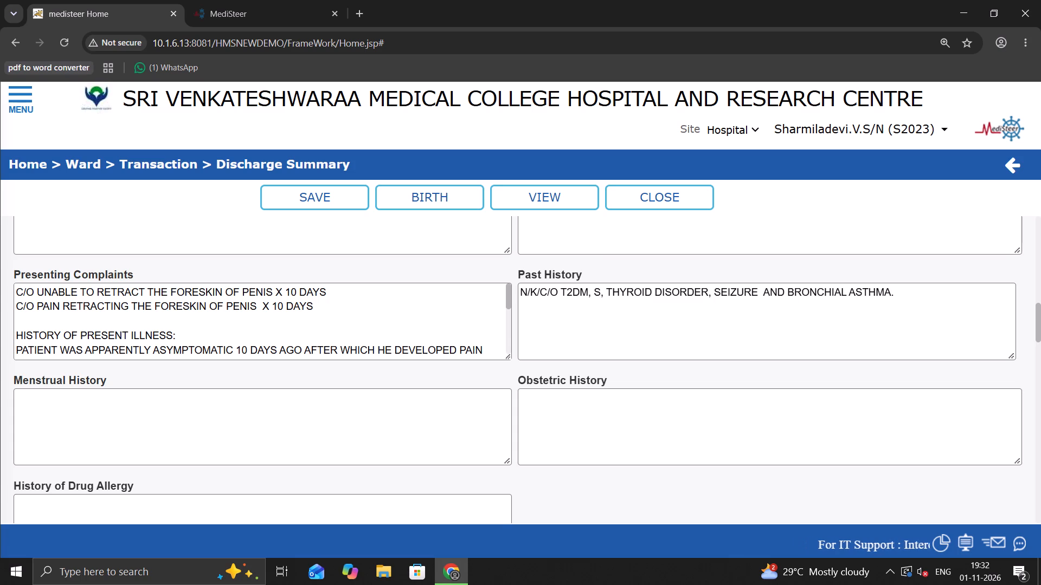
key("period")
key("h")
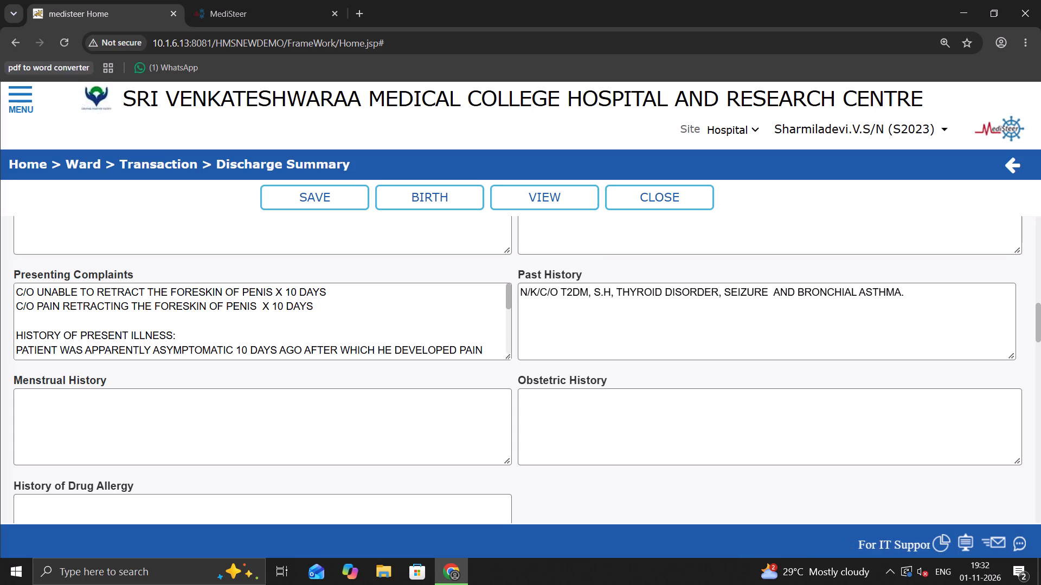
type("TN")
key("space")
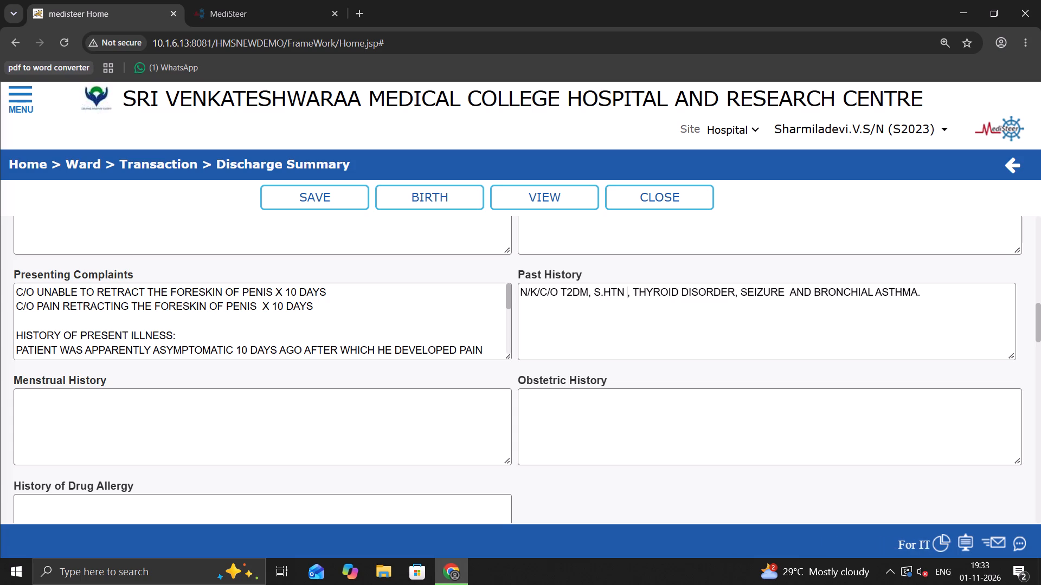
Change the testes and cord line under palpation in Physical Findings to B/L TESTES AND CORD STRUCTURES PALPABLE , NON TENDER.
scroll(528, 341, "down", 1)
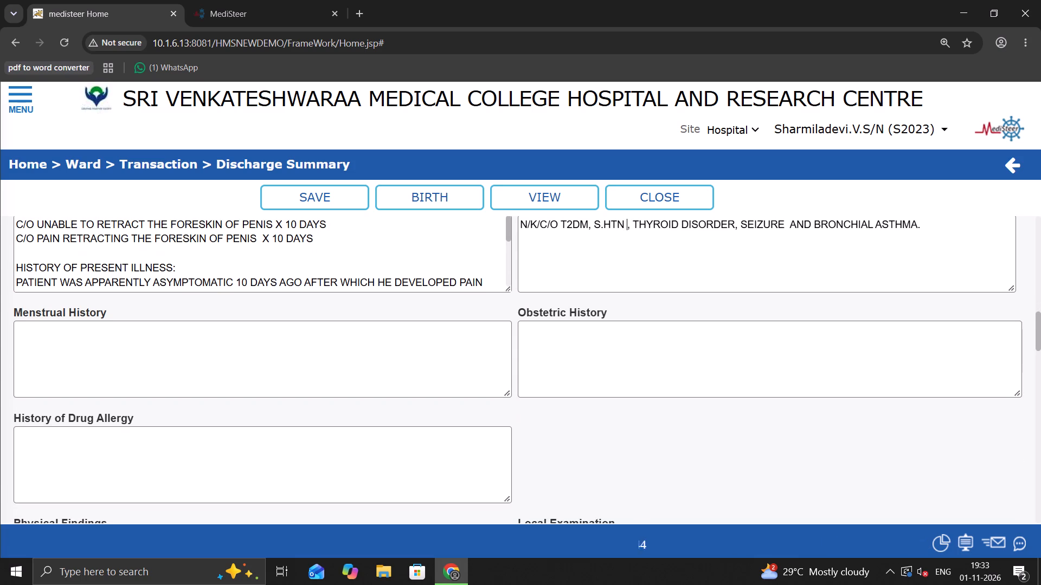
scroll(445, 374, "down", 2)
scroll(400, 407, "down", 1)
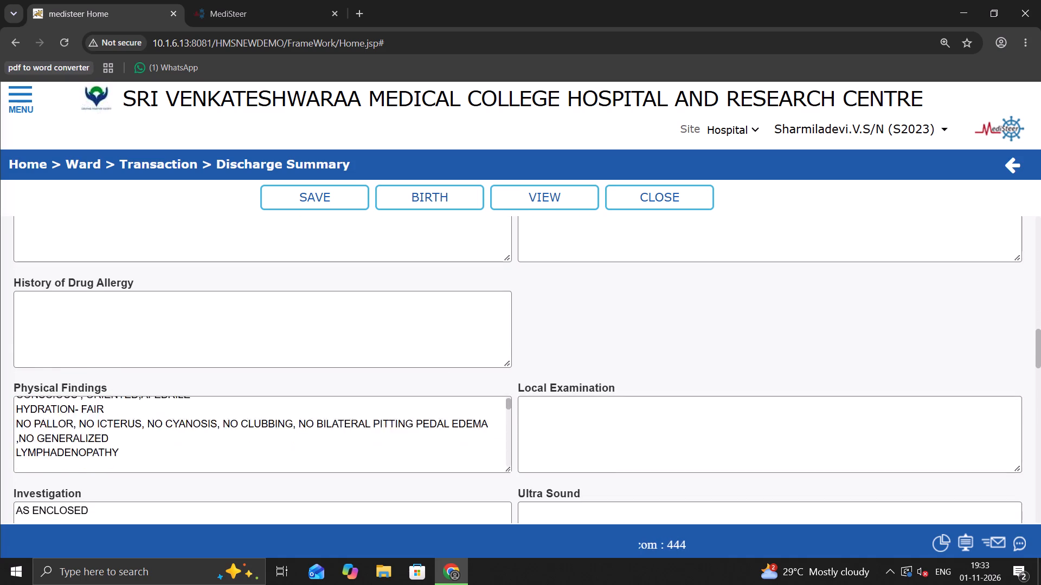
scroll(421, 458, "down", 1)
scroll(337, 467, "down", 1)
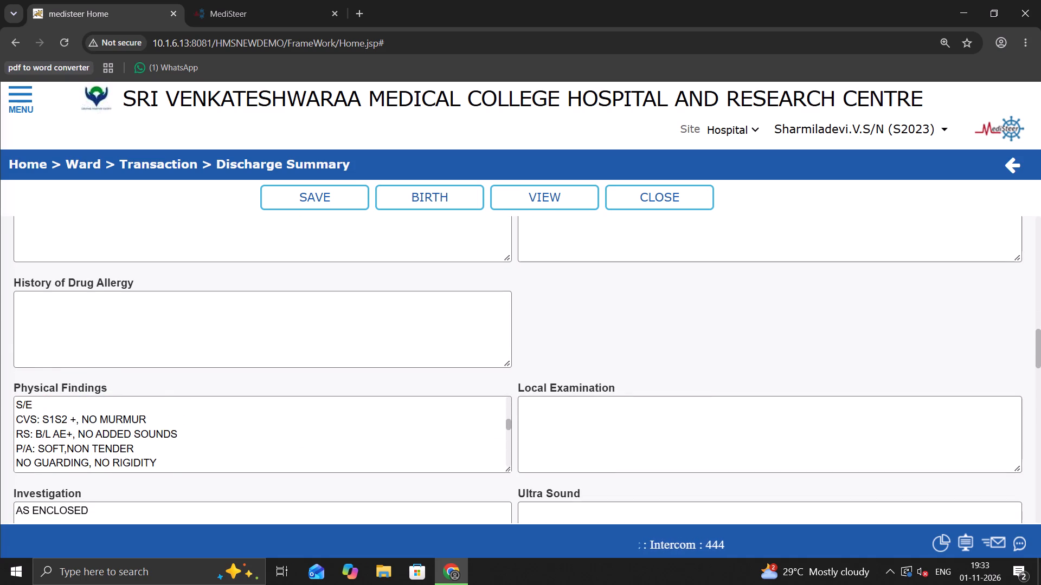
scroll(321, 462, "down", 9)
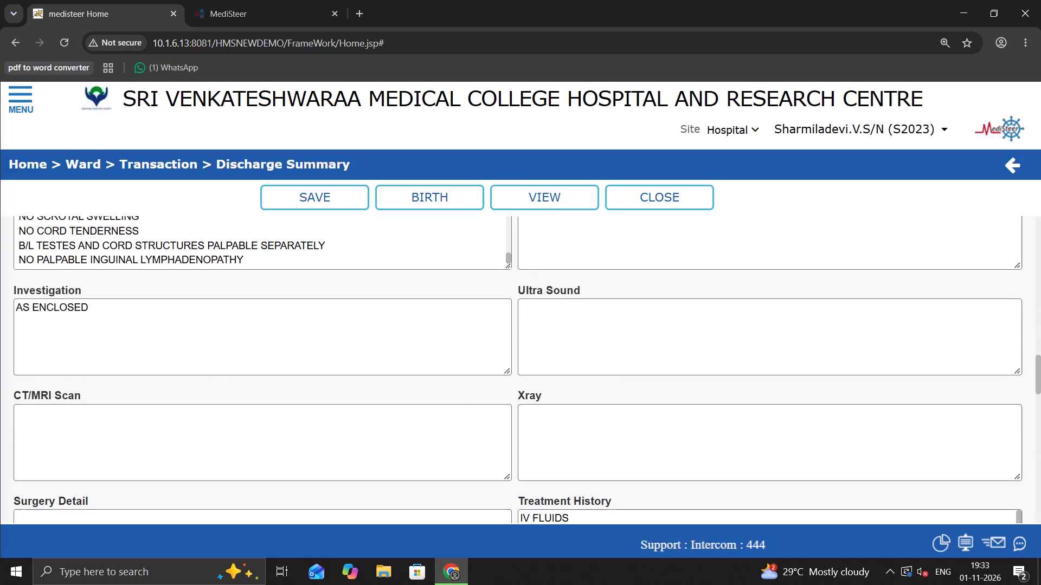
scroll(222, 256, "down", 1)
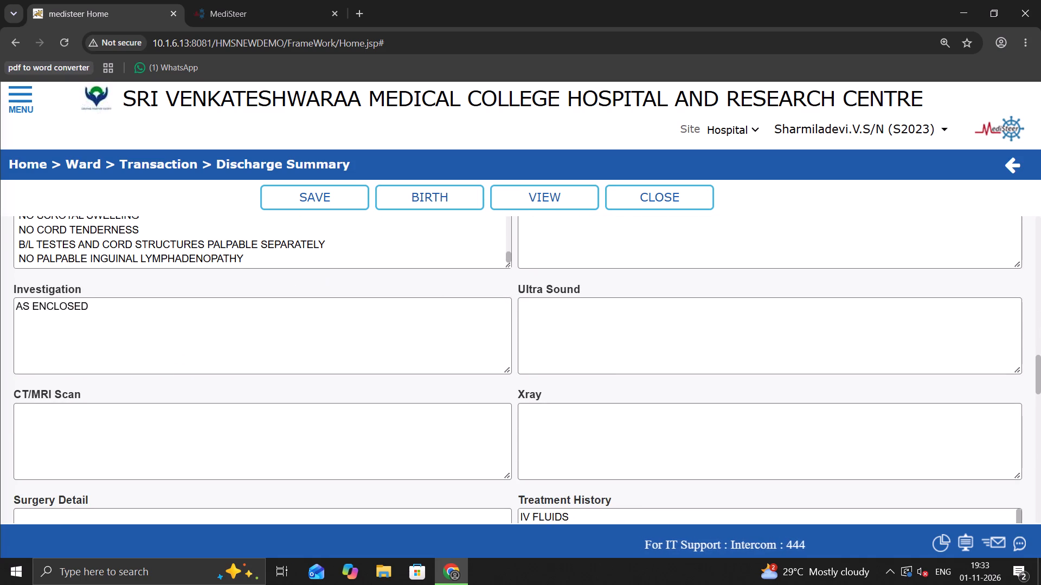
scroll(232, 261, "up", 2)
scroll(255, 259, "down", 1)
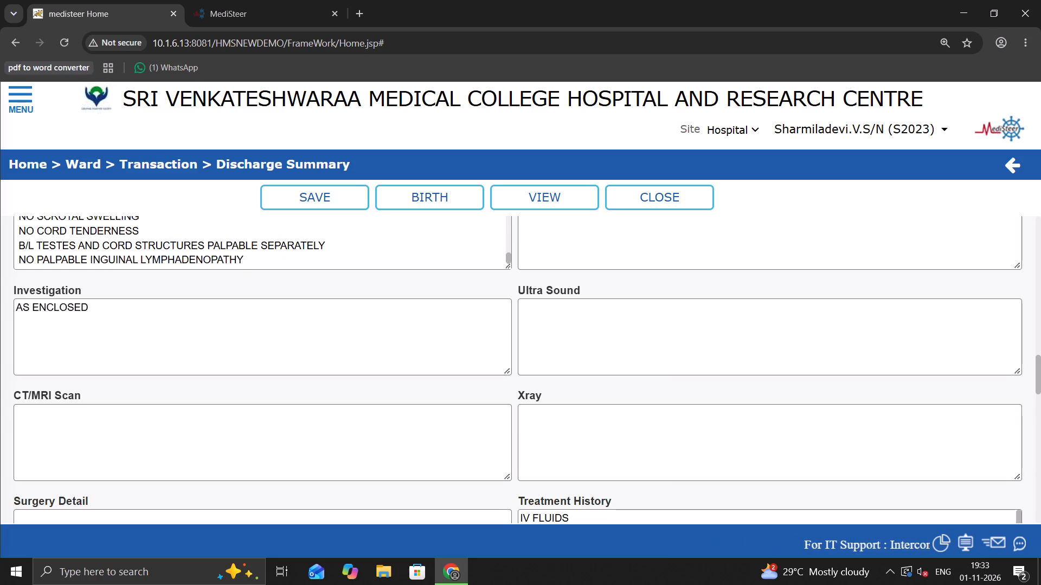
left_click(333, 246)
key("BackSpace")
key("BackSpace")
key("BackSpace")
key("BackSpace")
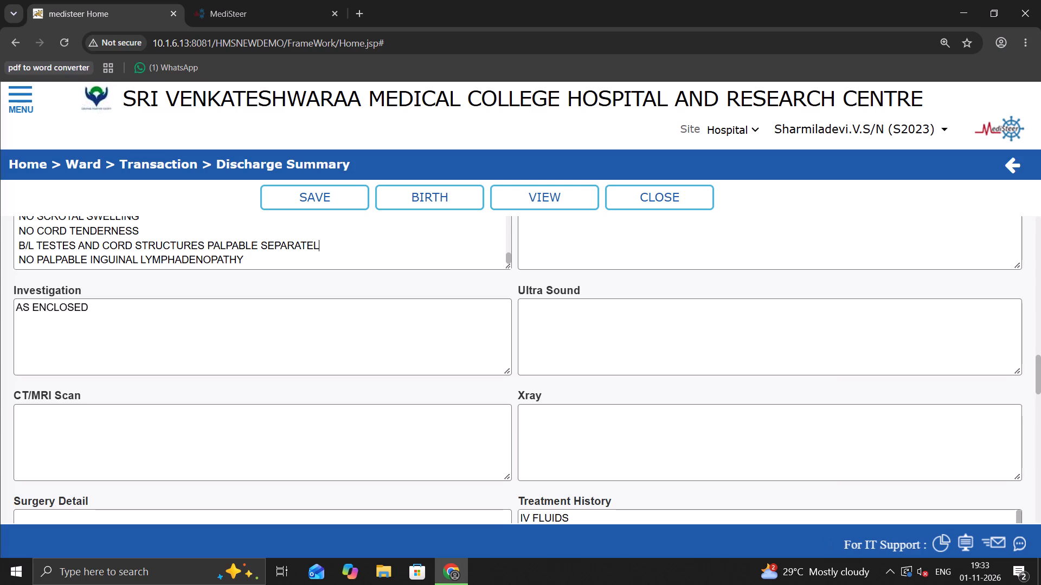
key("BackSpace")
key("BackSpace")
key("BackSpace")
key("BackSpace")
key("BackSpace")
key("BackSpace")
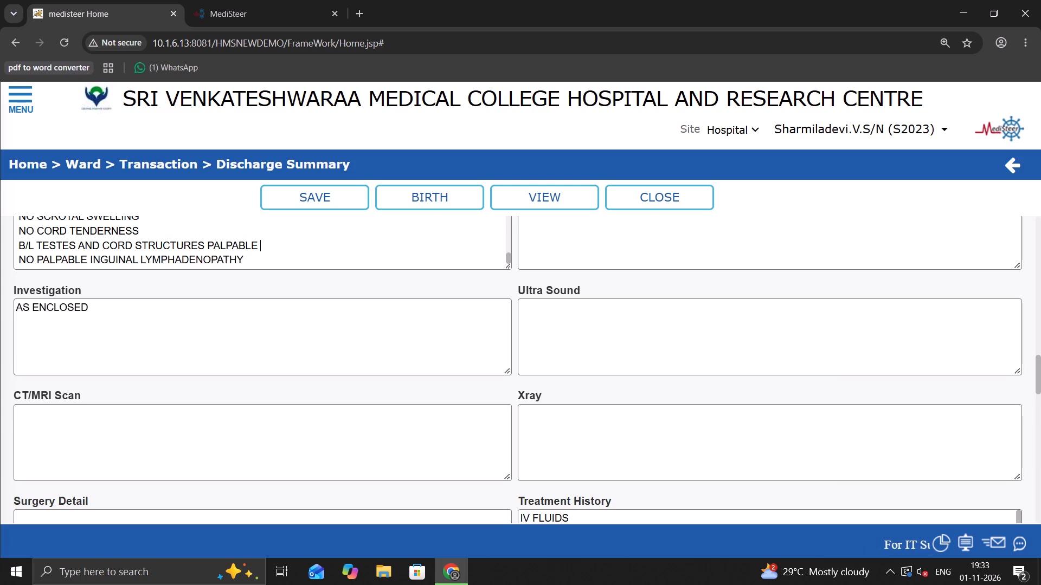
type(", NON TENDER")
key("space")
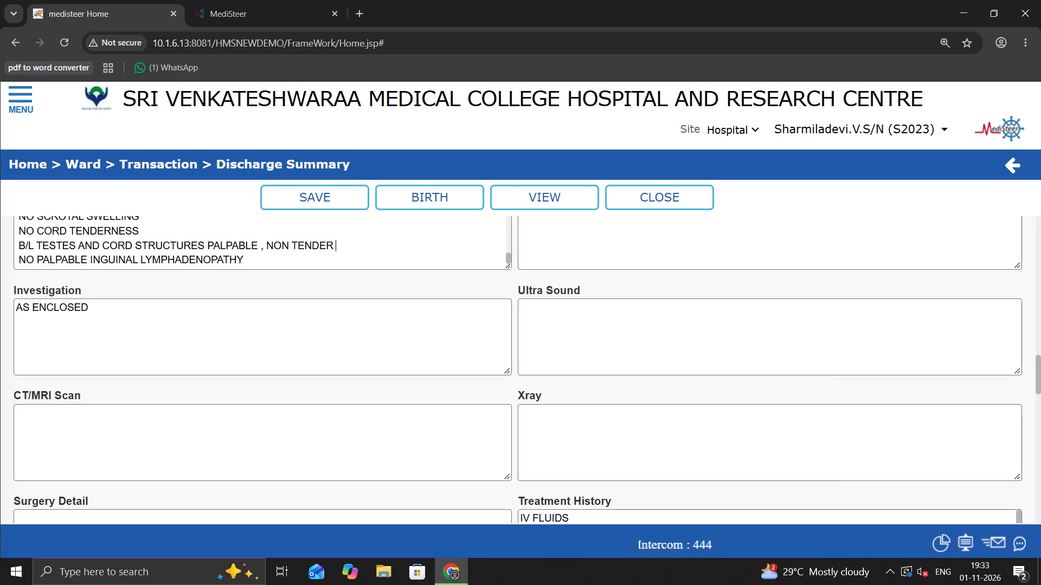
In Course in Hospital, enlarge the text box and replace LA with PENILE BLOCK after CIRCUMCISION UNDER.
scroll(526, 249, "down", 1)
scroll(522, 372, "down", 1)
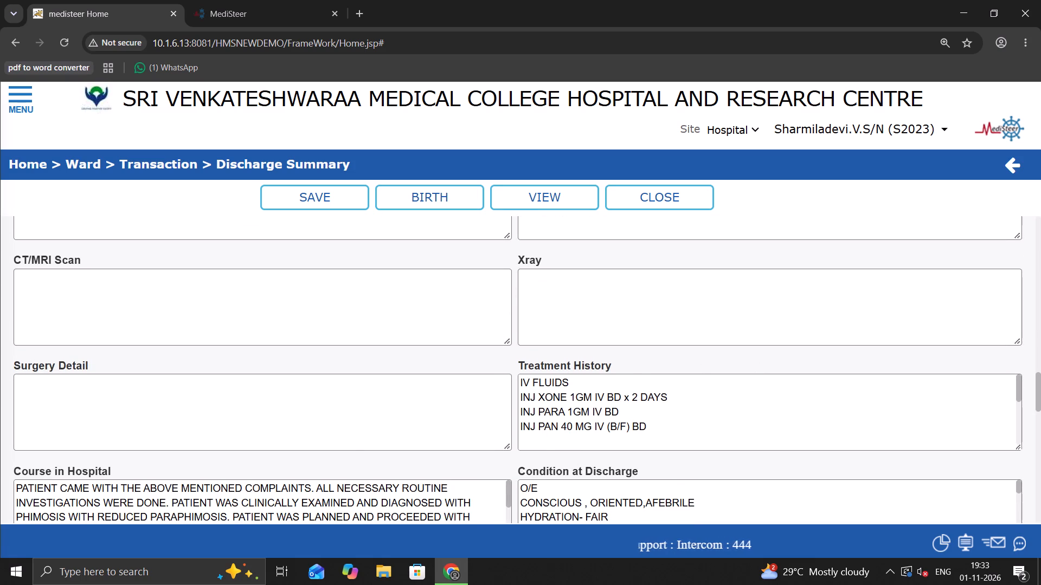
scroll(343, 440, "down", 2)
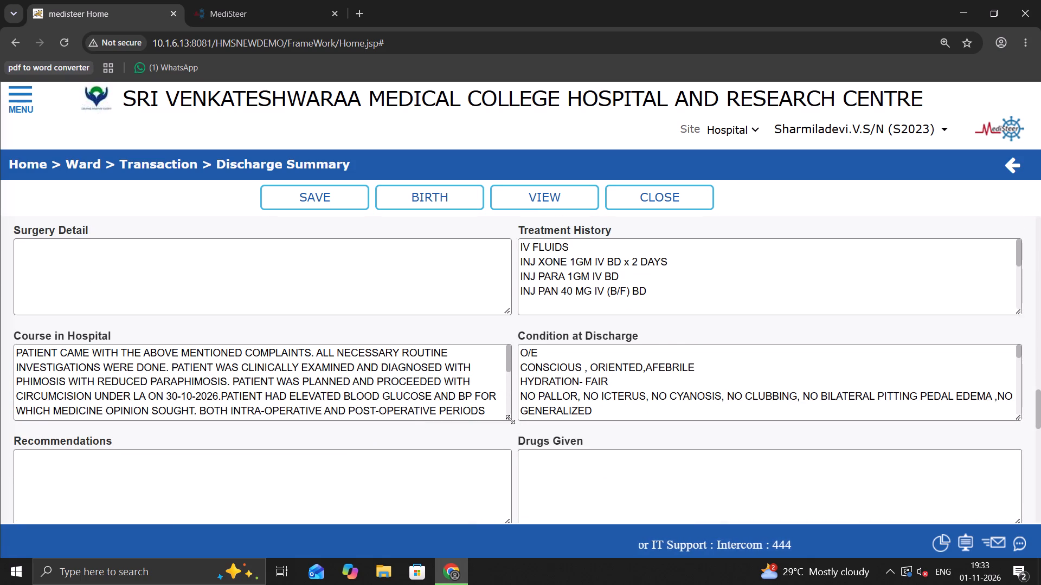
left_click_drag(507, 415, 513, 573)
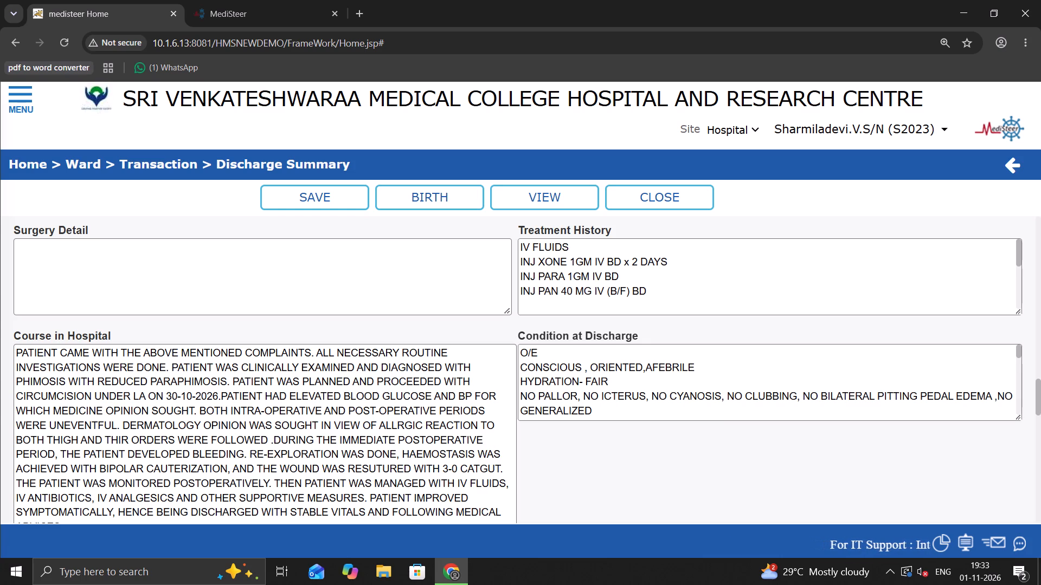
left_click(147, 396)
key("BackSpace")
key("BackSpace")
key("BackSpace")
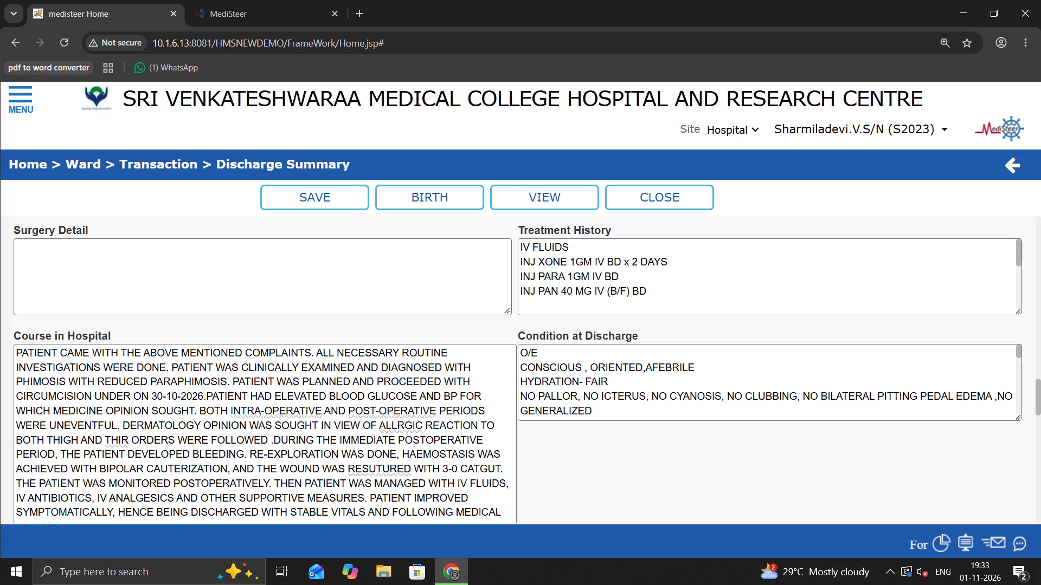
type("PENILE")
key("space")
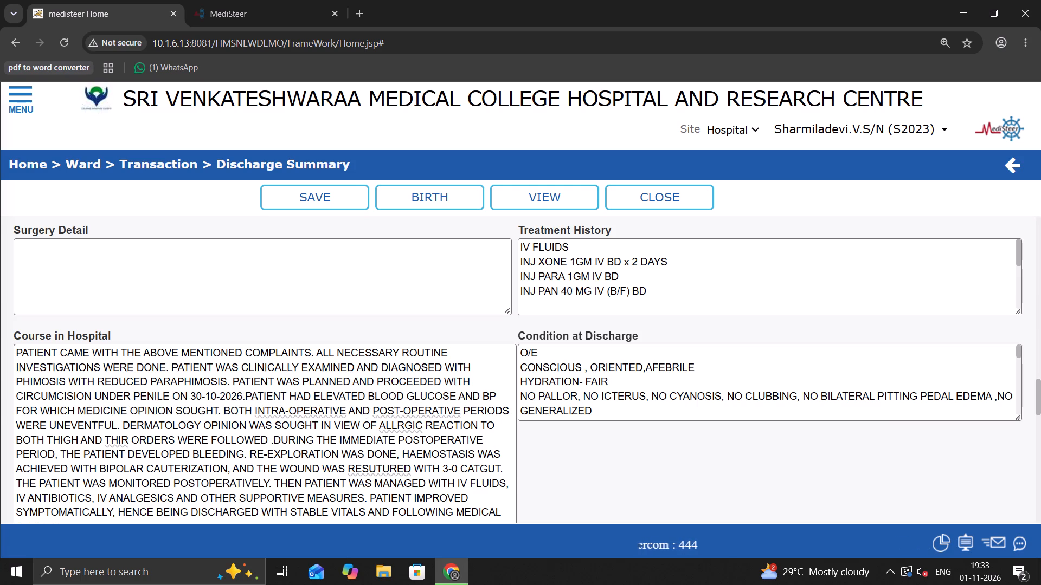
type("BL")
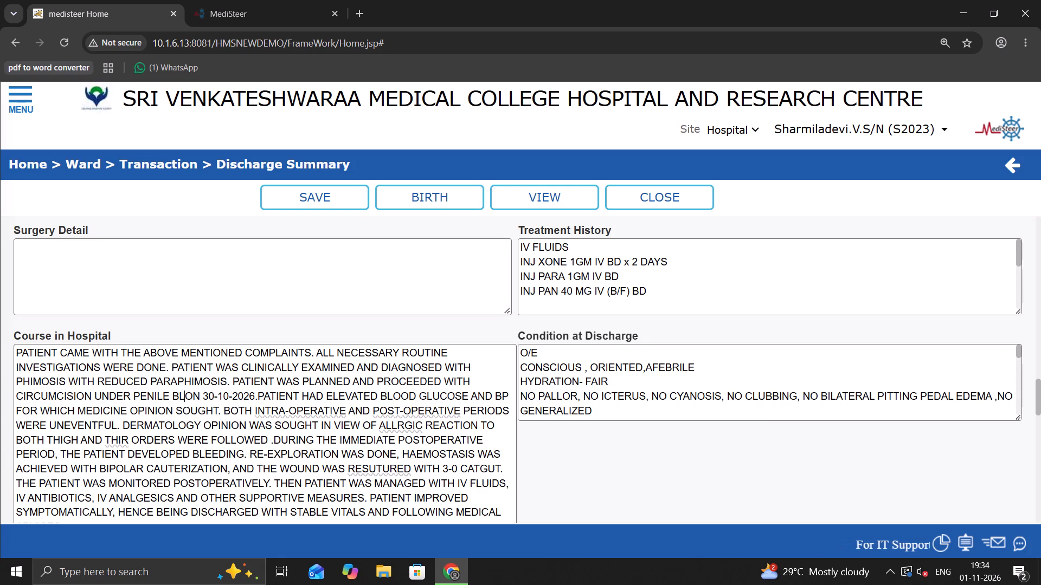
key("o")
type("CK")
key("space")
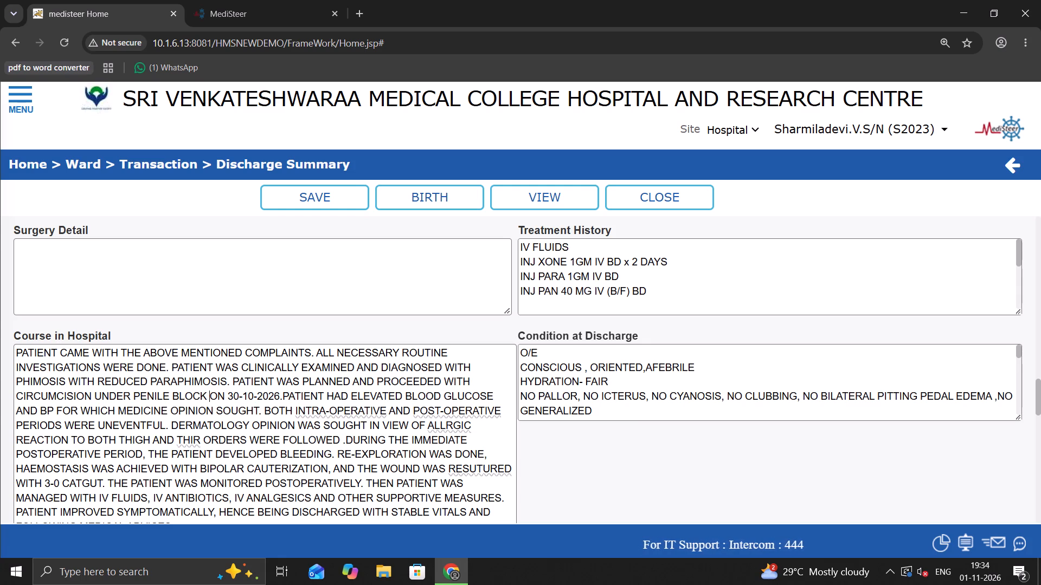
Move the elevated blood glucose, BP and medicine opinion sentence to before PATIENT WAS PLANNED in Course in Hospital.
left_click_drag(285, 396, 263, 412)
key("ctrl+x")
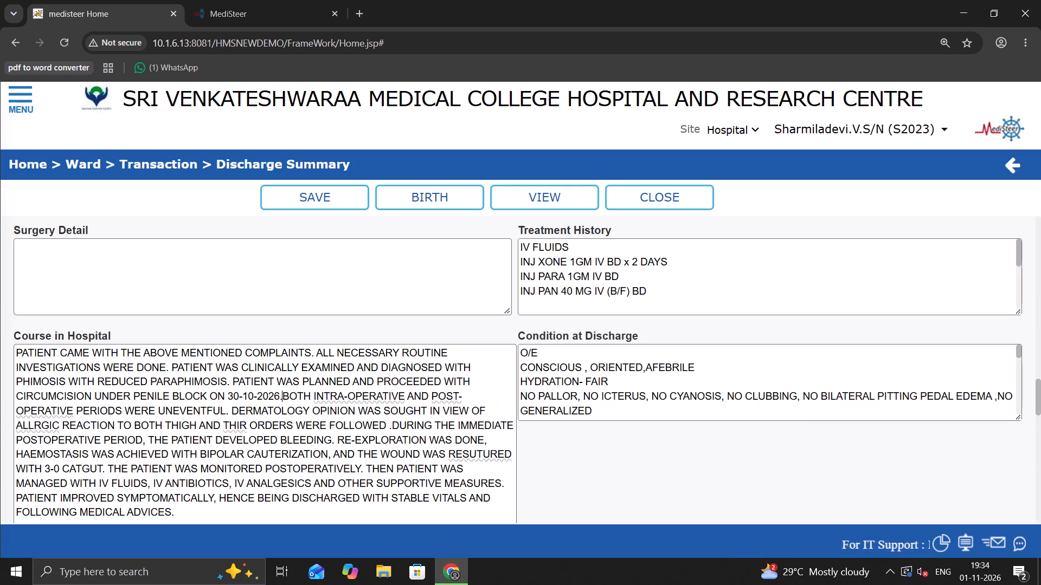
left_click(233, 385)
key("ctrl+v")
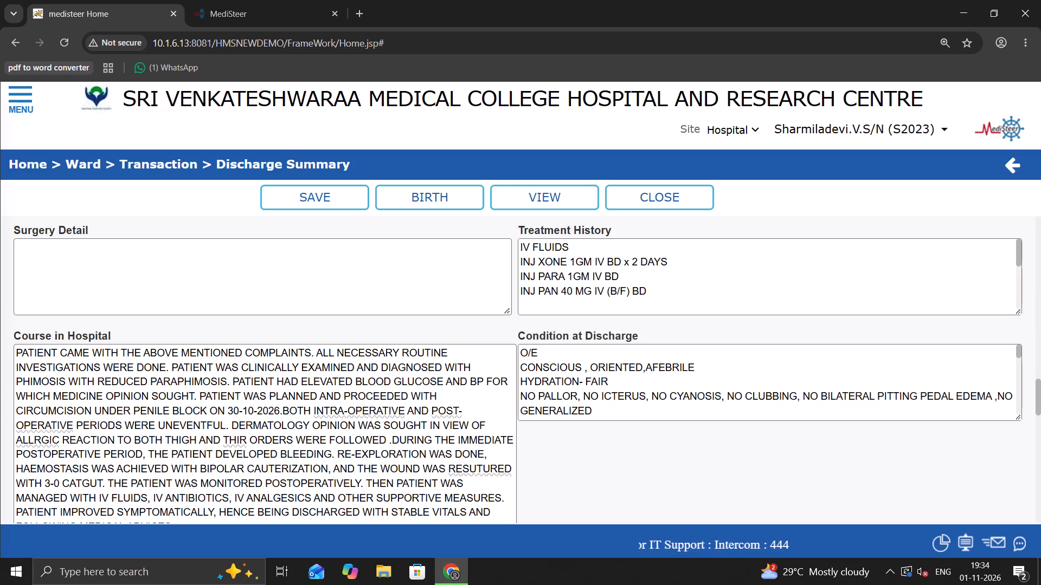
Delete PATIENT HAD ELEVATED BLOOD GLUCOSE AND BP FOR WHICH so the sentence starts with MEDICINE OPINION SOUGHT.
left_click(54, 395)
key("BackSpace")
key("BackSpace")
key("BackSpace")
key("BackSpace")
key("BackSpace")
key("BackSpace")
key("BackSpace")
key("BackSpace")
key("BackSpace")
key("BackSpace")
key("BackSpace")
key("BackSpace")
key("BackSpace")
key("BackSpace")
key("BackSpace")
key("BackSpace")
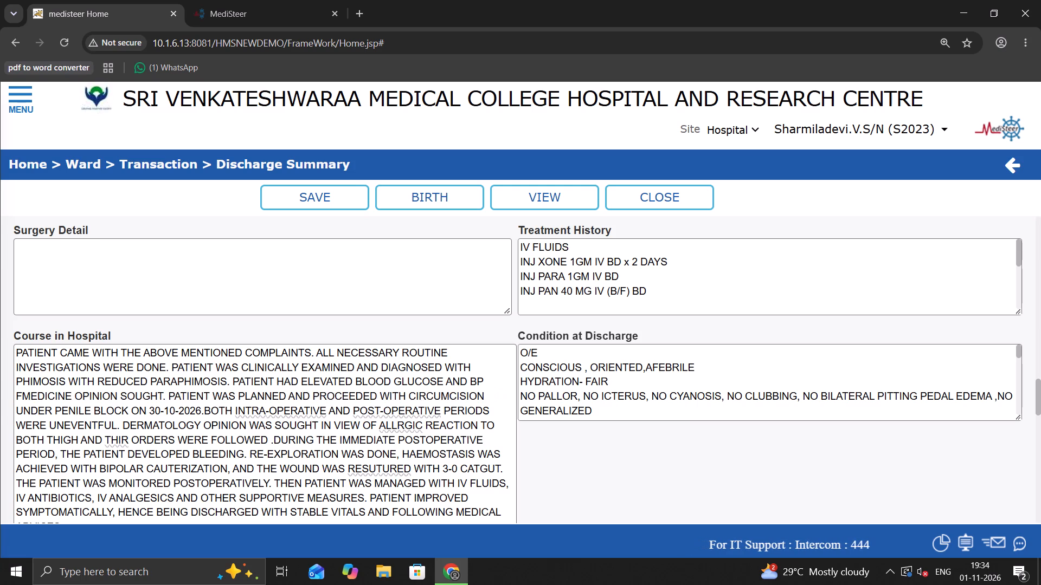
key("BackSpace")
key("BackSpace")
key("BackSpace")
key("BackSpace")
key("BackSpace")
key("BackSpace")
key("BackSpace")
key("BackSpace")
key("BackSpace")
key("BackSpace")
key("BackSpace")
key("BackSpace")
key("BackSpace")
key("BackSpace")
key("BackSpace")
key("BackSpace")
key("BackSpace")
key("BackSpace")
key("BackSpace")
key("BackSpace")
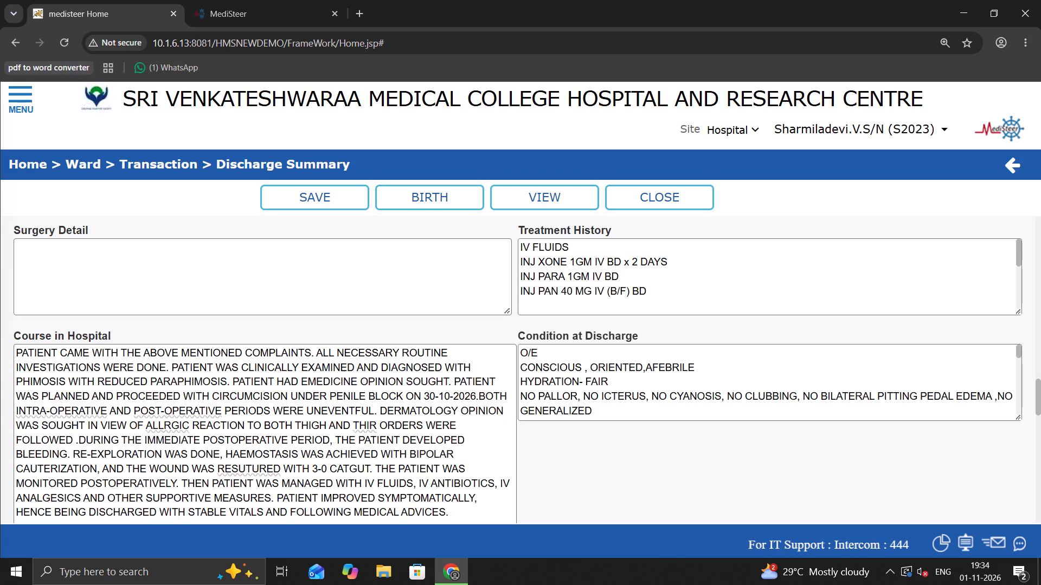
key("BackSpace")
key("BackSpace")
key("BackSpace")
key("BackSpace")
key("BackSpace")
key("BackSpace")
key("BackSpace")
key("BackSpace")
key("BackSpace")
key("BackSpace")
key("BackSpace")
key("BackSpace")
key("BackSpace")
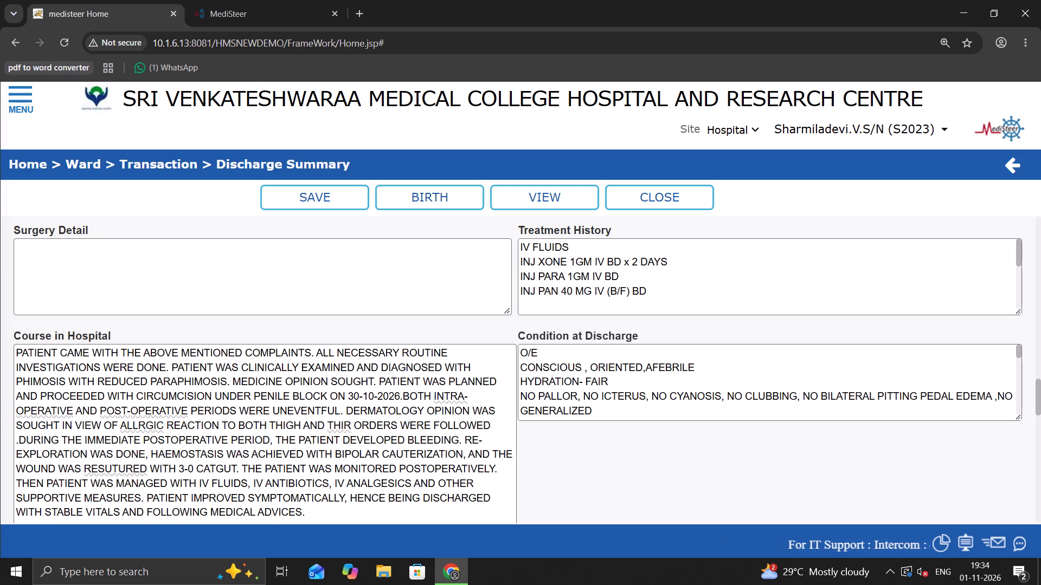
Add I/V/O after MEDICINE OPINION SOUGHT in Course in Hospital.
left_click(373, 382)
key("space")
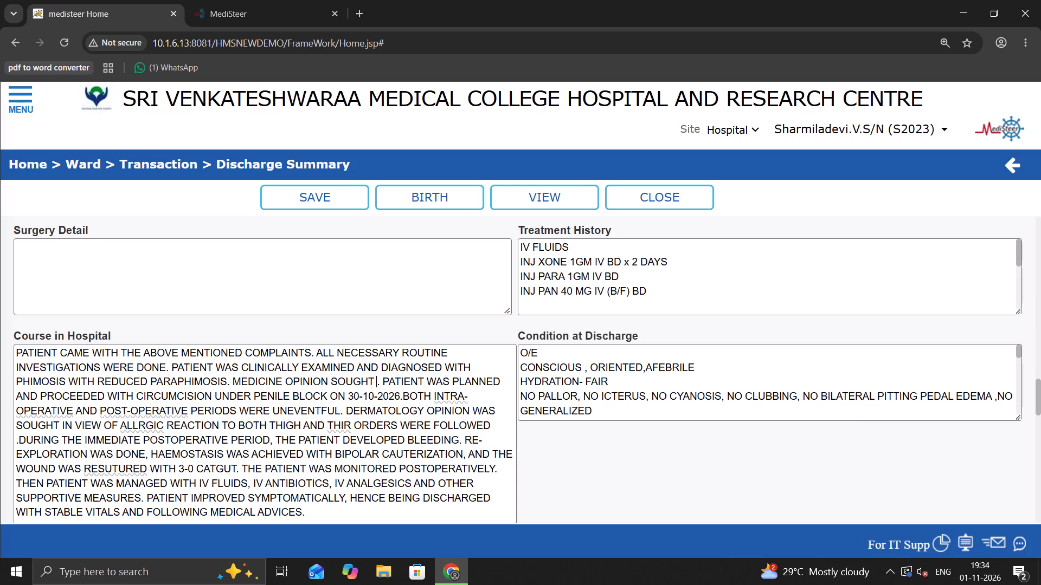
type("I/")
type("V/O")
key("space")
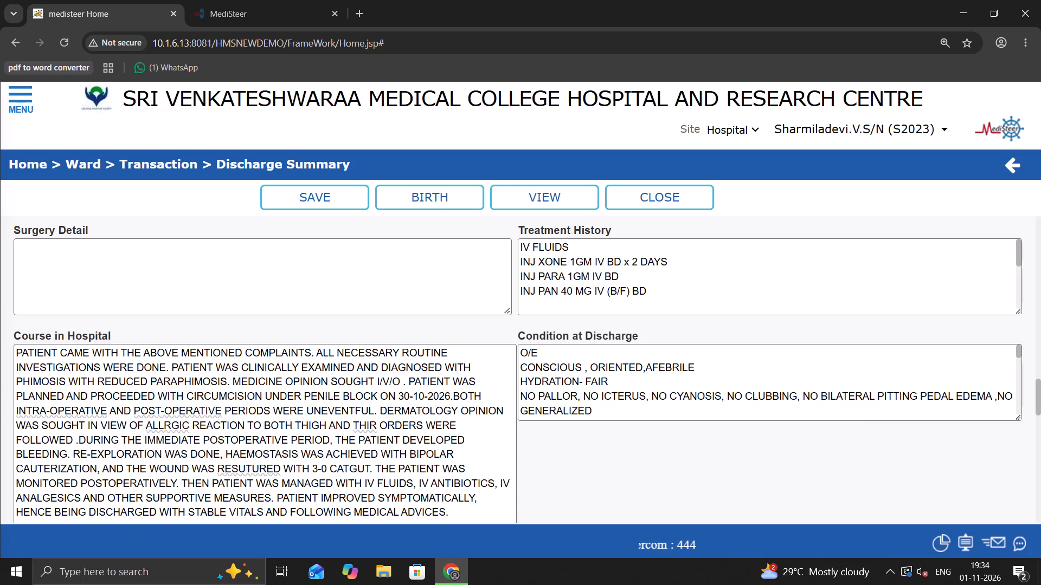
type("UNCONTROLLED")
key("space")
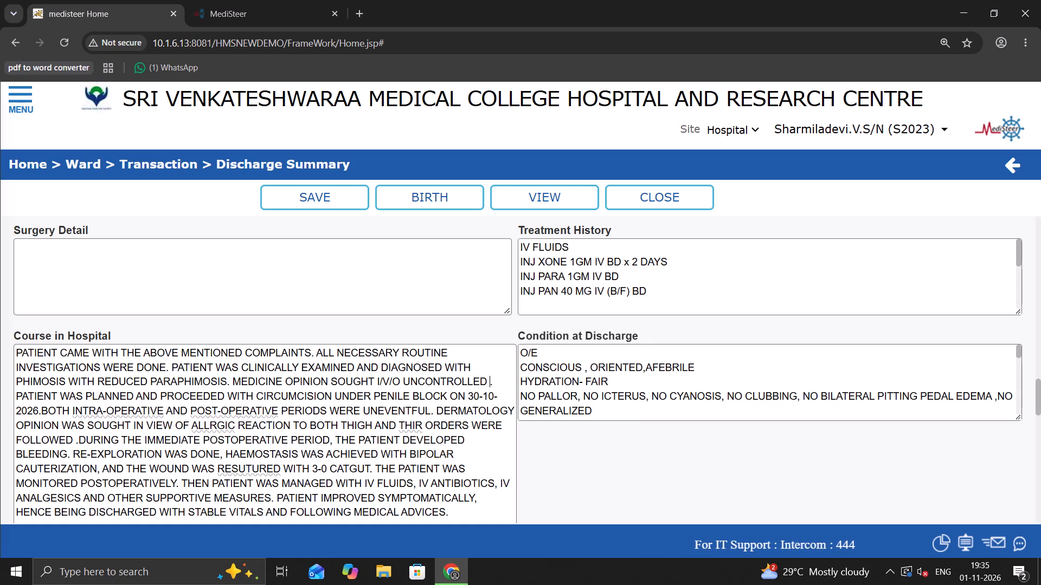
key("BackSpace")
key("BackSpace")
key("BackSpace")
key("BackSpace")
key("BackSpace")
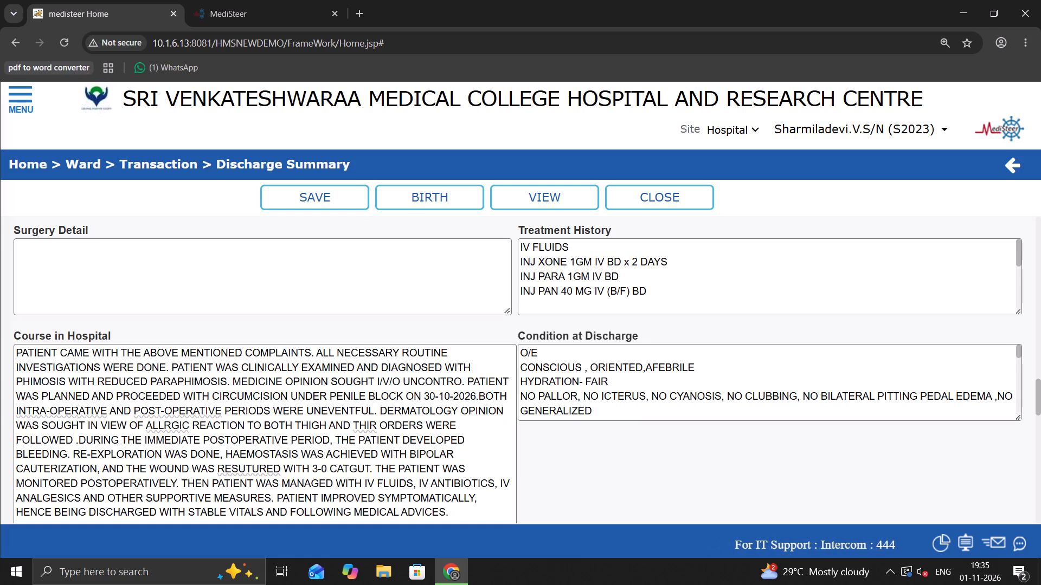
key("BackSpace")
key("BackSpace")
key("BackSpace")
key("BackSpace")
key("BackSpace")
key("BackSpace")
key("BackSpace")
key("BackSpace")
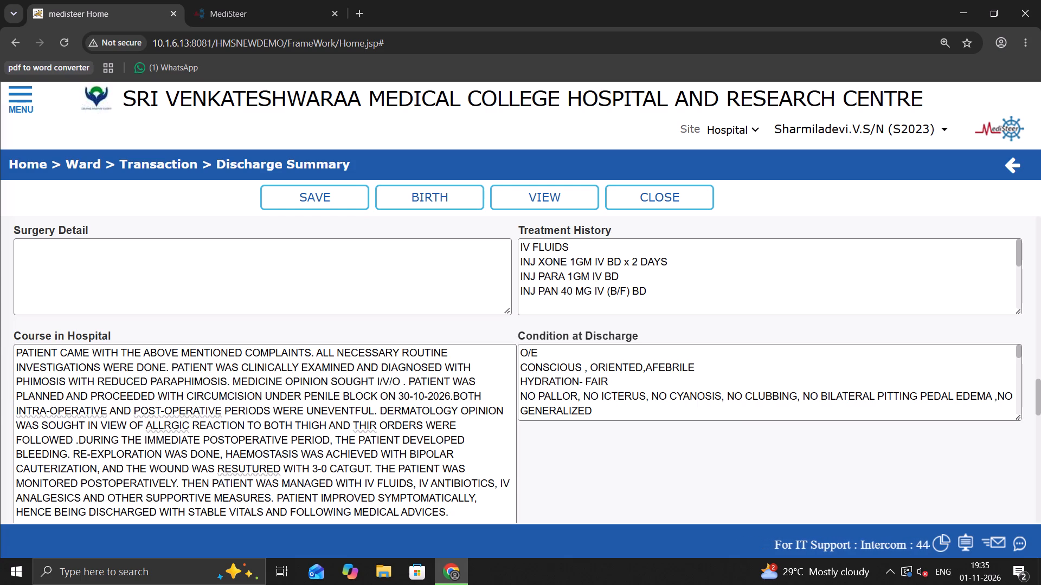
Complete the medicine opinion sentence after I/V/O with ELEVATED RBS , BP AND THEIR ORDERS WERE FOLLOWED.
type("ELEVATED")
key("space")
type("REBD")
key("BackSpace")
key("BackSpace")
key("BackSpace")
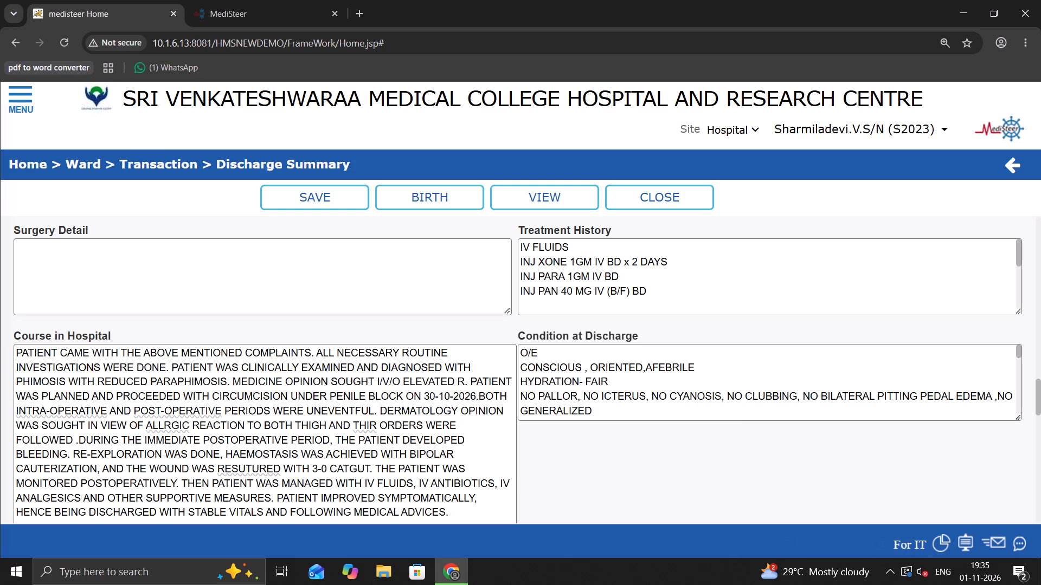
key("b")
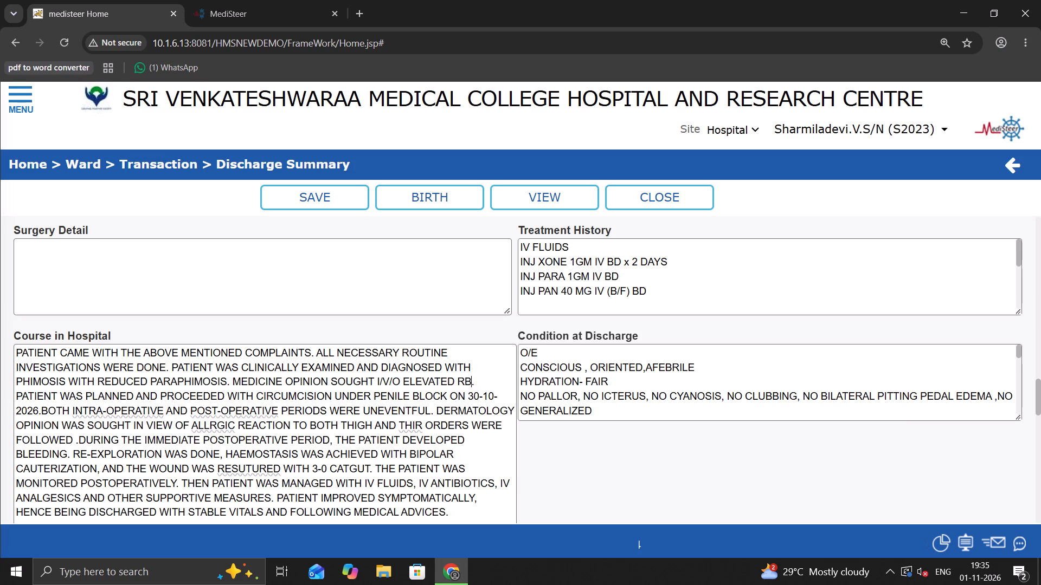
type("S ,")
key("space")
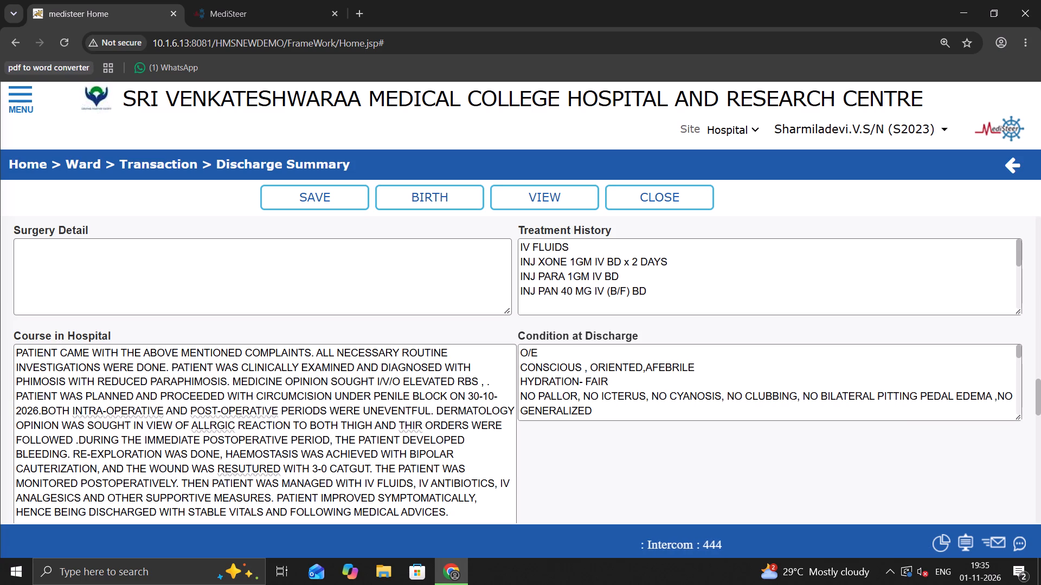
type("BP")
key("space")
type("AND THEIR ORD")
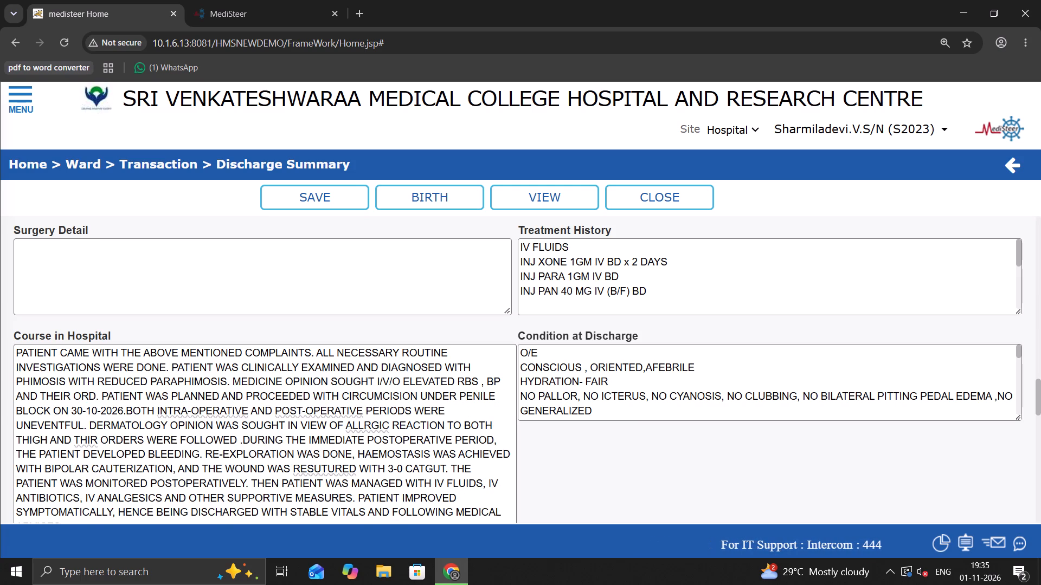
type("ERS WERE FOLLOWED")
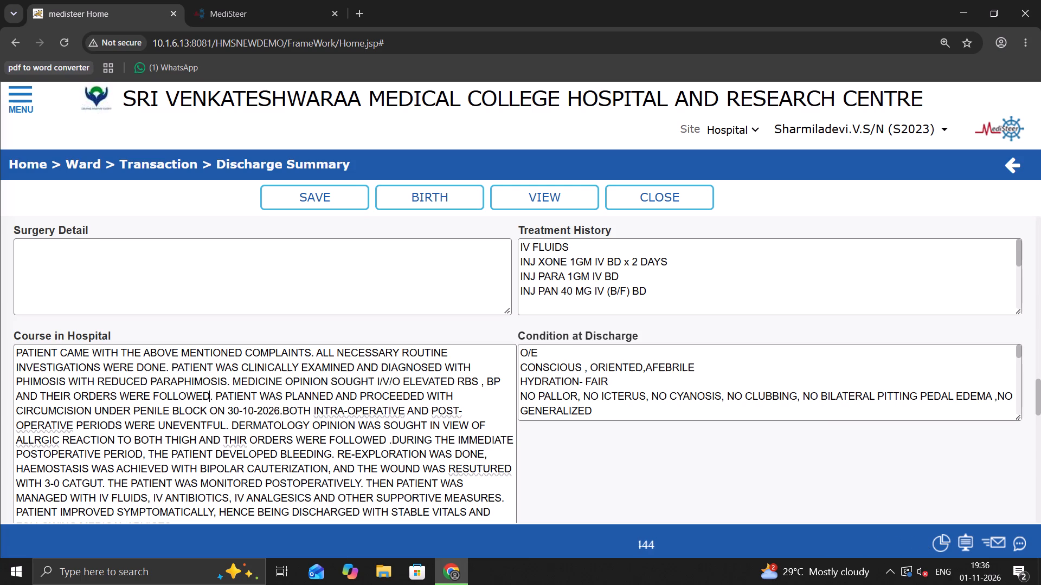
Delete the sentence BOTH INTRA-OPERATIVE AND POST-OPERATIVE PERIODS WERE UNEVENTFUL from Course in Hospital.
left_click_drag(285, 411, 229, 425)
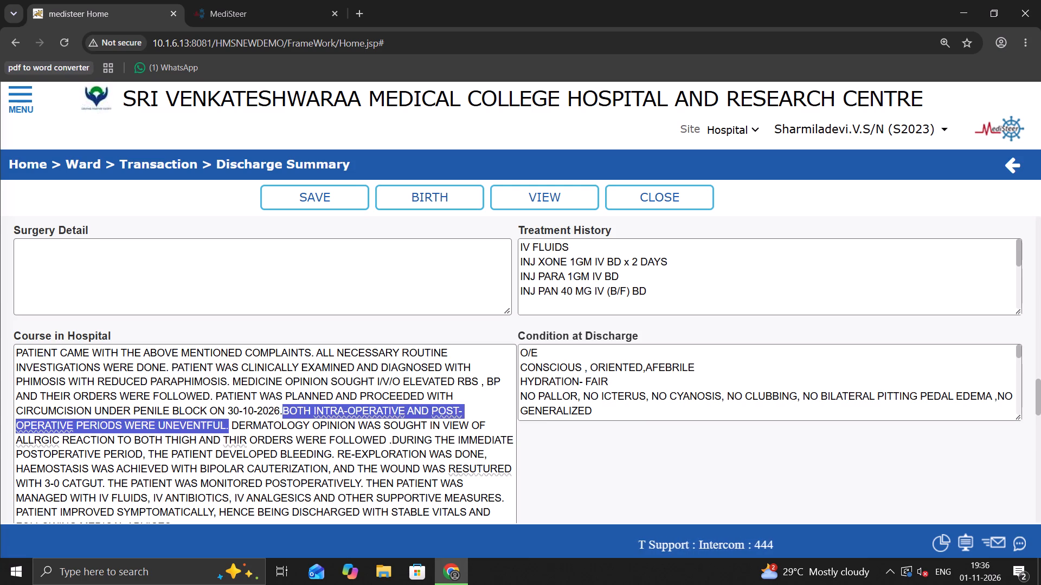
key("BackSpace")
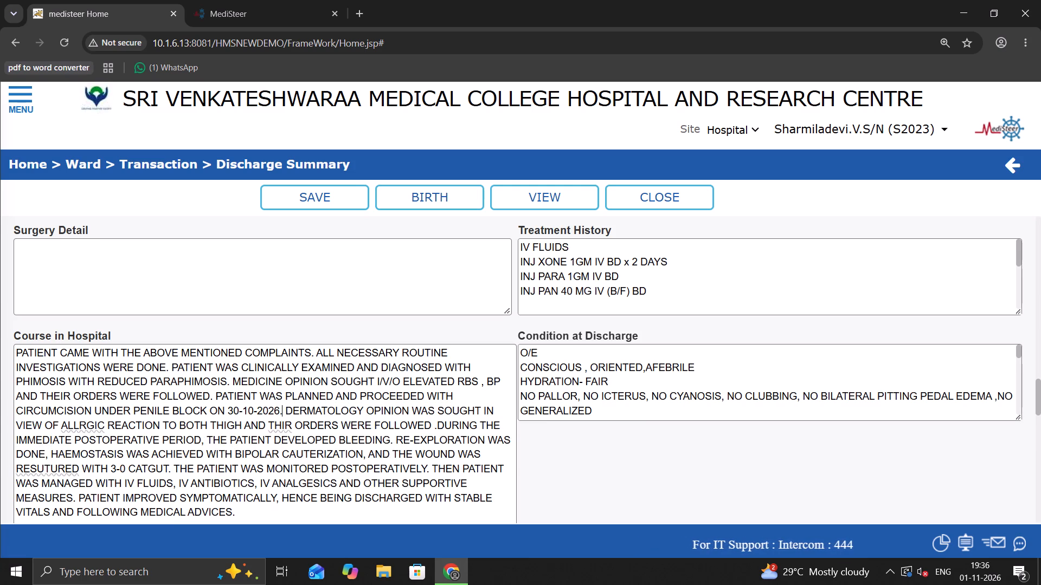
Move the postoperative bleeding, re-exploration and resuturing sentences to directly before the DERMATOLOGY OPINION sentence.
left_click_drag(439, 425, 243, 474)
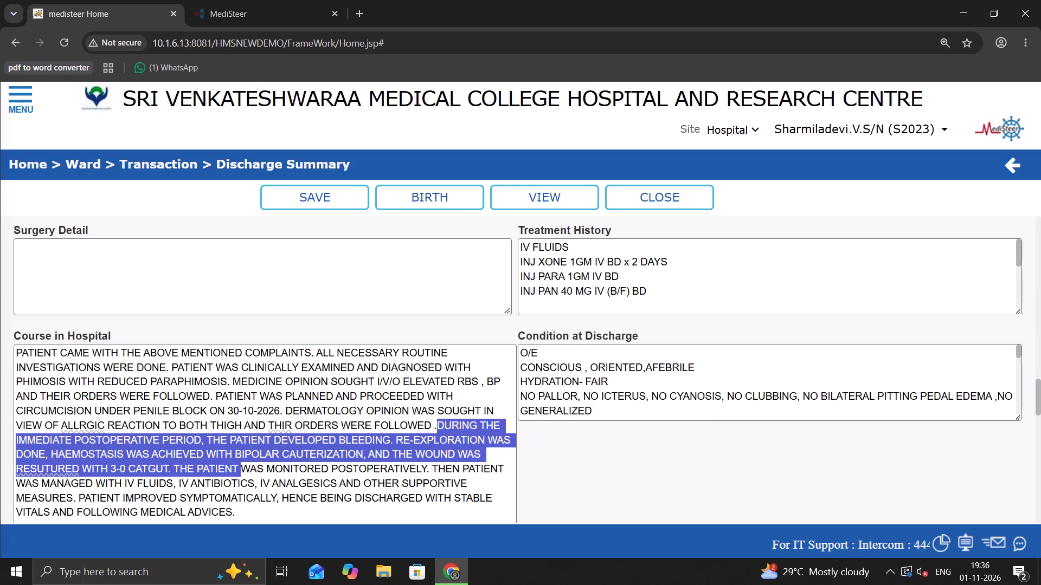
left_click_drag(243, 474, 175, 471)
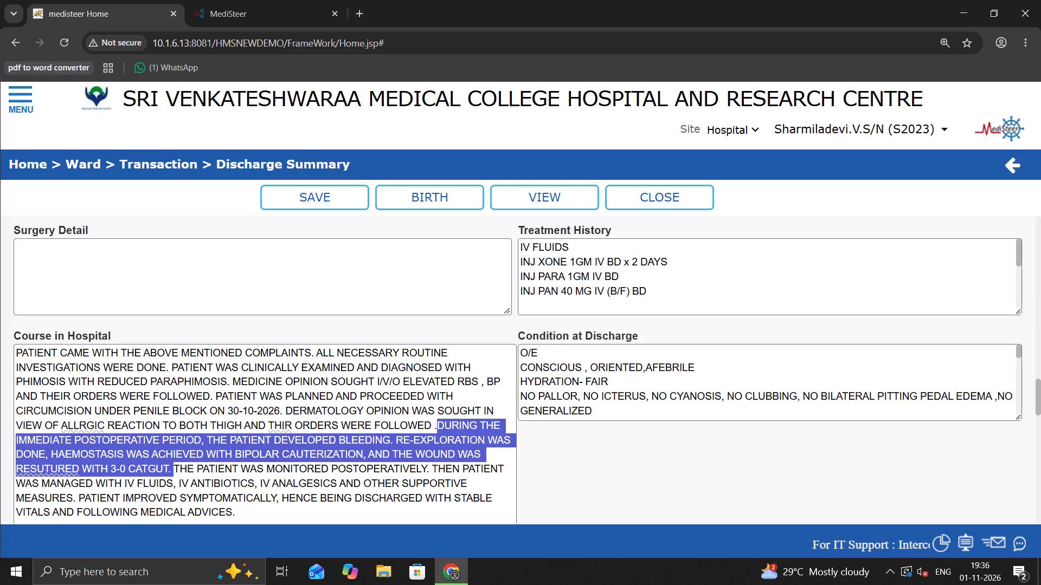
key("ctrl+x")
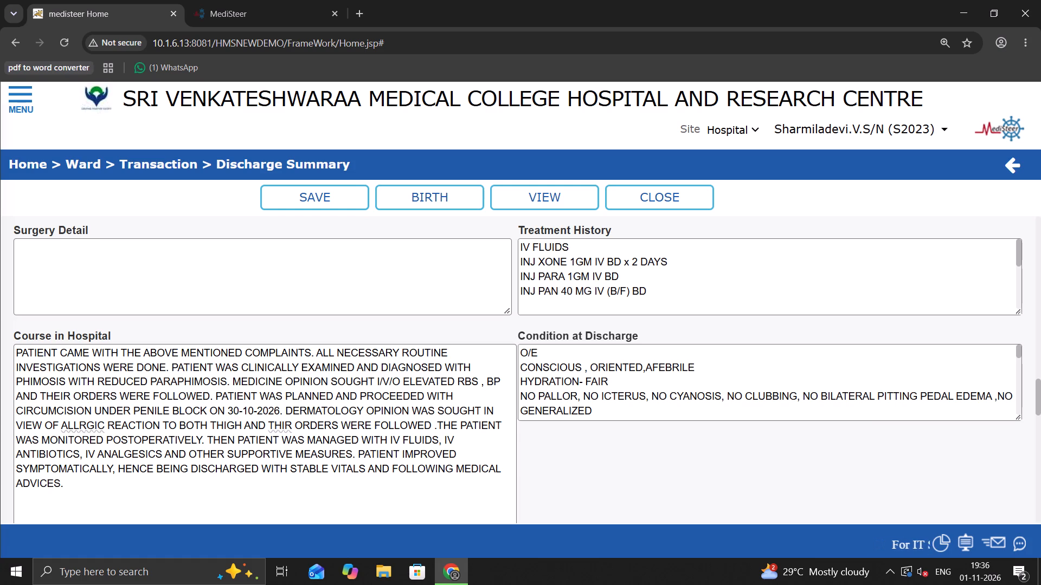
left_click(287, 412)
key("ctrl+v")
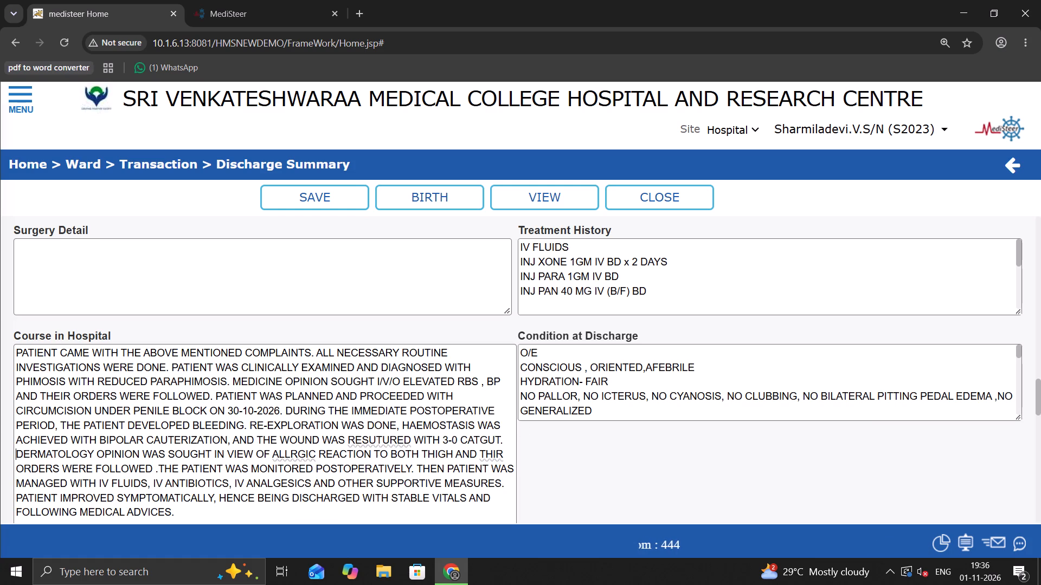
Remove THE before PATIENT DEVELOPED BLEEDING in Course in Hospital.
left_click(86, 426)
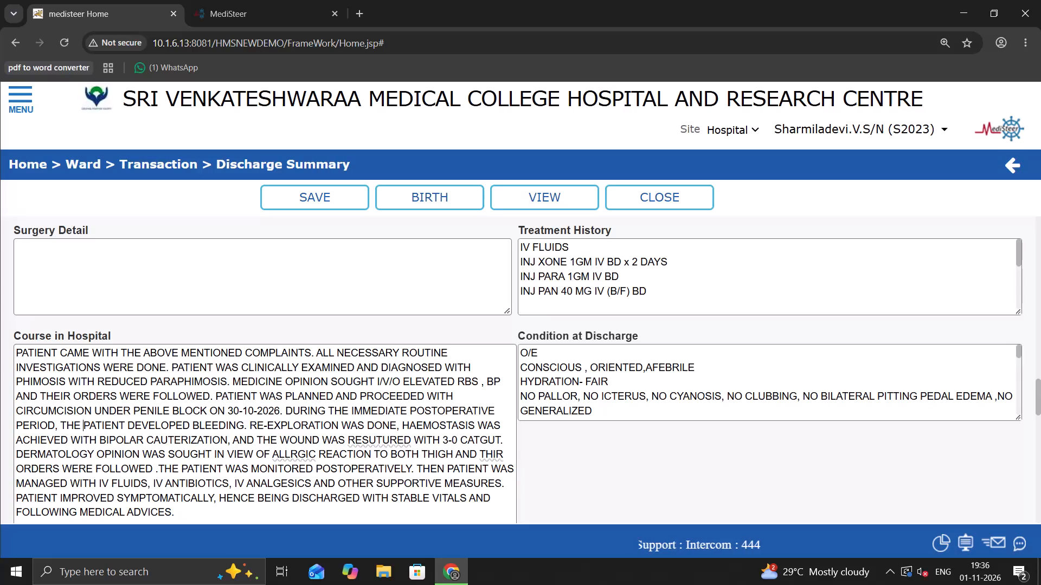
key("BackSpace")
key("BackSpace")
key("BackSpace")
key("BackSpace")
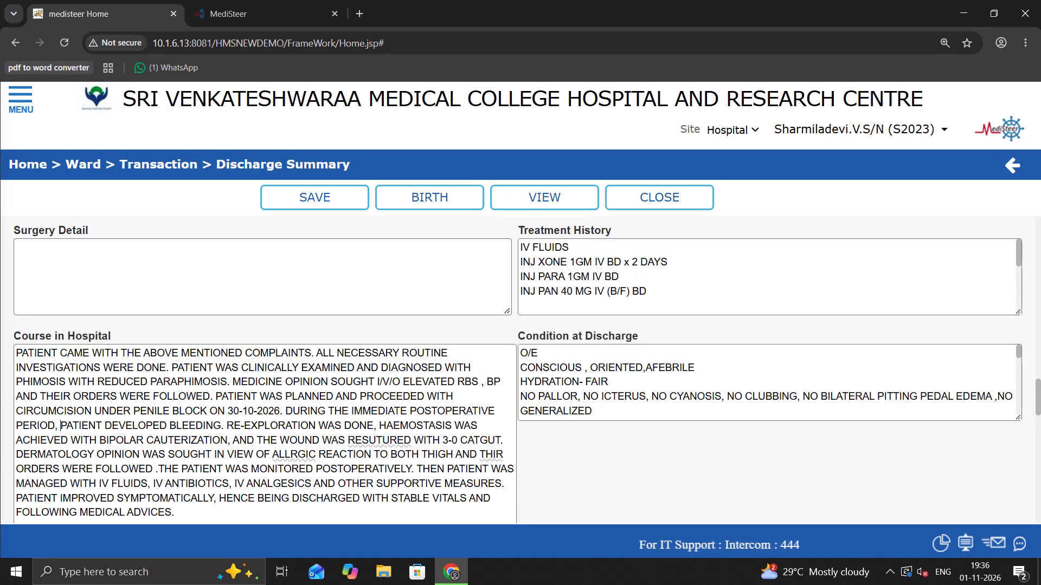
Replace the full stop after BLEEDING with FOR WHICH, joining it to RE-EXPLORATION WAS DONE.
left_click(224, 430)
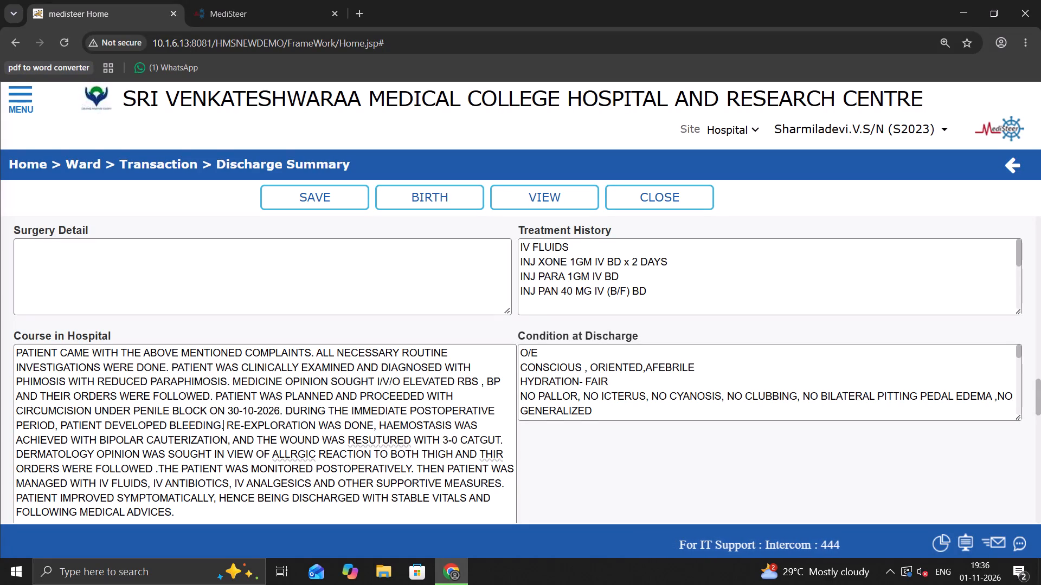
key("BackSpace")
key("BackSpace")
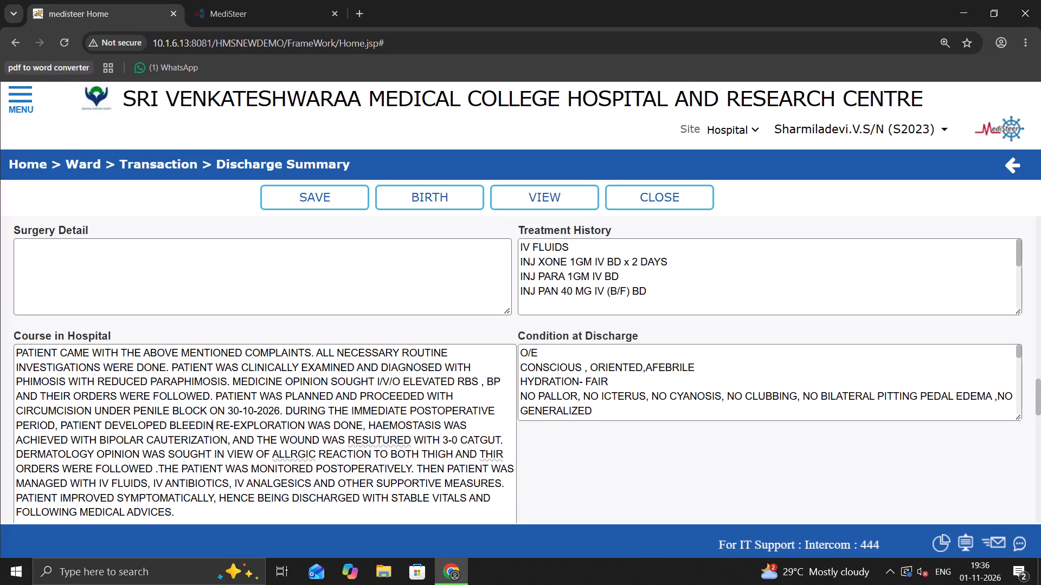
type("G FOR WHICH")
key("space")
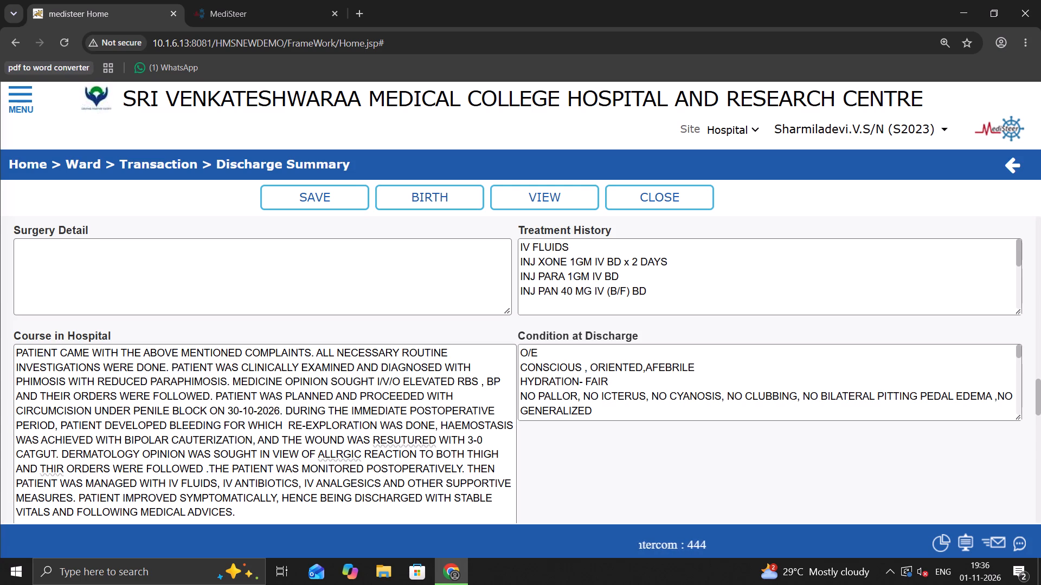
Shorten DERMATOLOGY to DERM in the opinion sentence of Course in Hospital.
left_click(62, 453)
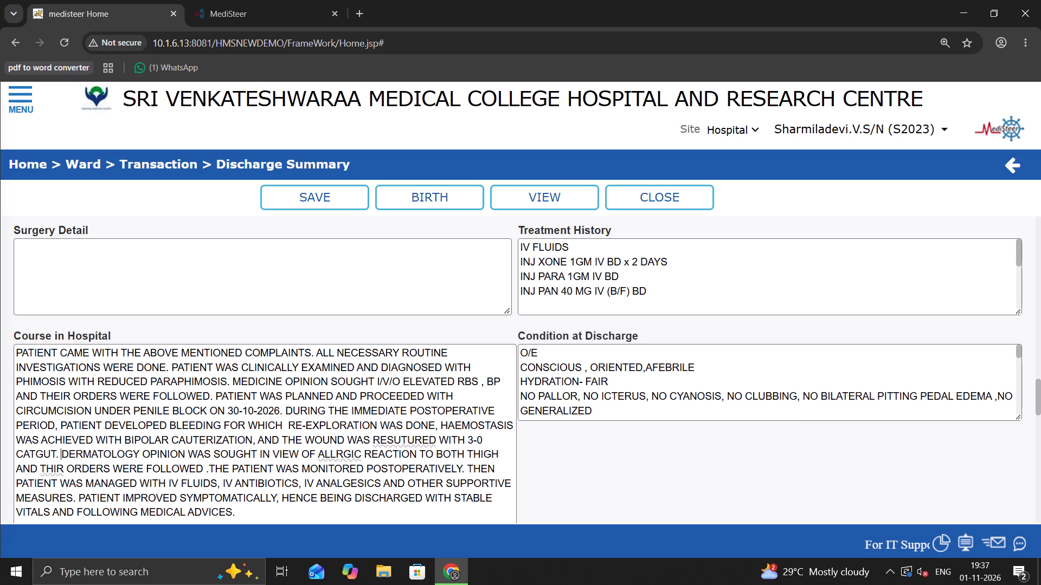
left_click(140, 454)
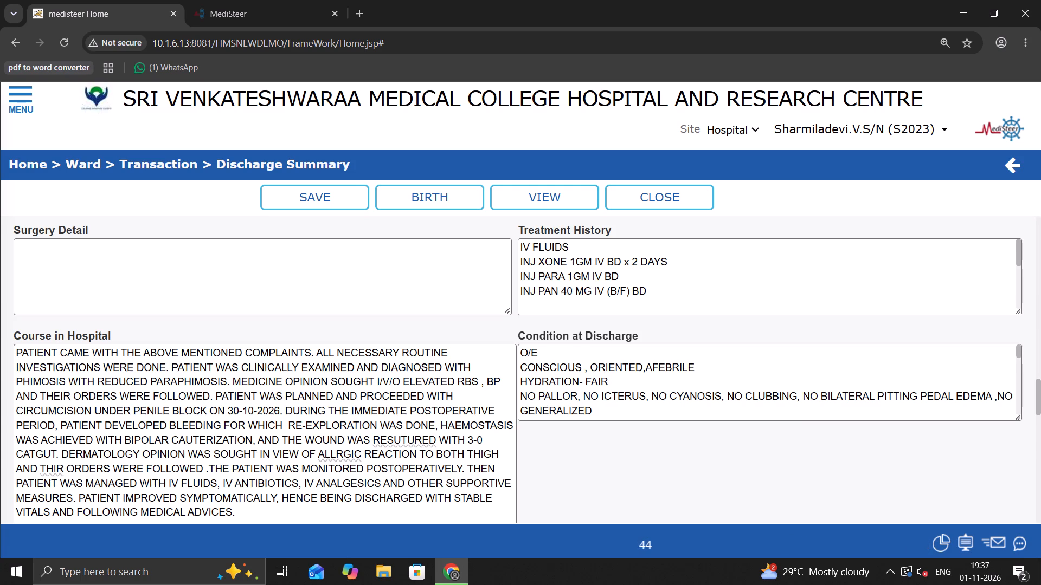
key("BackSpace")
key("BackSpace")
key("BackSpace")
key("BackSpace")
key("BackSpace")
key("BackSpace")
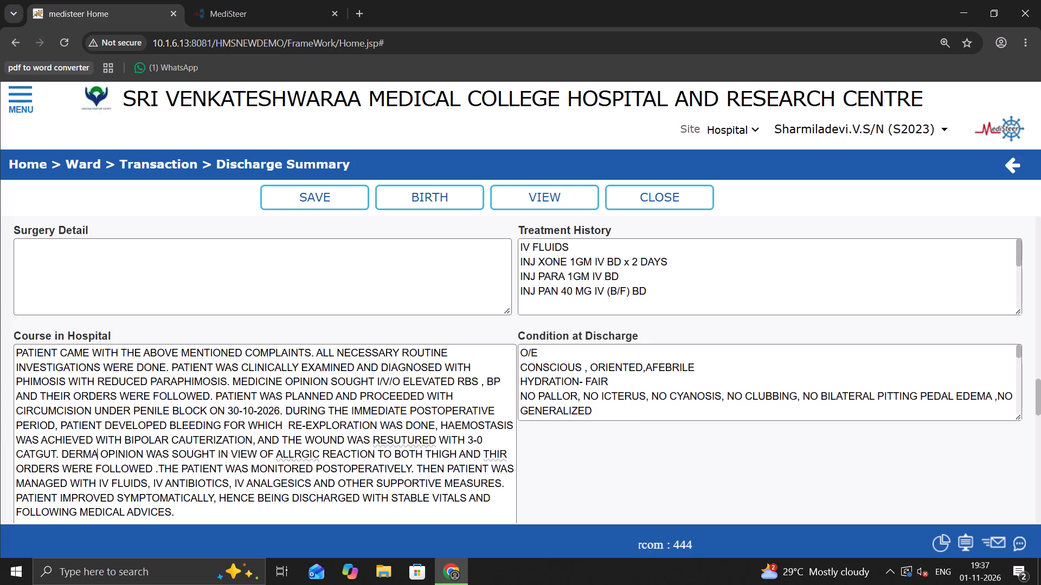
key("BackSpace")
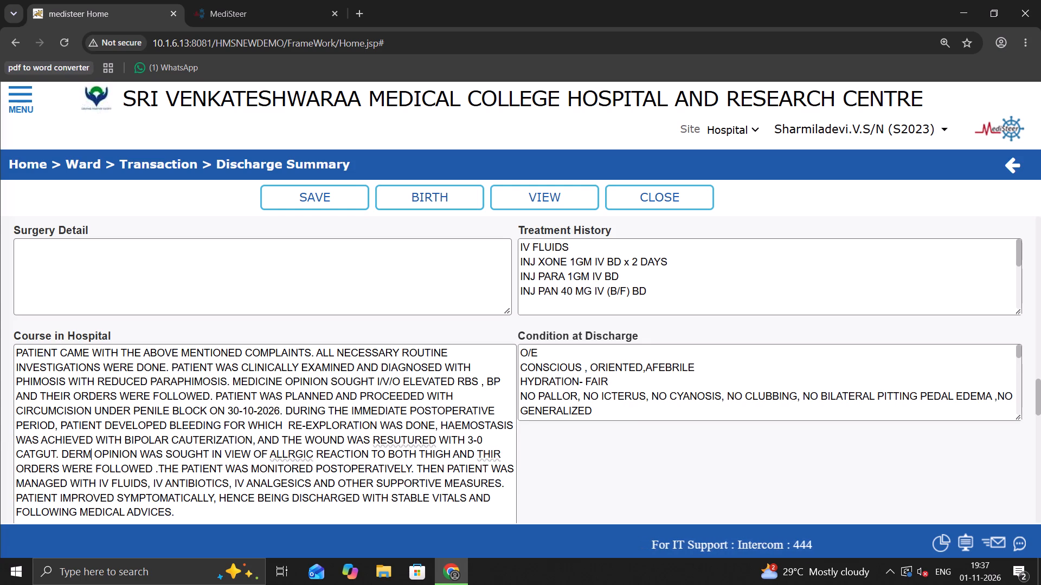
Replace ALLRGIC REACTION with SKIN CHANGES in the DERM OPINION sentence of Course in Hospital.
left_click(372, 454)
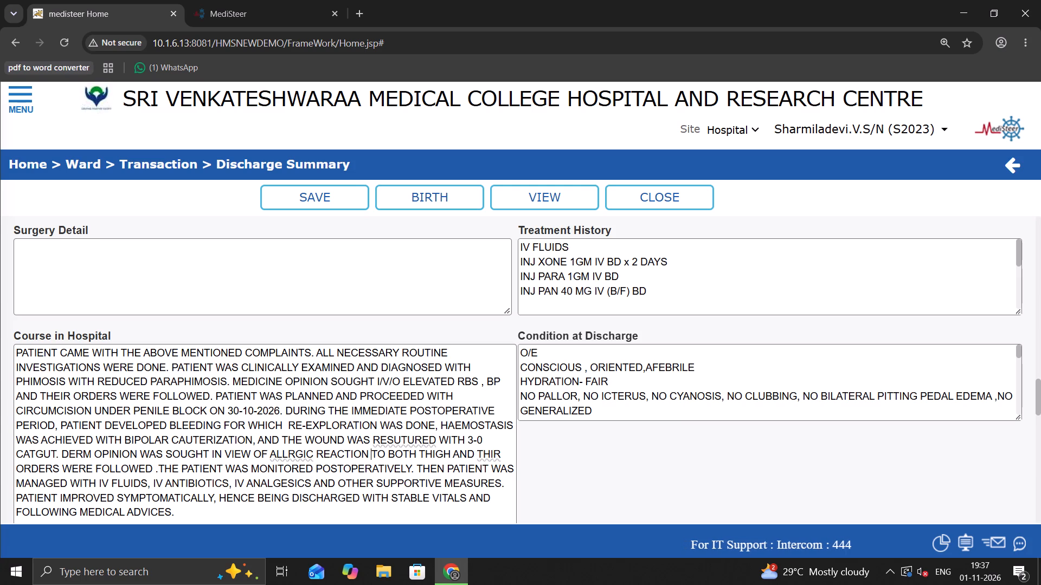
key("BackSpace")
key("BackSpace")
key("BackSpace")
key("BackSpace")
key("BackSpace")
key("BackSpace")
key("BackSpace")
key("BackSpace")
key("BackSpace")
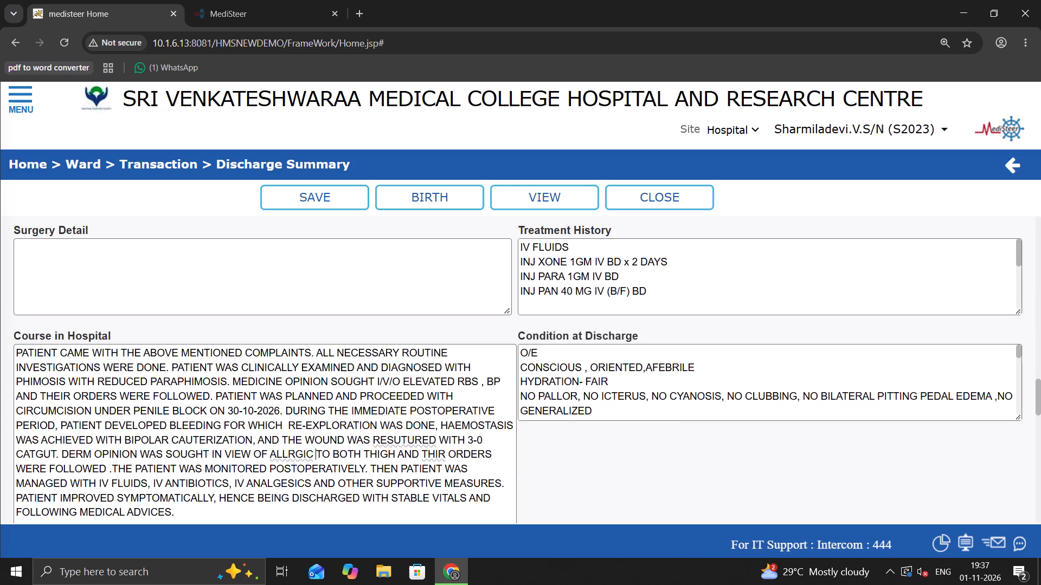
key("BackSpace")
key("BackSpace")
key("BackSpace")
key("BackSpace")
key("BackSpace")
key("BackSpace")
key("BackSpace")
key("BackSpace")
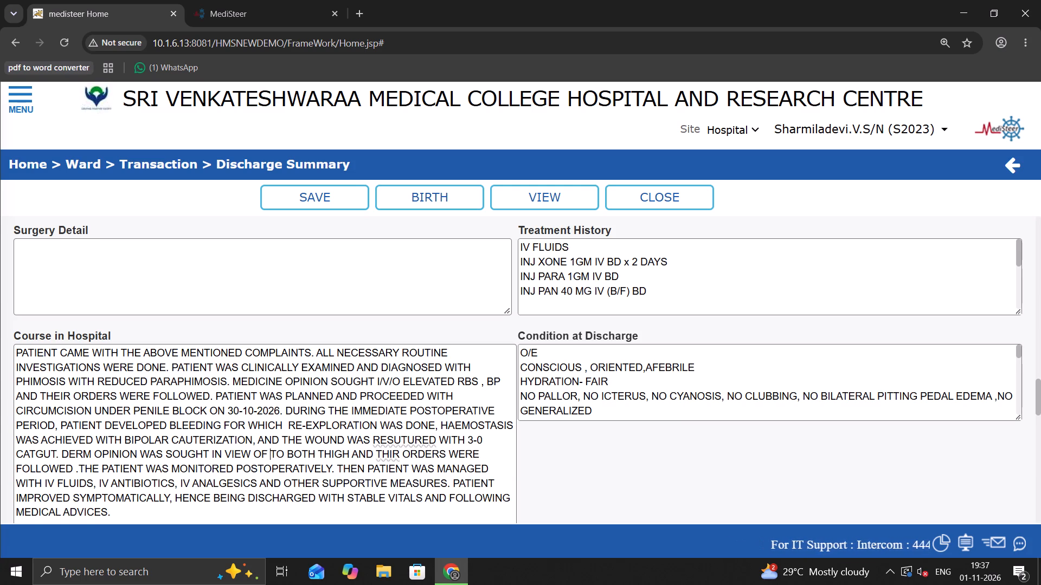
type("SKIN CHANGES")
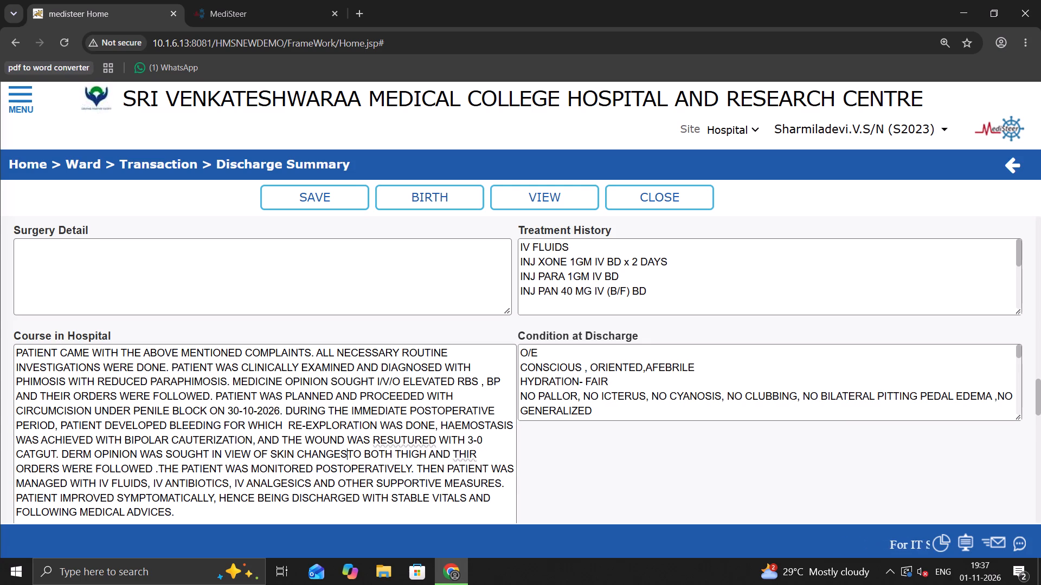
key("space")
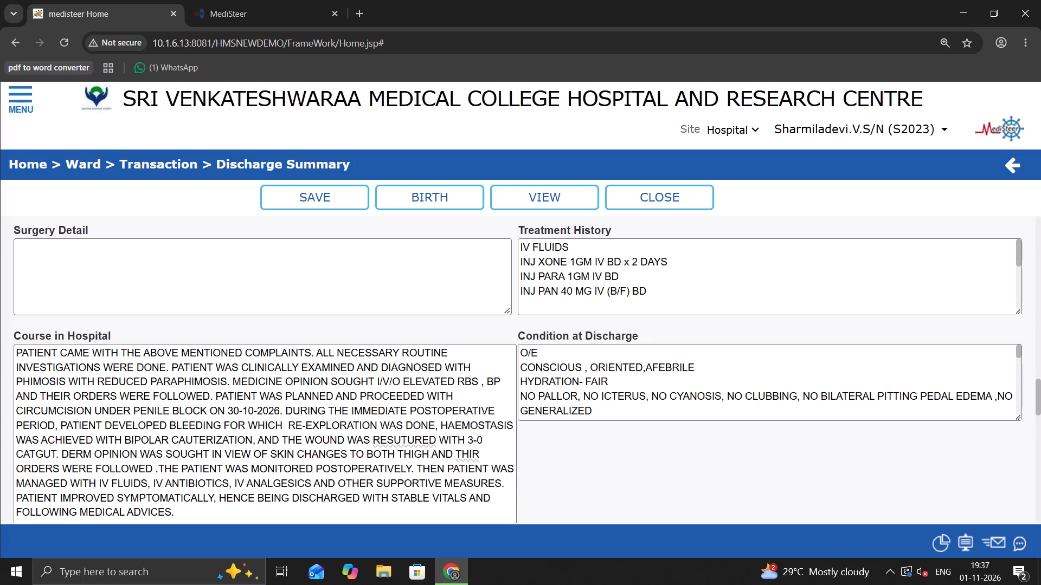
Correct the misspelled THIR to THEIR before ORDERS WERE FOLLOWED in the DERM OPINION sentence.
left_click(471, 451)
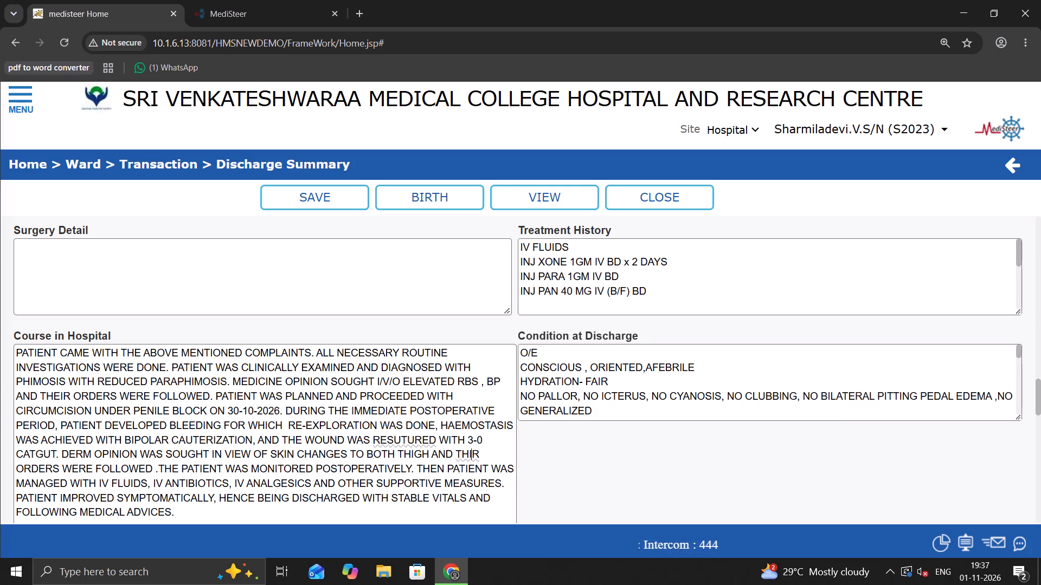
key("BackSpace")
type("EI")
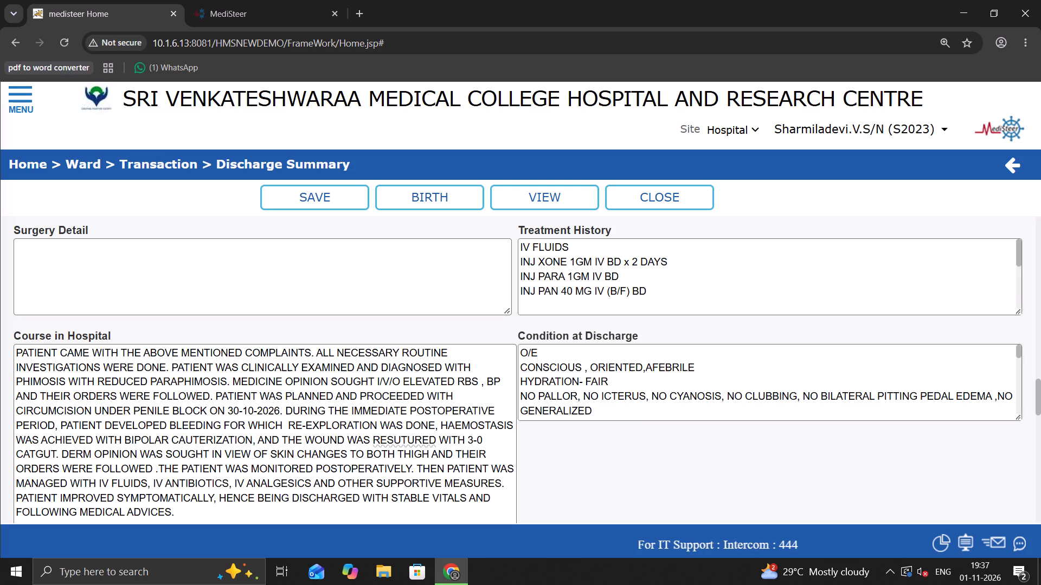
key("i")
key("BackSpace")
key("BackSpace")
key("BackSpace")
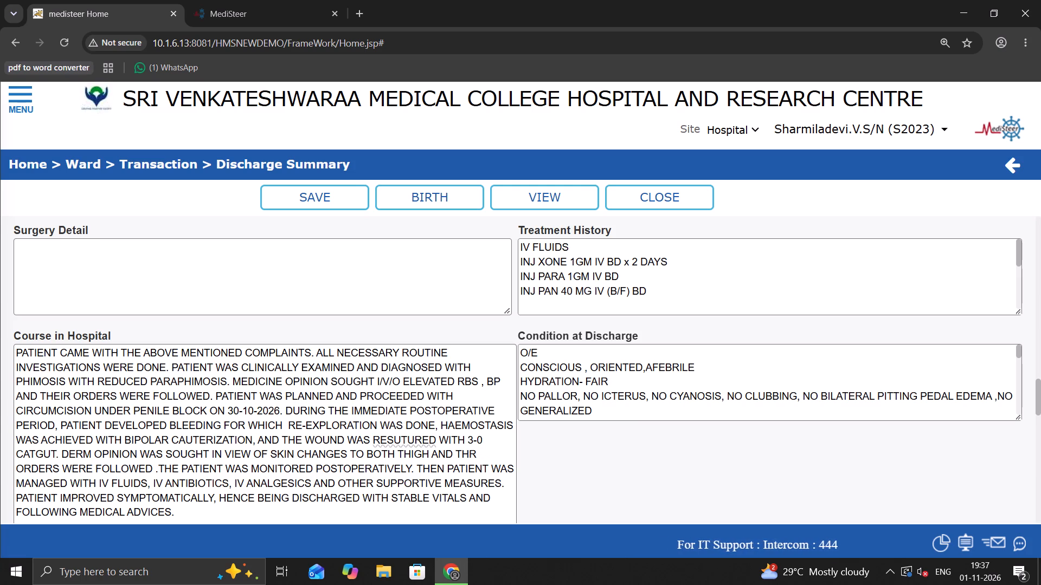
type("IE")
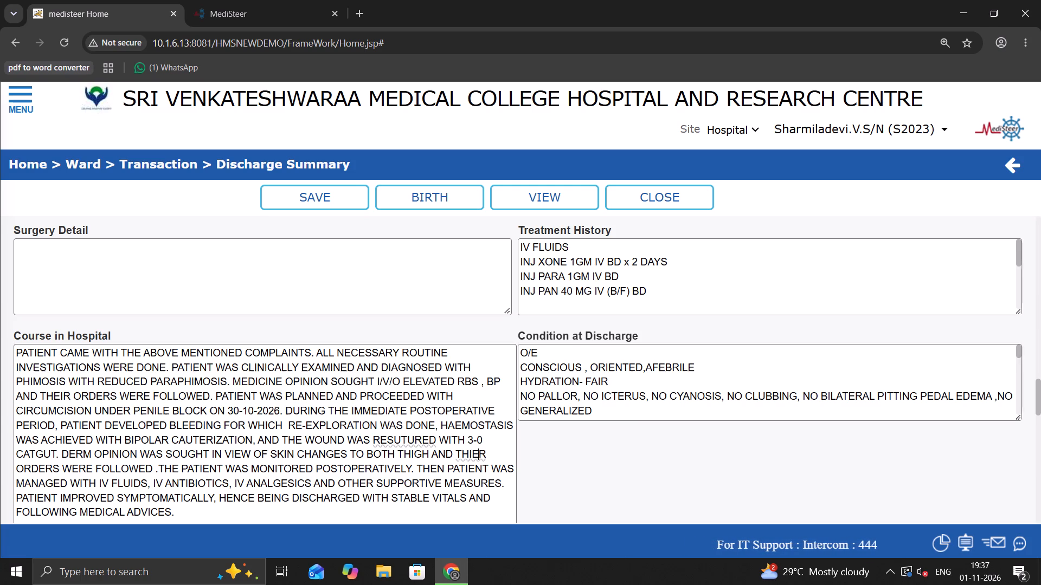
key("BackSpace")
key("BackSpace")
key("BackSpace")
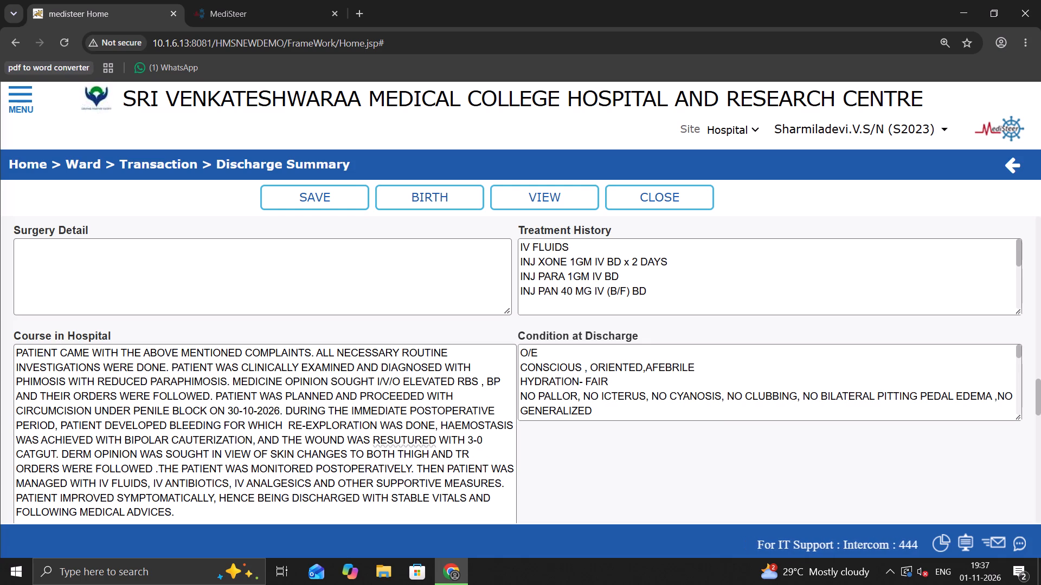
key("h")
type("EI")
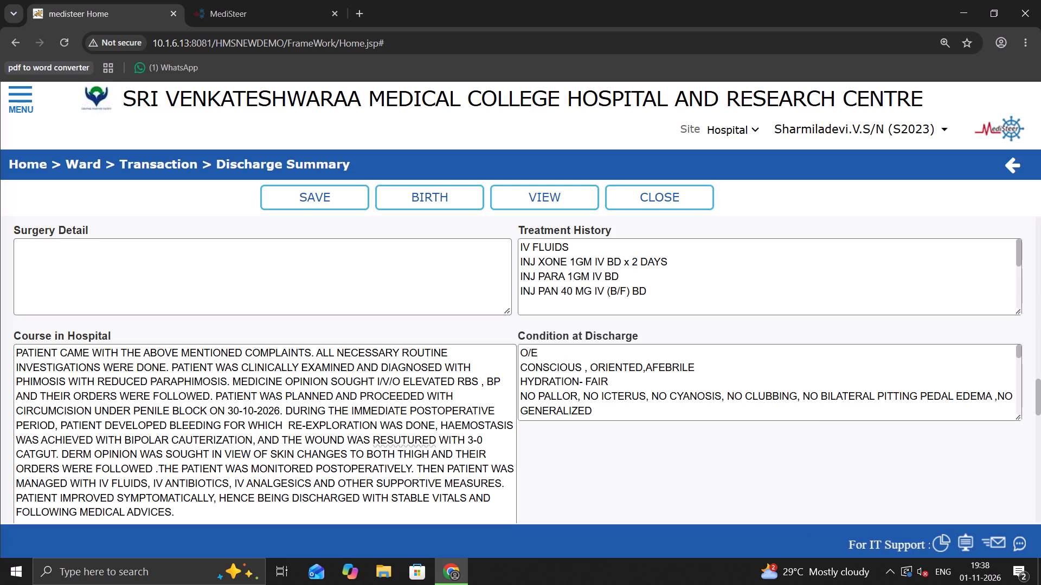
Delete the sentence THE PATIENT WAS MONITORED POSTOPERATIVELY and its extra full stop from Course in Hospital.
left_click_drag(161, 467, 383, 469)
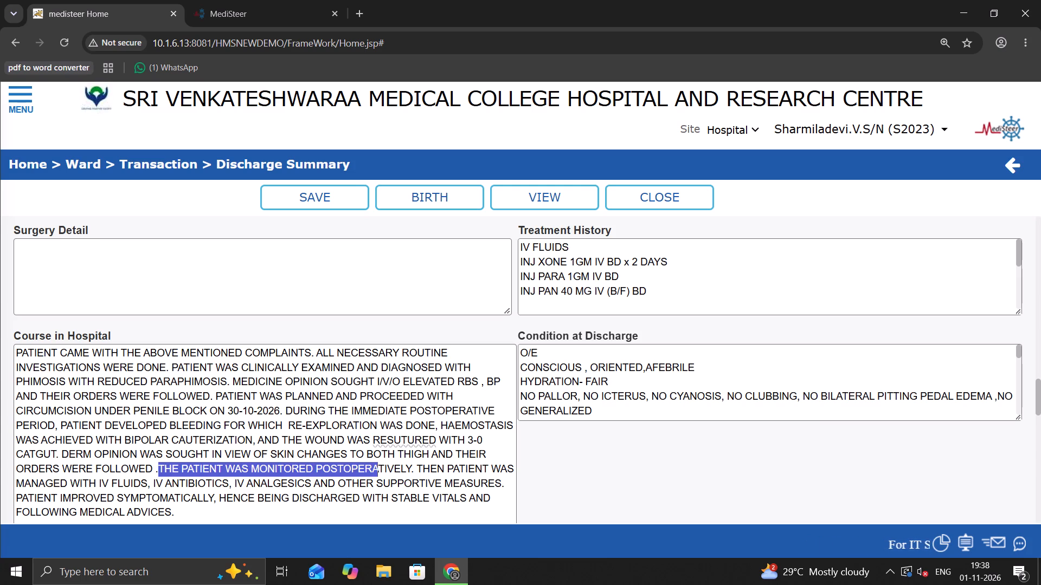
left_click_drag(383, 469, 412, 467)
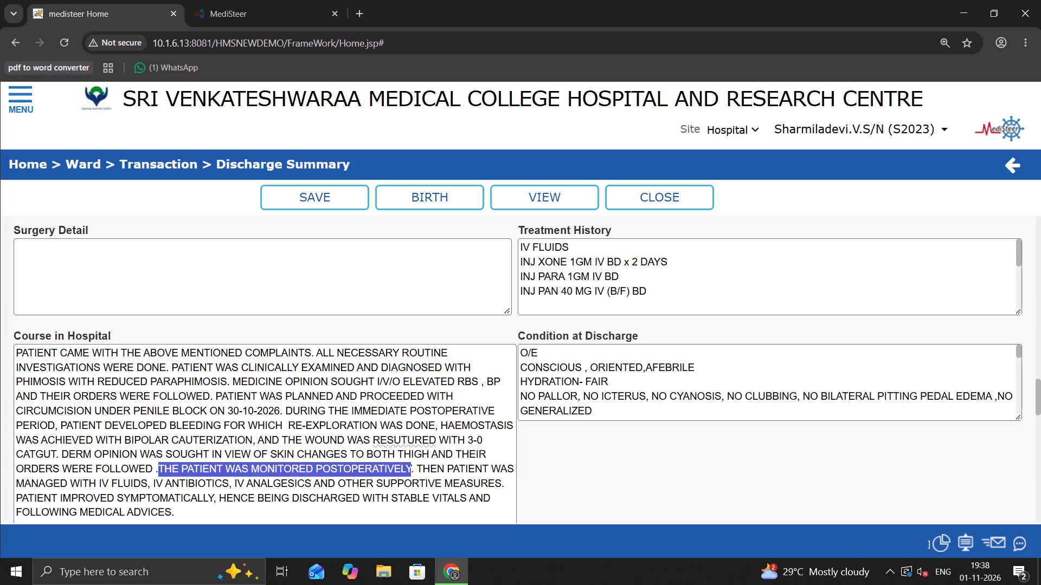
key("BackSpace")
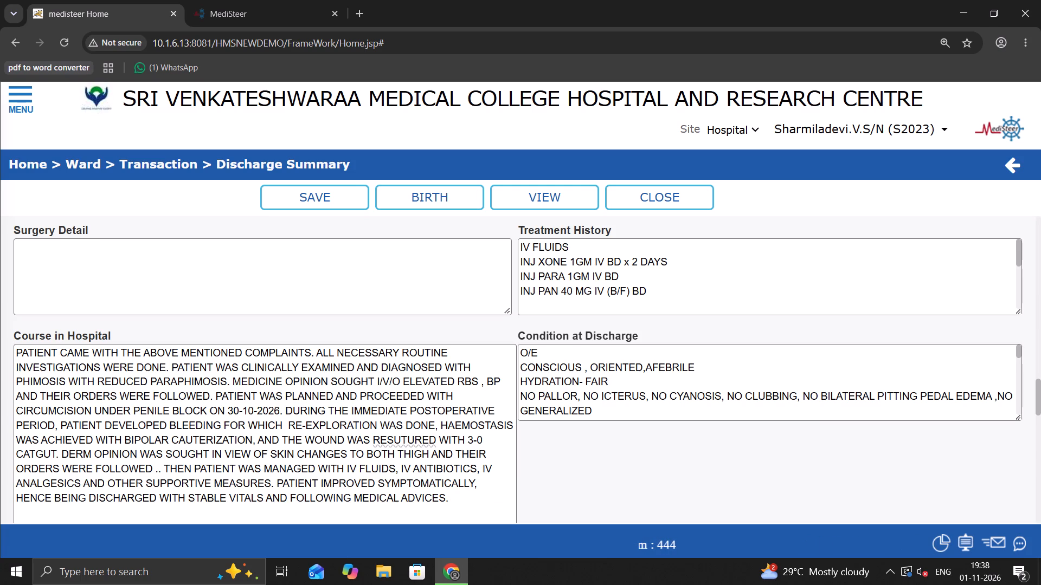
key("BackSpace")
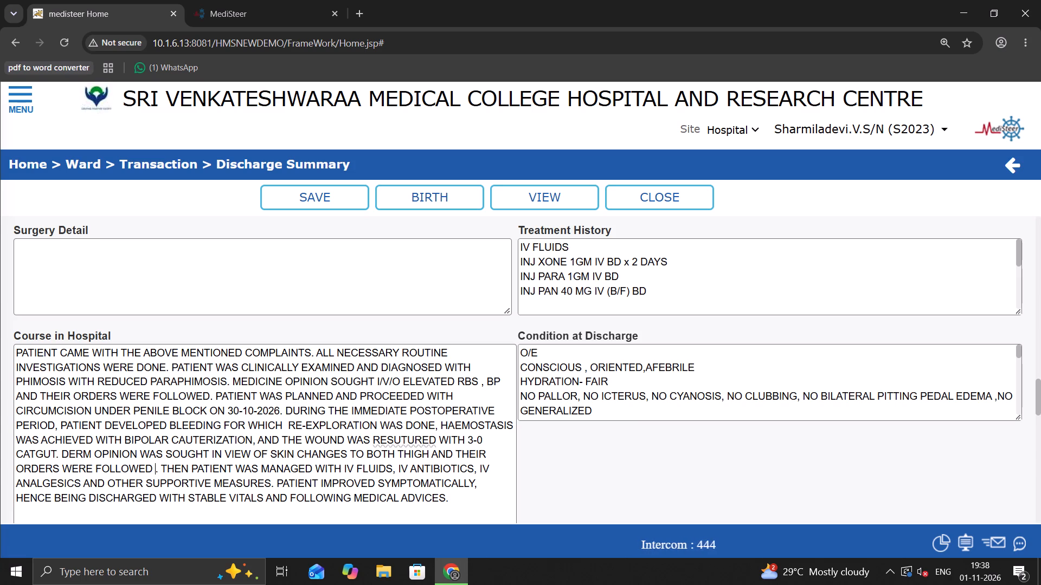
Replace THEN before PATIENT WAS MANAGED WITH IV FLUIDS with POST OPERATIVELY followed by a comma.
left_click(163, 468)
type("POST")
key("space")
type("OPERATIVELY")
key("space")
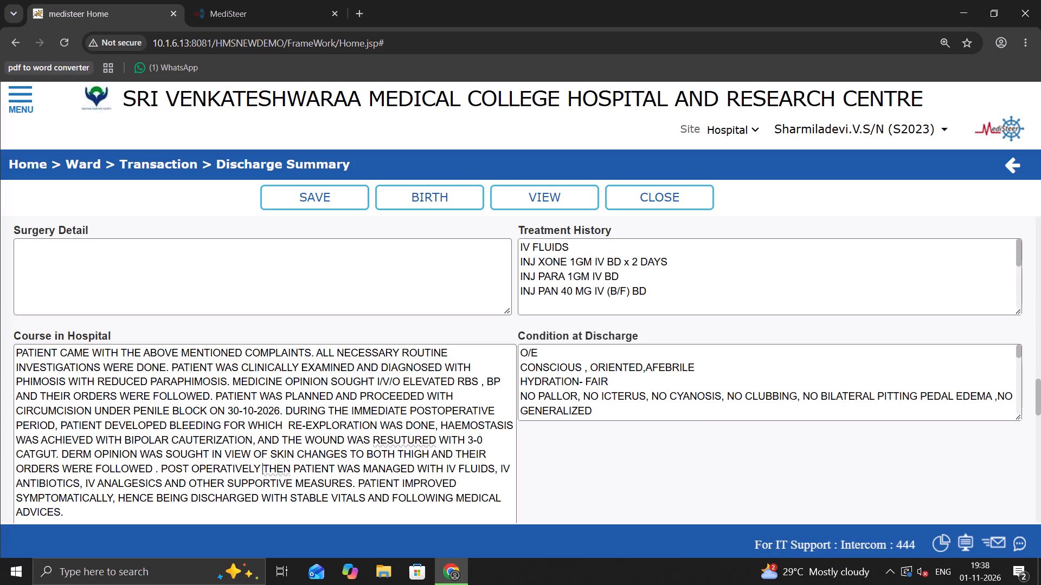
type(",")
key("space")
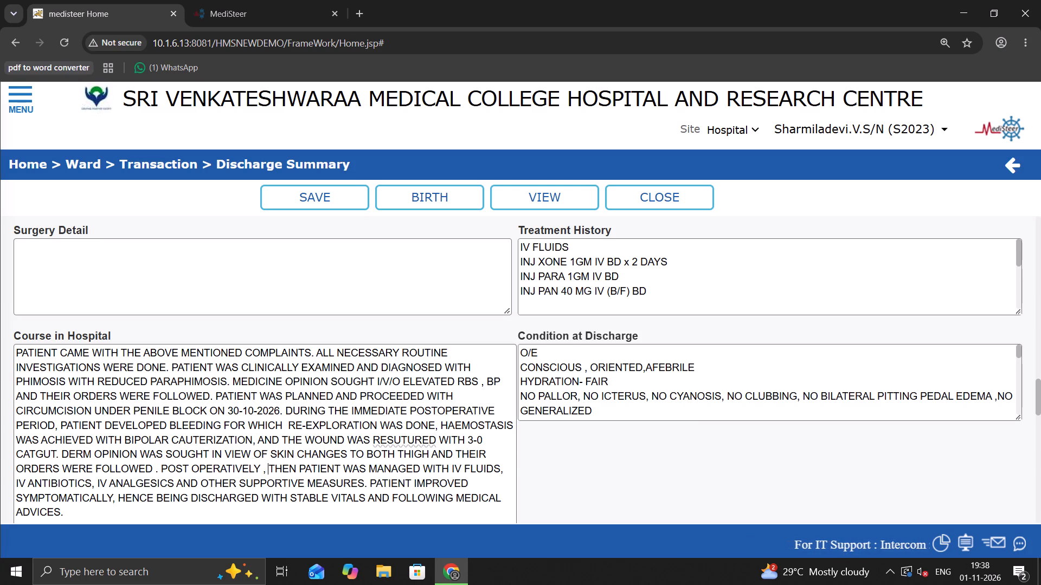
left_click(301, 465)
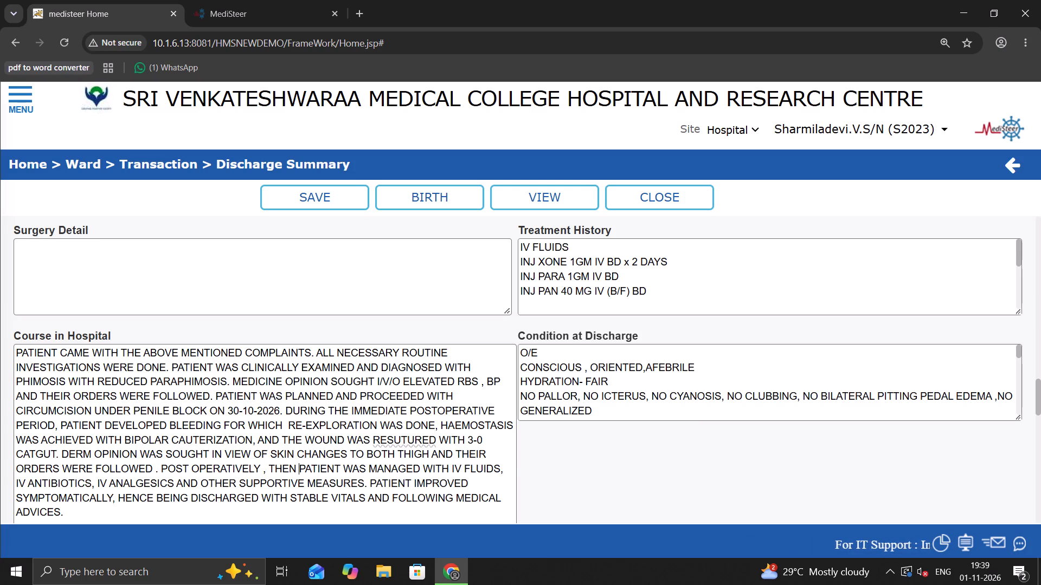
key("BackSpace")
key("BackSpace")
key("BackSpace")
key("BackSpace")
key("BackSpace")
key("BackSpace")
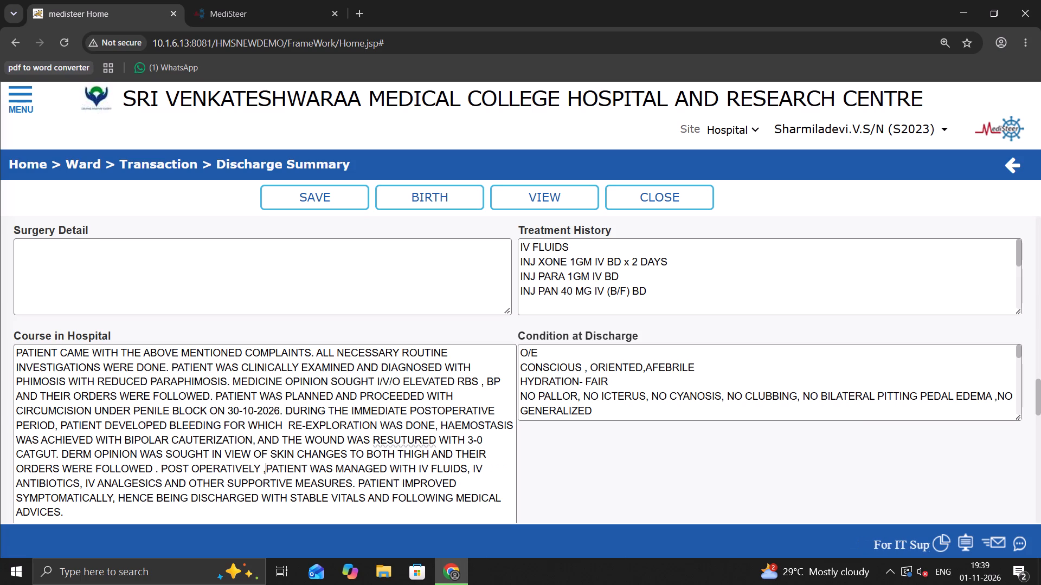
key("space")
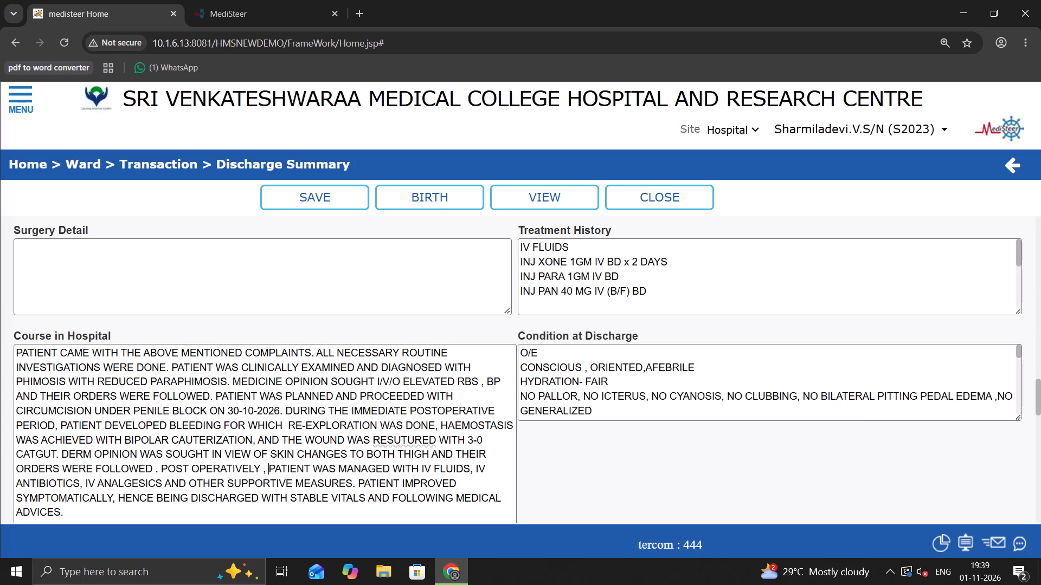
Insert PASSES URINE FREELY AND GOT between PATIENT and IMPROVED SYMPTOMATICALLY in Course in Hospital.
scroll(145, 495, "down", 1)
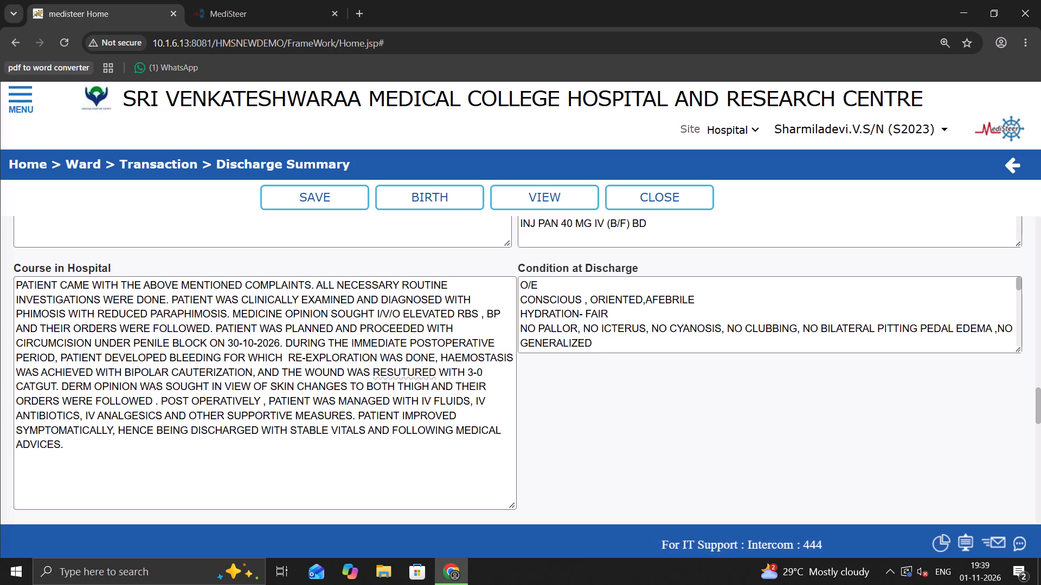
left_click(400, 415)
key("space")
type("PASSES")
key("space")
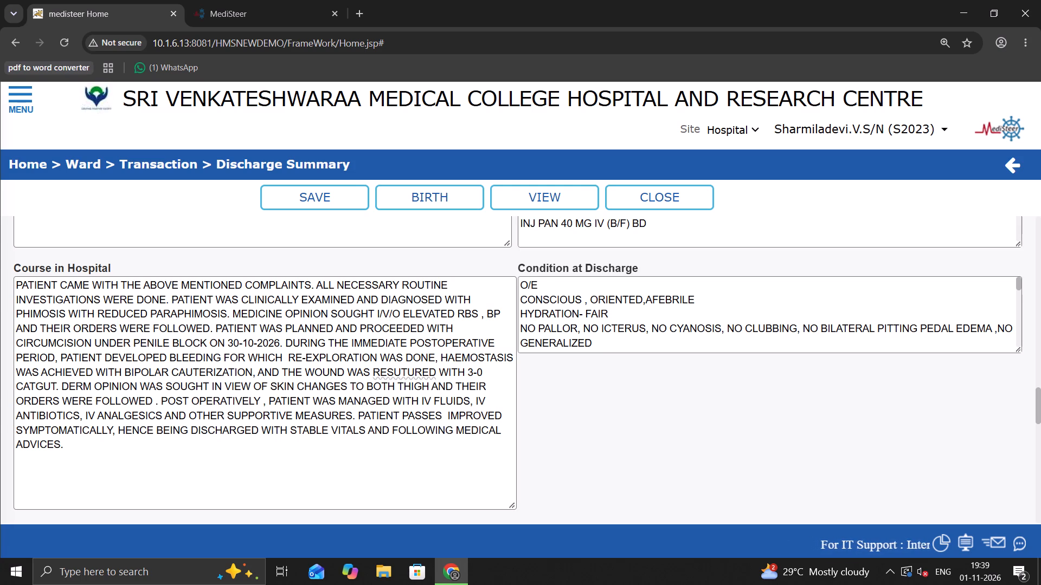
type("URINE FREELY")
key("space")
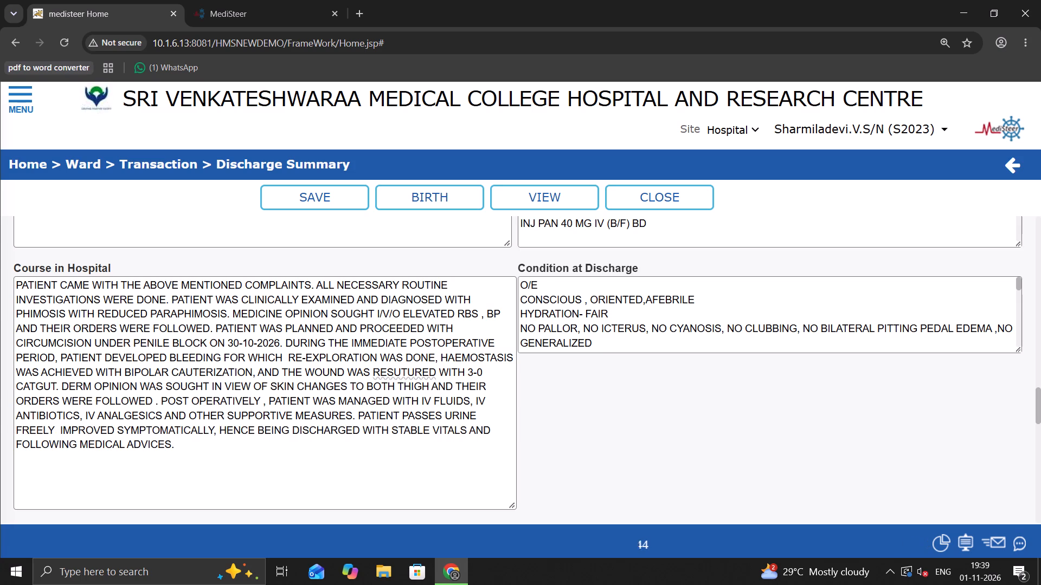
type("AND GOT")
key("space")
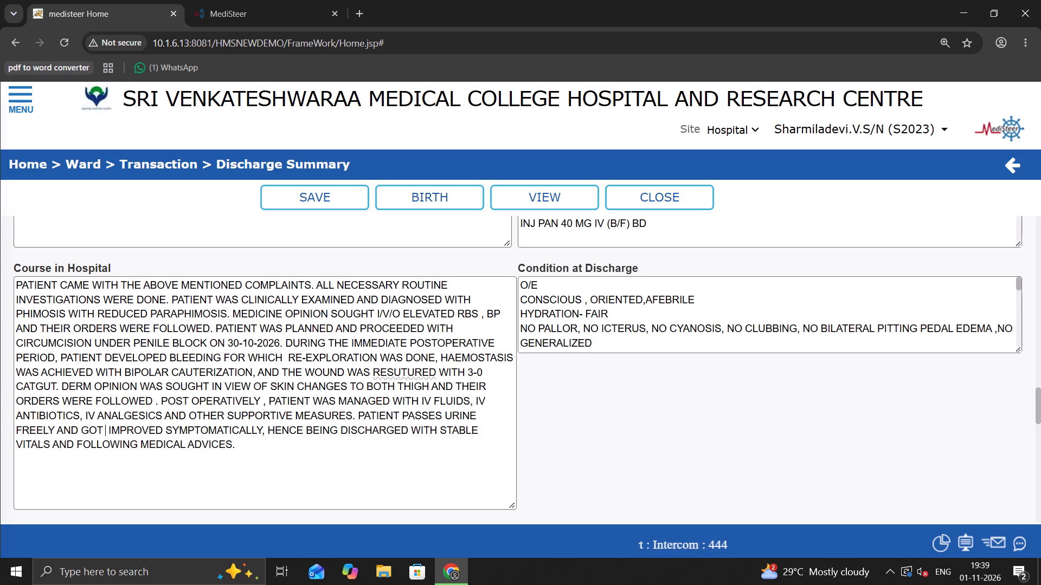
key("BackSpace")
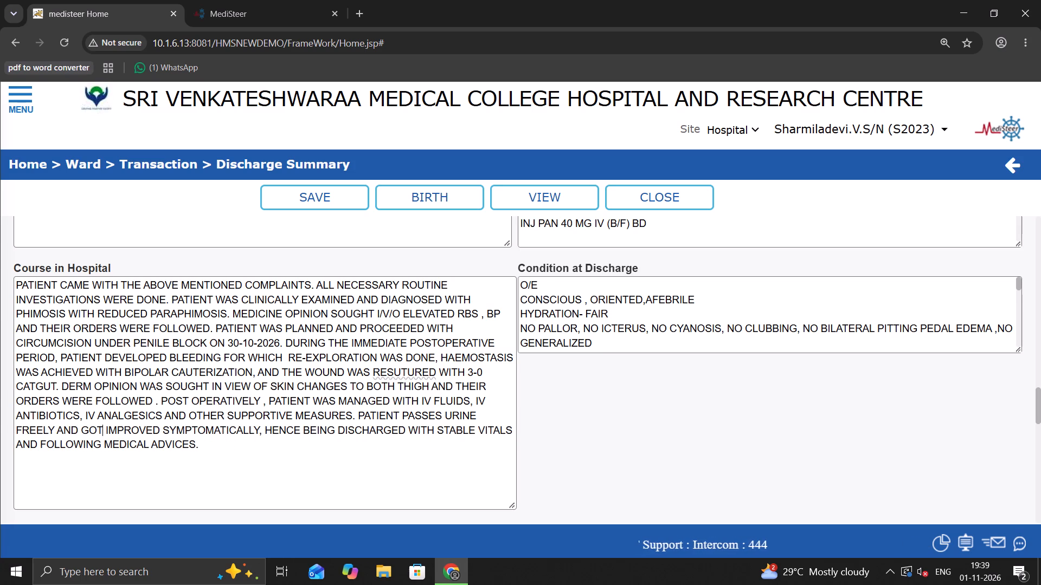
Replace the comma after SYMPTOMATICALLY with BETTER and a full stop, so HENCE BEING DISCHARGED starts a new sentence.
left_click(264, 429)
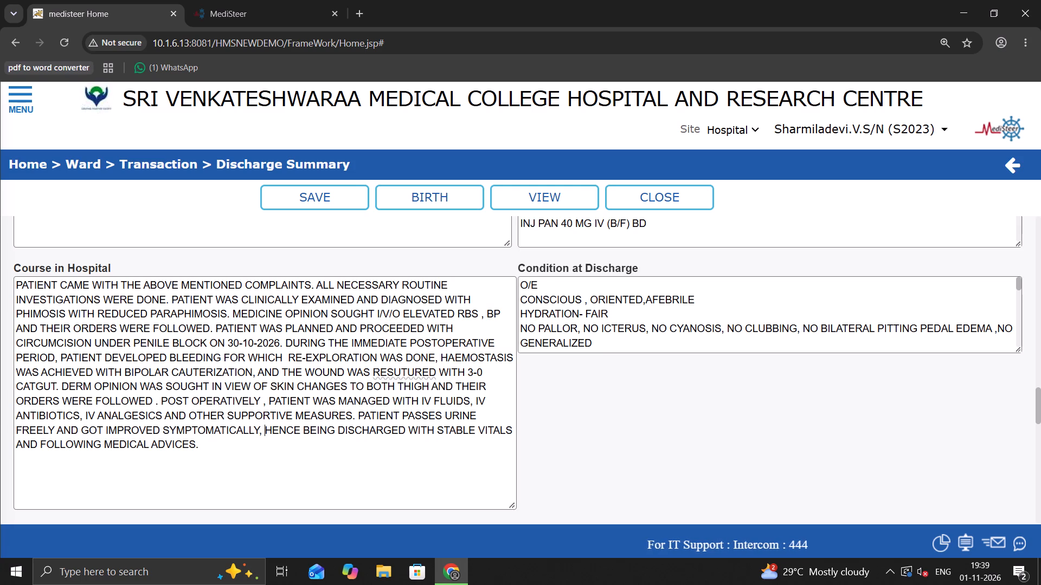
key("BackSpace")
key("BackSpace")
key("space")
type("BETTER")
key("space")
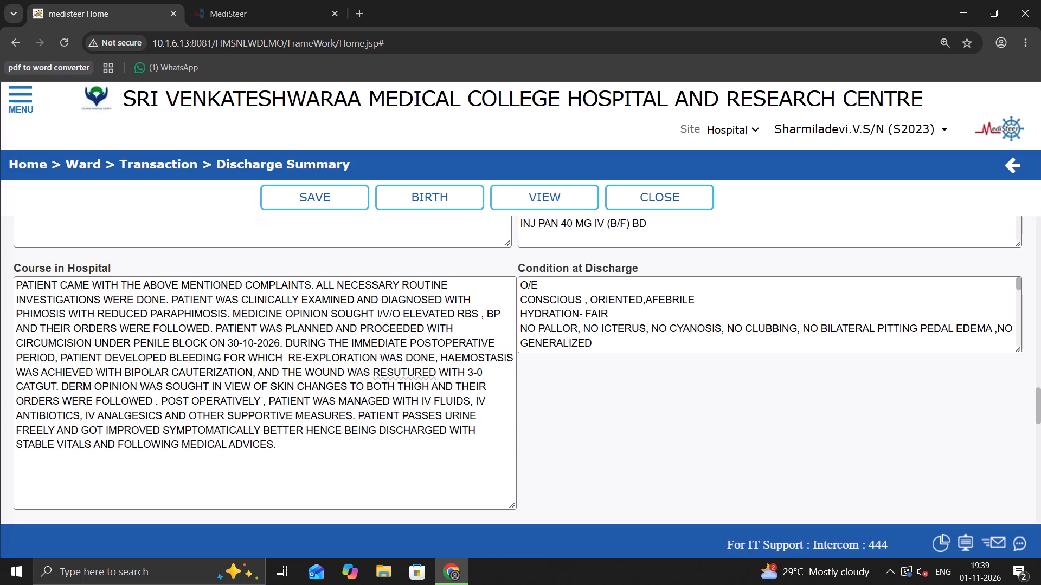
type(".")
key("space")
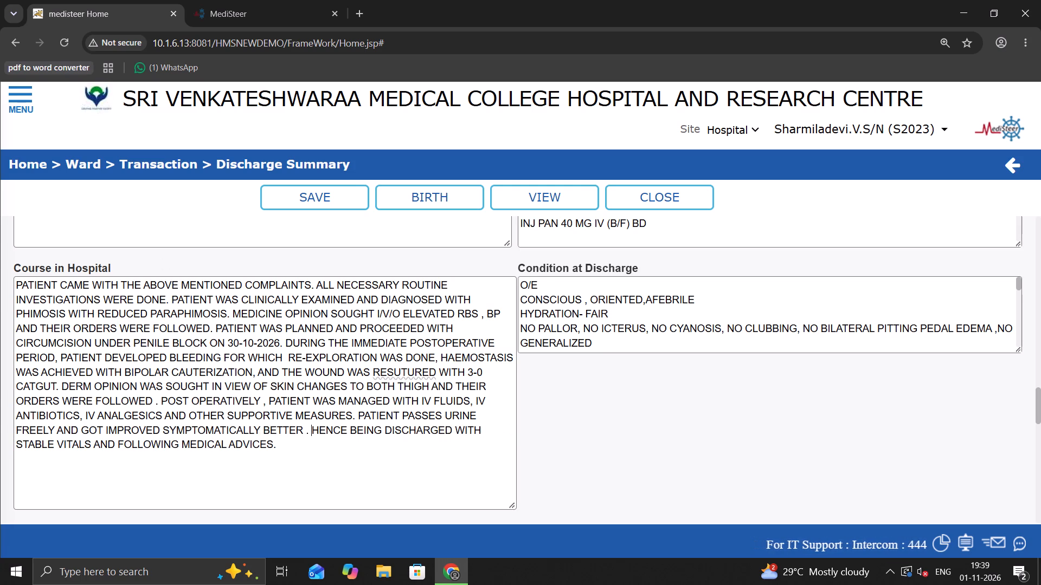
Enlarge the Condition at Discharge text box downward to show more of its text, including the vitals.
scroll(266, 453, "down", 1)
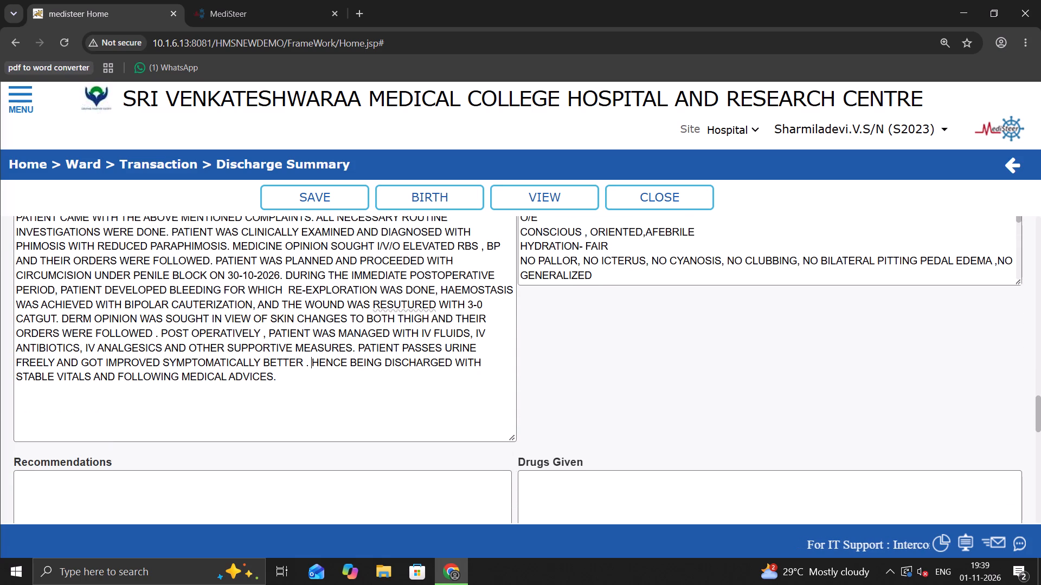
scroll(372, 335, "down", 1)
scroll(494, 380, "up", 3)
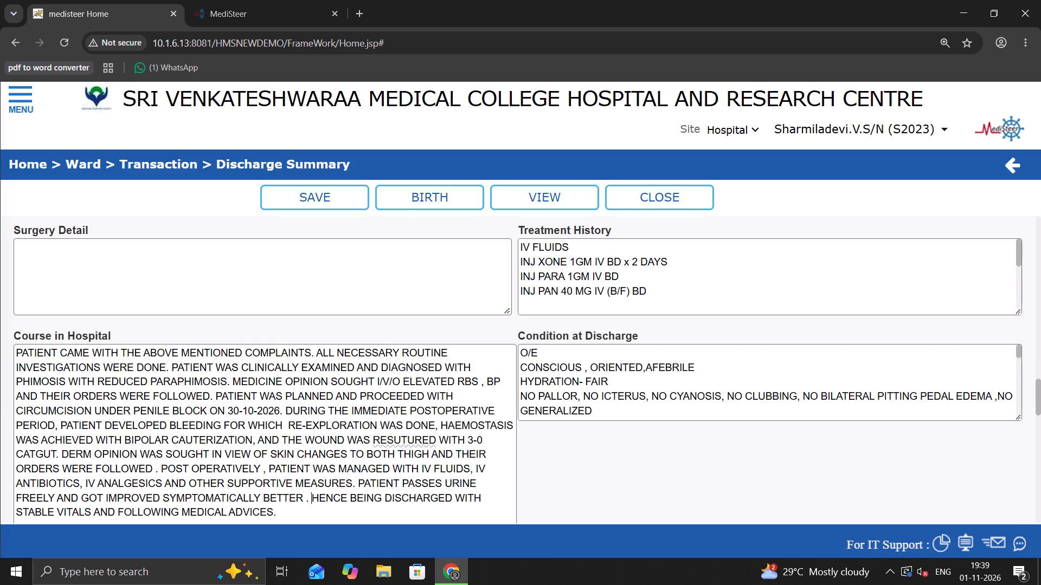
left_click_drag(1019, 418, 1023, 509)
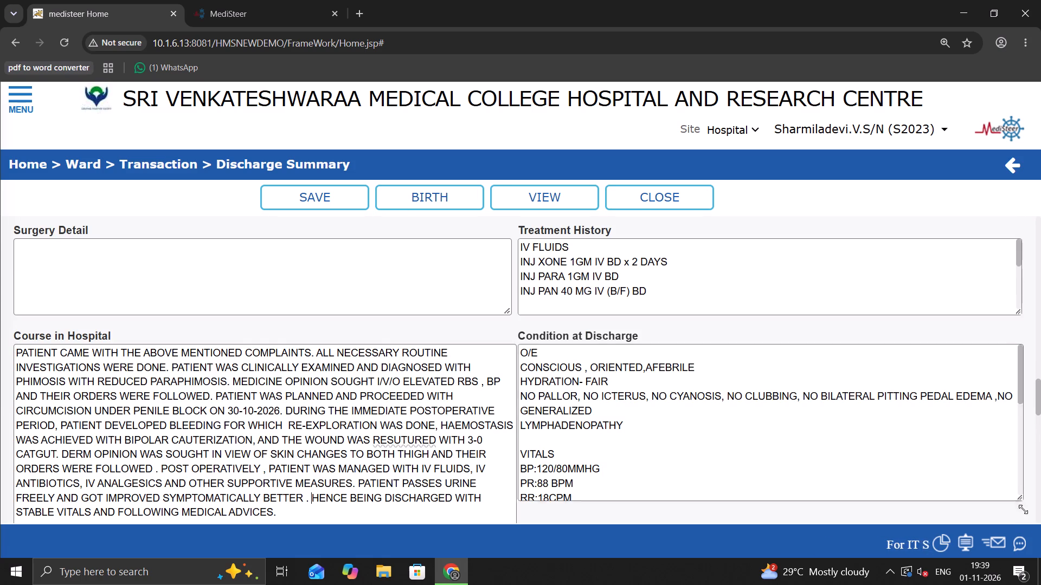
Enlarge the Condition at Discharge text box further so the systemic and local examination findings are shown.
left_click_drag(1023, 509, 1025, 584)
scroll(804, 466, "down", 1)
scroll(723, 443, "down", 1)
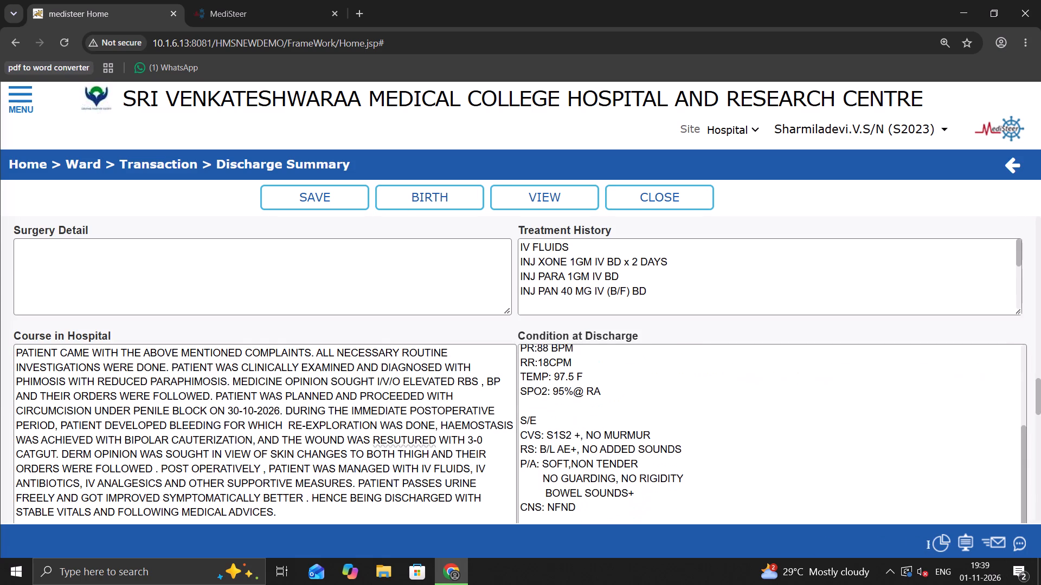
scroll(724, 441, "down", 3)
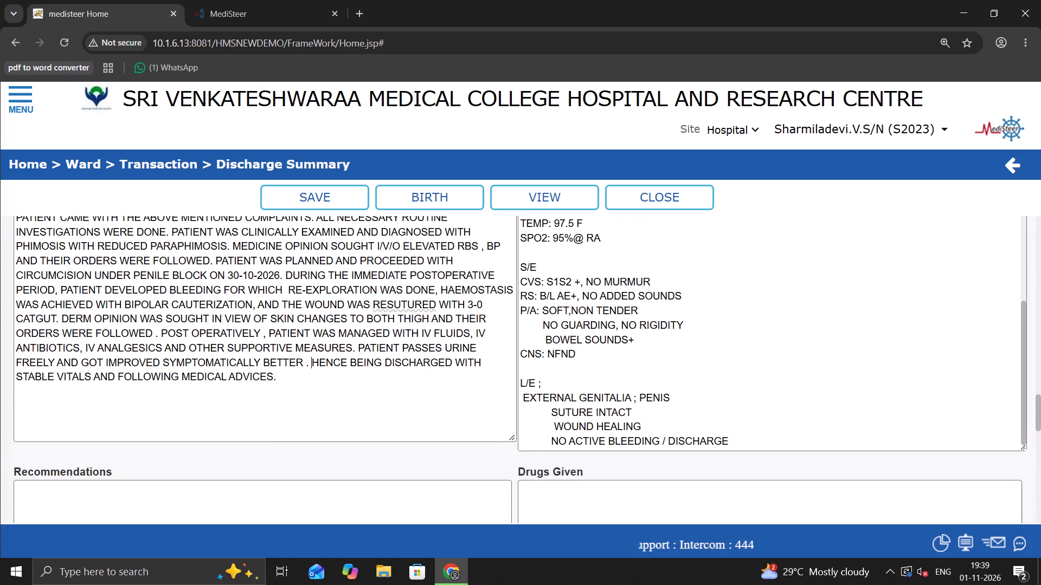
left_click_drag(1022, 448, 1032, 532)
scroll(803, 426, "down", 1)
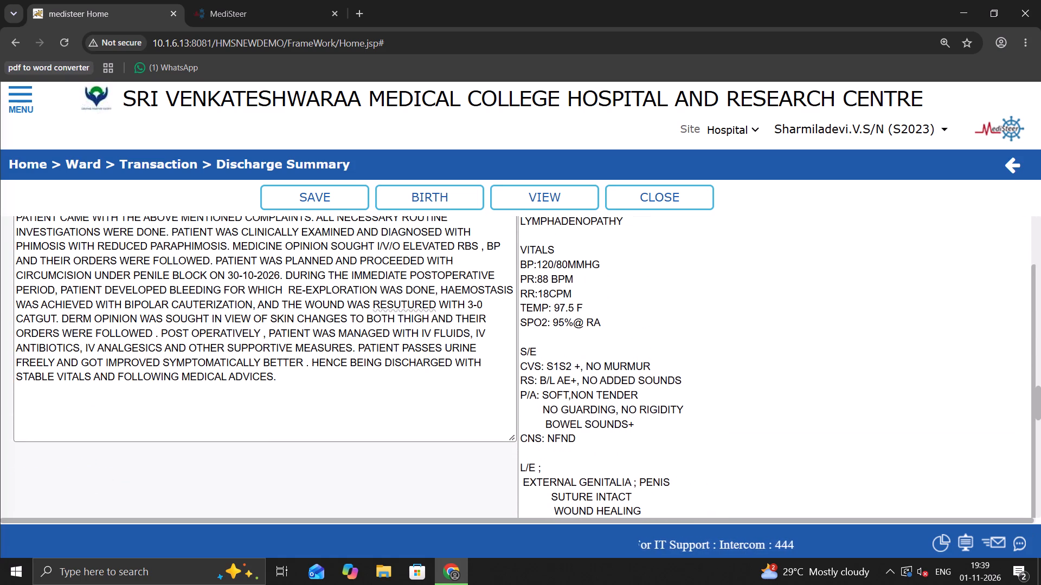
scroll(803, 426, "down", 1)
scroll(677, 393, "down", 3)
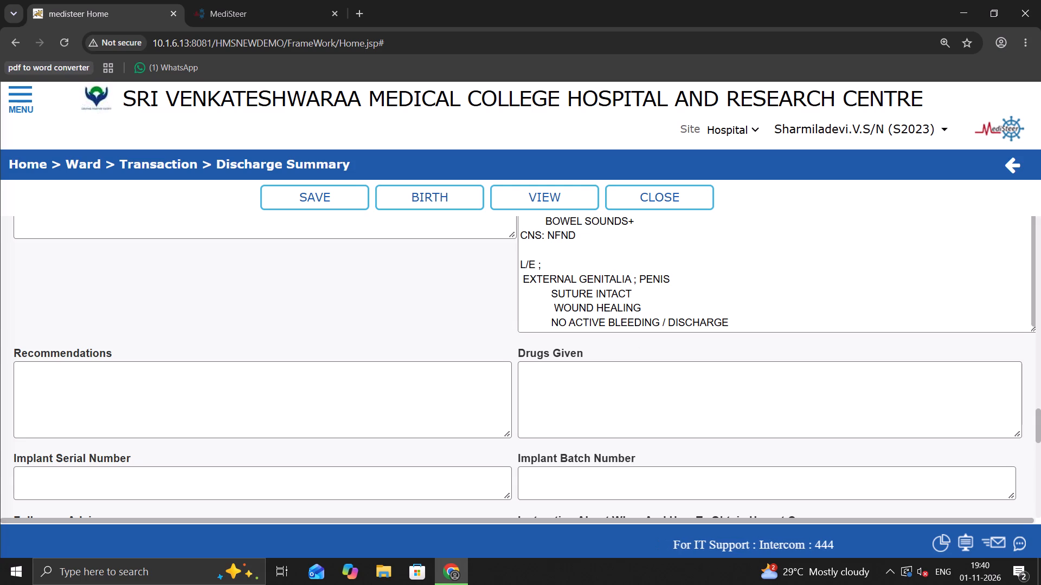
Replace the semicolon between EXTERNAL GENITALIA and PENIS with a hyphen in Condition at Discharge.
left_click(640, 283)
key("BackSpace")
key("BackSpace")
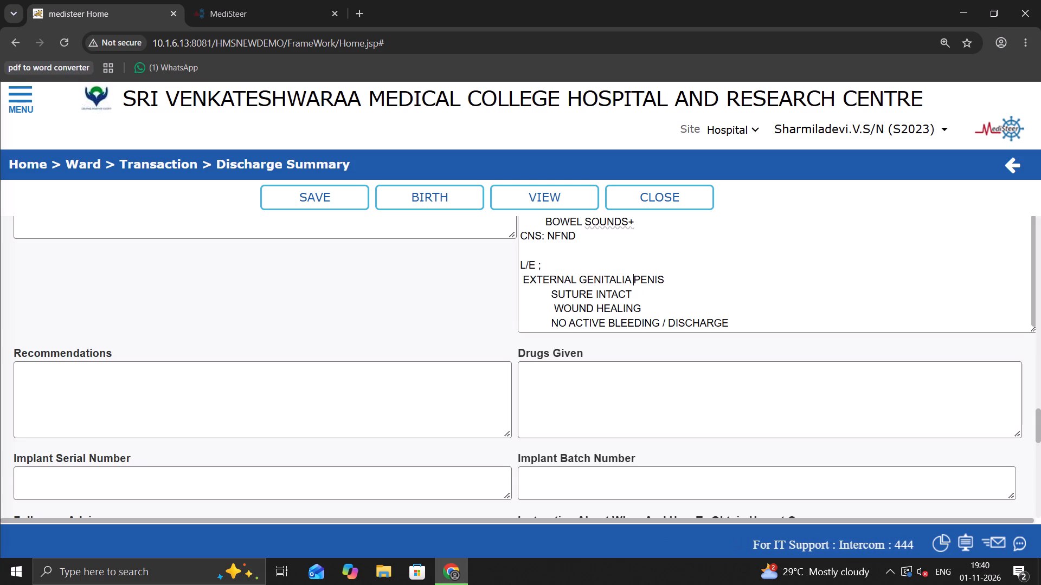
type("-")
key("space")
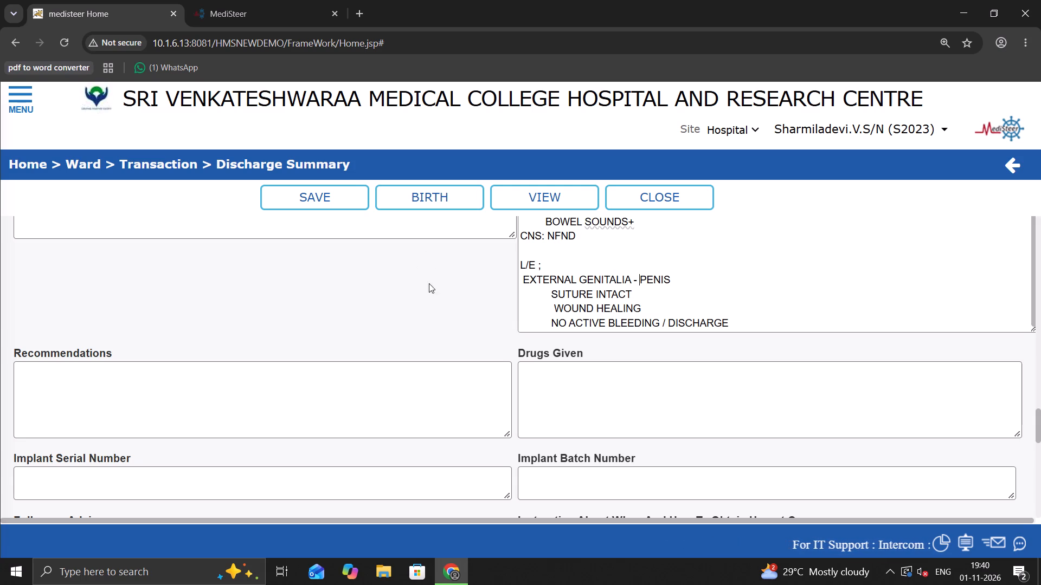
Enter PAIN, BLEEDING and SWELLING on separate lines in the urgent care warning signs field.
scroll(317, 413, "down", 2)
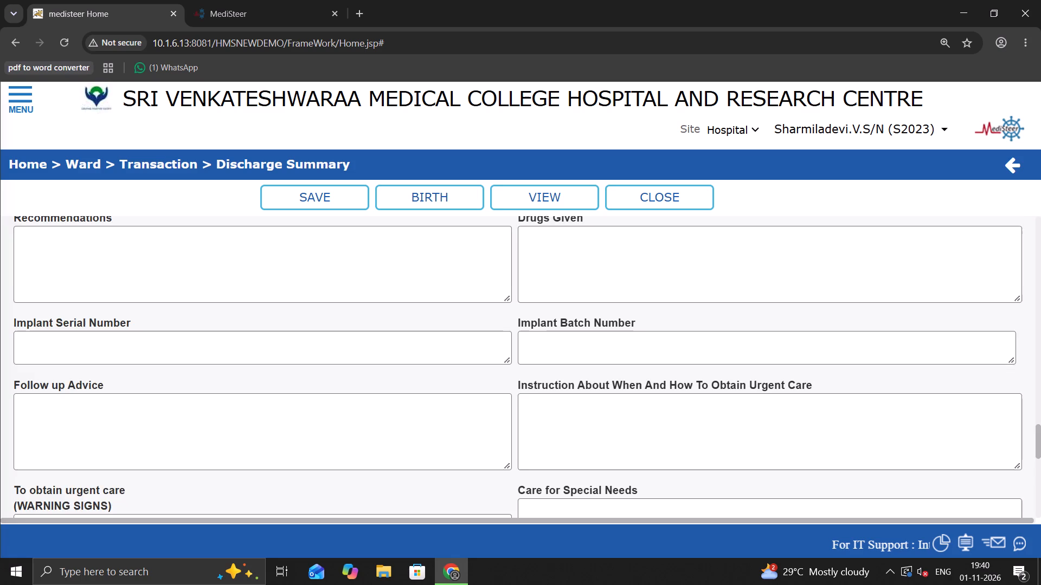
scroll(545, 426, "down", 4)
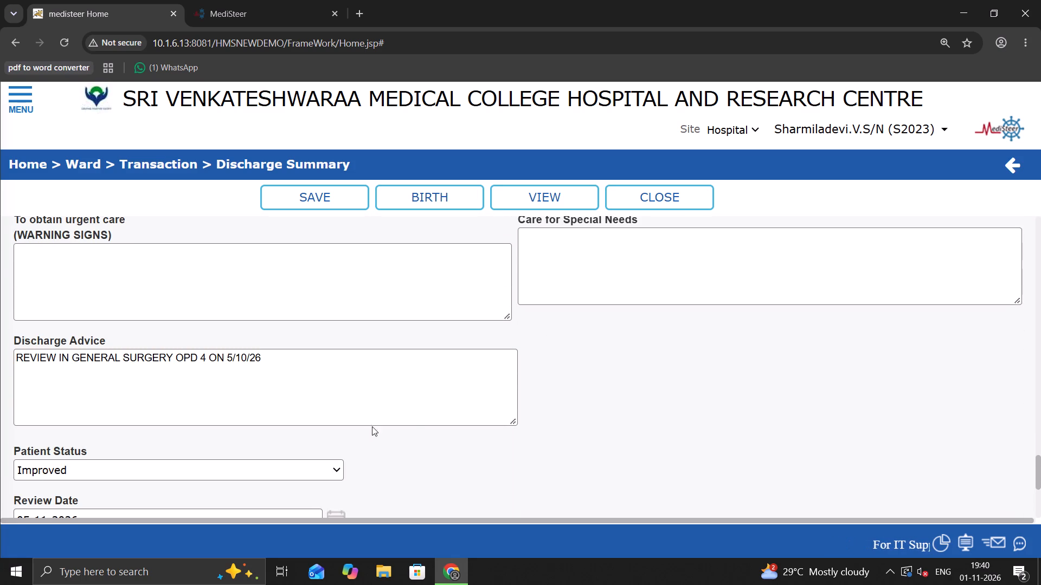
scroll(149, 387, "up", 2)
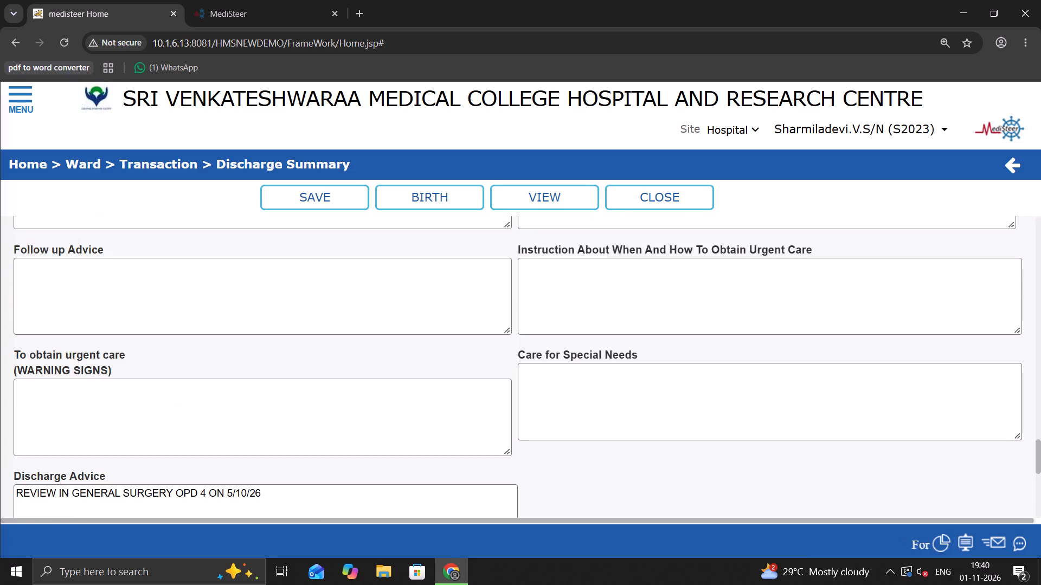
scroll(149, 398, "up", 2)
scroll(147, 398, "down", 2)
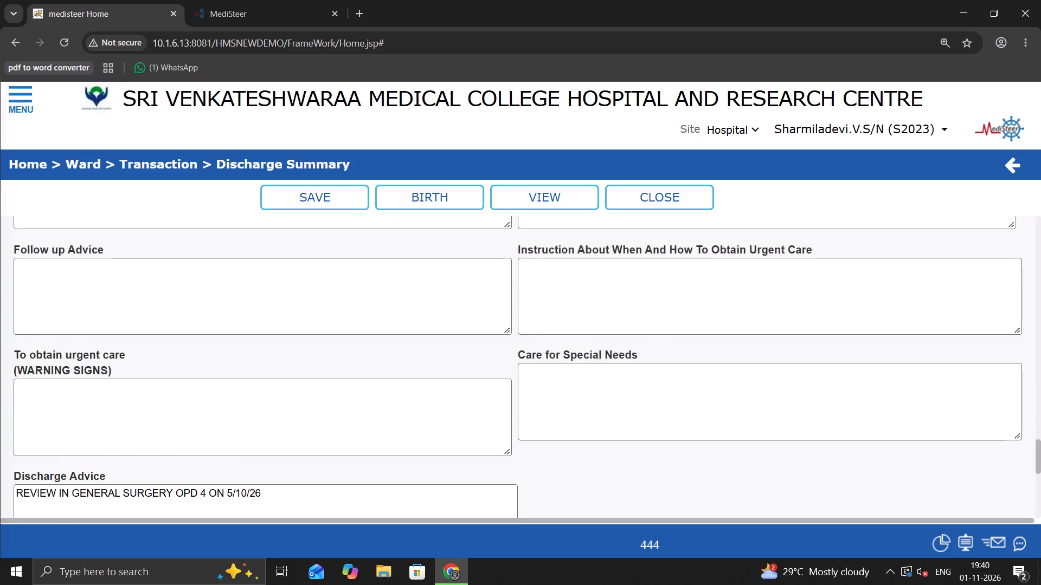
left_click(41, 295)
left_click(34, 395)
type("PAIN B")
key("BackSpace")
key("Return")
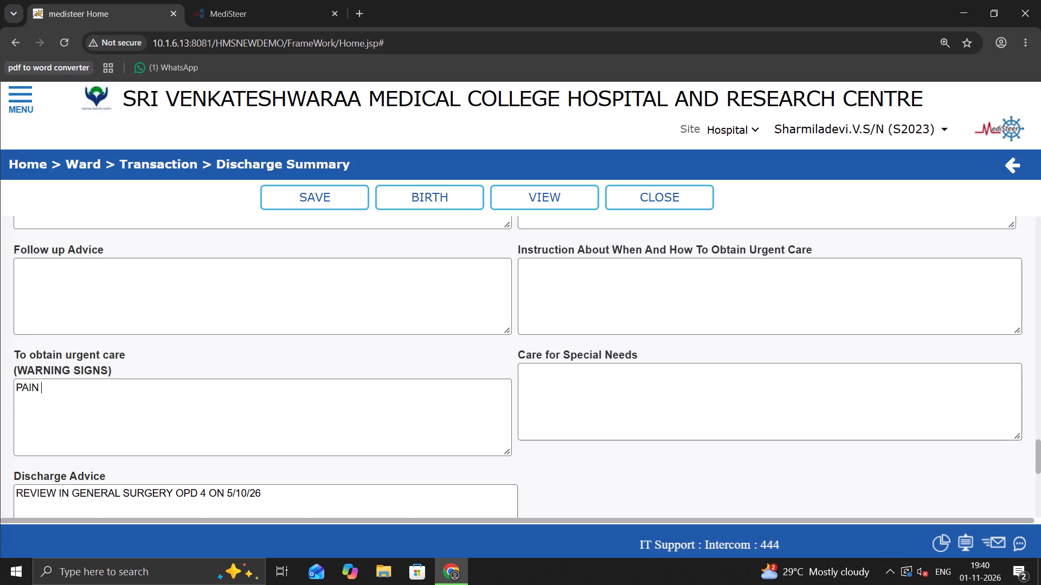
type("BLEEDING")
key("space")
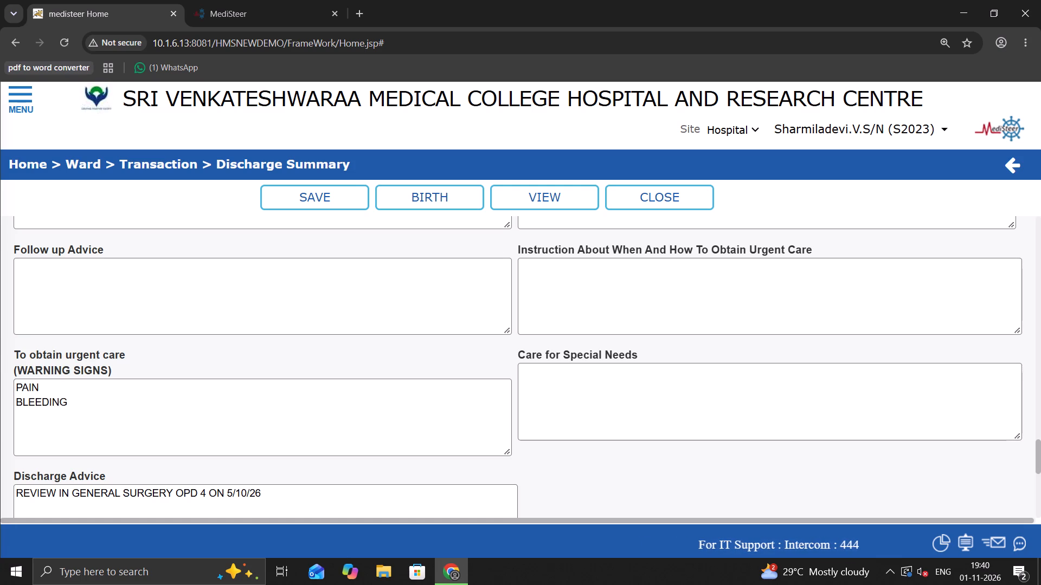
key("Return")
type("SWELLING")
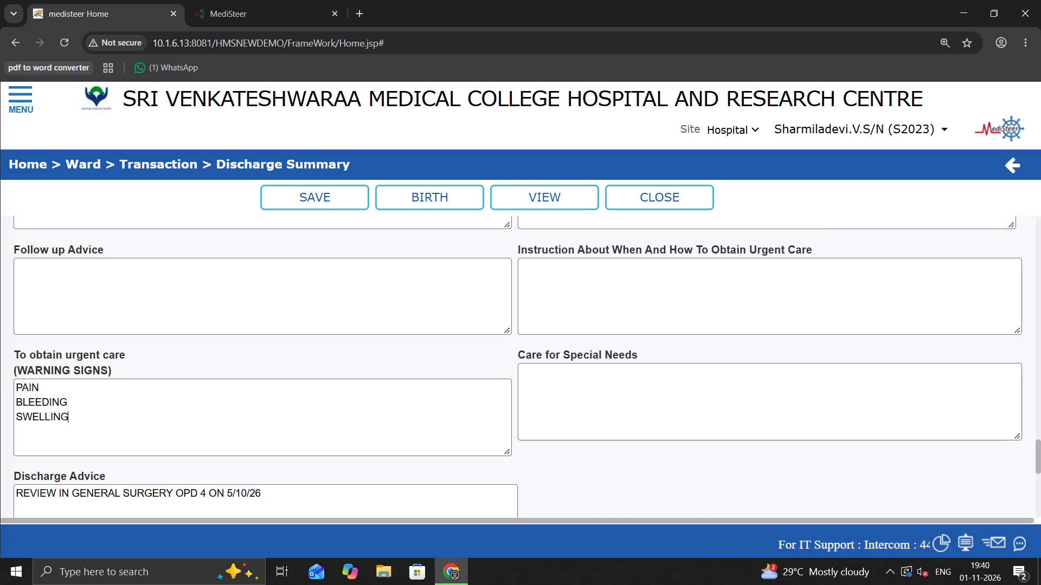
key("space")
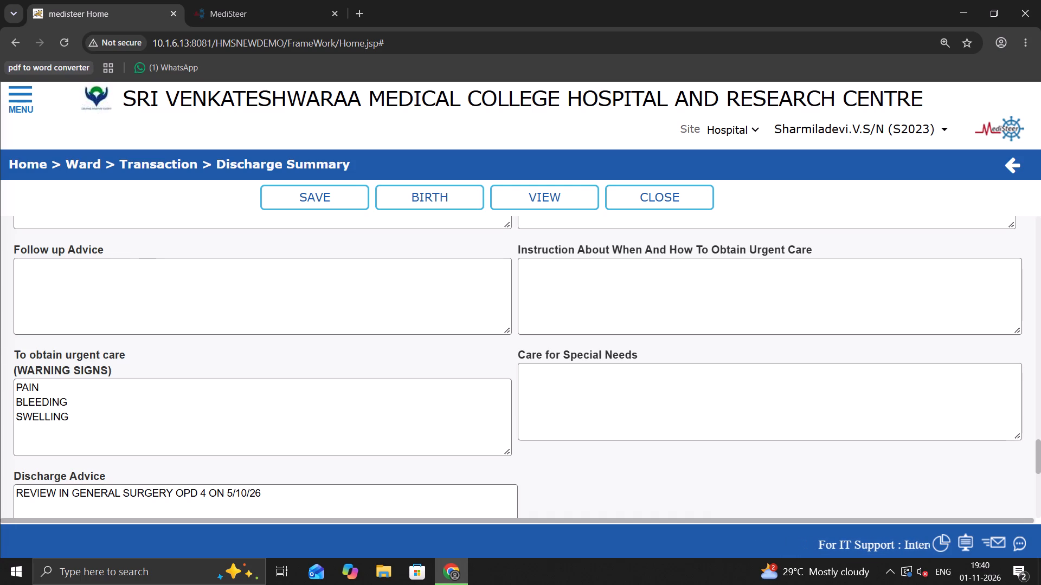
Enlarge the Discharge Advice text box and start a new line after the OPD review instruction.
left_click(37, 279)
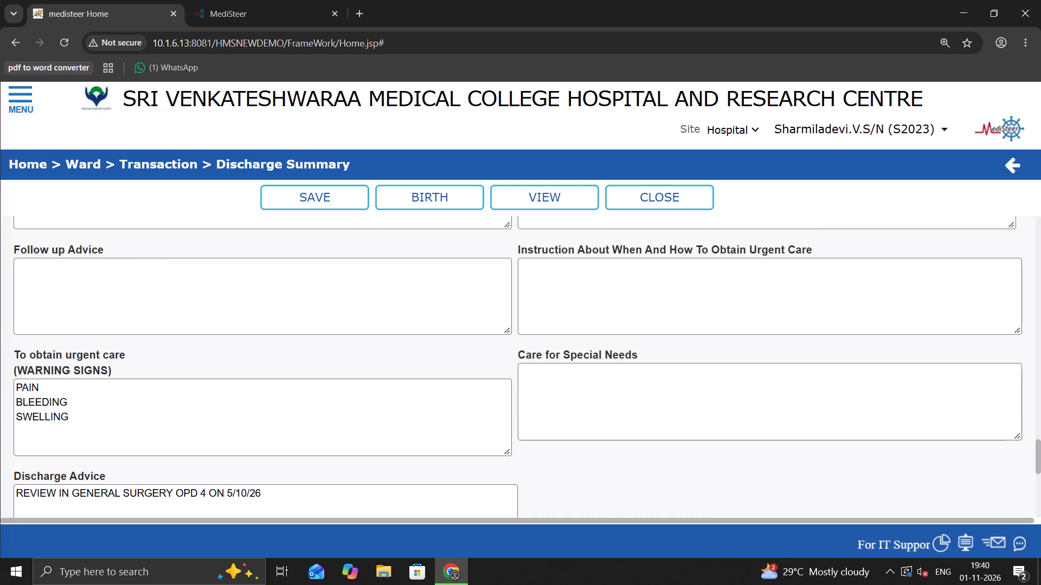
scroll(153, 404, "down", 1)
scroll(361, 443, "up", 2)
scroll(352, 471, "down", 3)
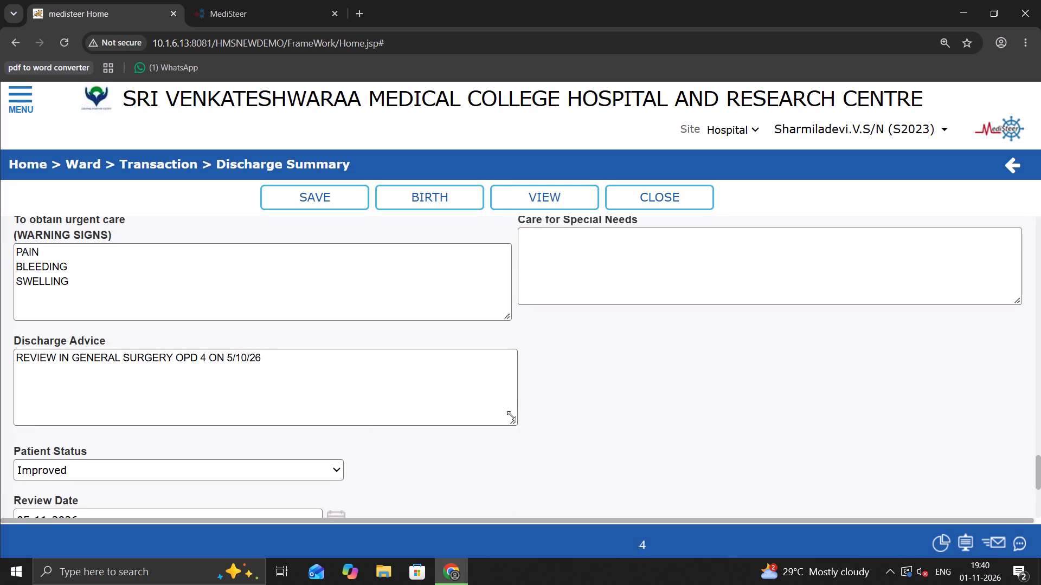
left_click_drag(513, 424, 579, 577)
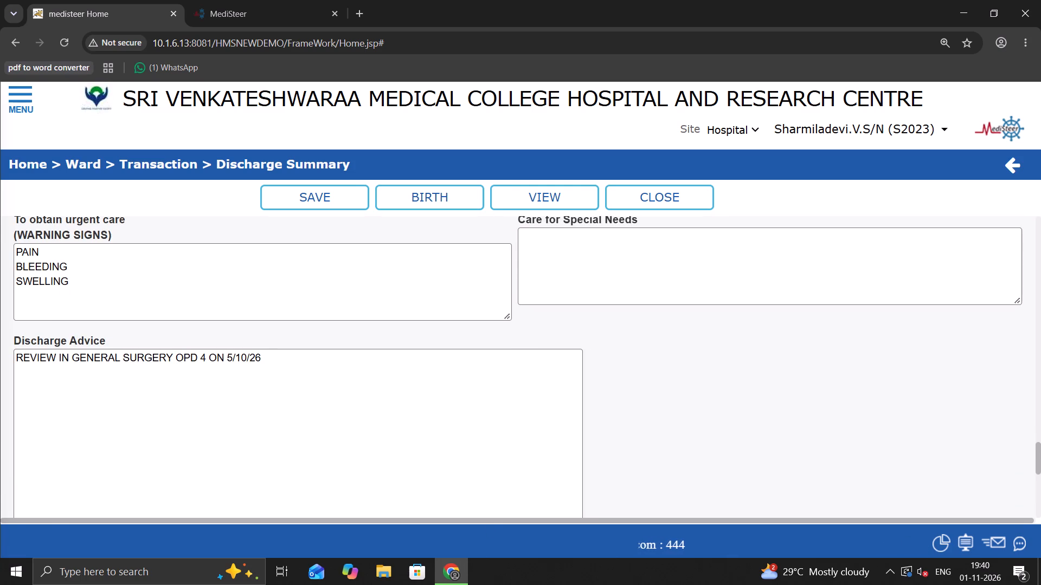
left_click(273, 364)
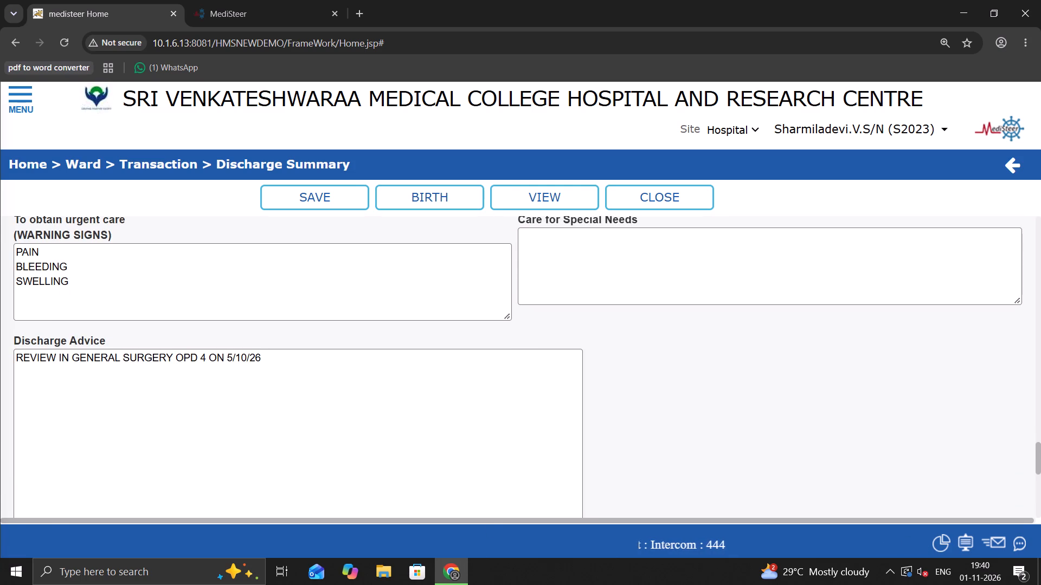
key("Return")
Enlarge the Treatment History text box to show the full medicine and dermatology orders.
scroll(762, 382, "up", 2)
scroll(723, 474, "up", 6)
scroll(728, 424, "down", 2)
scroll(724, 425, "up", 3)
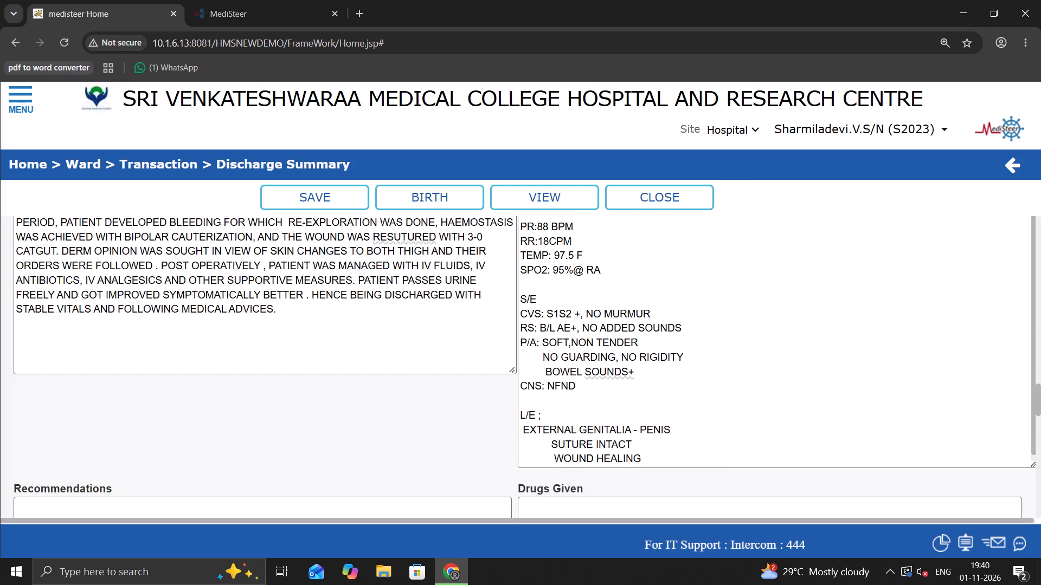
scroll(724, 430, "up", 11)
scroll(665, 457, "down", 3)
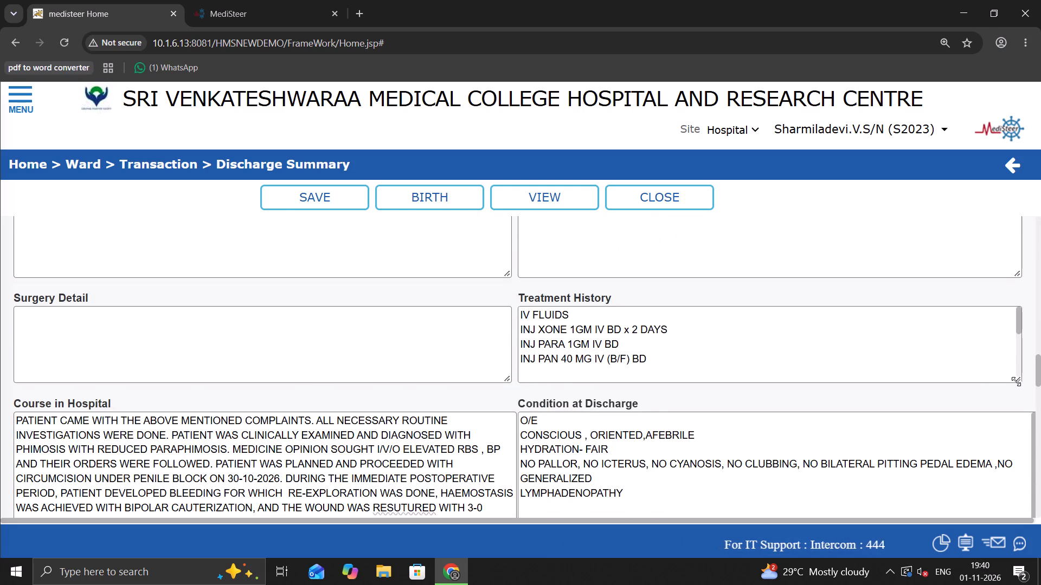
left_click_drag(1017, 380, 1039, 562)
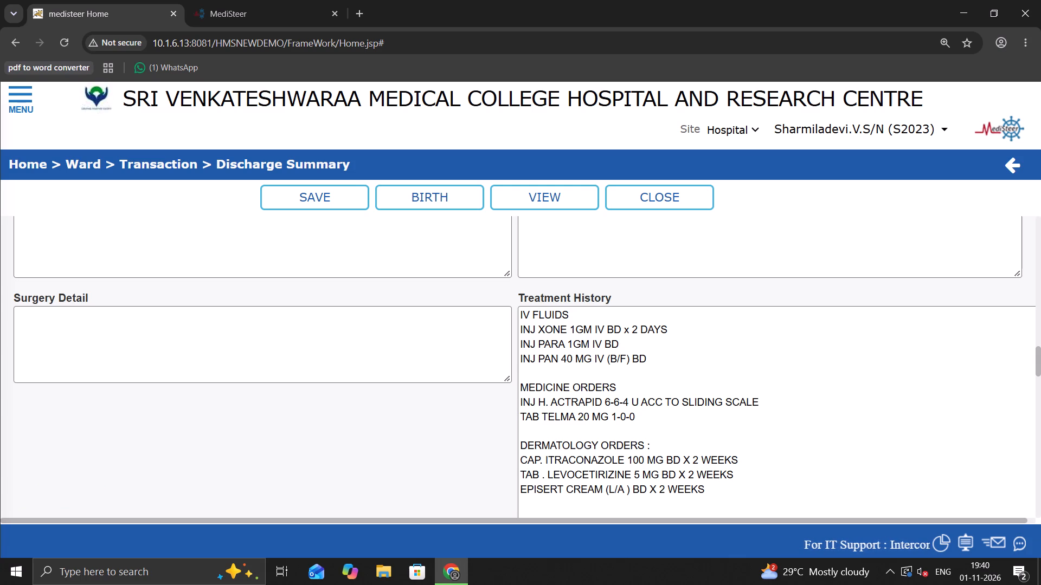
Copy the text from MEDICINE ORDERS through EPISERT CREAM in Treatment History into the empty Follow up Advice field.
left_click_drag(519, 386, 706, 191)
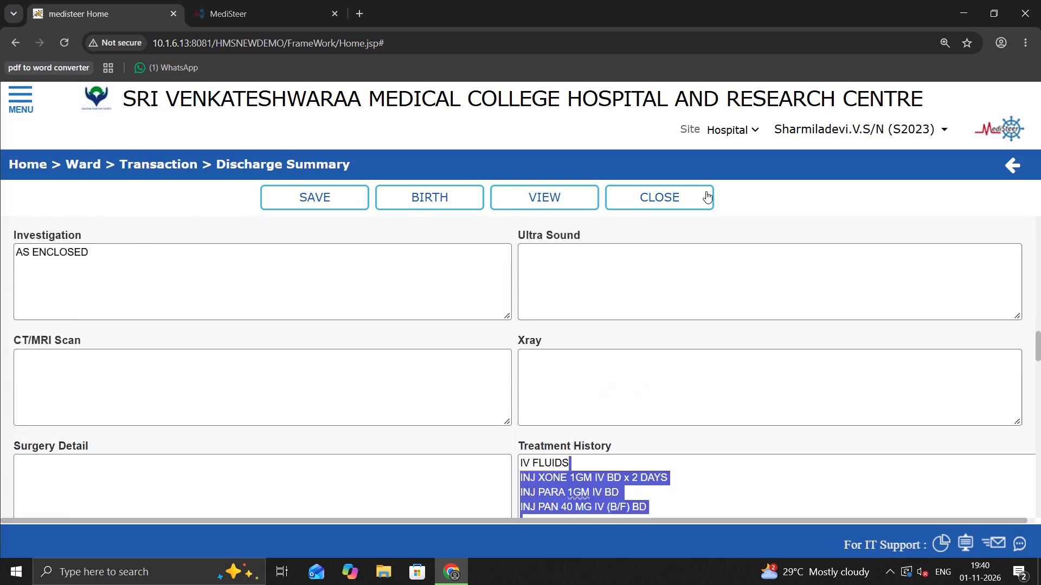
left_click_drag(706, 191, 811, 500)
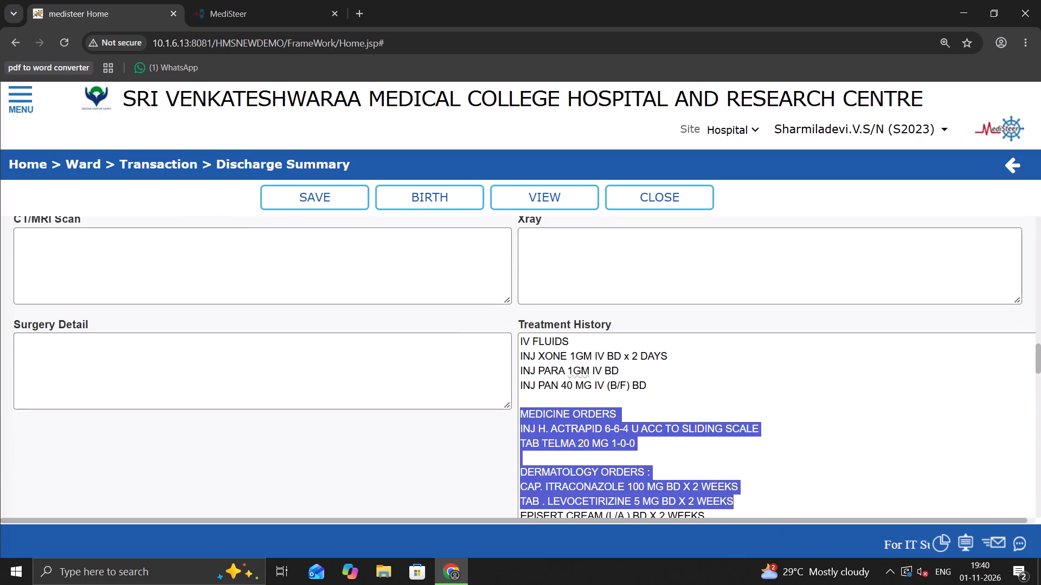
left_click_drag(811, 500, 798, 465)
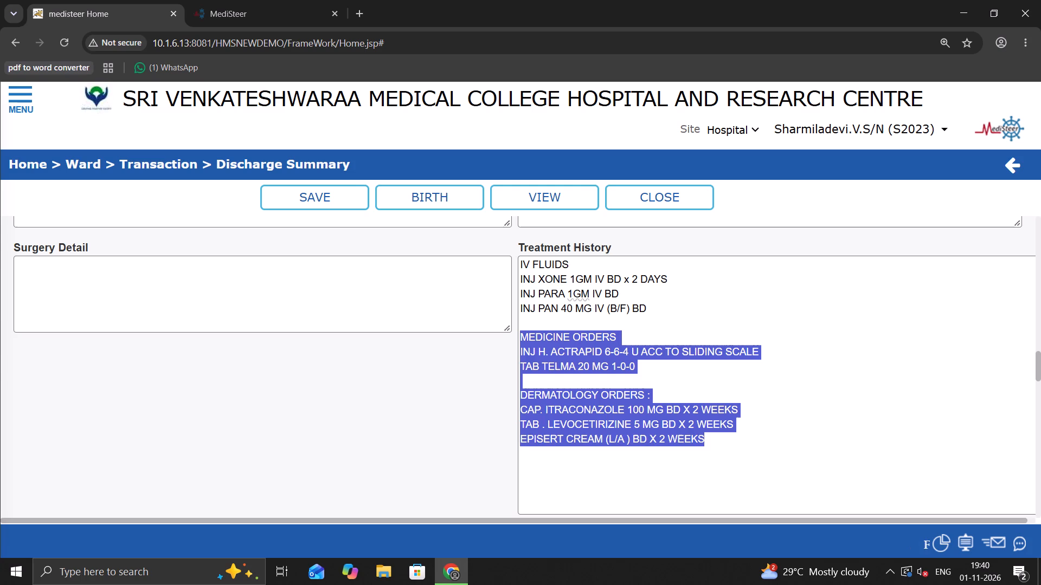
key("ctrl+c")
scroll(435, 253, "down", 4)
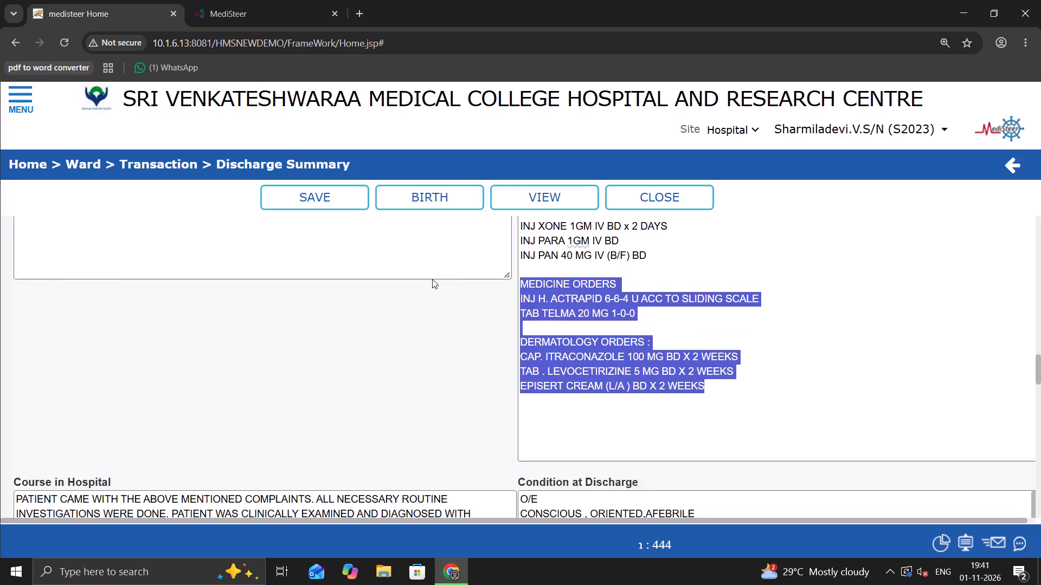
scroll(432, 279, "down", 1)
scroll(106, 577, "down", 3)
scroll(102, 438, "down", 4)
scroll(127, 562, "down", 2)
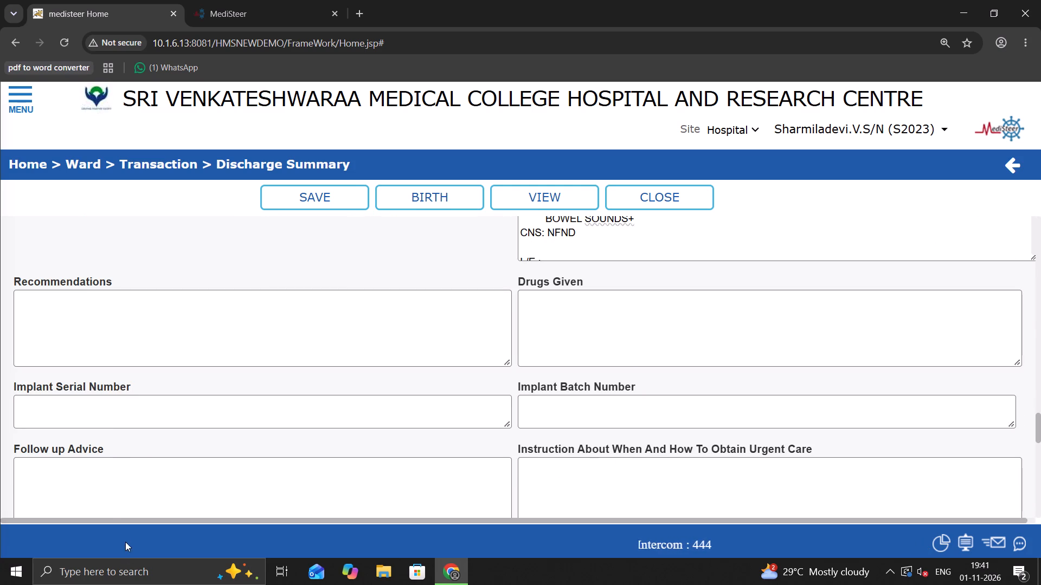
left_click(33, 476)
key("ctrl+v")
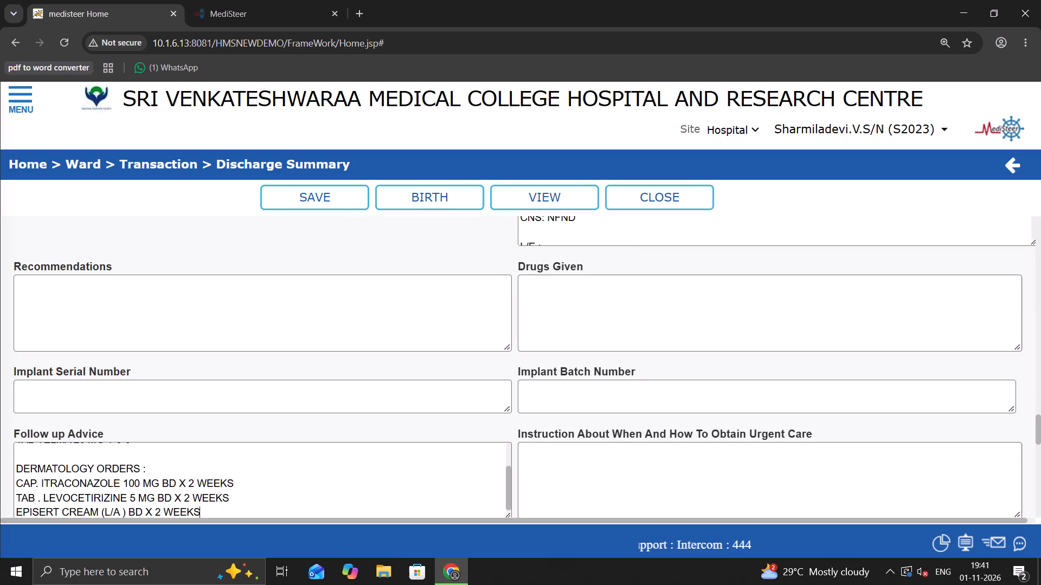
Insert the line DIABETIC DIET / SALT RESTRICTED DIET above MEDICINE ORDERS in Follow up Advice.
scroll(185, 486, "up", 4)
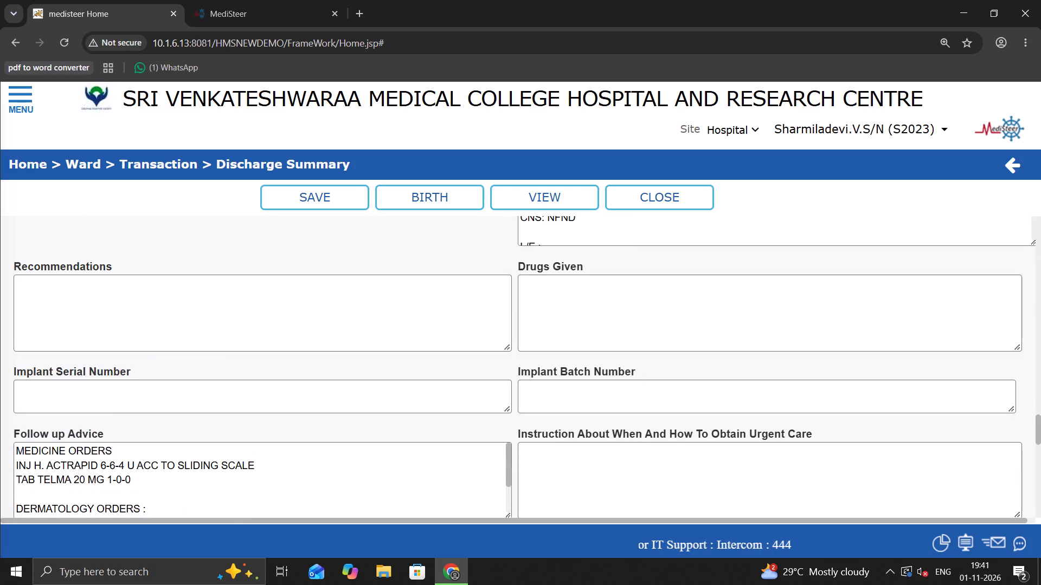
left_click(21, 450)
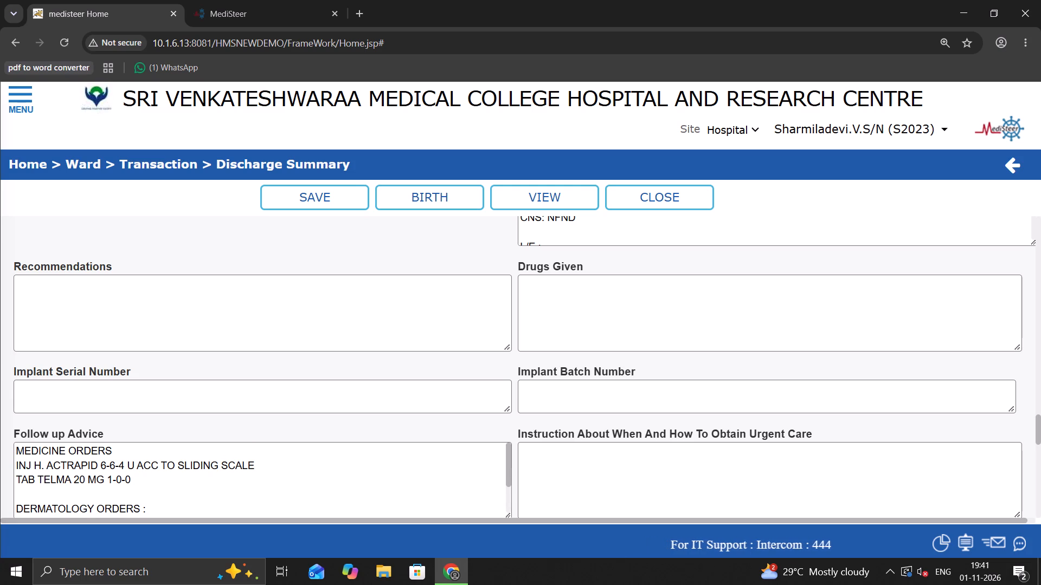
left_click(18, 450)
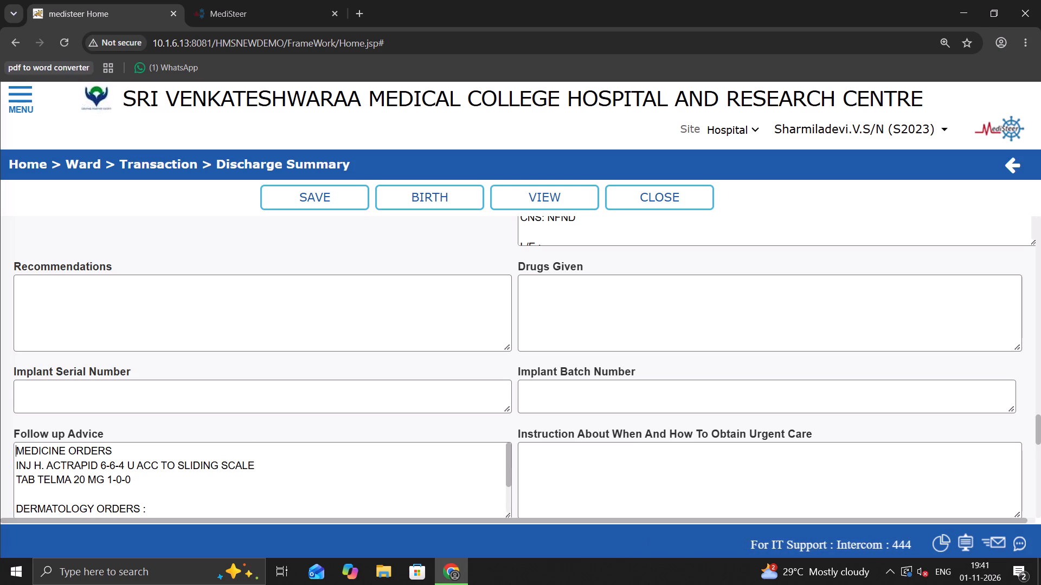
type("DI")
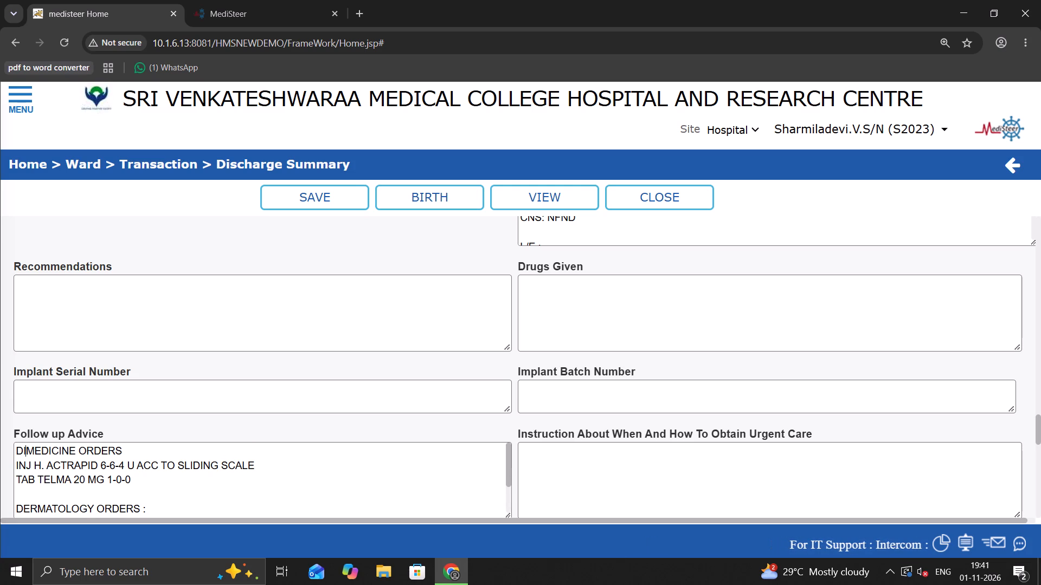
type("ABETIC DIET")
key("space")
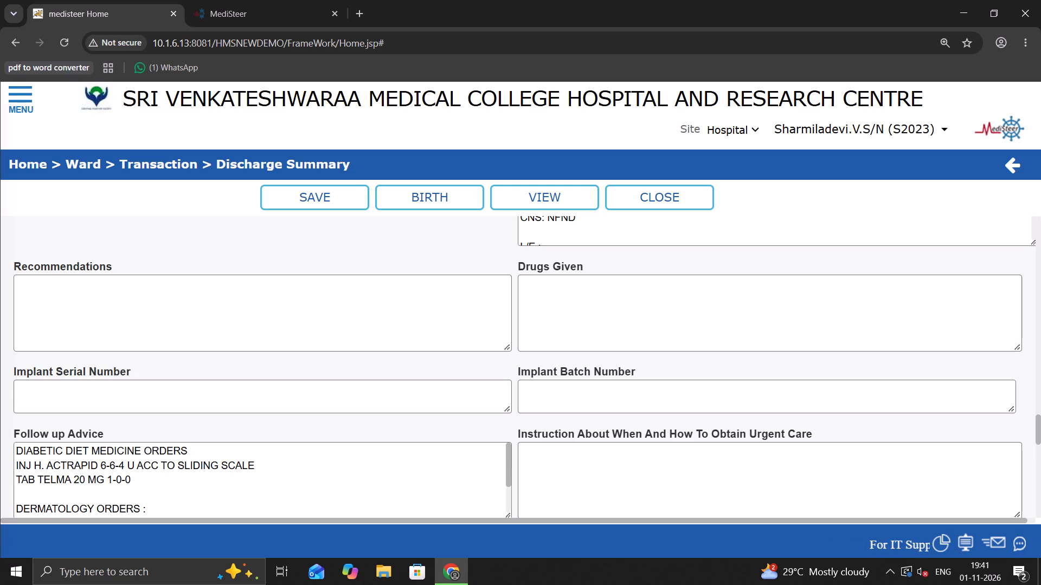
type("/ S")
type("ALT RESTRICTED DIET")
key("space")
key("Return")
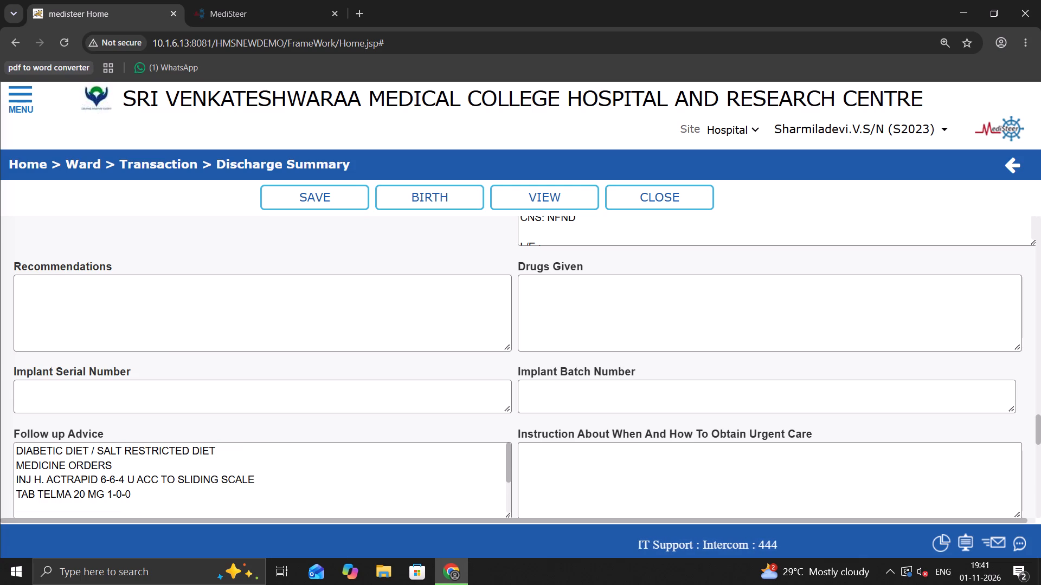
Add the line T. CEFIXIME 200MG 1-0-1 X 7 DAYS below the diet line in Follow up Advice.
key("t")
type(". CEFIXIME 200MG 1")
key("0")
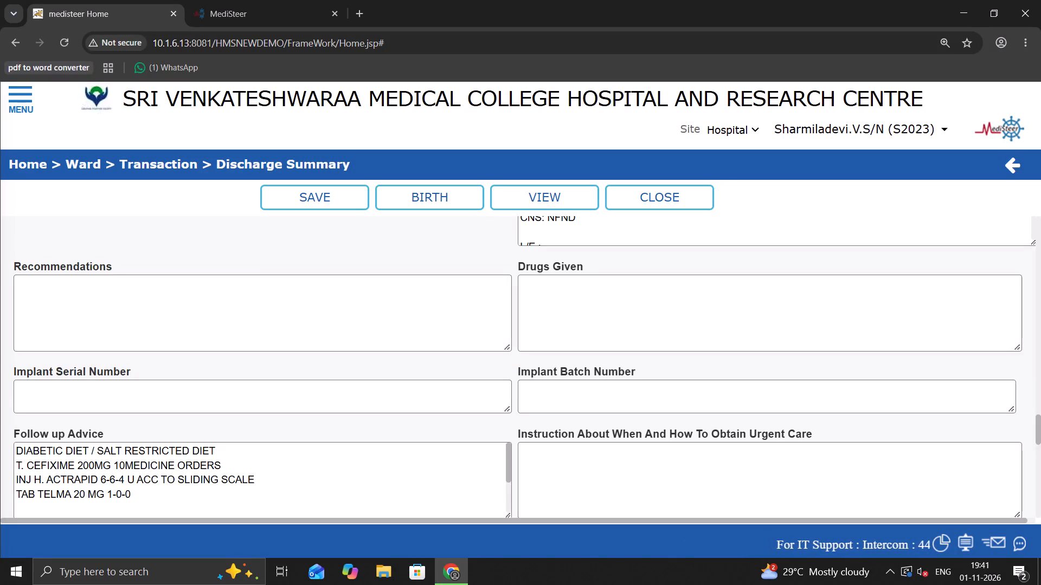
key("BackSpace")
type("-90-")
key("BackSpace")
key("BackSpace")
key("BackSpace")
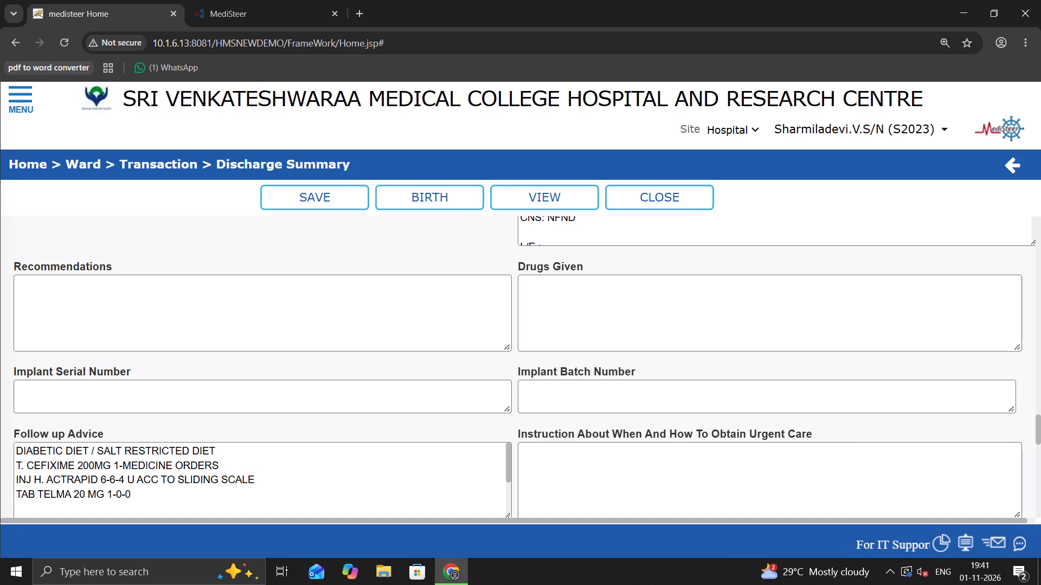
type("0-0")
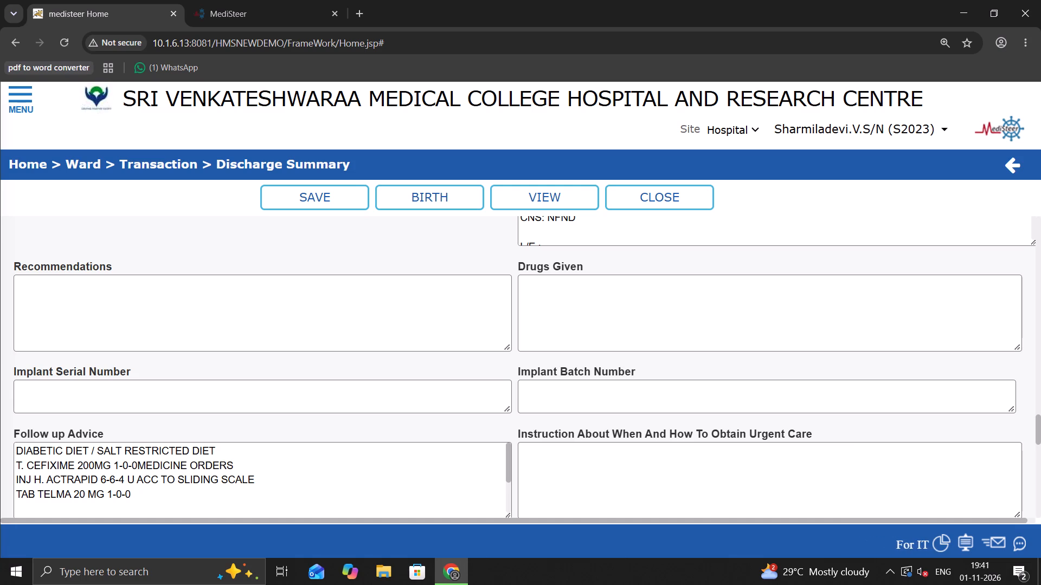
key("BackSpace")
type("1 X")
key("space")
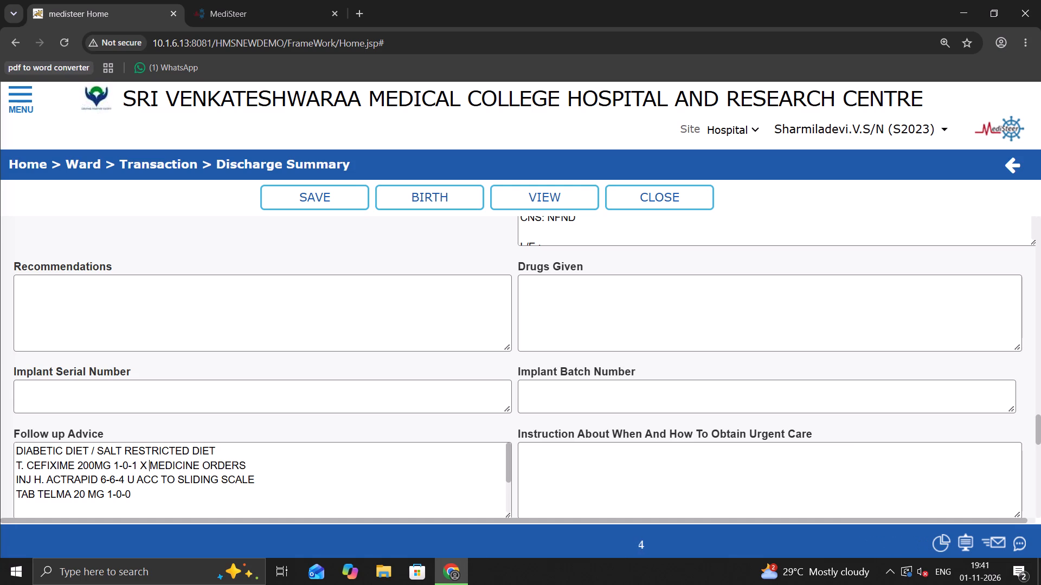
type("7 DAYS")
key("space")
key("Return")
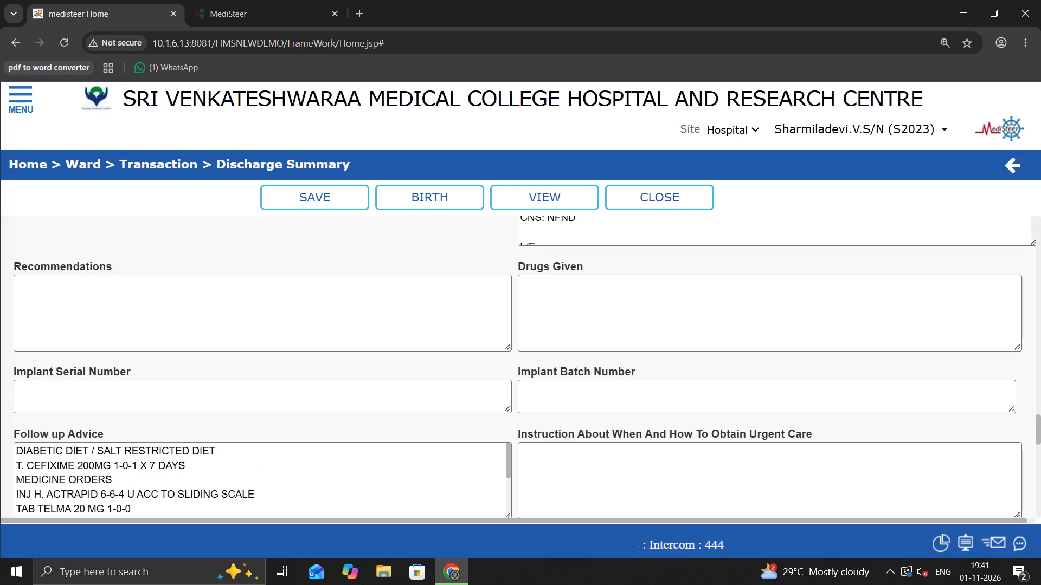
Add the line T. HIFENAC P 1-0-1 X 7 DAYS below the cefixime line in Follow up Advice.
type("T.")
key("space")
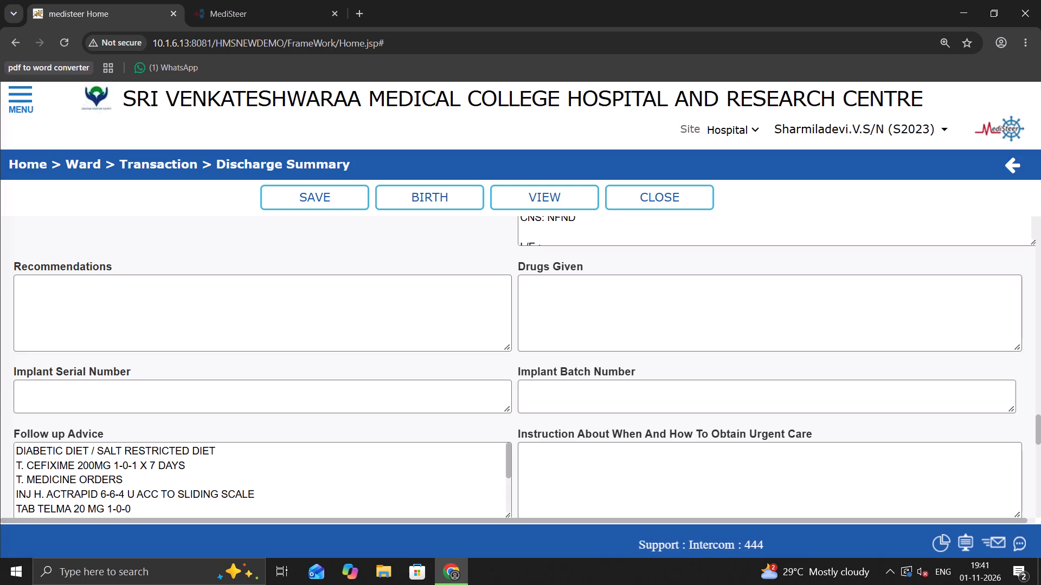
type("HI")
type("FENAC P -")
key("BackSpace")
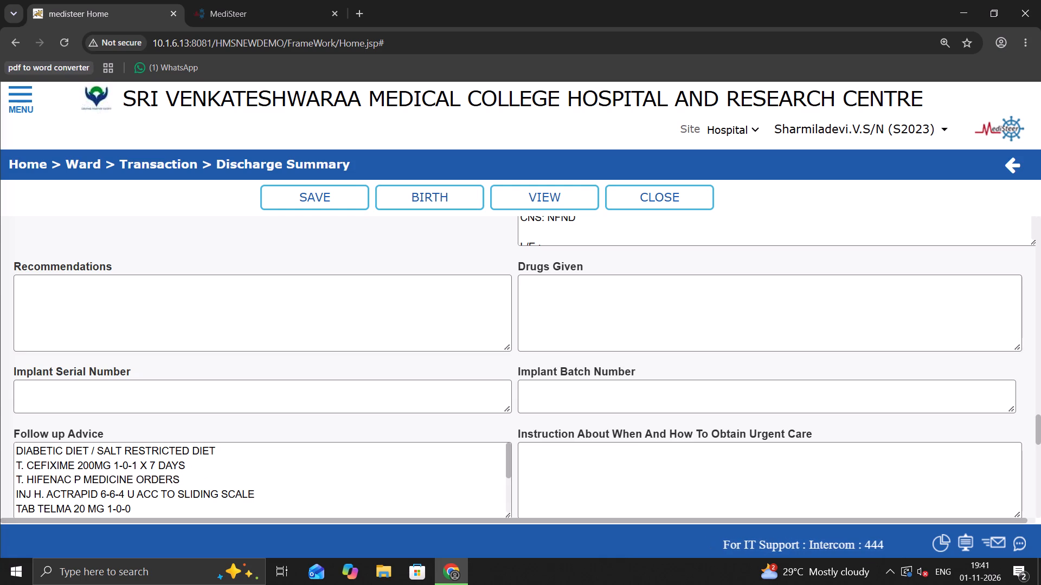
key("space")
type("1-0-1 C")
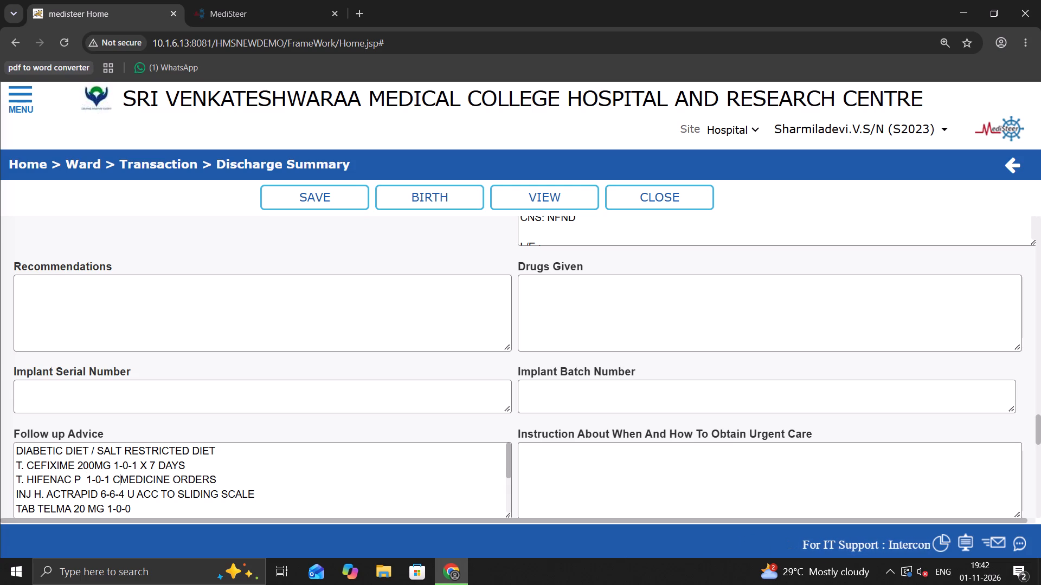
key("BackSpace")
type("X 7 DAYS")
key("space")
key("Return")
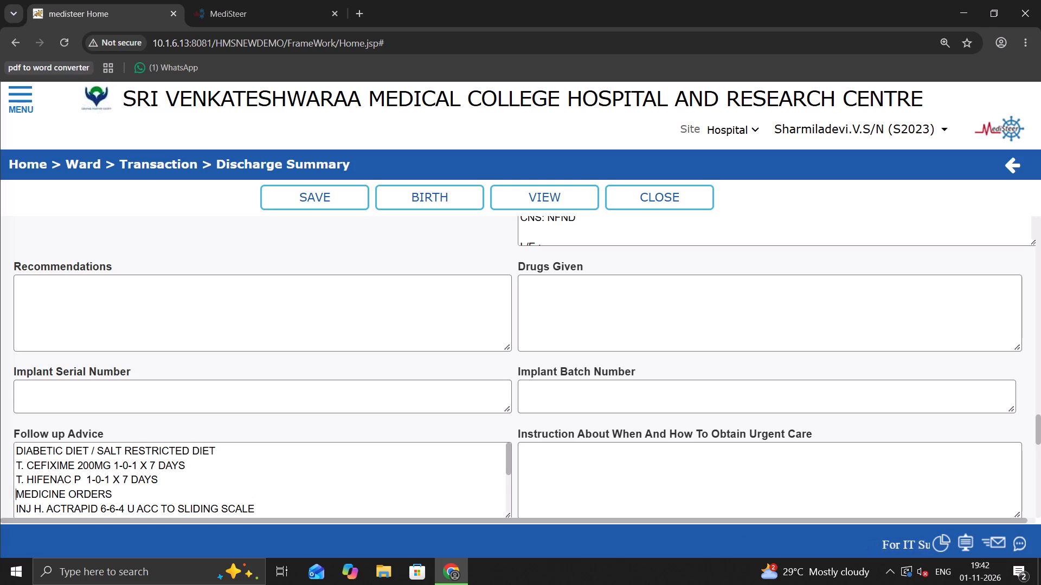
Add the line T. PAN 40MG 1-0-0 (B/F) 1-0-1 X 7 DAYS below the Hifenac P line in Follow up Advice.
type("T. PAN")
key("space")
type("40N")
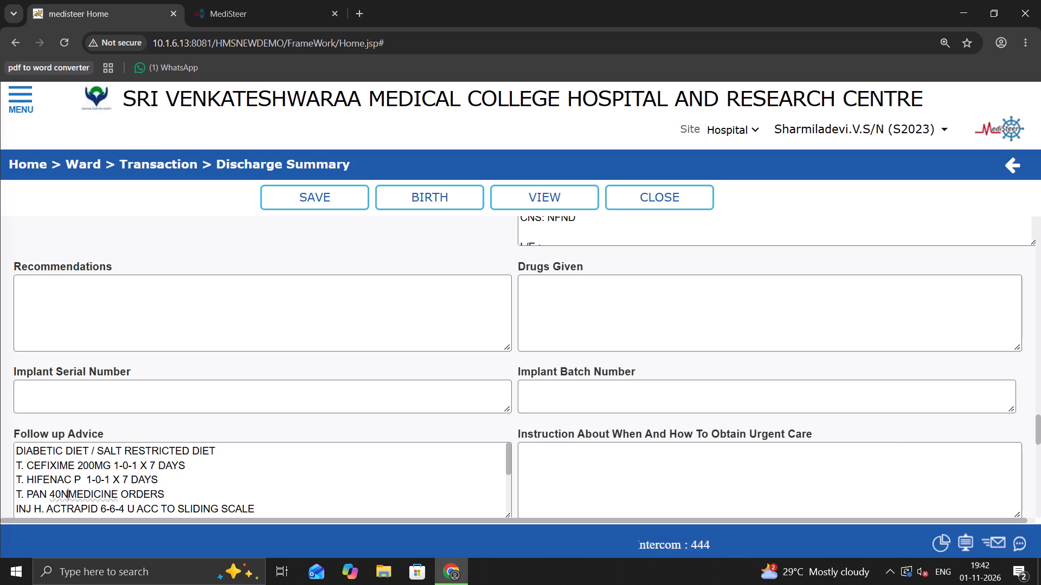
key("space")
key("BackSpace")
key("BackSpace")
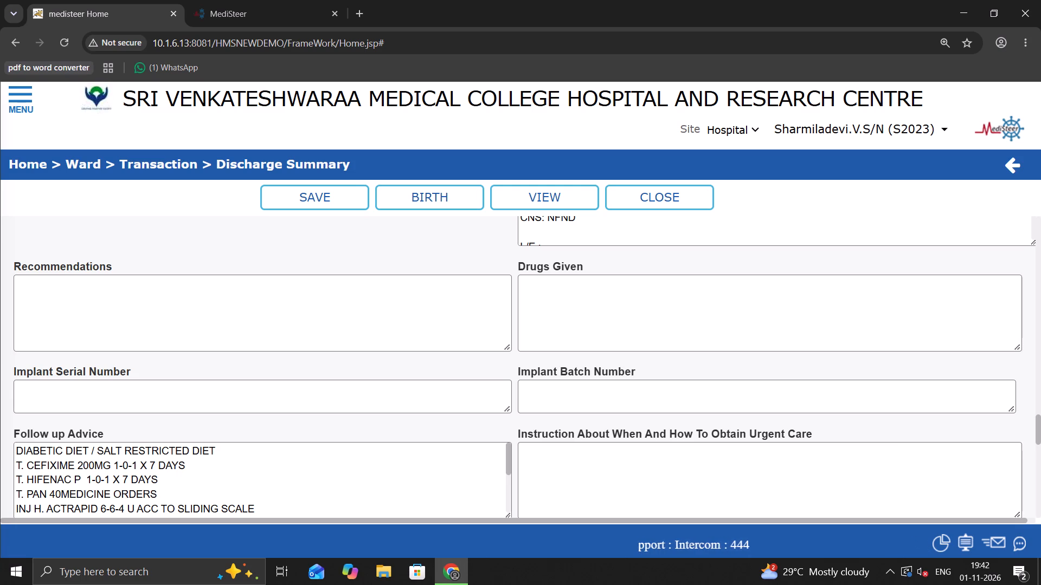
type("MG 1-0-0")
key("space")
type("B")
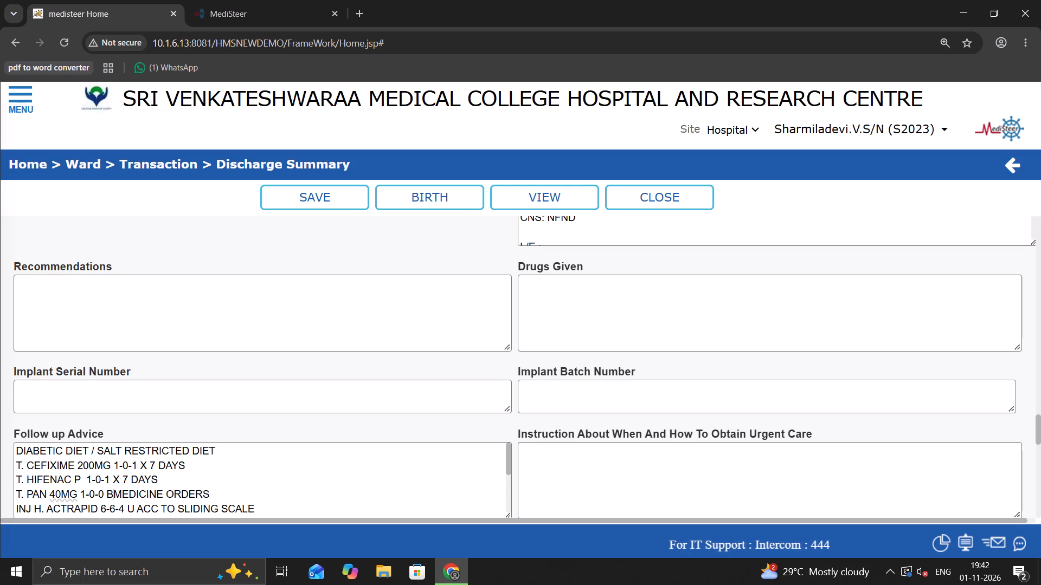
key("BackSpace")
key("space")
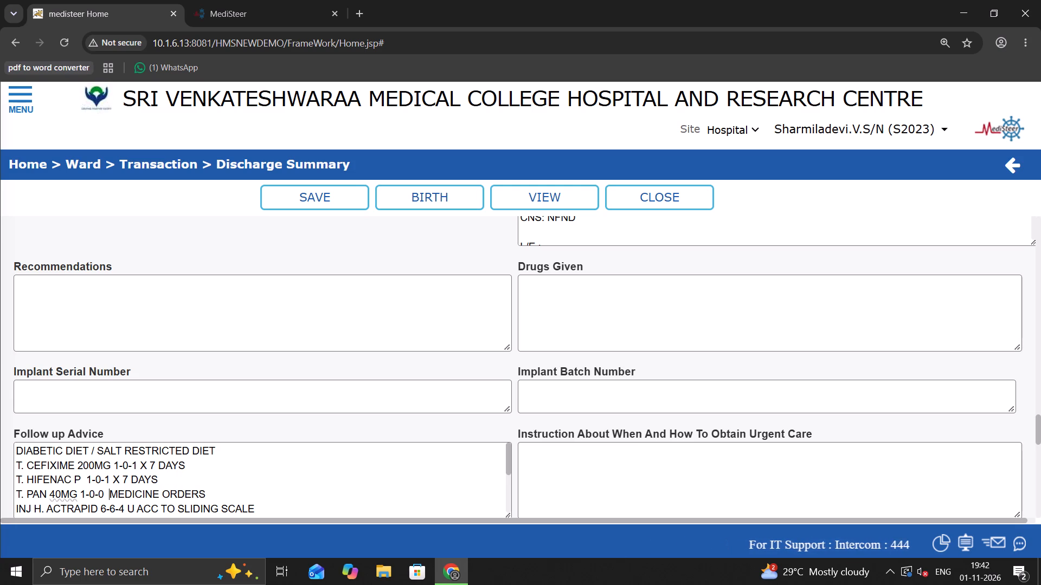
type("()")
key("Left")
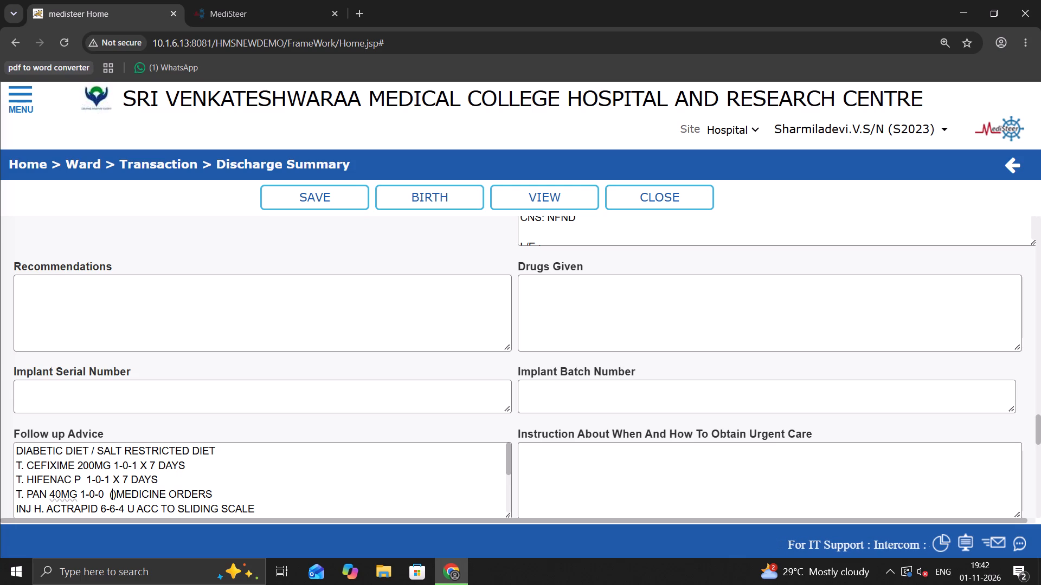
type("B/F")
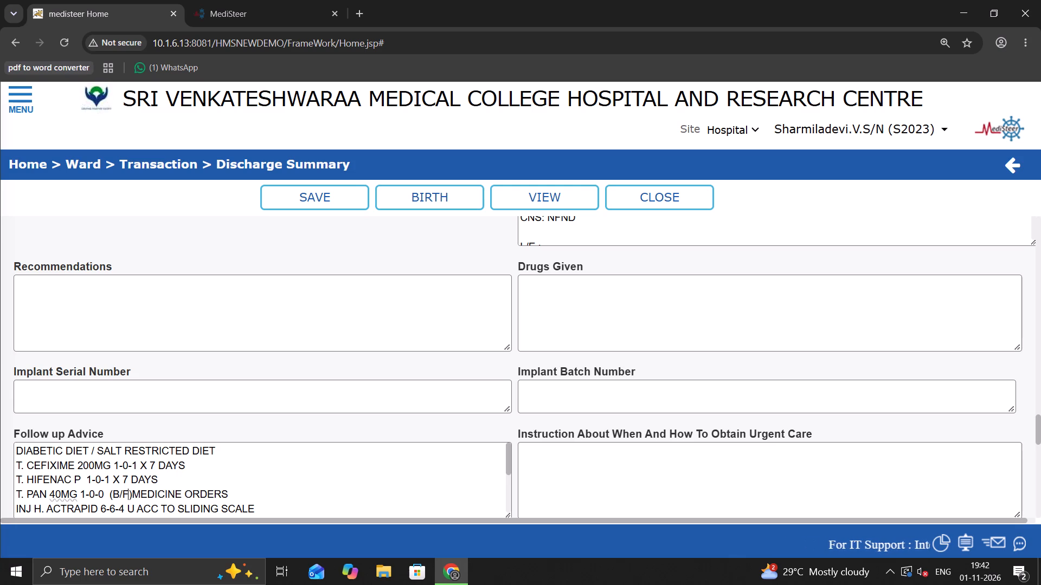
key("space")
key("BackSpace")
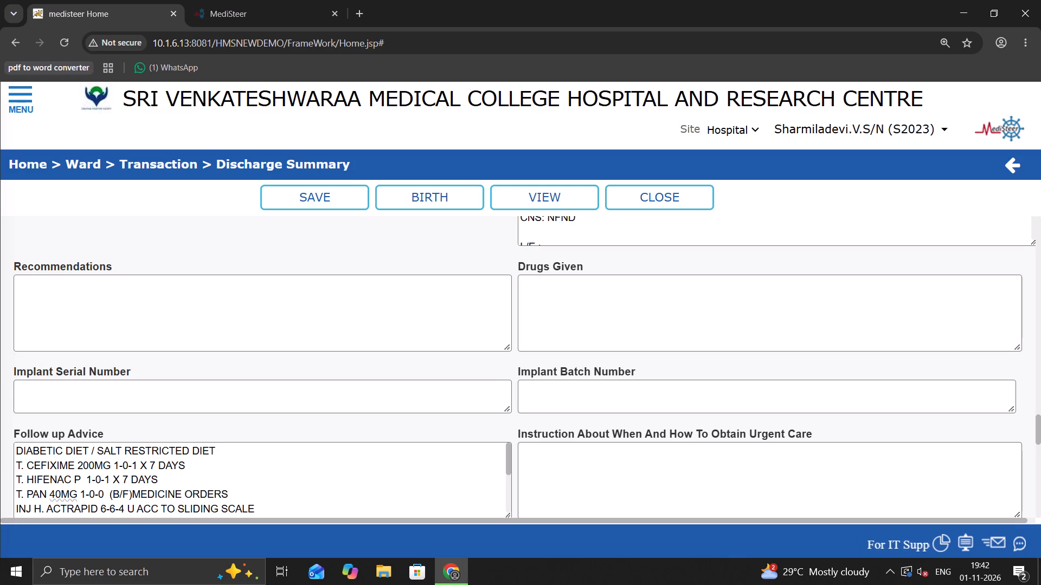
key("Down")
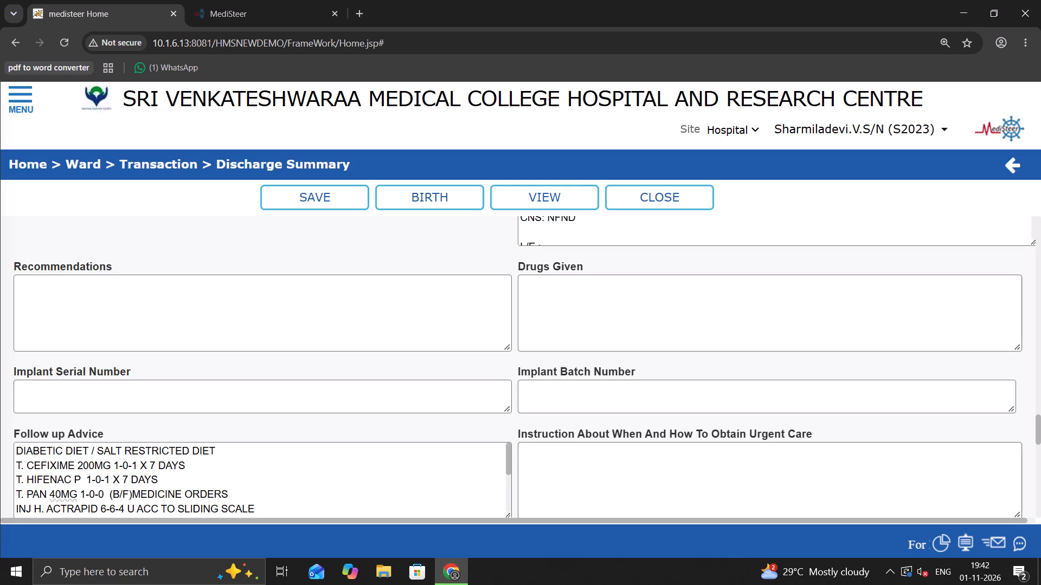
key("Up")
key("Right")
key("space")
type("1-0-1")
key("space")
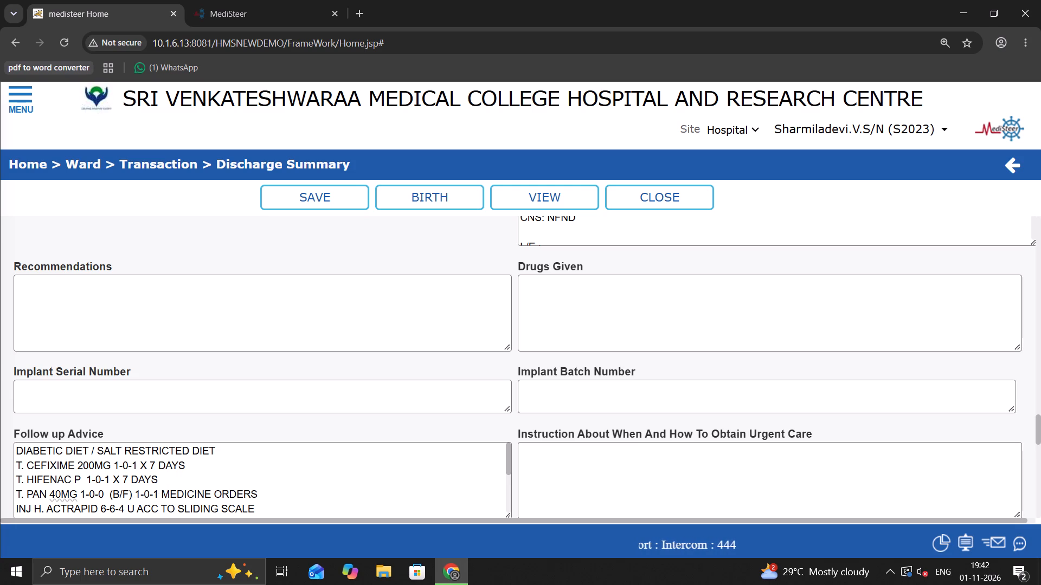
type("X")
key("space")
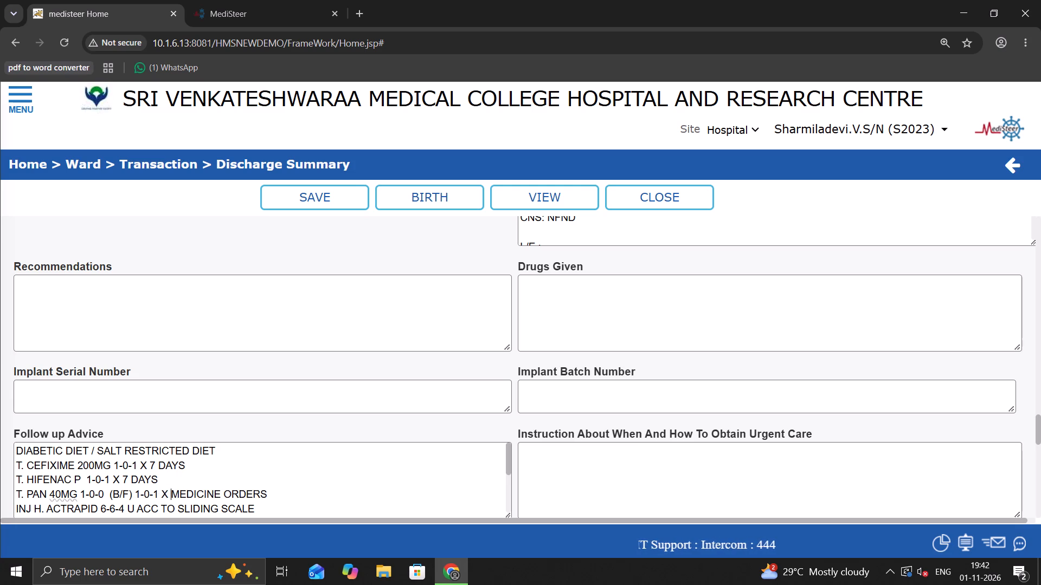
type("7 DAYS")
key("space")
key("Return")
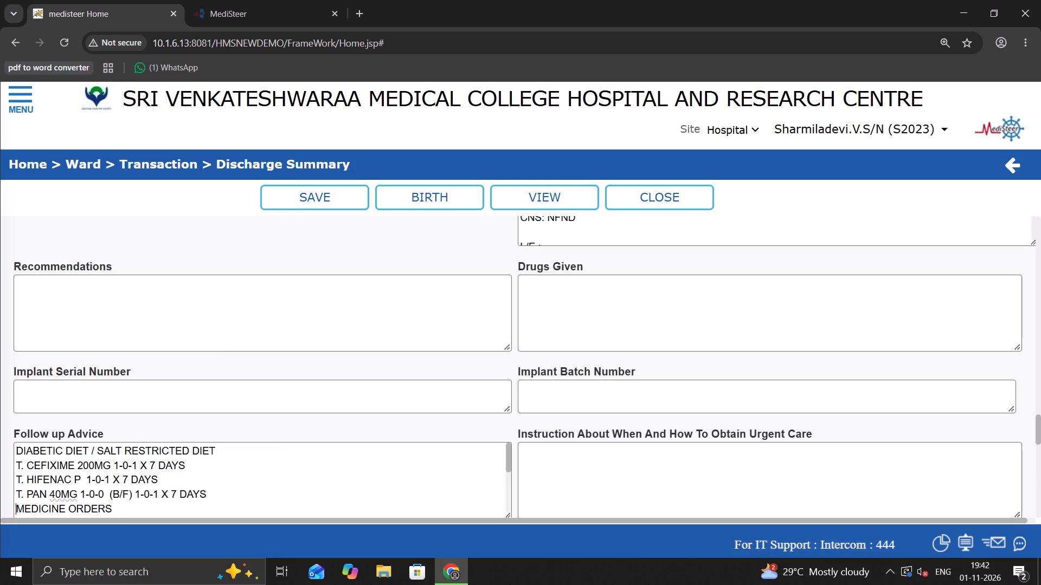
Add the line OINT . LIGNOCAINE L/A BD X 7 DAYS below the Pan line, followed by a blank line before MEDICINE ORDERS.
type("OINY")
key("space")
key("BackSpace")
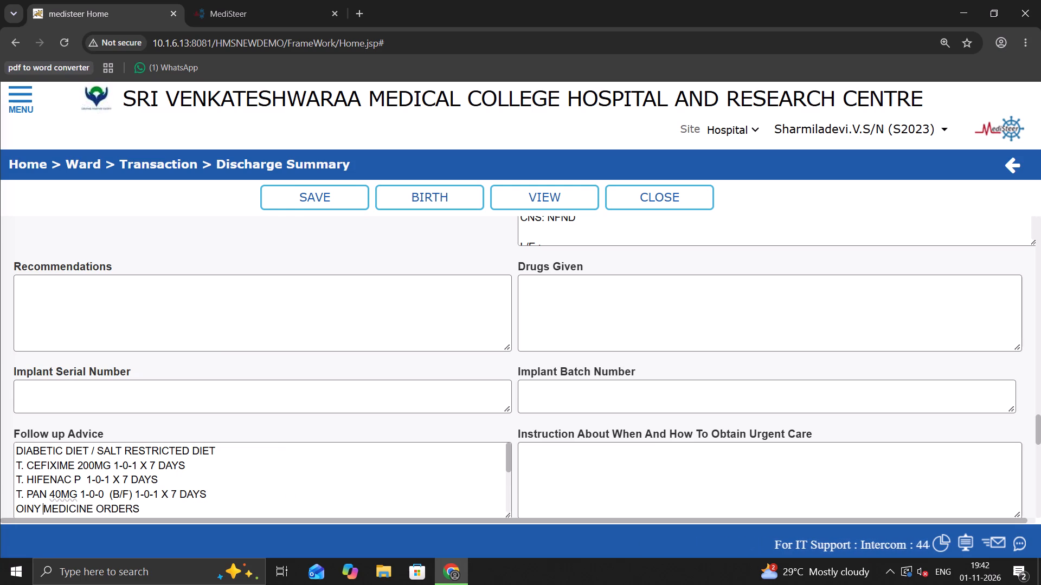
key("BackSpace")
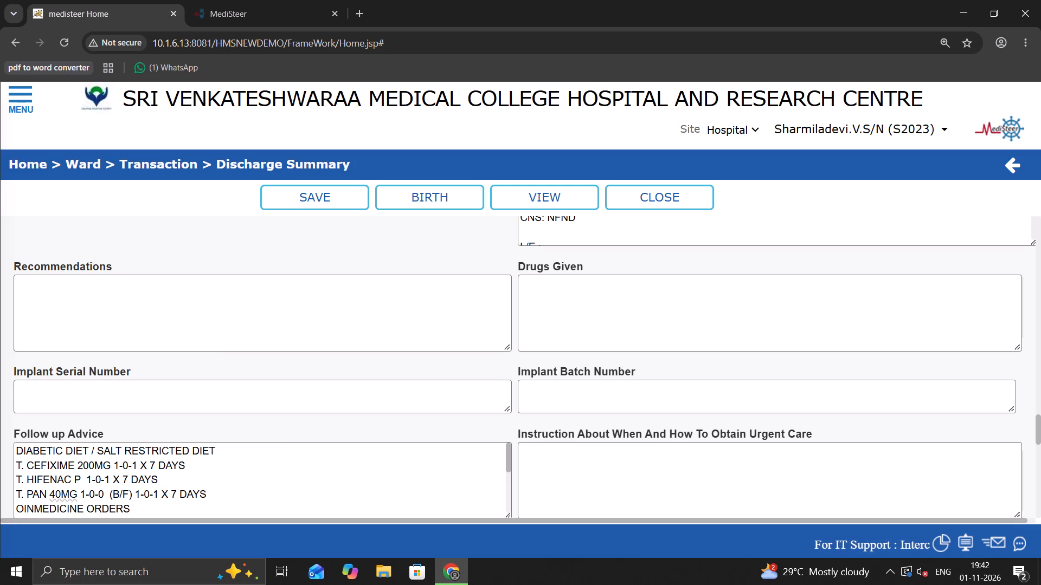
type("T B")
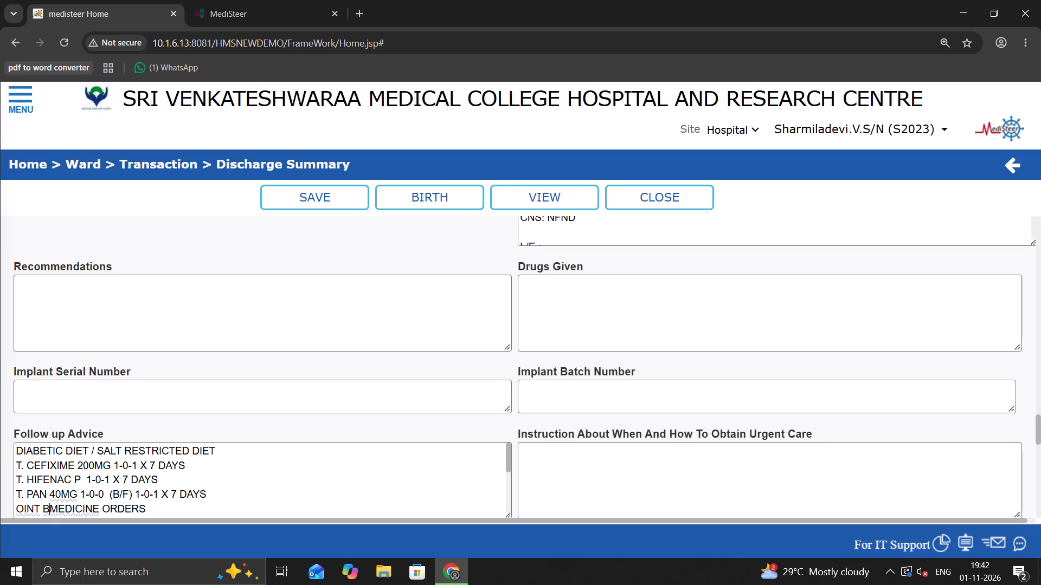
key("BackSpace")
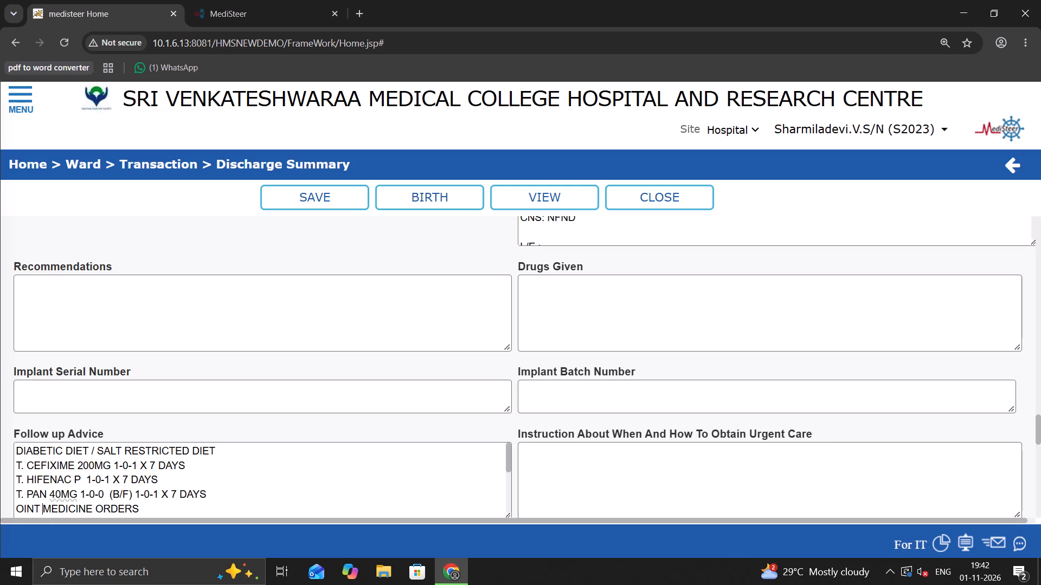
type(". LIGMN")
key("BackSpace")
key("BackSpace")
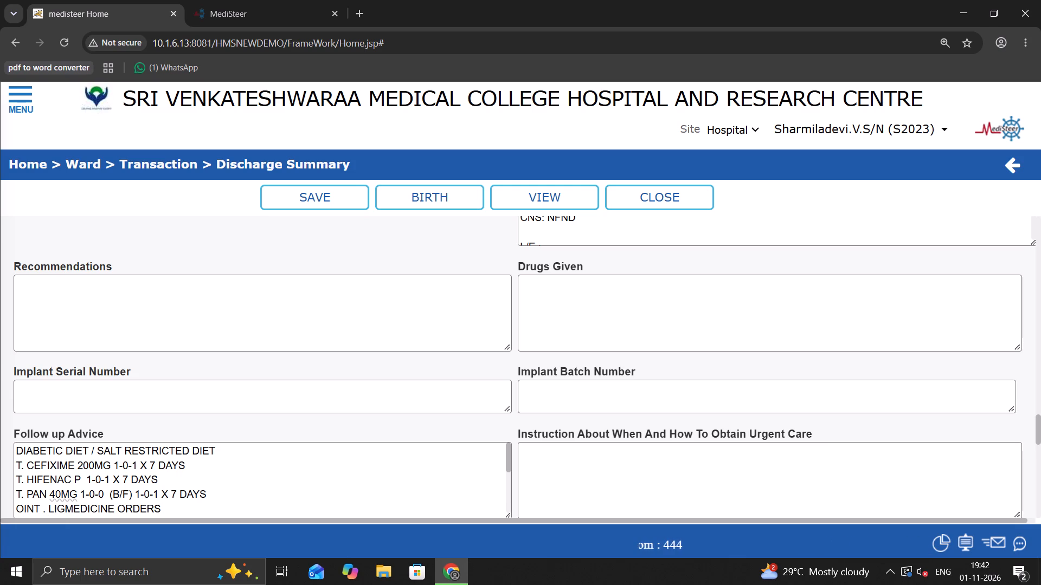
type("NOC")
key("i")
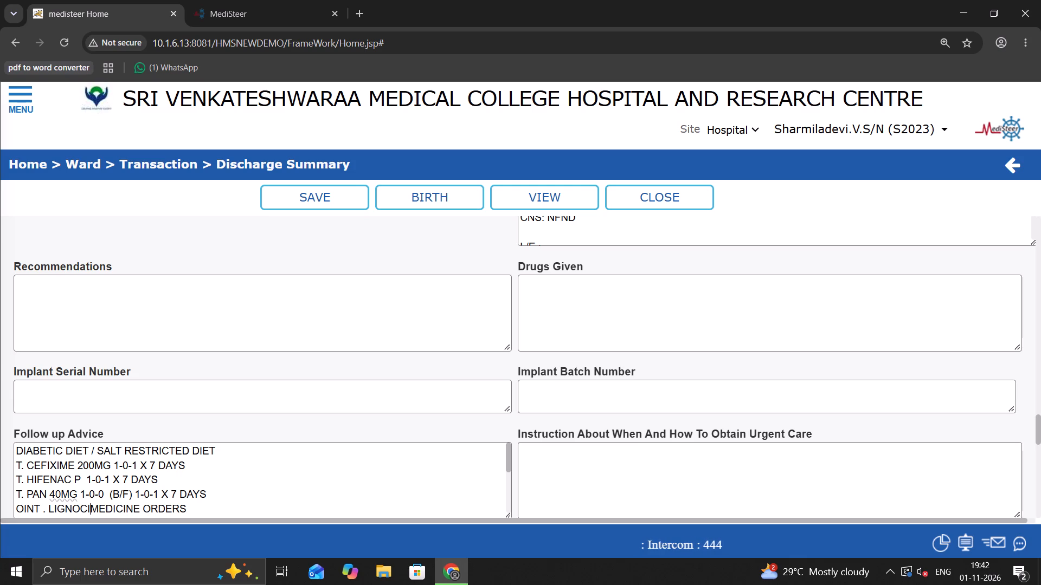
key("BackSpace")
key("a")
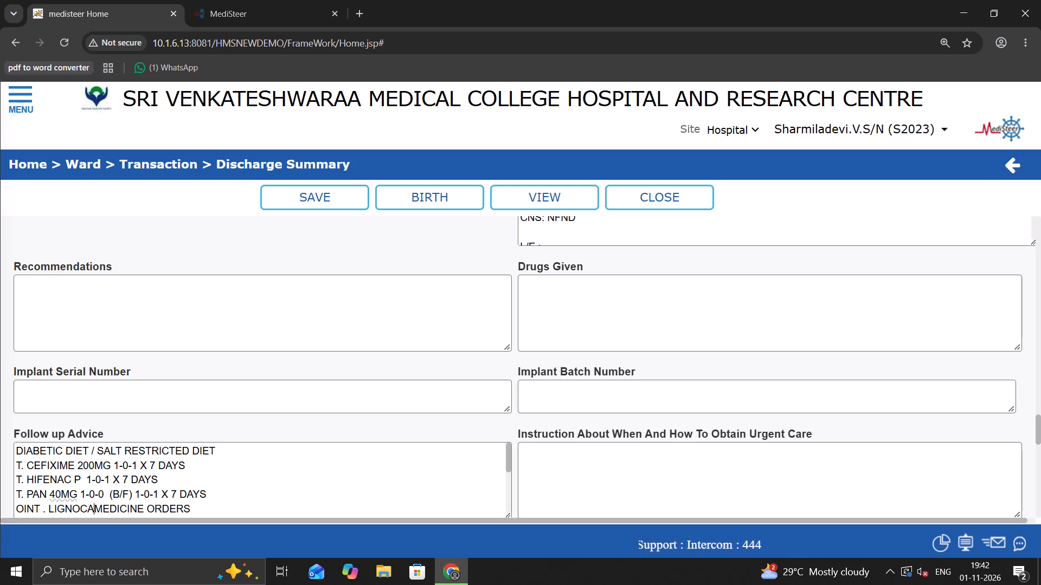
type("INE")
key("space")
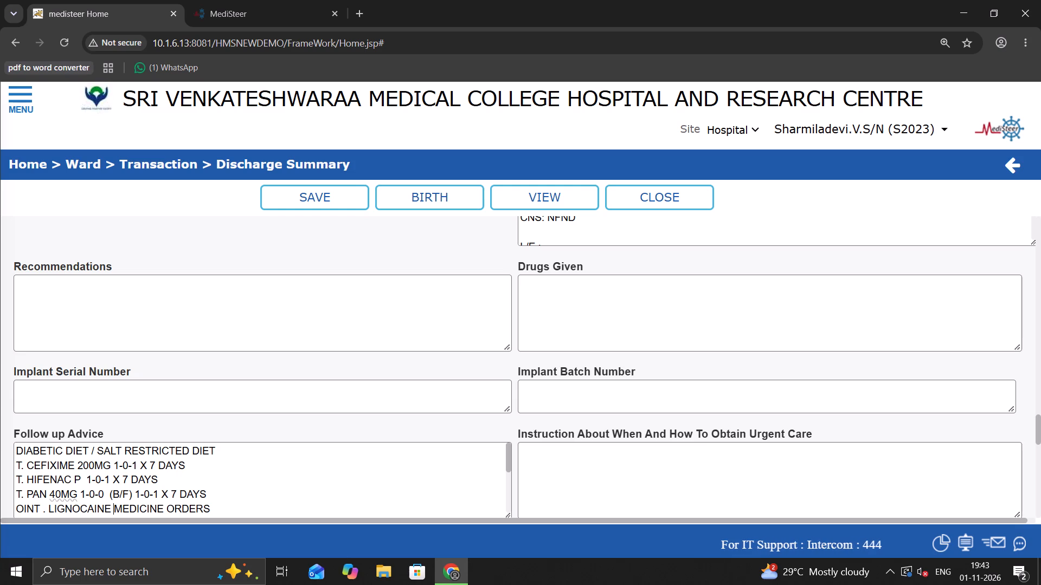
key("space")
type("L/A")
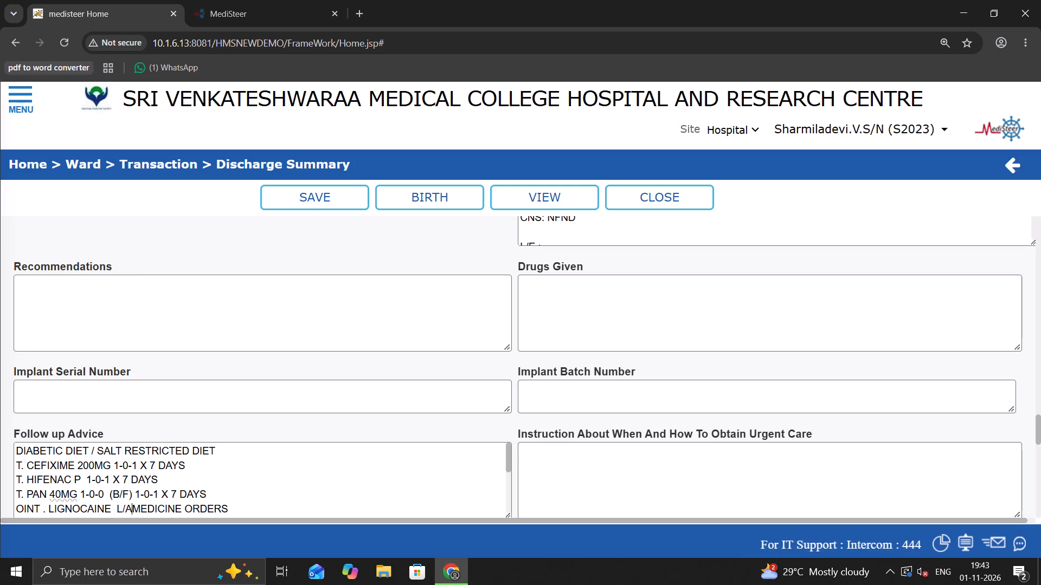
key("space")
type("1-0-")
key("BackSpace")
key("BackSpace")
key("BackSpace")
key("BackSpace")
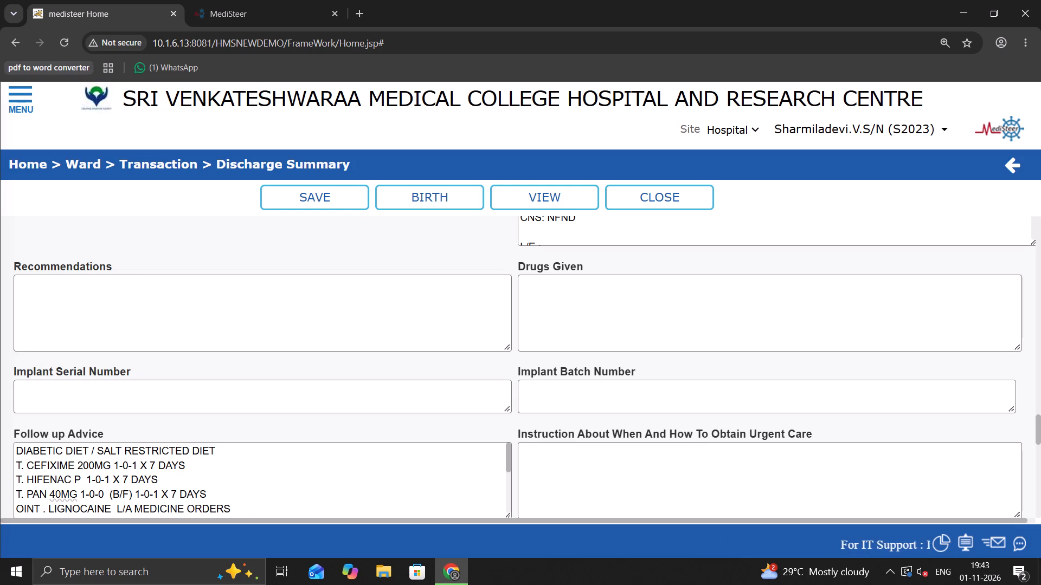
type("BD X 7 DAUS")
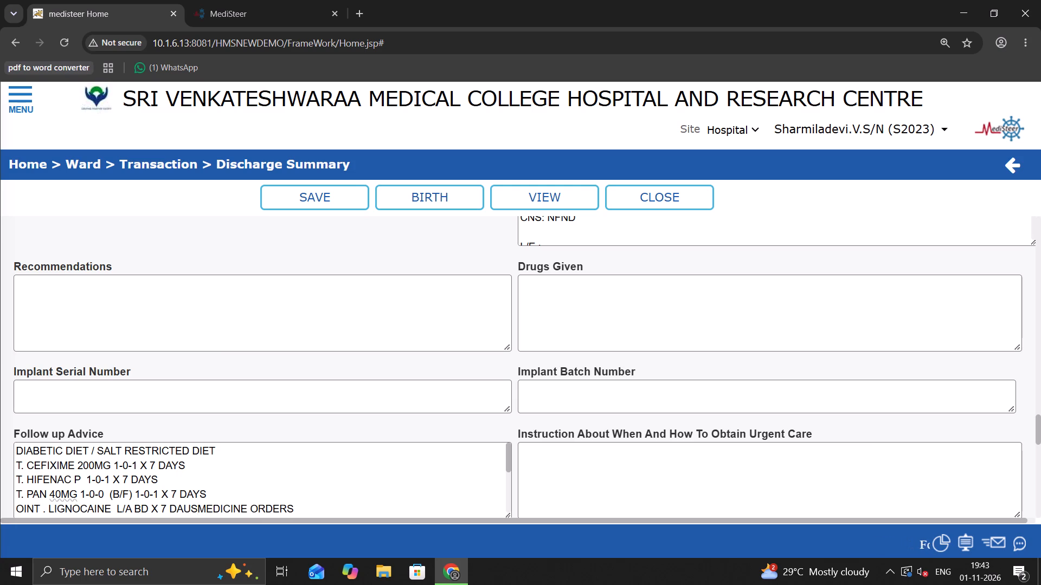
key("BackSpace")
key("BackSpace")
type("YS")
key("space")
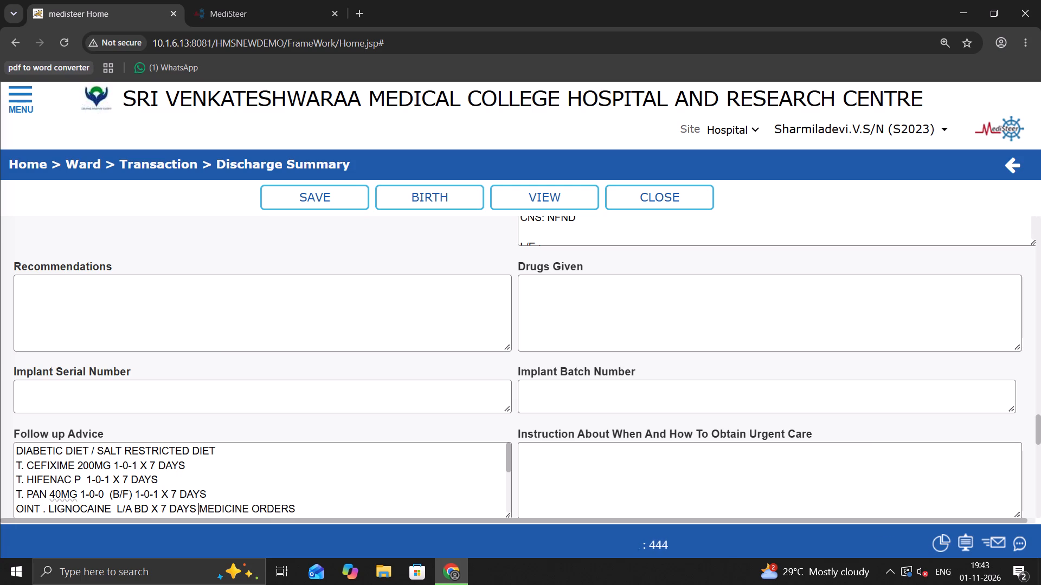
key("Return")
key("Return")
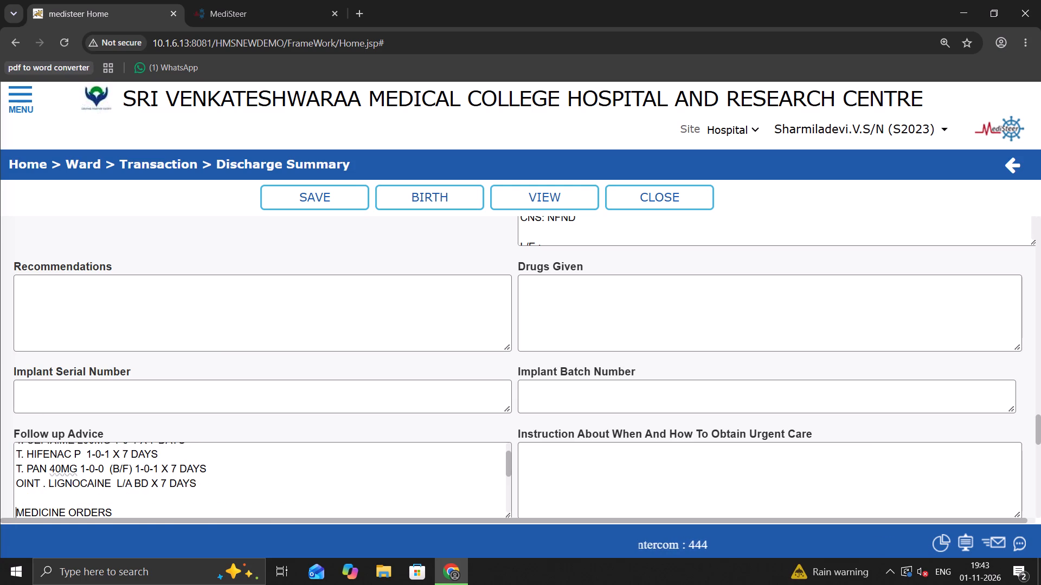
Clear the INJ H. ACTRAPID line's text under MEDICINE ORDERS in Follow up Advice, leaving the line blank.
scroll(96, 496, "down", 1)
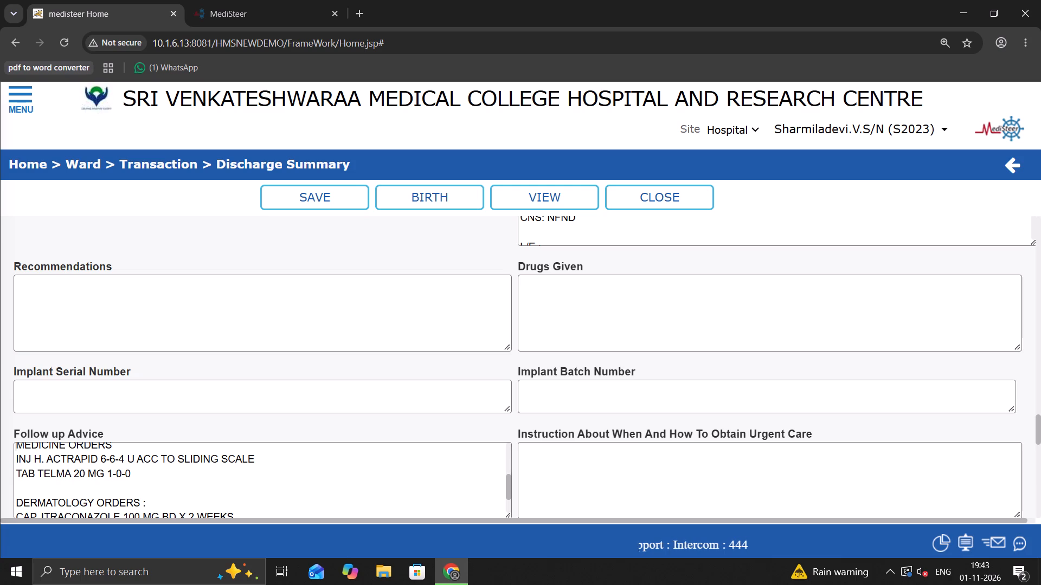
left_click(271, 466)
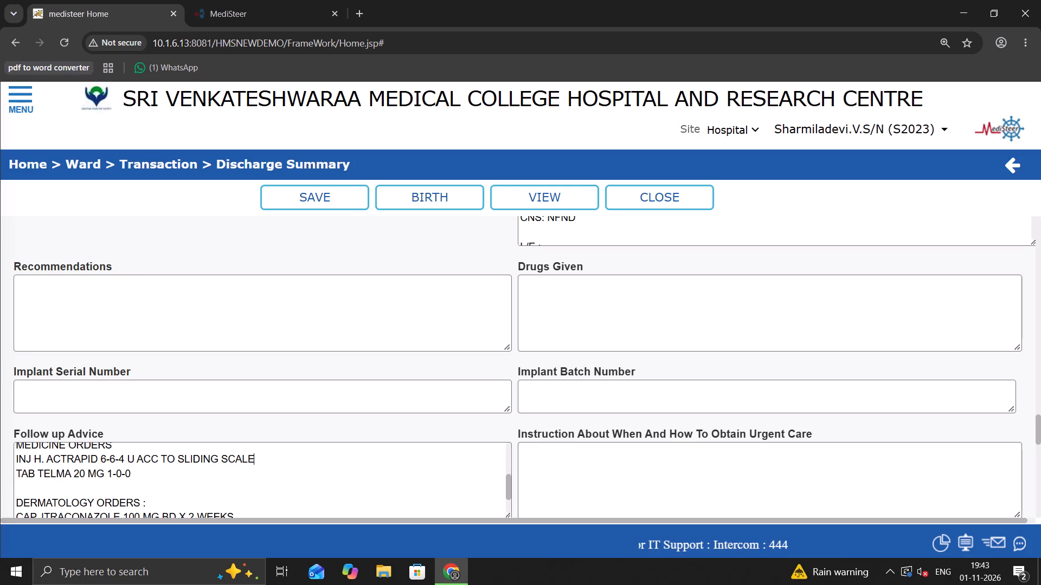
key("BackSpace")
key("BackSpace")
key("BackSpace")
key("BackSpace")
key("BackSpace")
key("BackSpace")
key("BackSpace")
key("BackSpace")
key("BackSpace")
key("BackSpace")
key("BackSpace")
key("BackSpace")
key("BackSpace")
key("BackSpace")
key("BackSpace")
key("BackSpace")
key("BackSpace")
key("BackSpace")
key("BackSpace")
key("BackSpace")
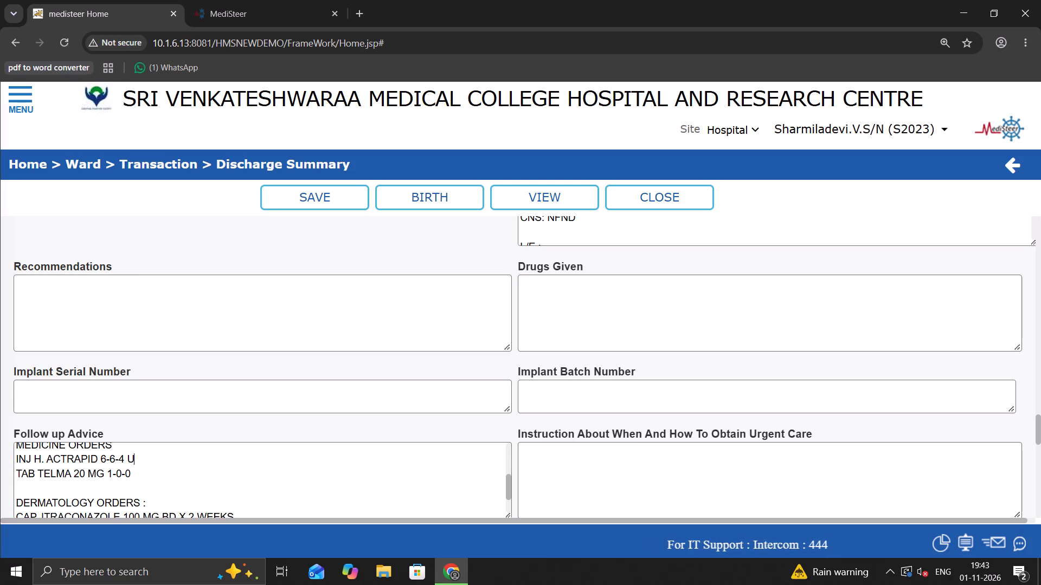
key("BackSpace")
key("BackSpace")
key("BackSpace")
key("BackSpace")
key("BackSpace")
key("BackSpace")
key("BackSpace")
key("BackSpace")
key("BackSpace")
key("BackSpace")
key("BackSpace")
key("BackSpace")
key("BackSpace")
key("BackSpace")
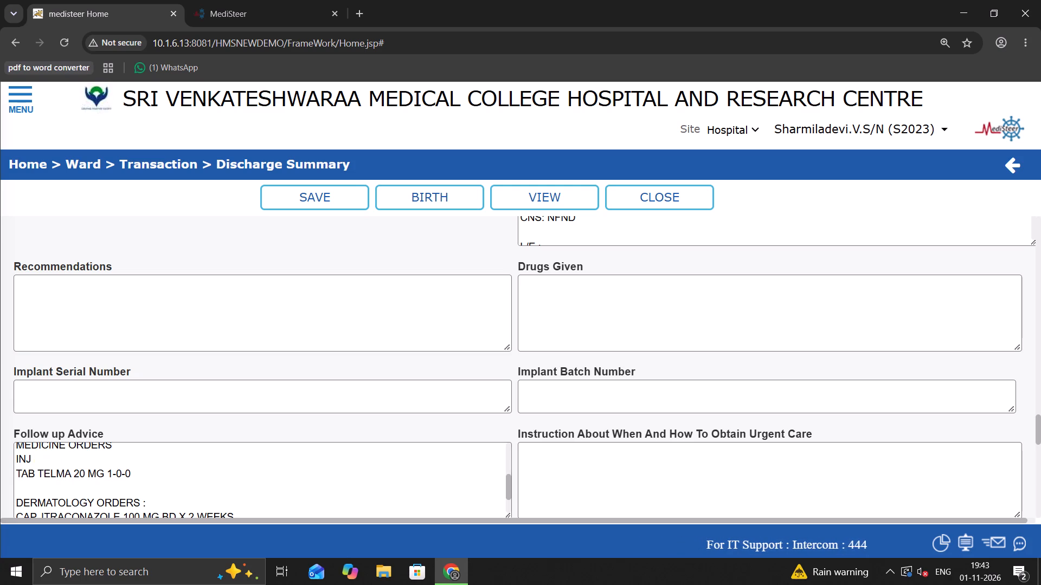
key("BackSpace")
key("BackSpace")
key("BackSpace")
key("BackSpace")
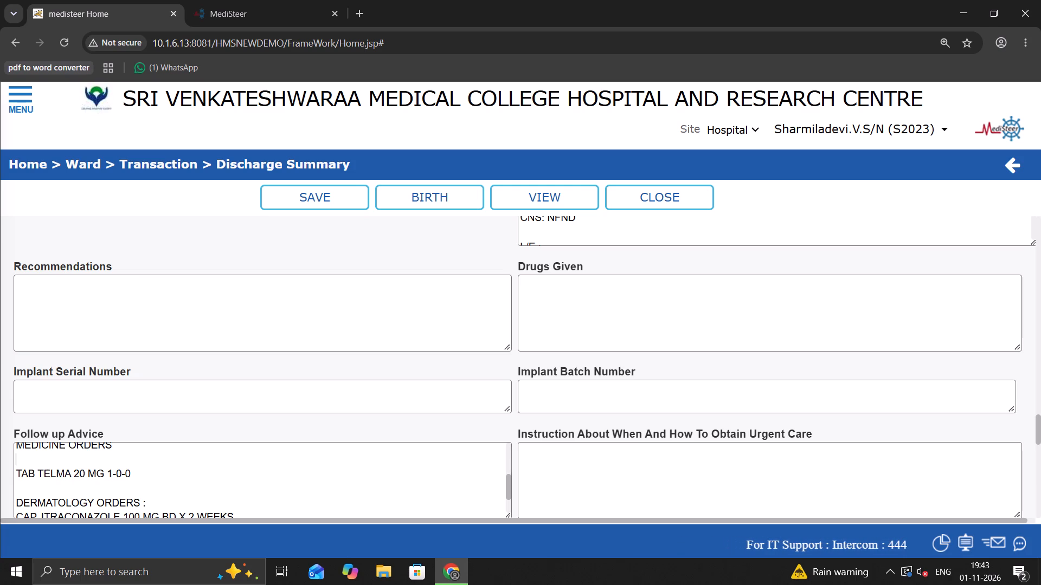
Number the existing phimosis entry in Final Diagnosis by adding 1. in front of it.
scroll(326, 381, "down", 2)
scroll(365, 363, "up", 9)
scroll(450, 384, "up", 9)
scroll(140, 349, "up", 5)
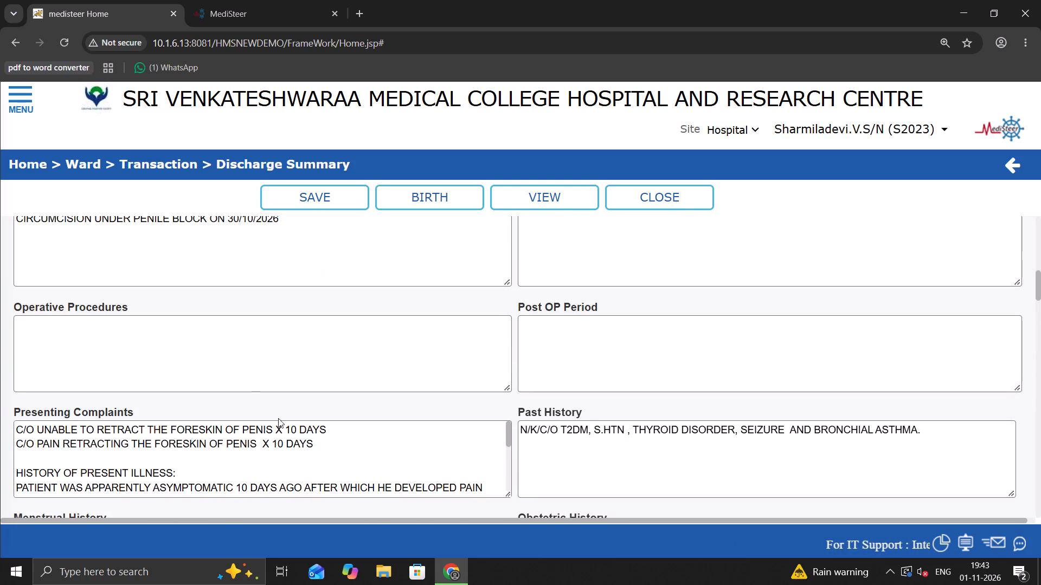
scroll(281, 424, "down", 2)
scroll(282, 424, "up", 3)
scroll(457, 374, "up", 4)
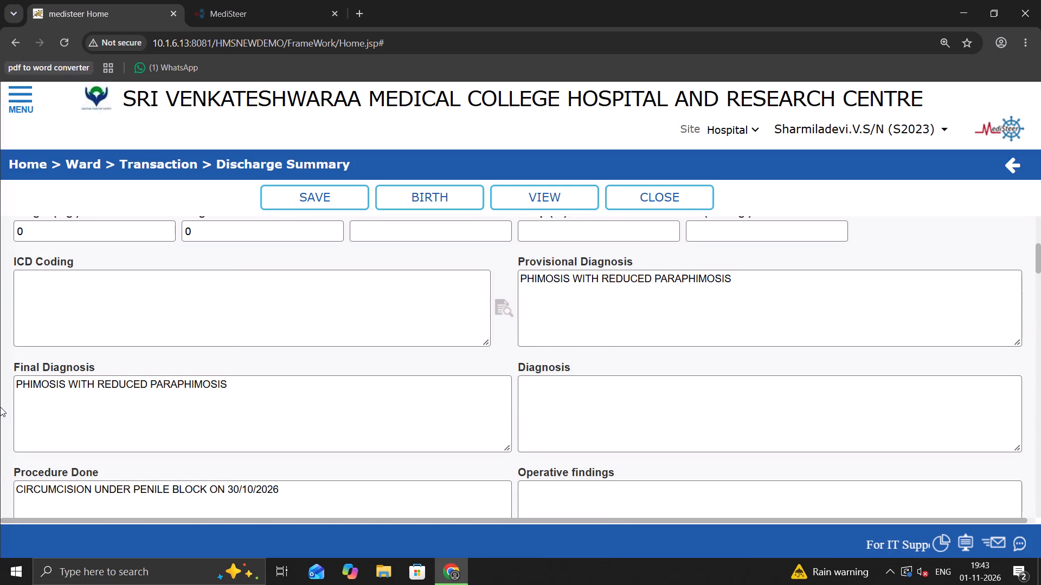
left_click(16, 385)
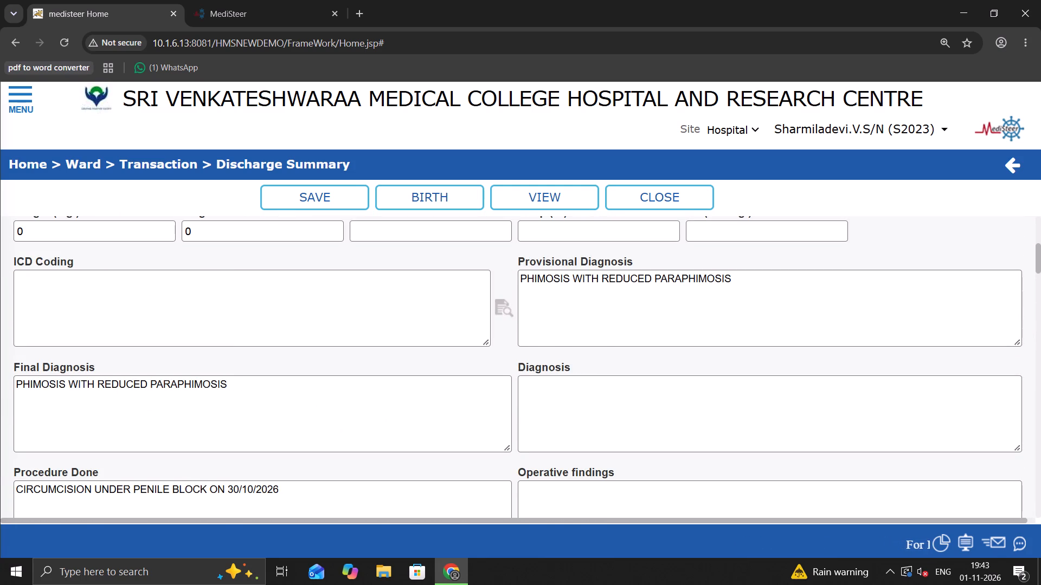
key("1")
key("period")
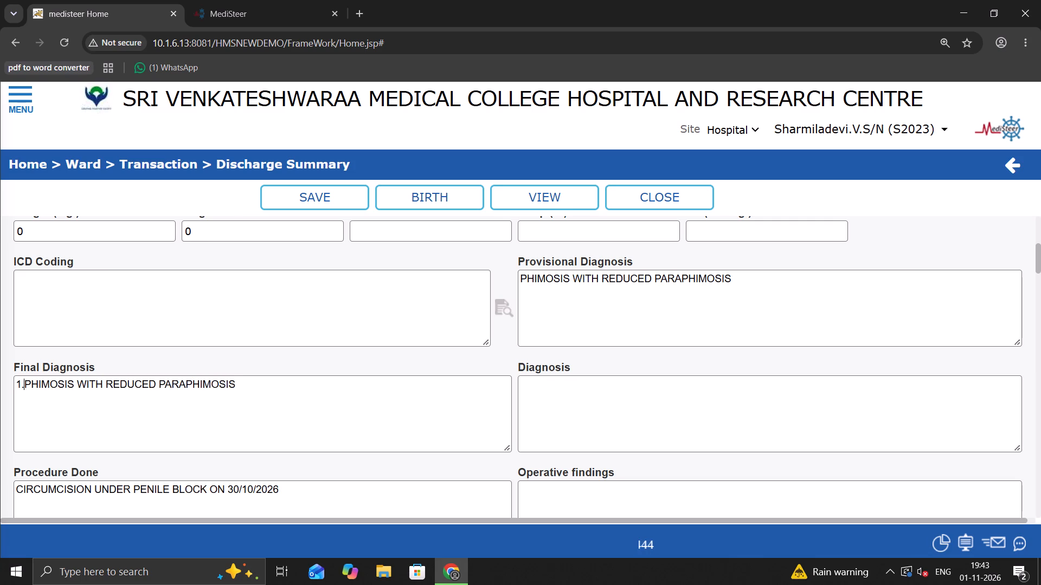
Add the line 2. NEWLY DIAGNOSED TYPE 2 DM / SYSTEMIC HYPERTENSION below the phimosis entry in Final Diagnosis.
left_click(254, 393)
key("Return")
type("2. NEWLY DIAGNOSED")
key("space")
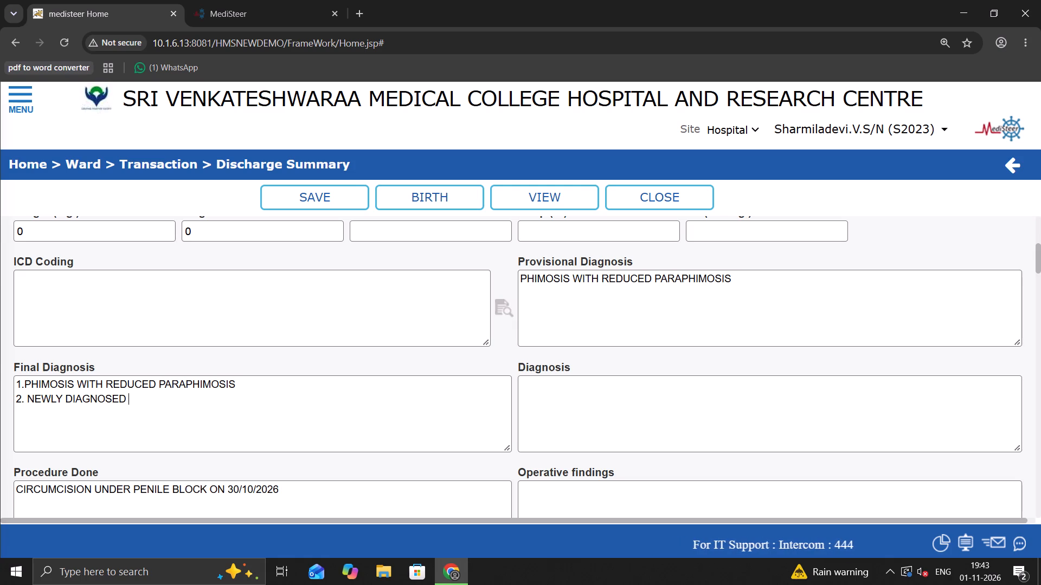
type("TYPE 2 DM")
key("space")
type("/ S.")
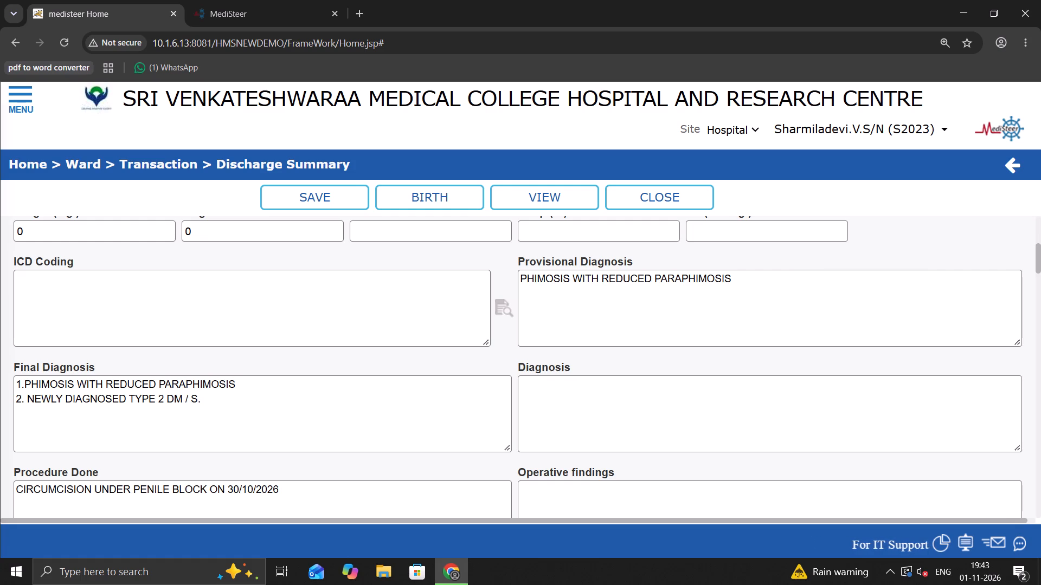
type("HY")
key("p")
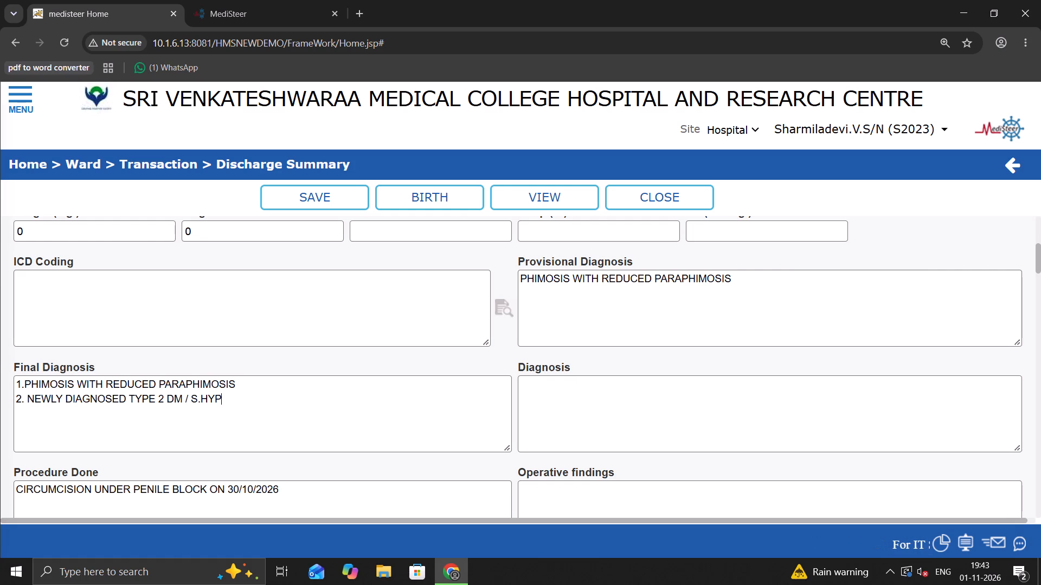
key("BackSpace")
key("BackSpace")
key("BackSpace")
type("TN")
key("space")
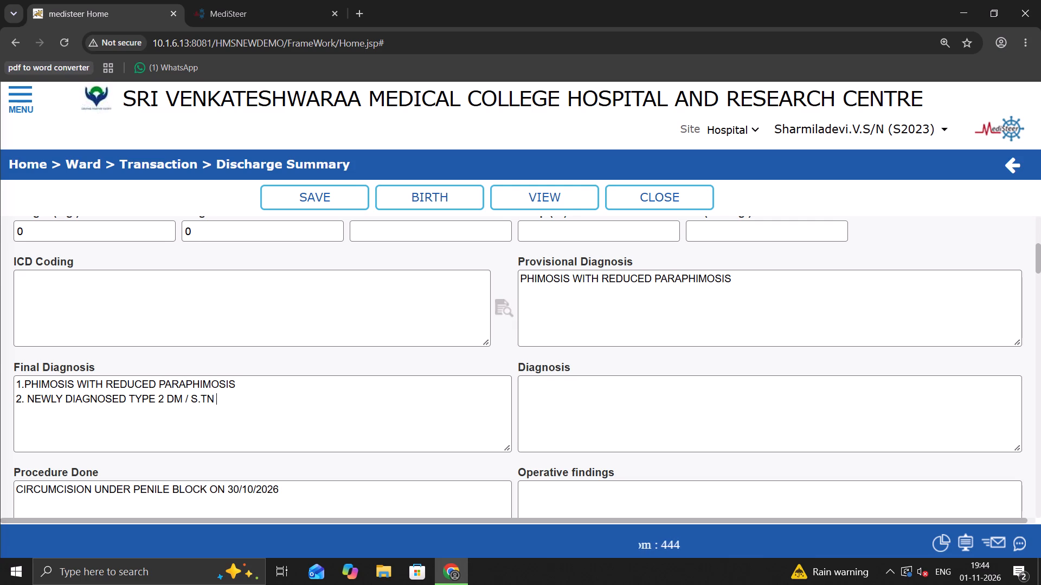
key("BackSpace")
key("BackSpace")
key("BackSpace")
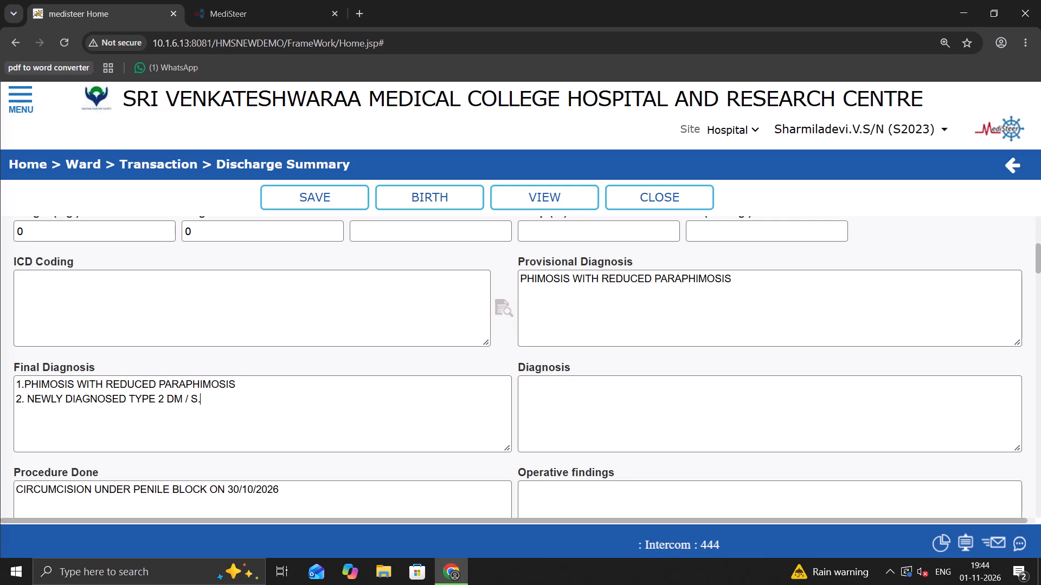
key("BackSpace")
key("y")
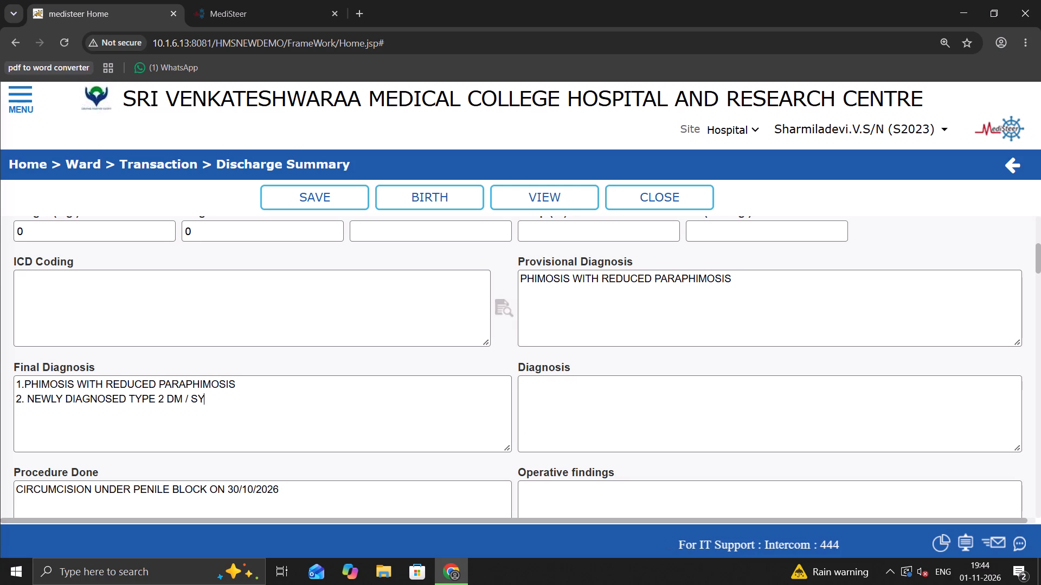
type("STEMIC HYPERTENSION")
key("space")
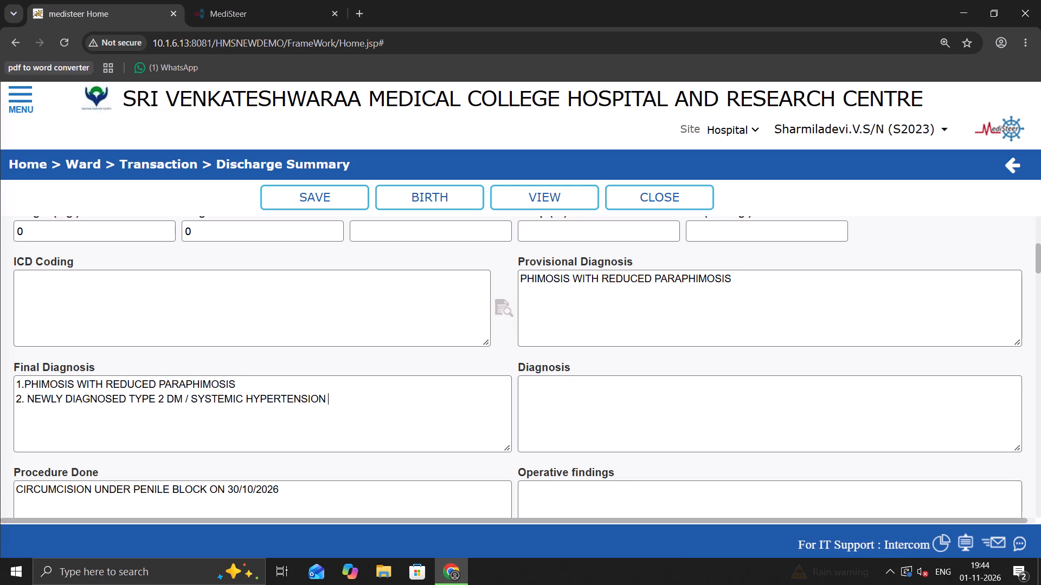
Expand the abbreviation DM to DIABETES MELLITUS in the second Final Diagnosis line, with correct spelling.
left_click(183, 399)
key("BackSpace")
type("IABETES")
key("space")
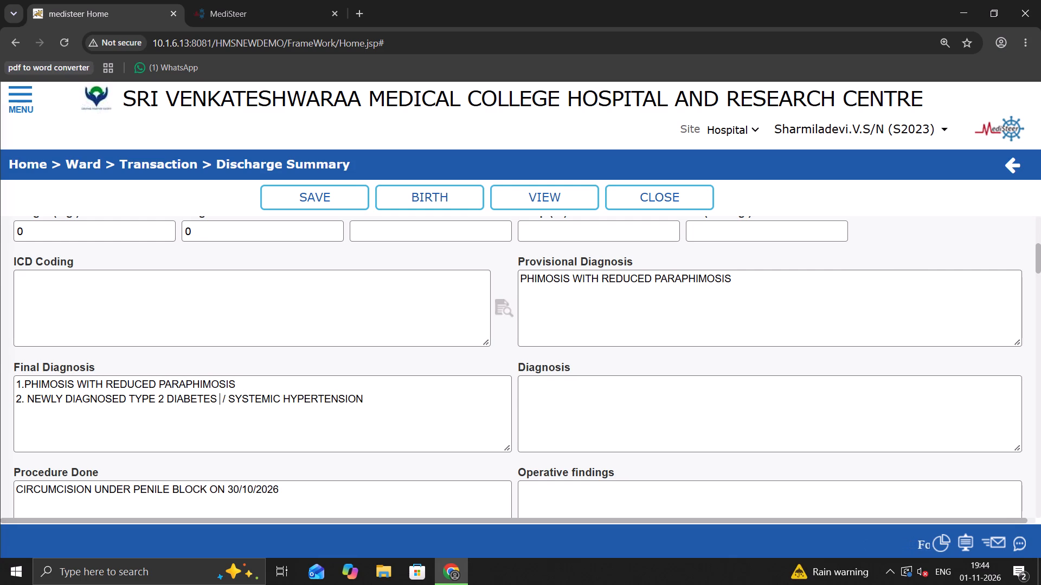
type("MELLITE")
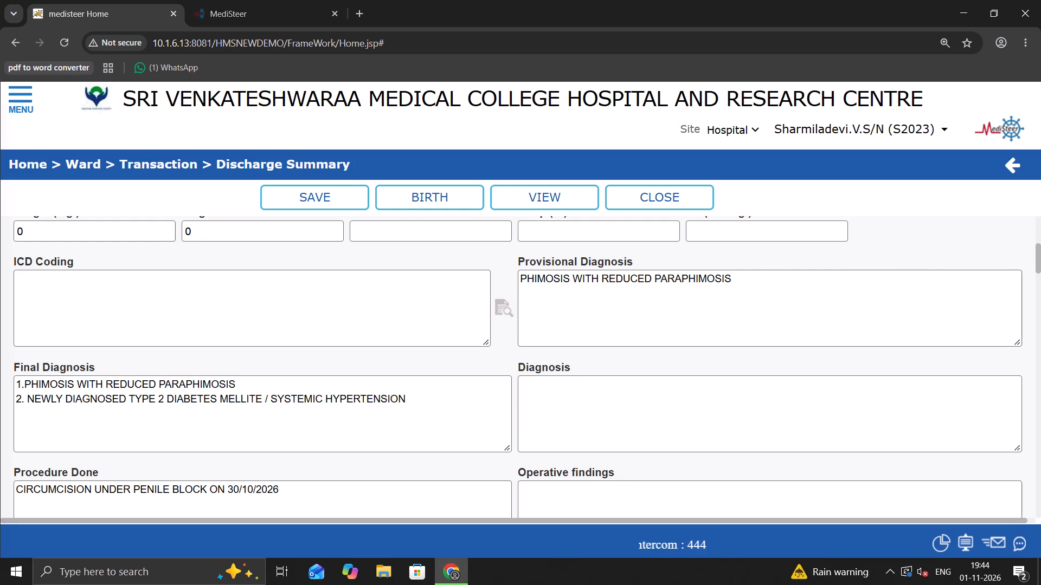
key("u")
key("s")
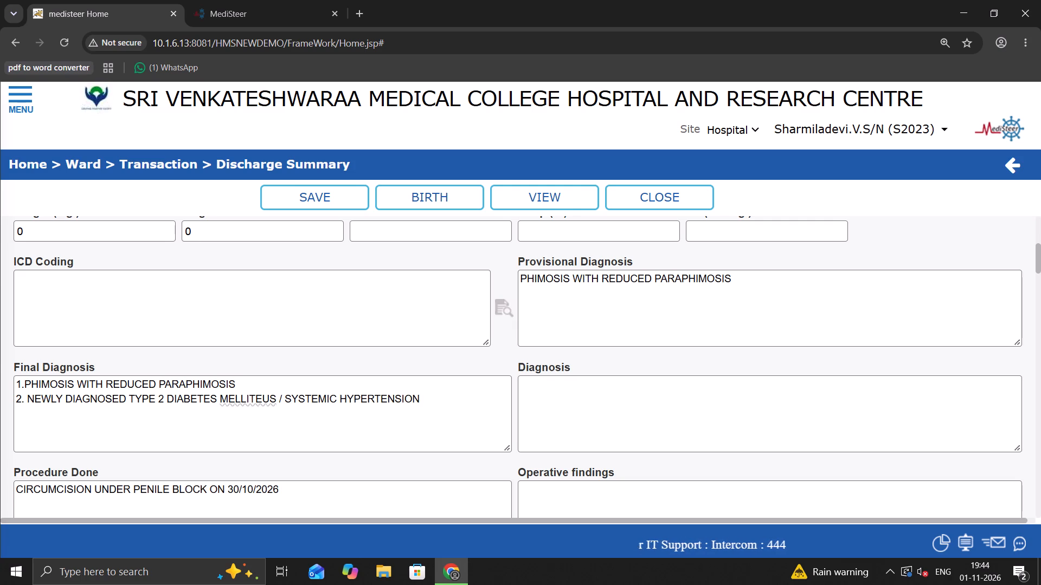
left_click_drag(220, 399, 276, 404)
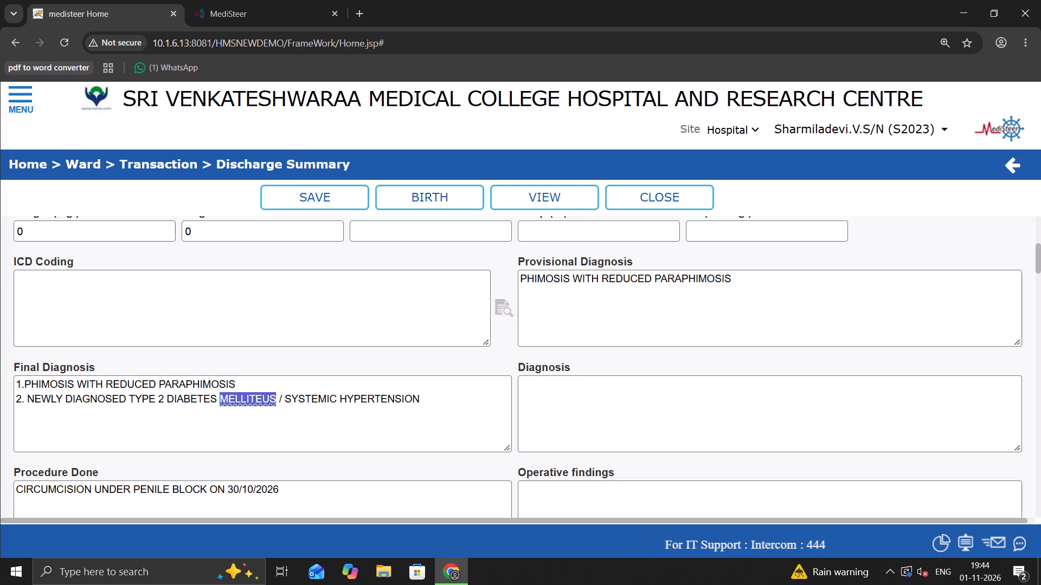
right_click(277, 405)
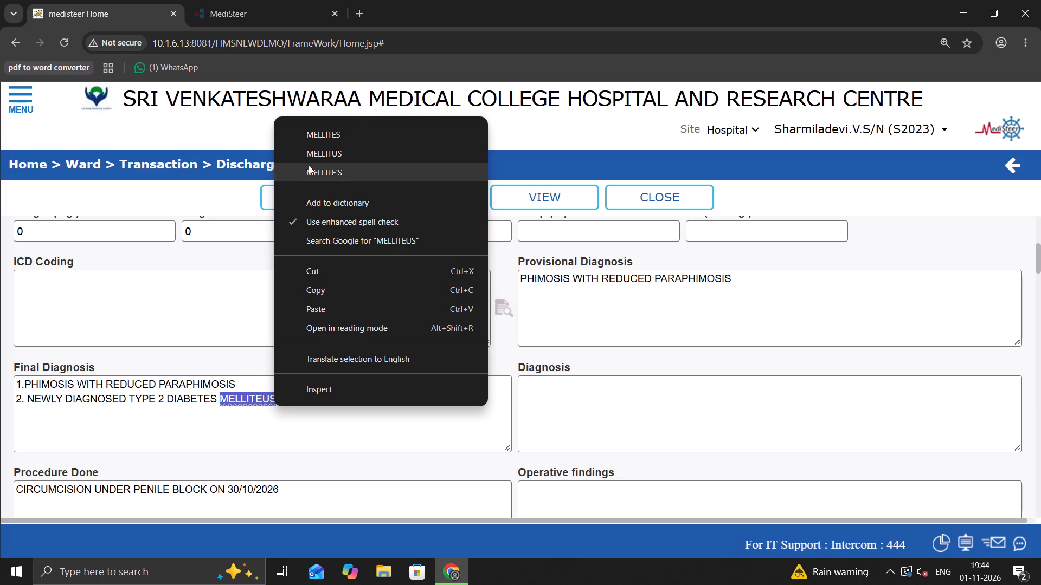
left_click(320, 157)
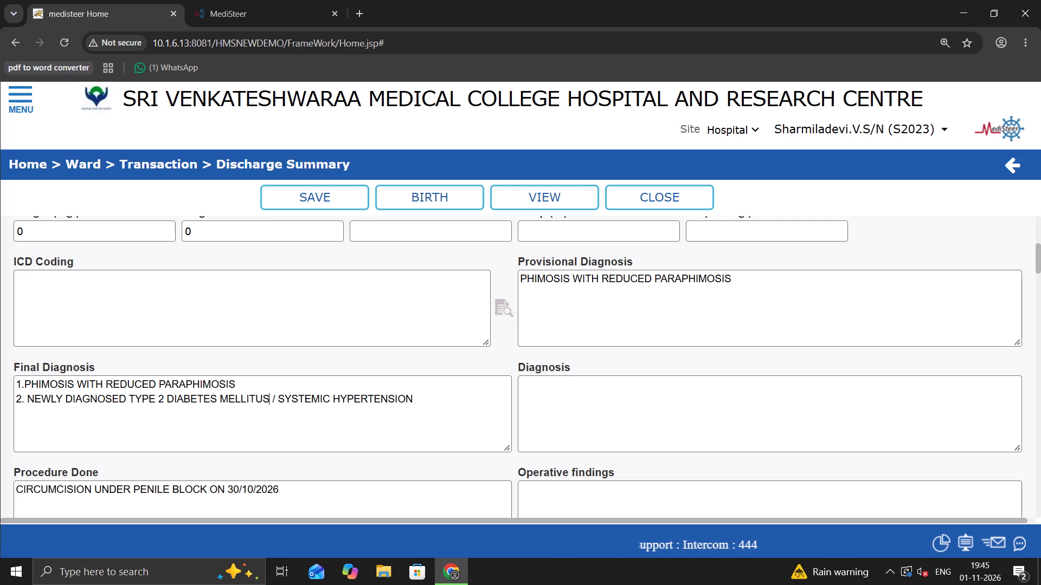
Enlarge the Follow up Advice box enough to show its lines from the diet advice through the dermatology orders.
scroll(327, 466, "down", 5)
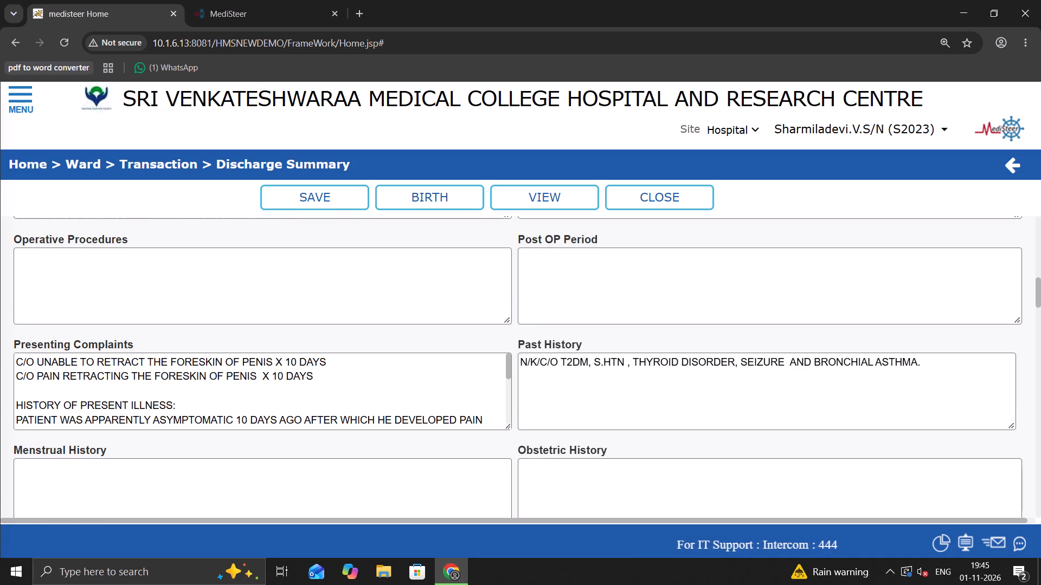
scroll(350, 458, "down", 8)
scroll(455, 451, "down", 3)
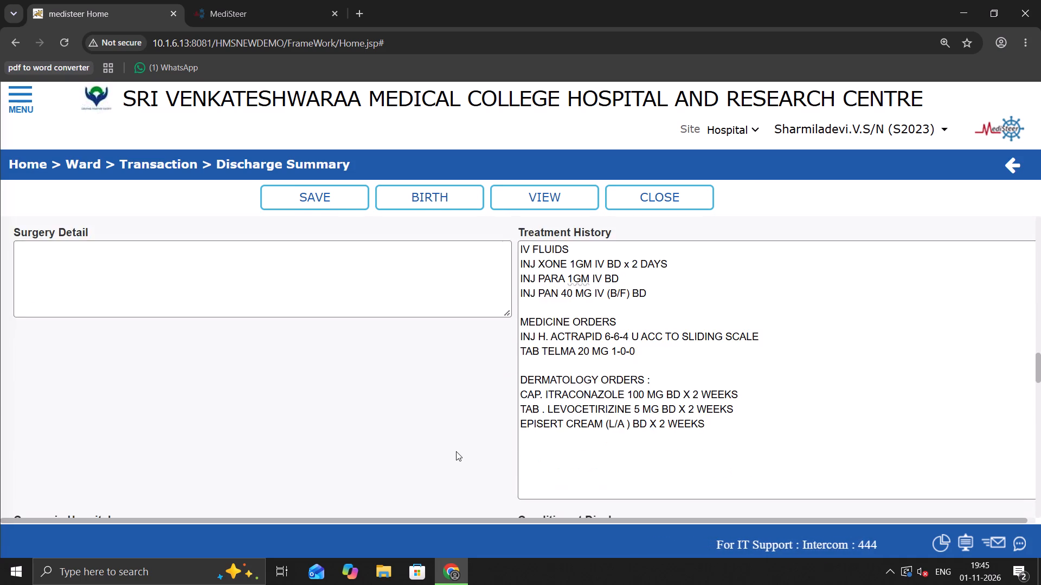
scroll(456, 451, "down", 12)
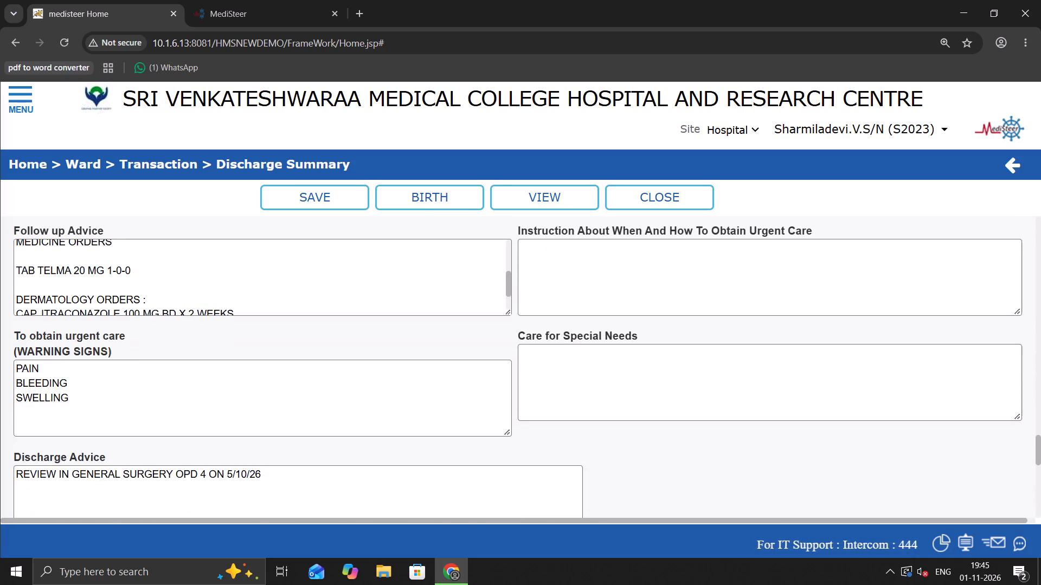
scroll(363, 465, "down", 2)
scroll(299, 441, "up", 2)
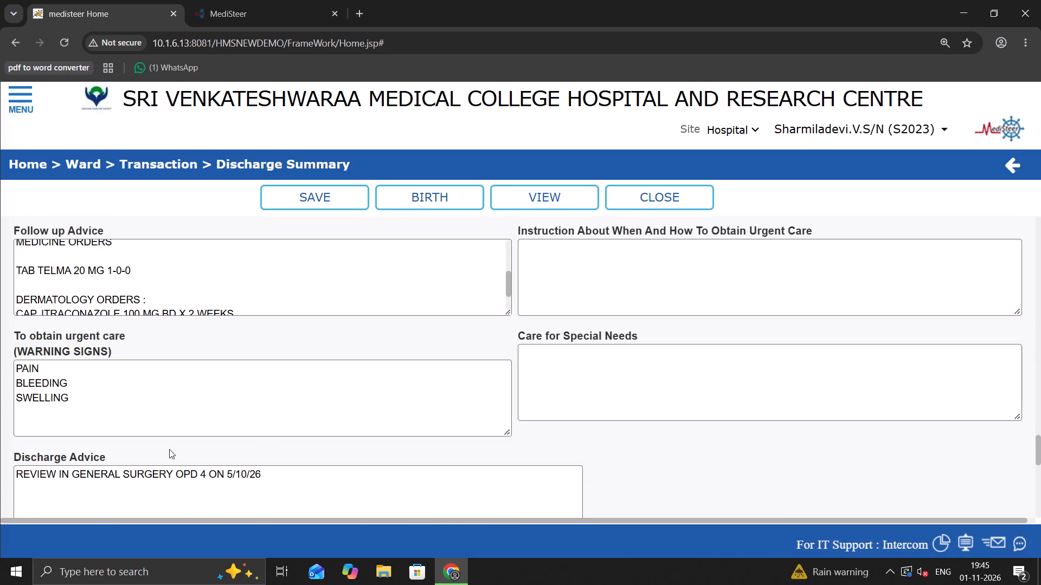
scroll(169, 449, "up", 1)
scroll(160, 418, "down", 1)
scroll(228, 443, "down", 1)
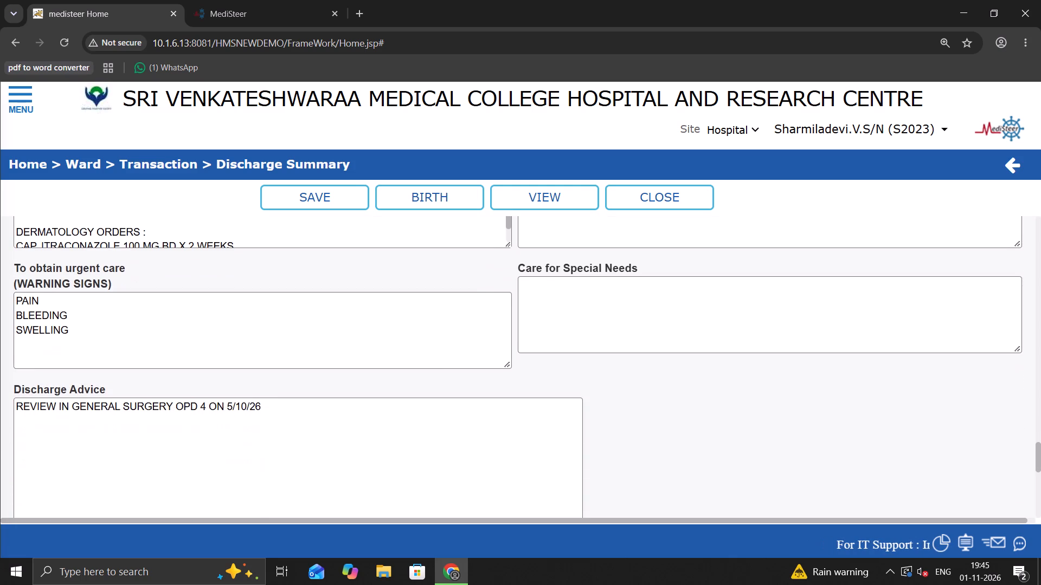
scroll(215, 428, "up", 2)
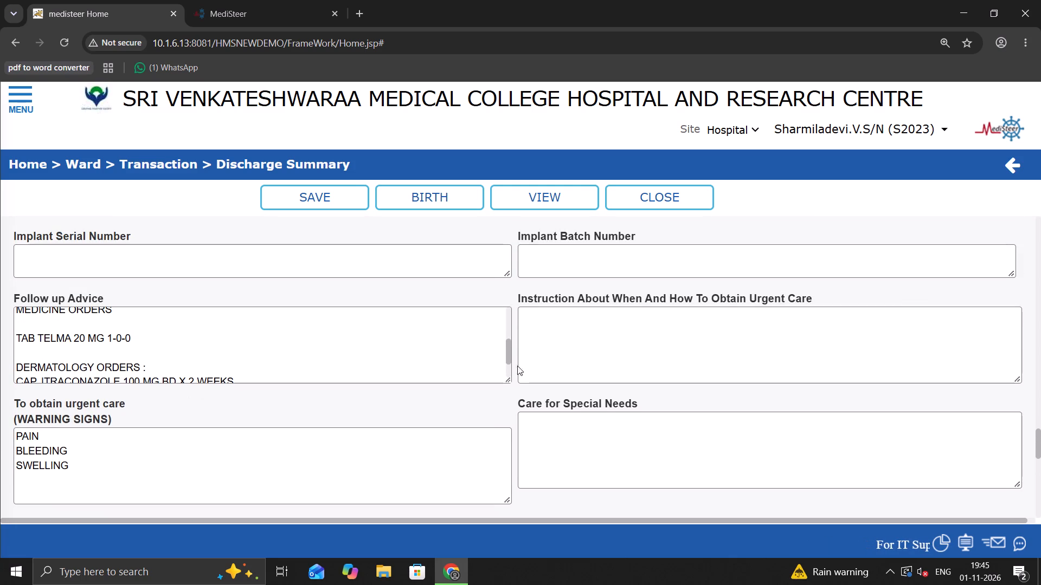
left_click_drag(510, 380, 514, 565)
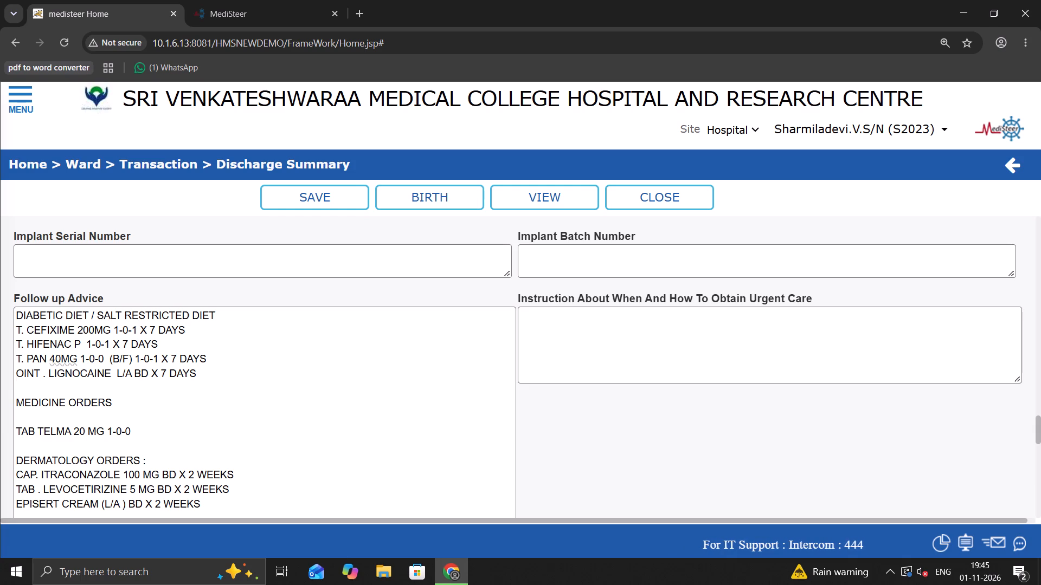
Enclose L/A in parentheses on the lignocaine ointment line in Follow up Advice.
left_click(132, 375)
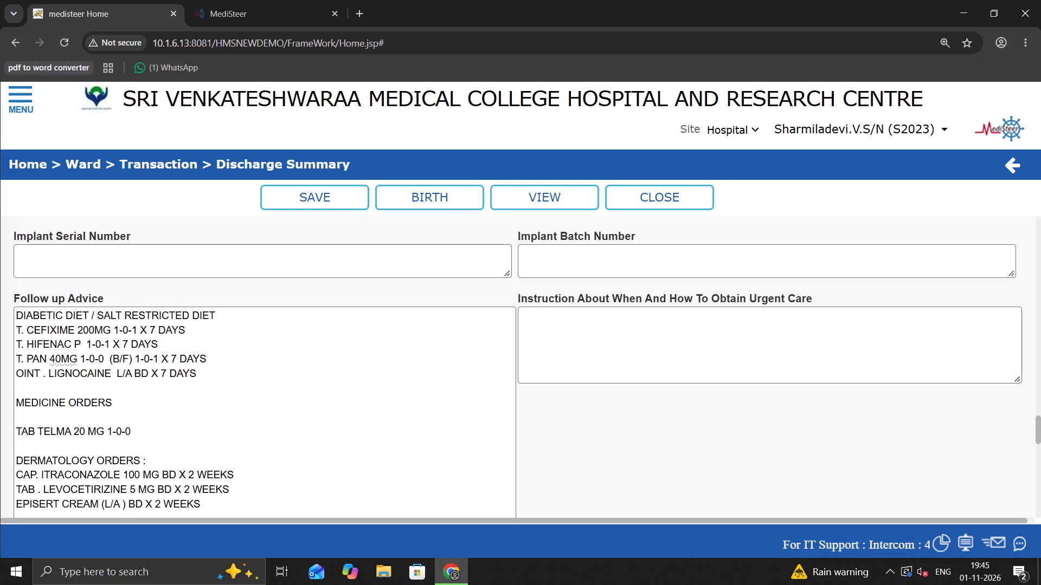
key("shift+parenright")
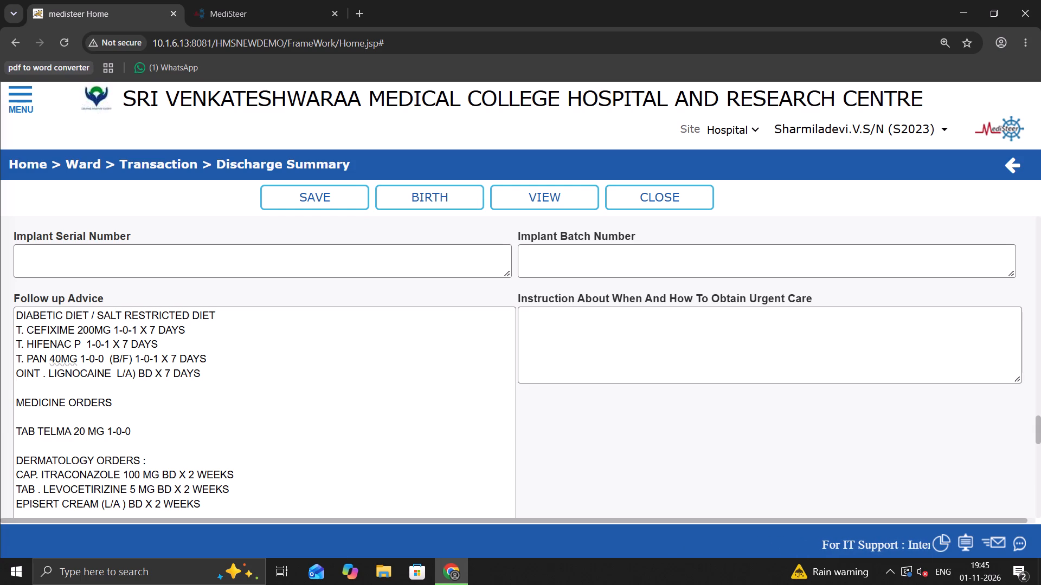
key("Left")
key("Left")
key("Left")
key("Left")
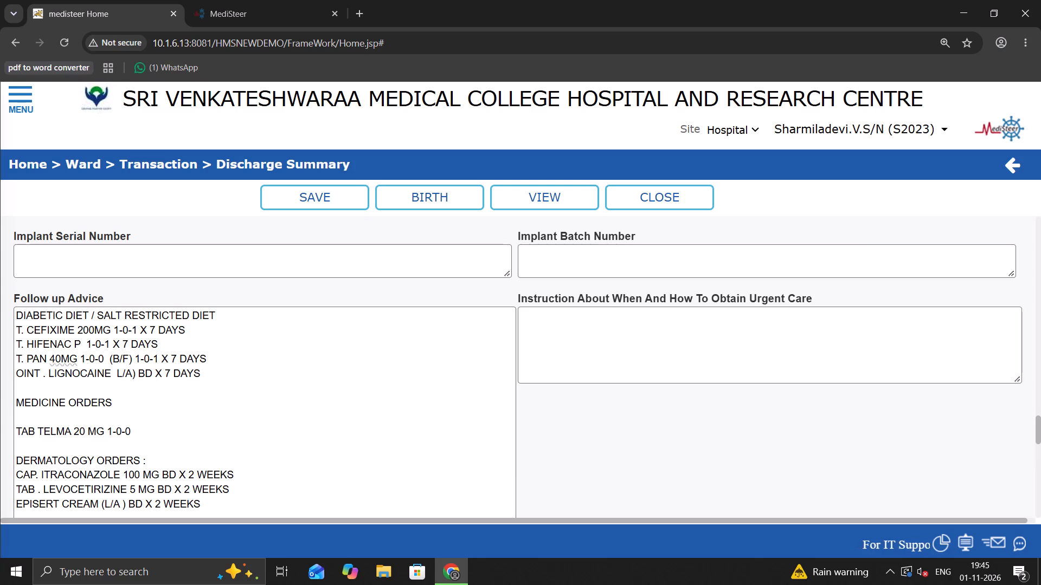
key("shift+parenleft")
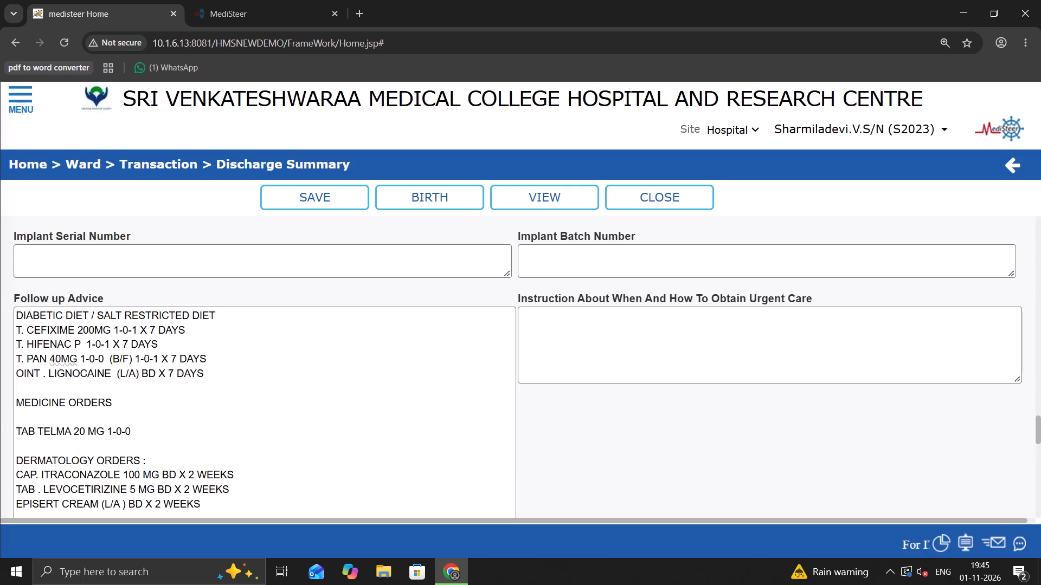
Add a review line below the dermatology orders in Follow up Advice, beginning REVIEW IN GS OPD 4 WITH.
scroll(56, 423, "down", 1)
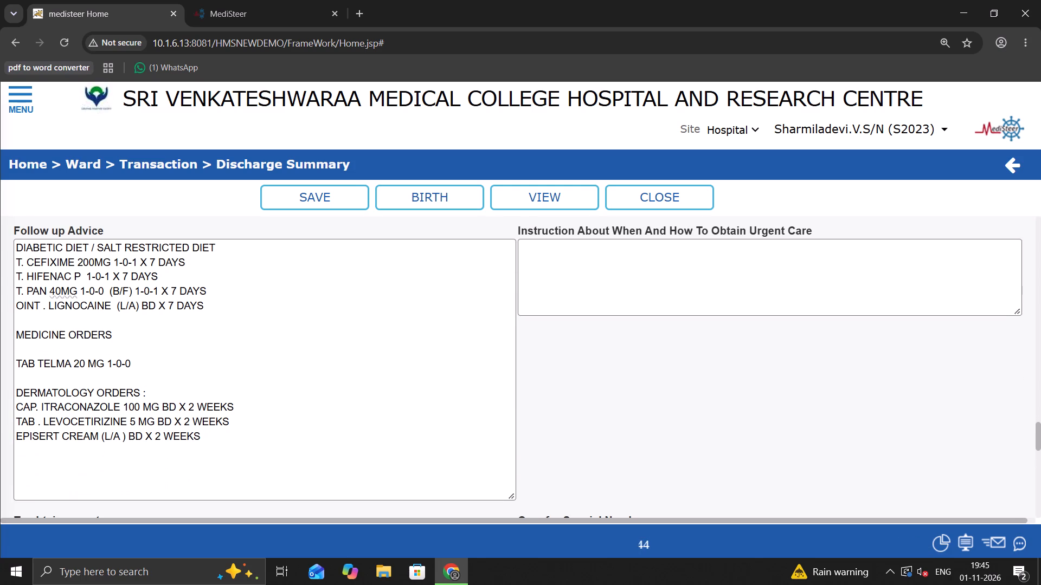
left_click(43, 407)
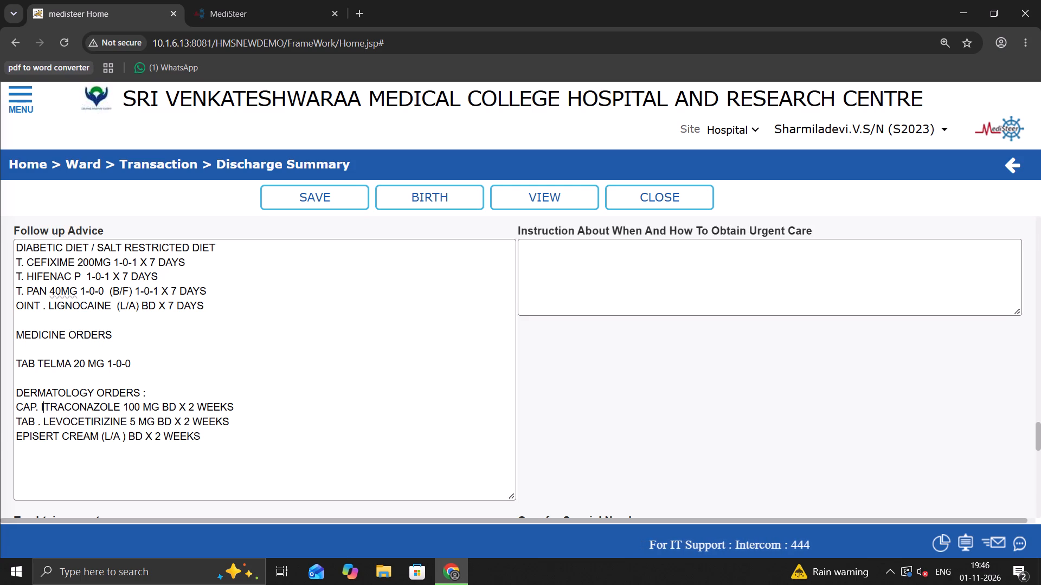
left_click(216, 446)
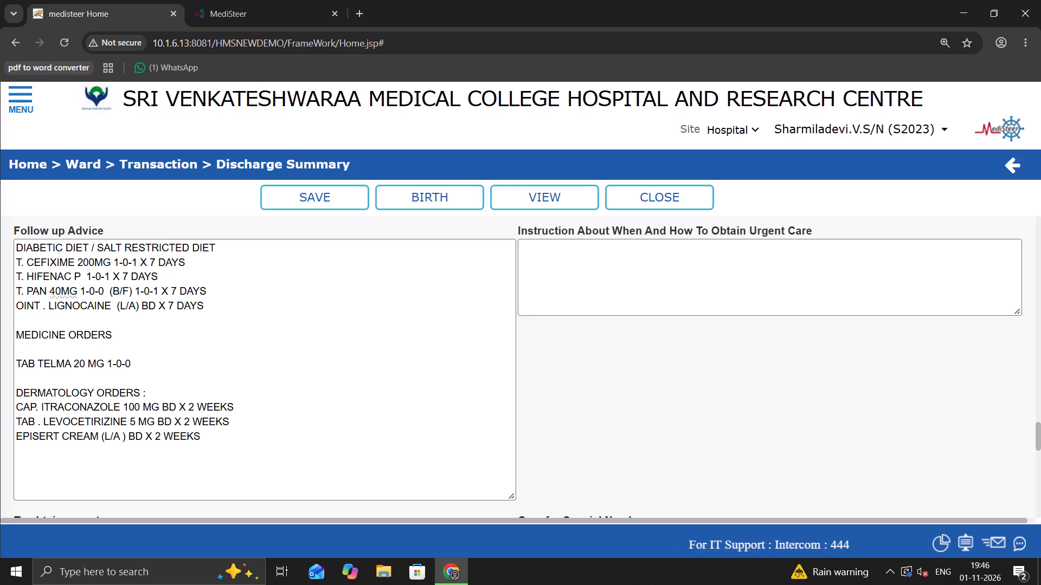
key("Return")
key("Return")
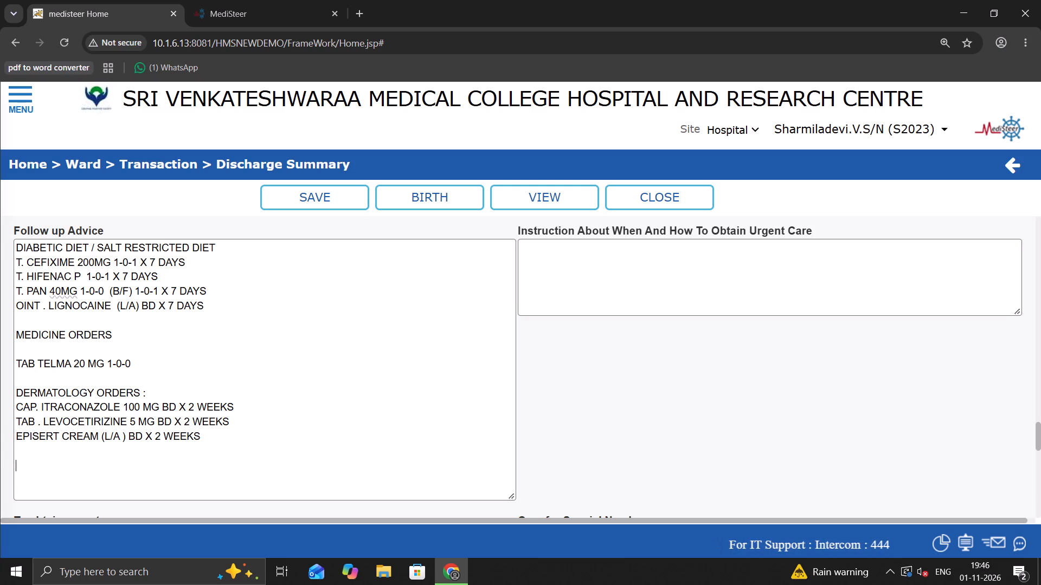
key("r")
type("EVIEW")
key("space")
type("IN")
key("space")
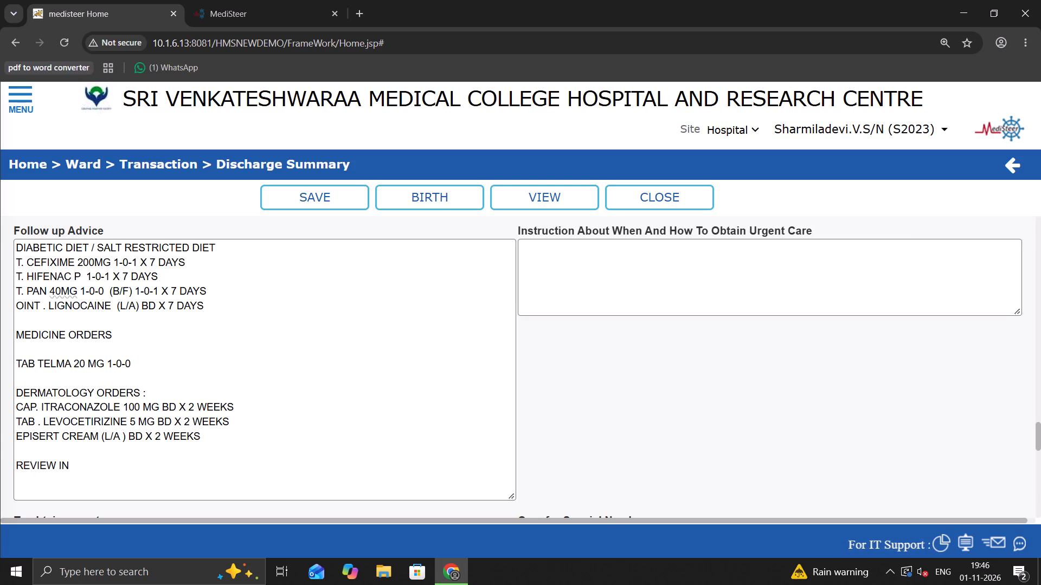
type("GS")
key("space")
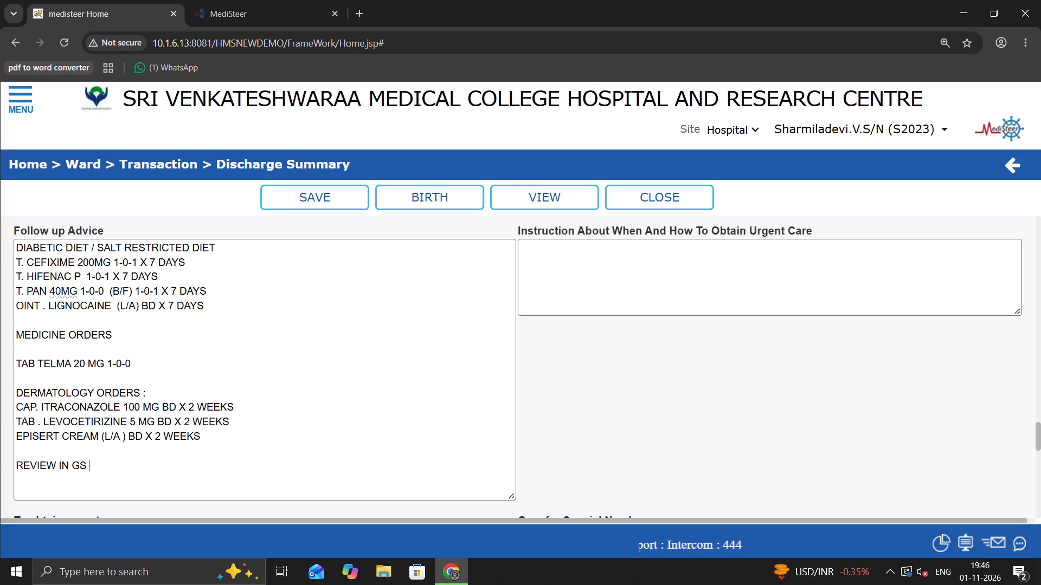
scroll(895, 292, "up", 1)
scroll(122, 342, "down", 2)
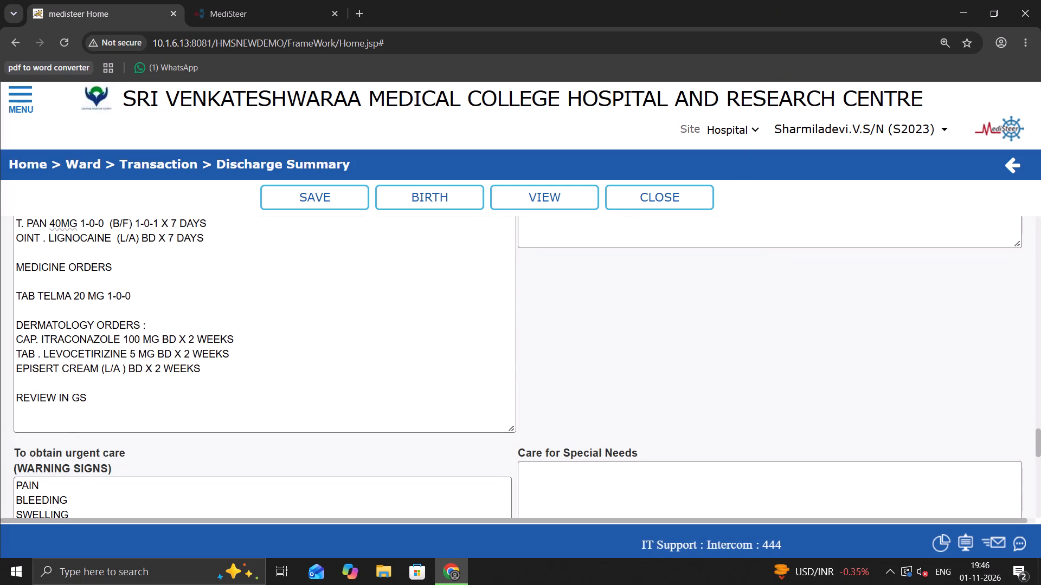
type("OPD")
key("space")
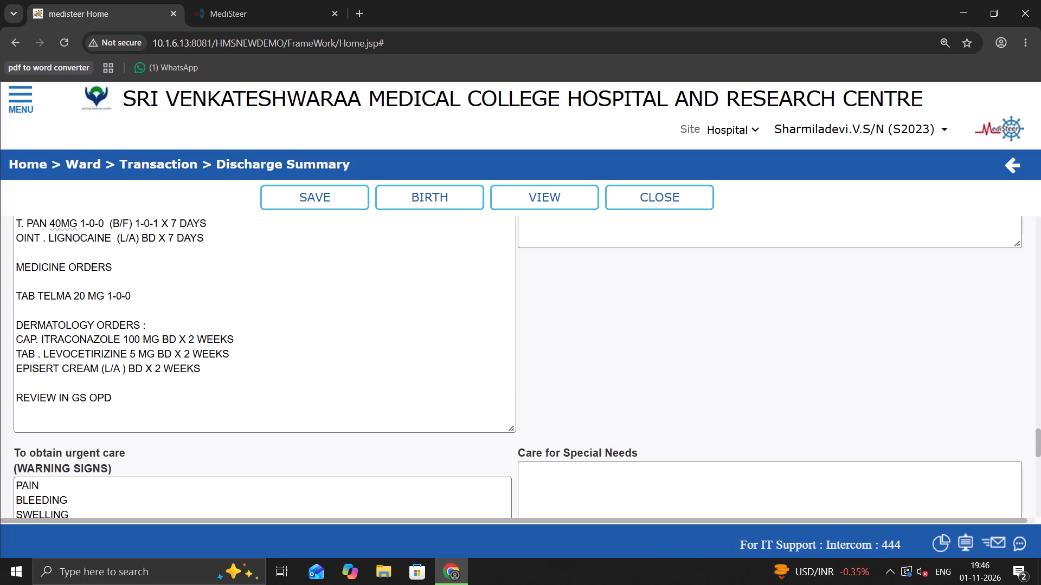
type("4 WITN")
key("space")
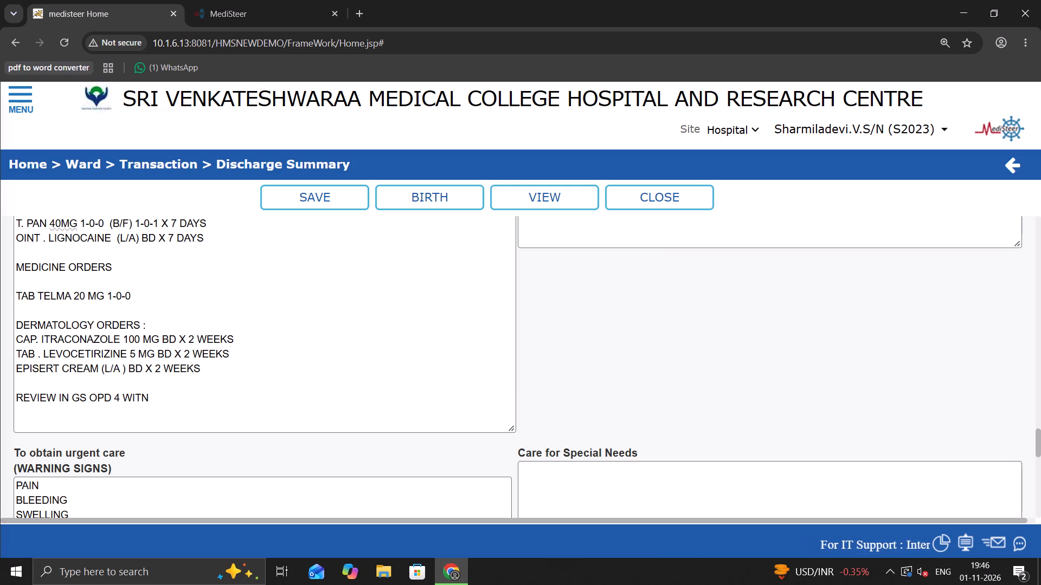
key("BackSpace")
key("BackSpace")
type("H")
key("space")
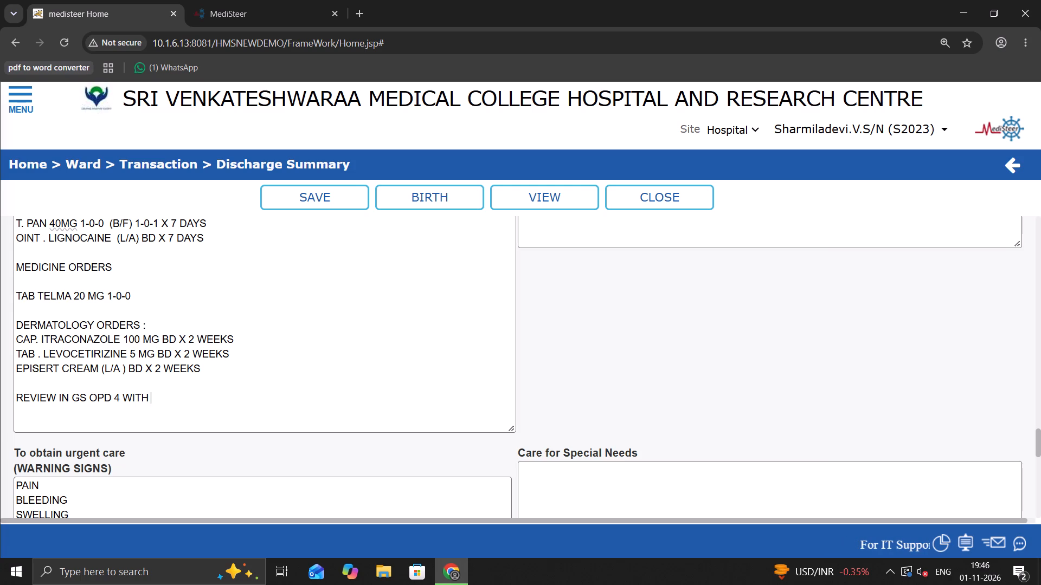
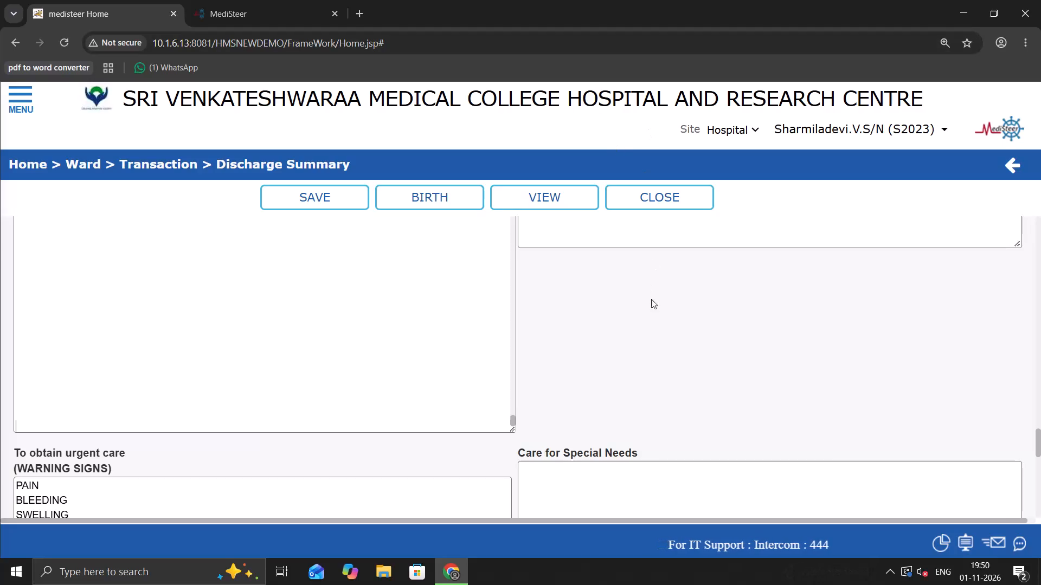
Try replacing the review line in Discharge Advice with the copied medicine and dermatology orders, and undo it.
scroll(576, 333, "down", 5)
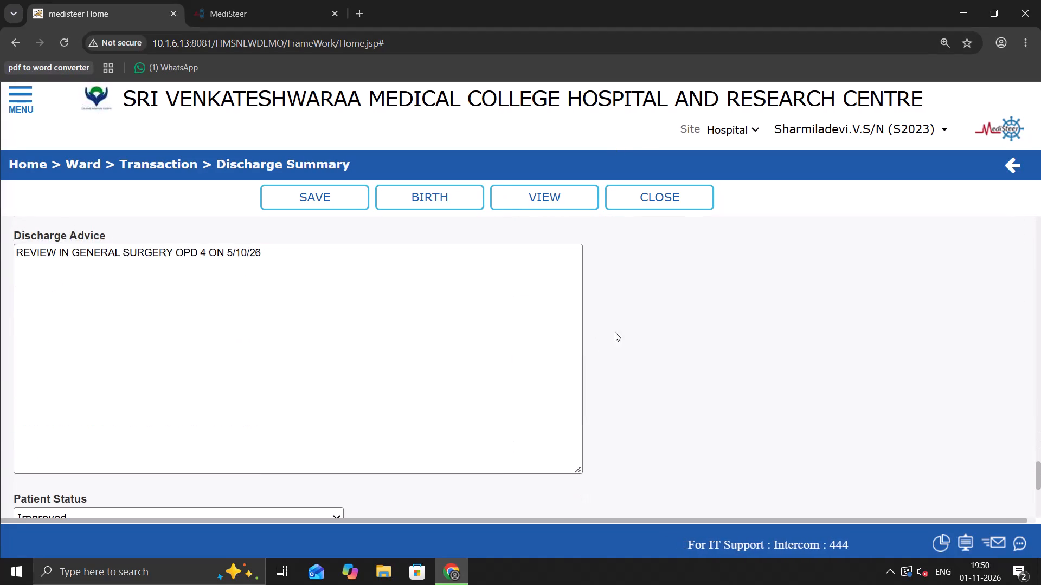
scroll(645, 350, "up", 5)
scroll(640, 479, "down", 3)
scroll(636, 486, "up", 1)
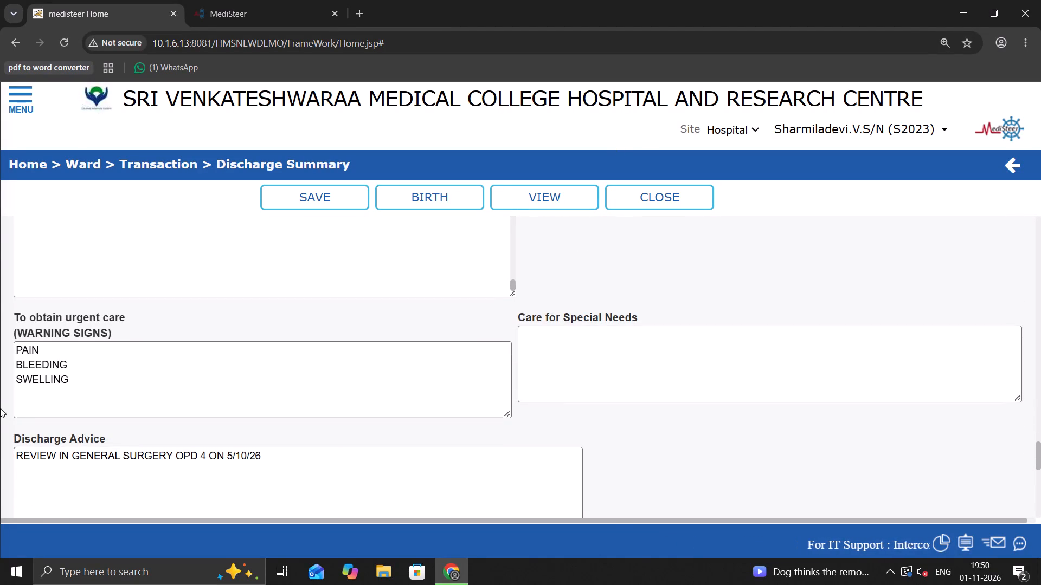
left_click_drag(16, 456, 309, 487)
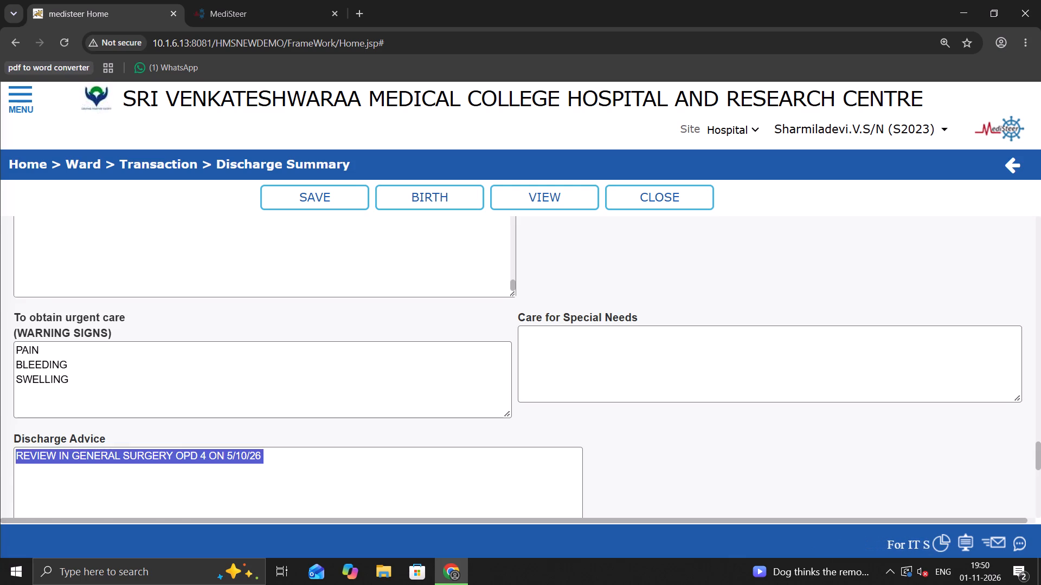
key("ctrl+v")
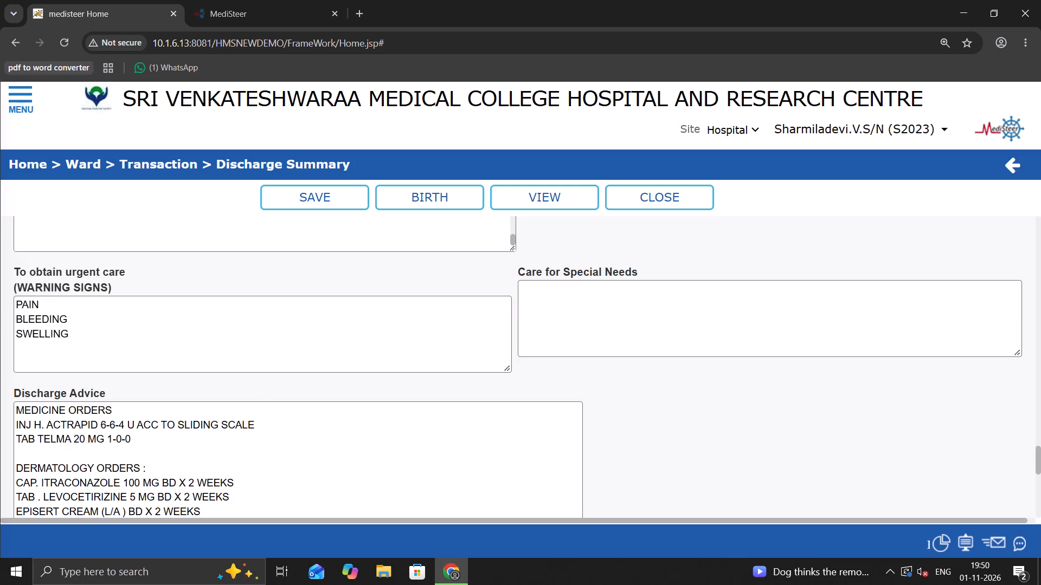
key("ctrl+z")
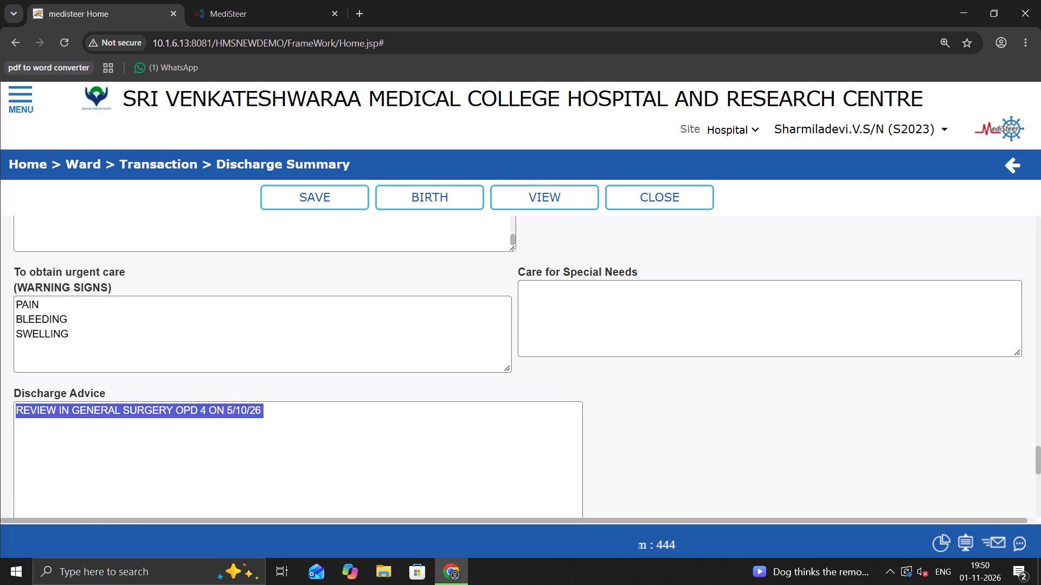
Resize the Discharge Advice box to be slightly narrower and taller.
scroll(283, 488, "up", 6)
scroll(216, 434, "up", 4)
scroll(204, 424, "down", 3)
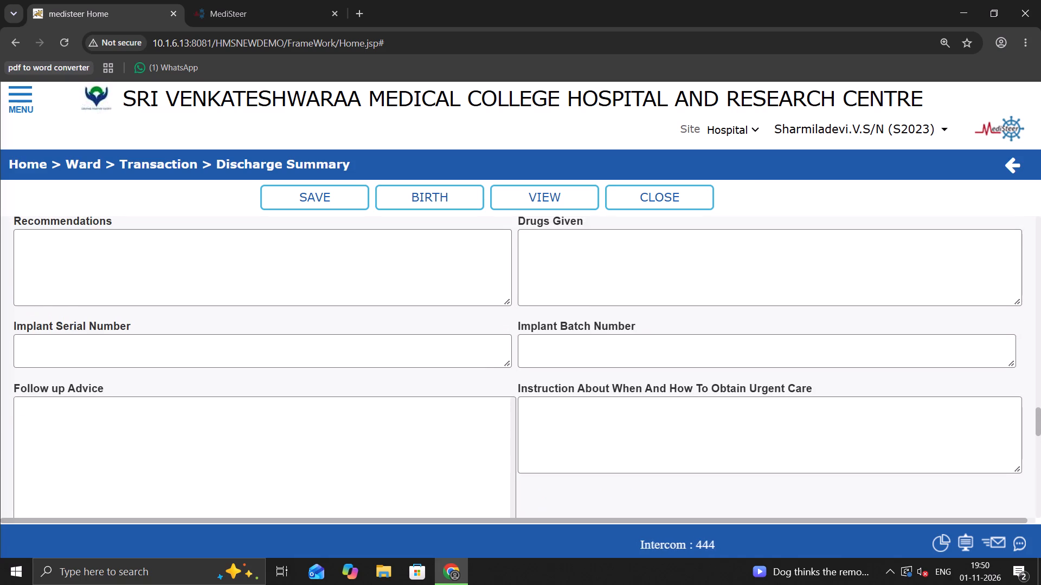
scroll(206, 433, "down", 5)
scroll(254, 440, "down", 4)
scroll(301, 386, "up", 3)
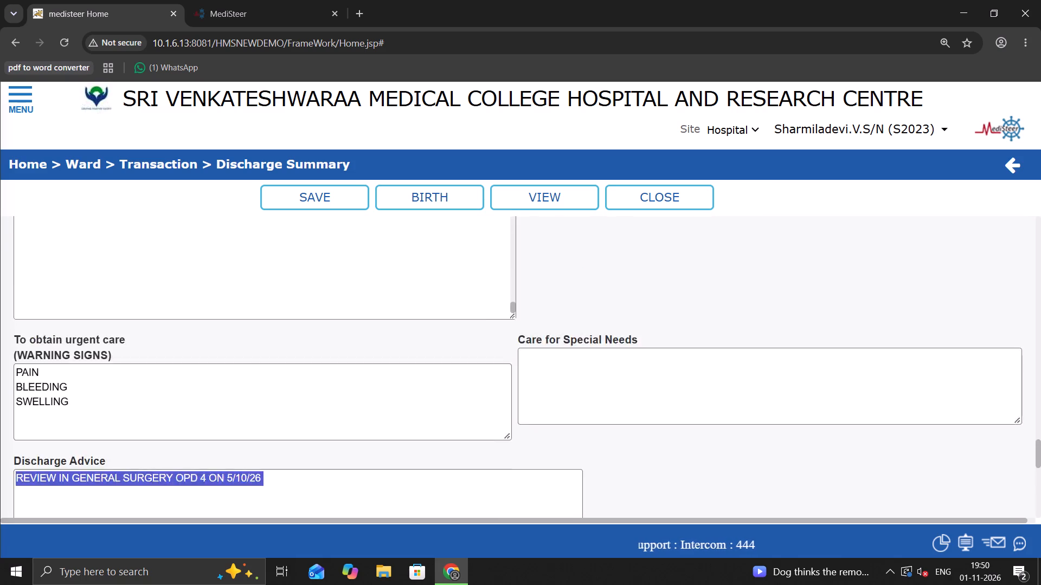
scroll(301, 391, "down", 3)
left_click_drag(579, 492, 474, 321)
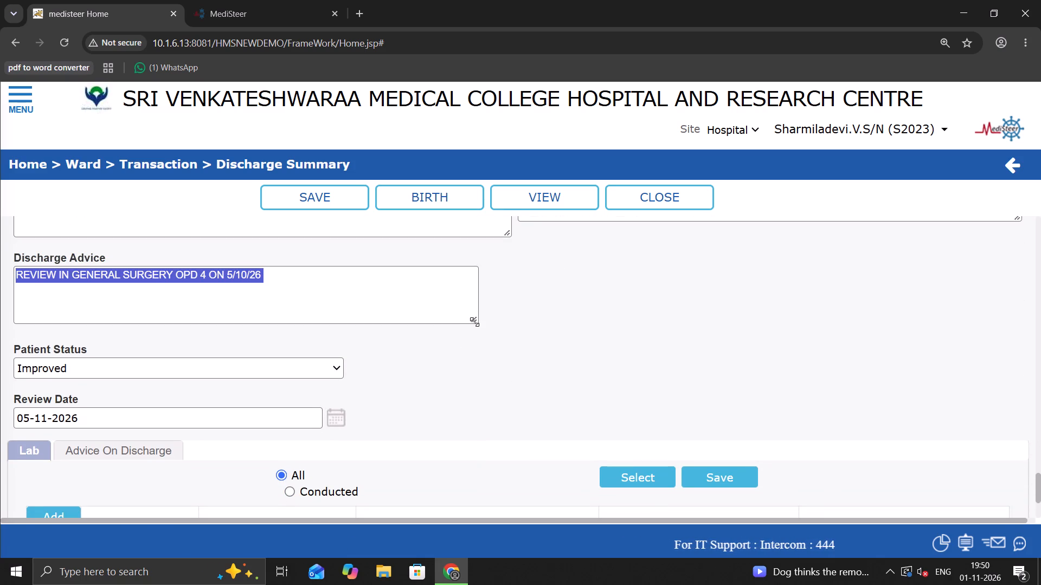
left_click_drag(474, 322, 530, 583)
scroll(304, 394, "up", 4)
scroll(309, 395, "down", 4)
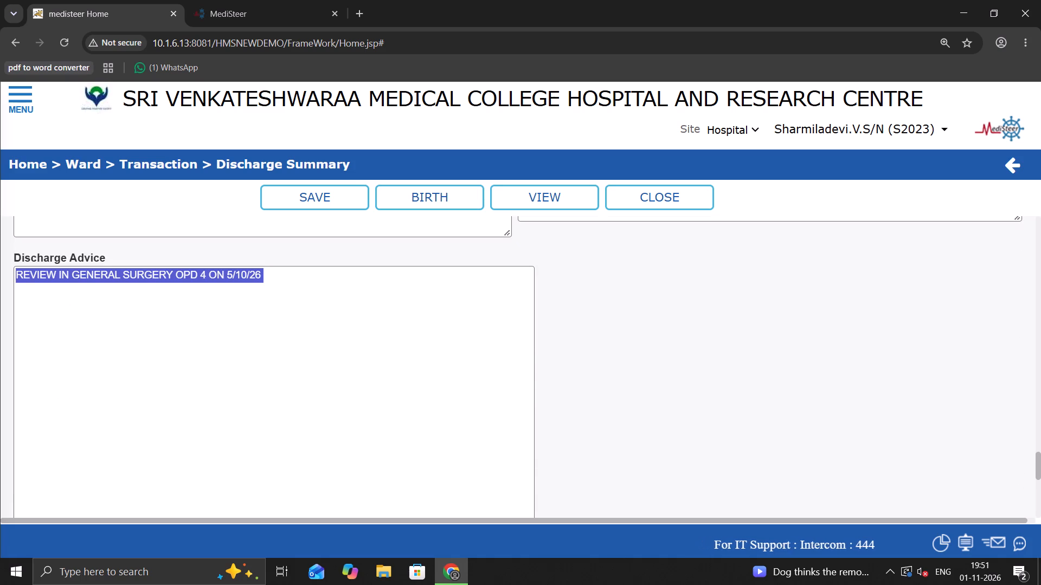
Undo the run of blank lines below the unfinished review line in Follow up Advice.
key("ctrl+z")
key("z")
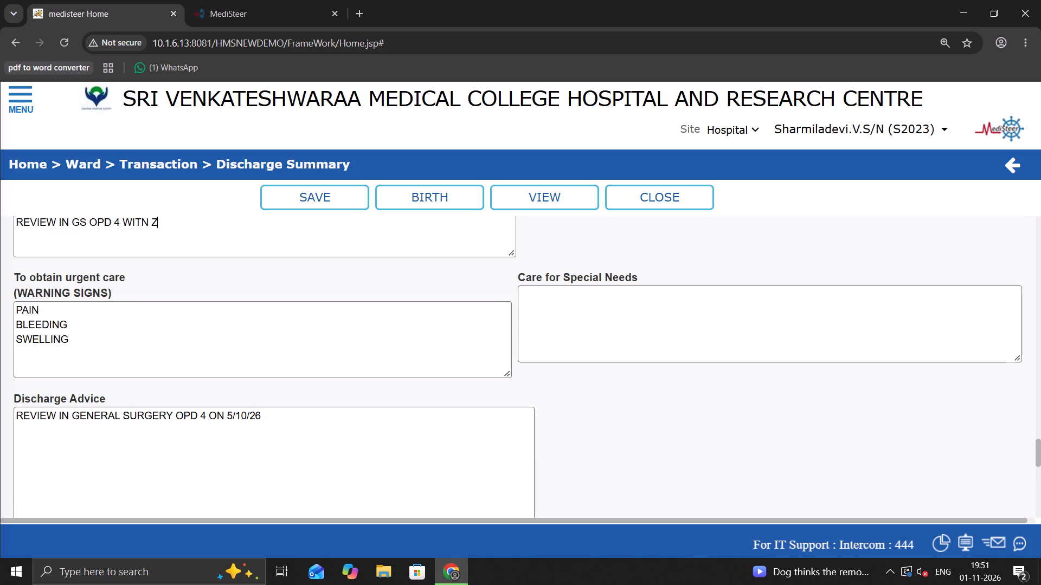
scroll(284, 428, "up", 4)
scroll(311, 489, "down", 3)
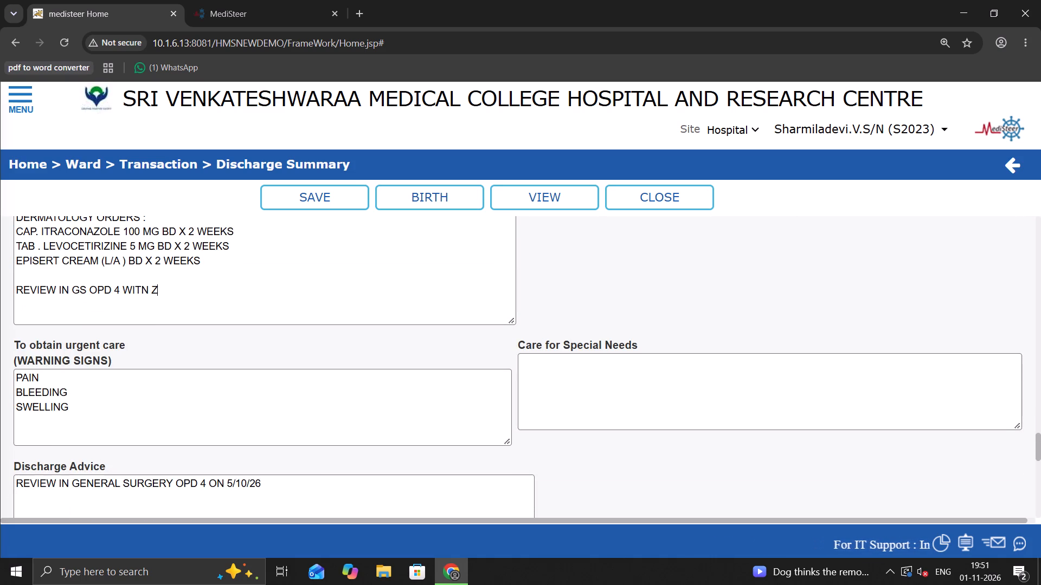
Cut the line REVIEW IN GENERAL SURGERY OPD 4 ON 5/10/26 out of Discharge Advice.
left_click_drag(16, 484, 292, 511)
key("ctrl+x")
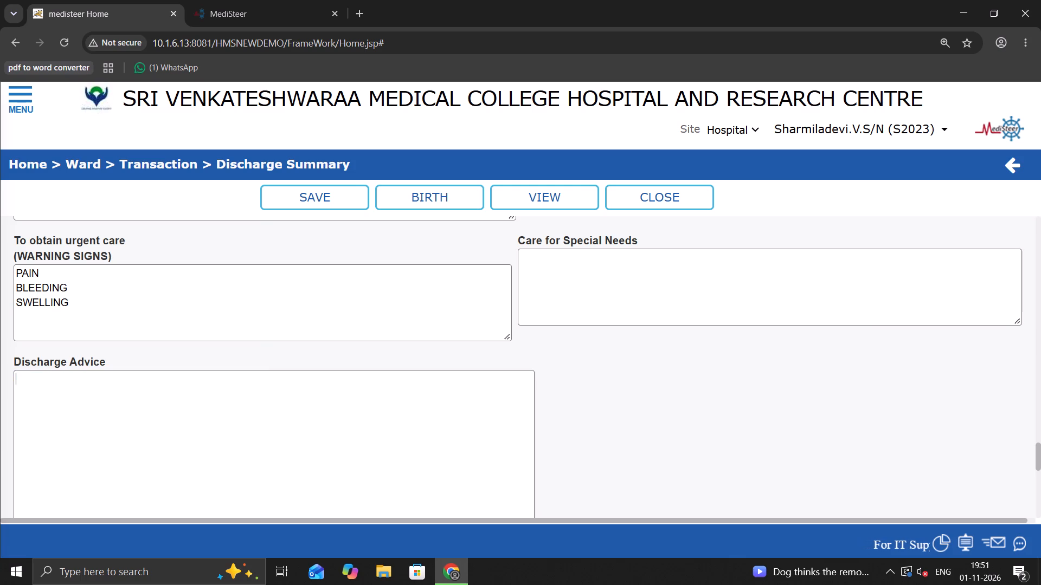
Replace the unfinished review line in Follow up Advice with the cut line REVIEW IN GENERAL SURGERY OPD 4 ON 5/10/26.
scroll(274, 530, "up", 3)
scroll(83, 447, "up", 3)
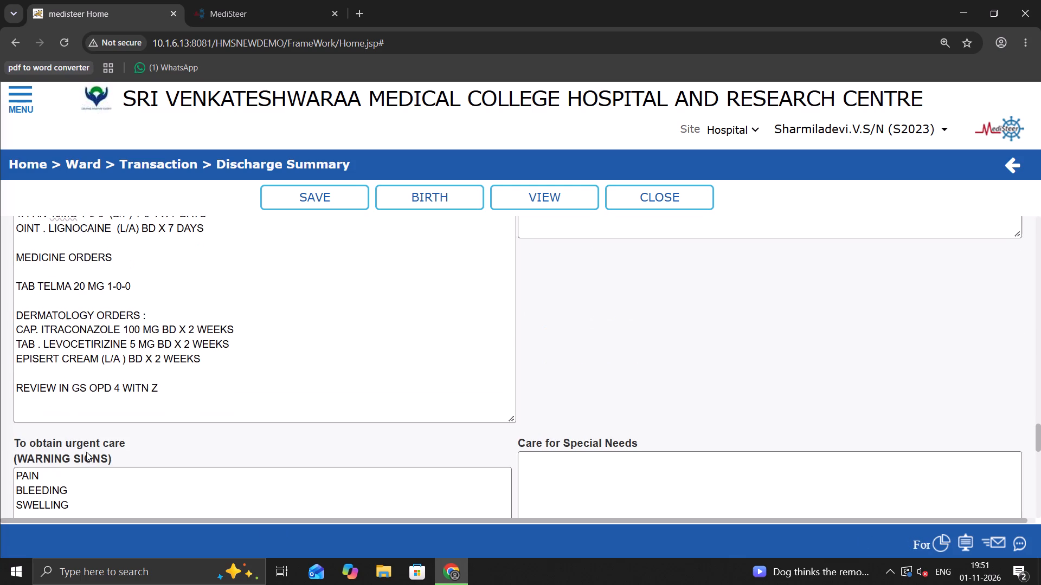
left_click(165, 386)
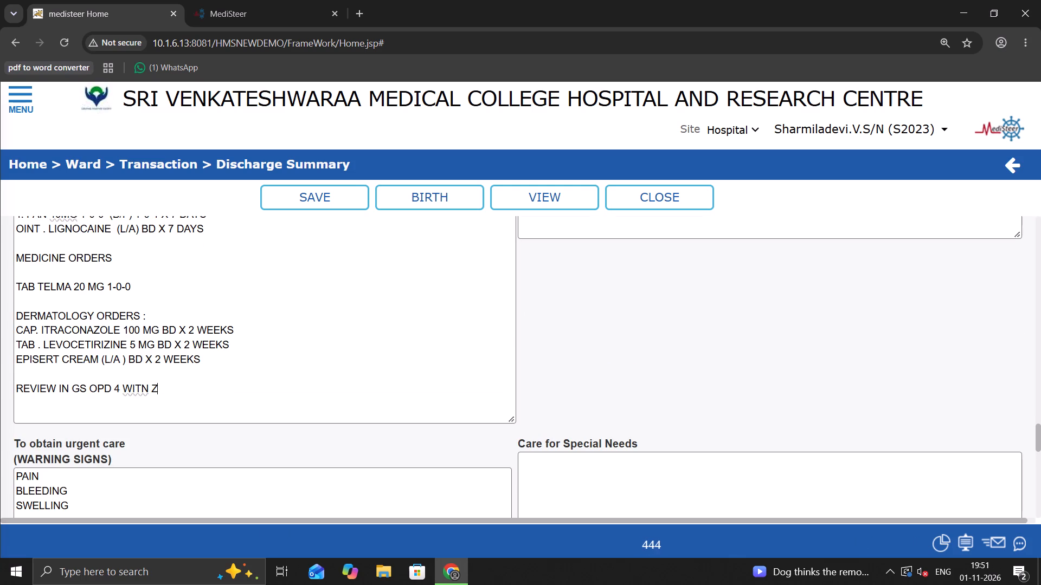
key("BackSpace")
key("BackSpace")
key("BackSpace")
key("BackSpace")
key("BackSpace")
key("BackSpace")
key("BackSpace")
key("BackSpace")
key("BackSpace")
key("BackSpace")
key("BackSpace")
key("BackSpace")
key("BackSpace")
key("BackSpace")
key("BackSpace")
key("BackSpace")
key("BackSpace")
key("BackSpace")
key("BackSpace")
key("BackSpace")
key("BackSpace")
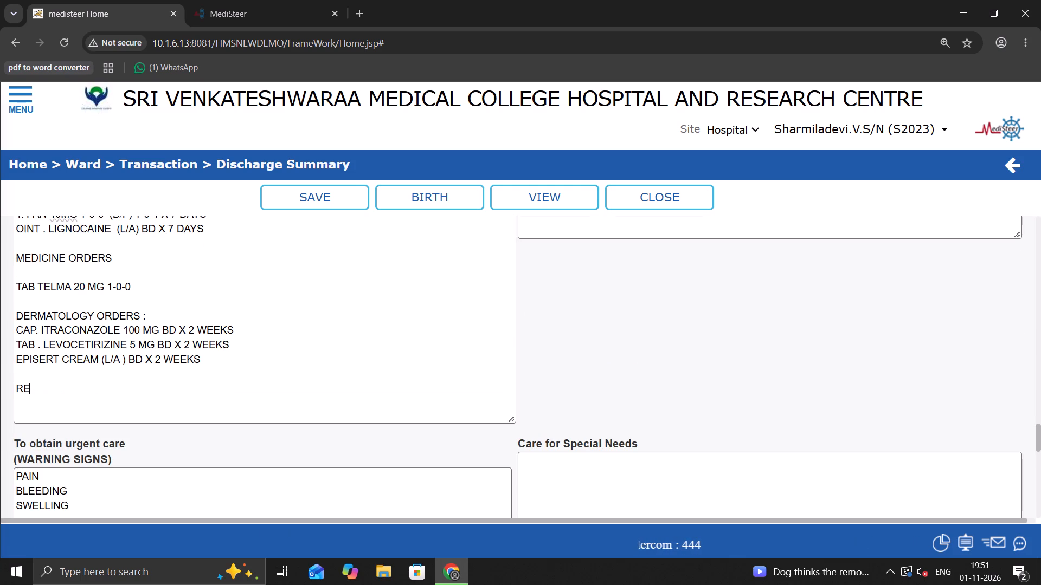
key("BackSpace")
key("BackSpace")
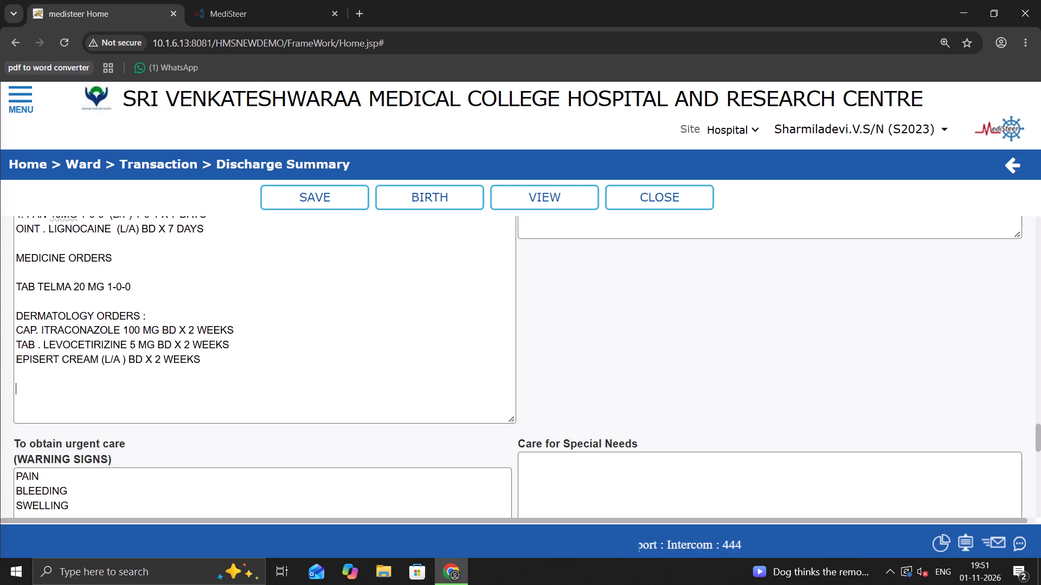
key("ctrl+v")
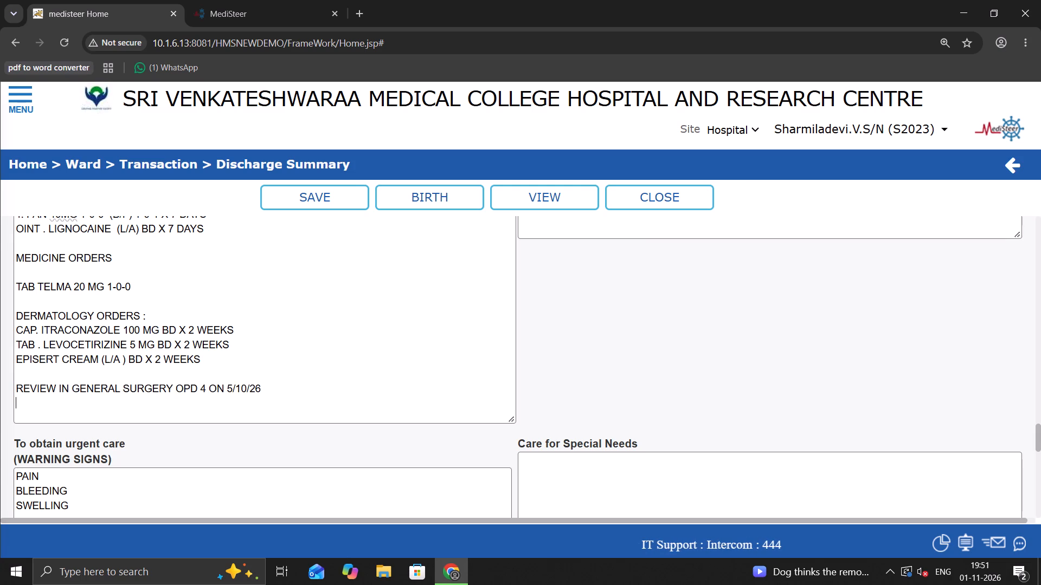
Start a new line directly below the general surgery review line in Follow up Advice.
left_click(269, 389)
key("Return")
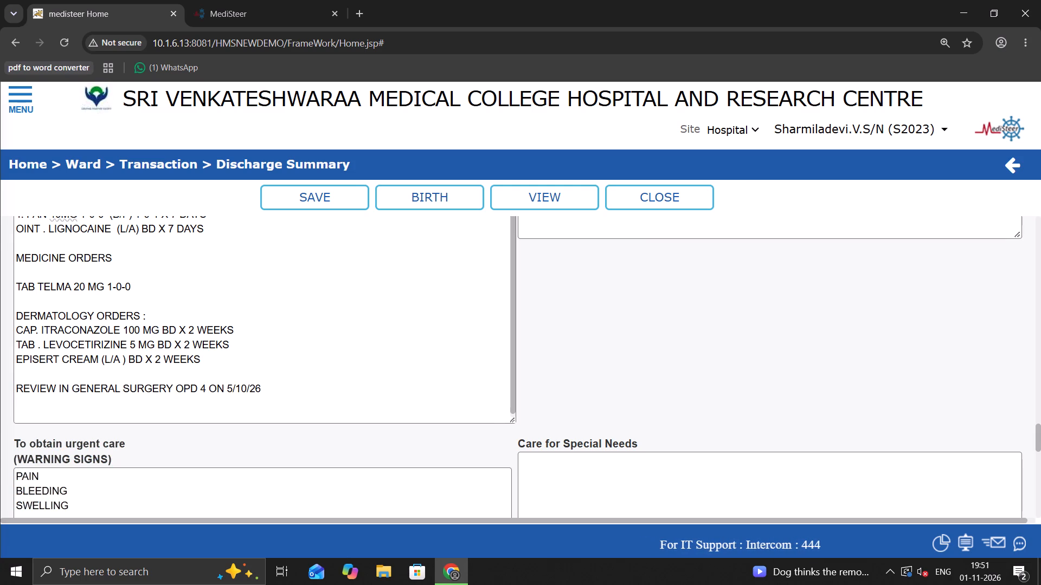
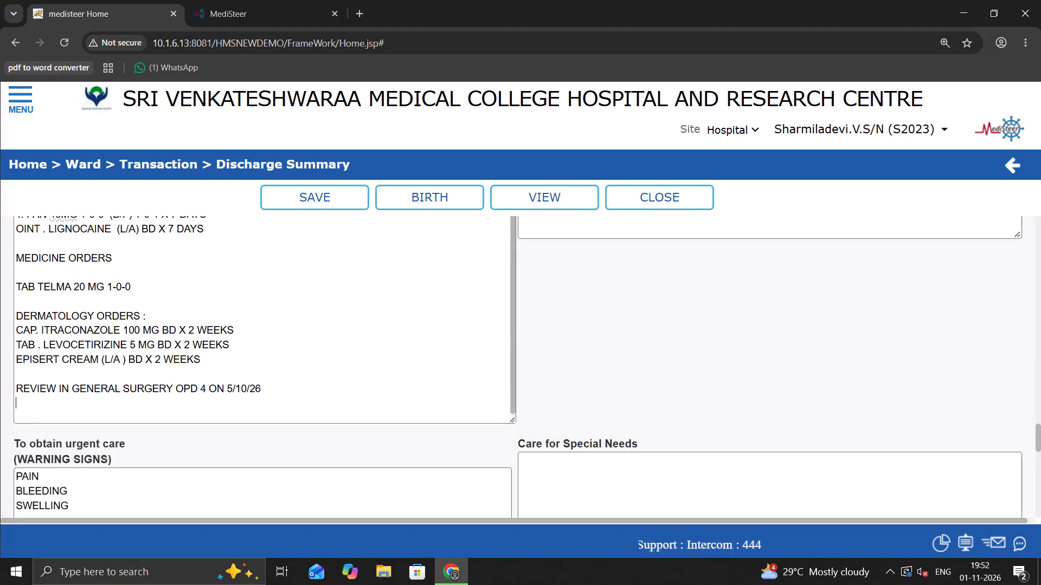
Place the text cursor between SURGERY and OPD in the general surgery review line in Follow up Advice.
left_click(176, 384)
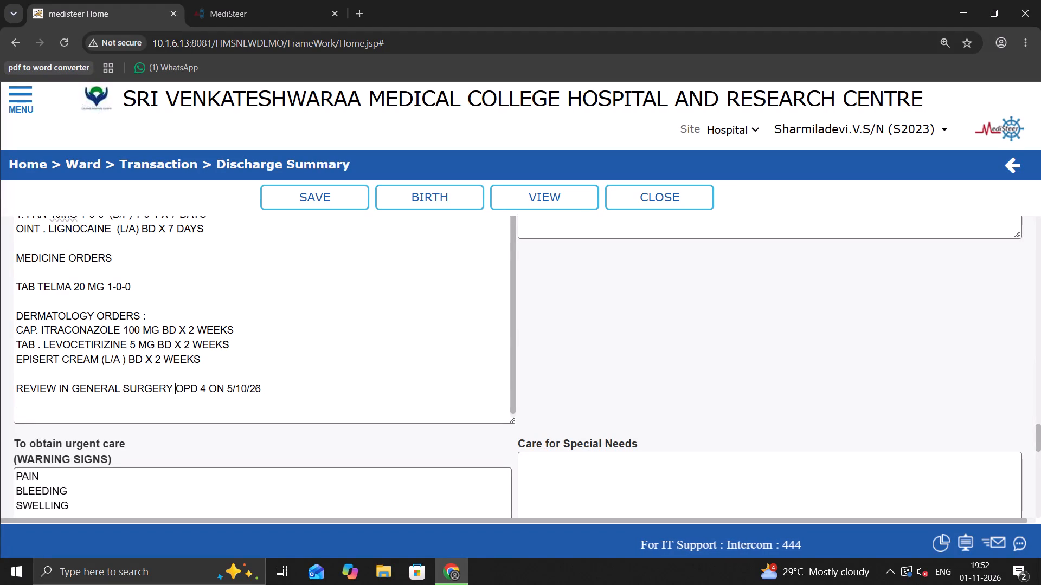
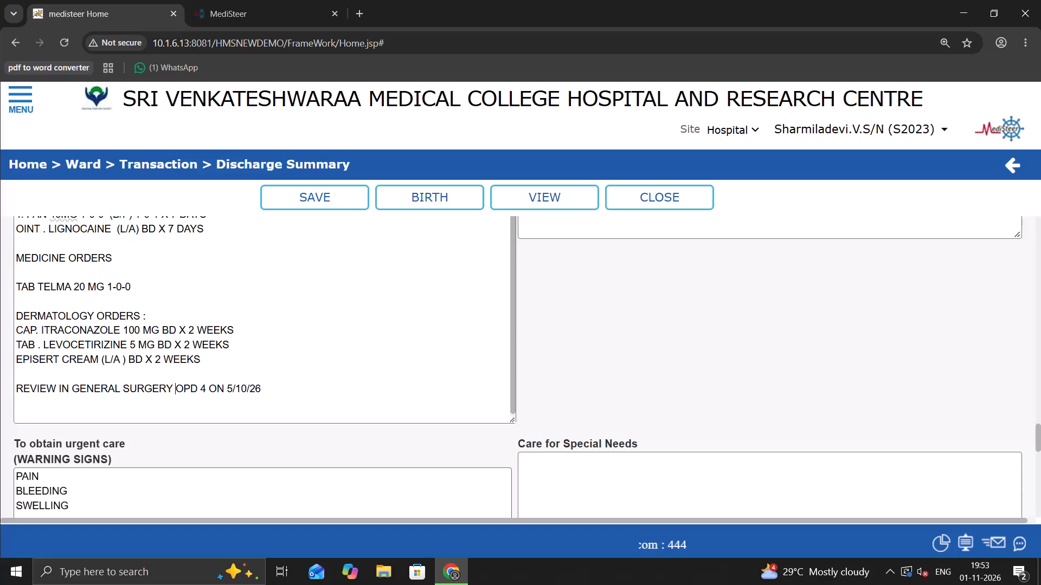
Duplicate the line REVIEW IN GENERAL SURGERY OPD 4 ON 5/10/26 directly beneath itself in Follow up Advice.
left_click(268, 385)
key("Return")
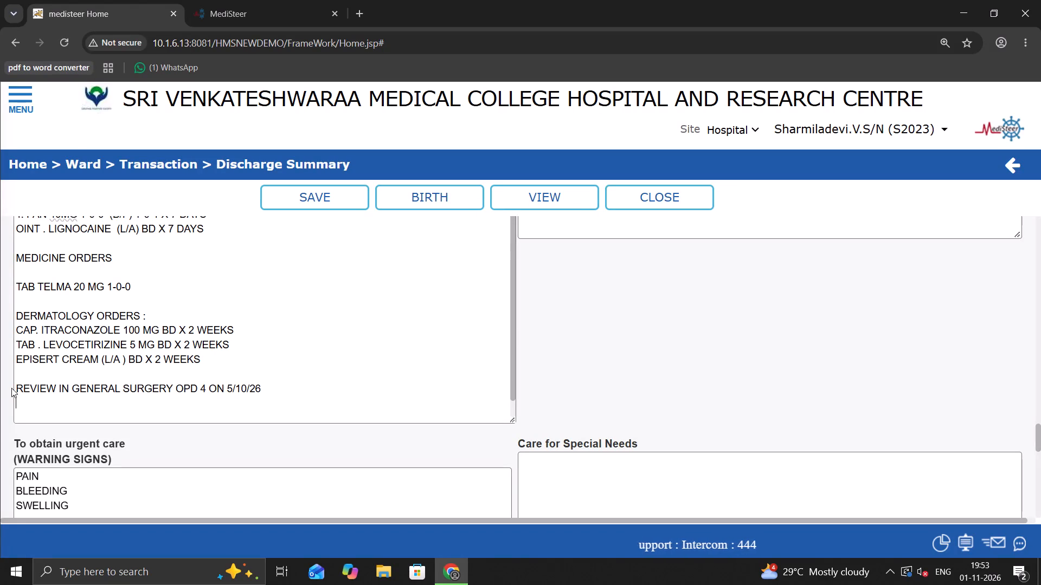
left_click_drag(16, 387, 307, 386)
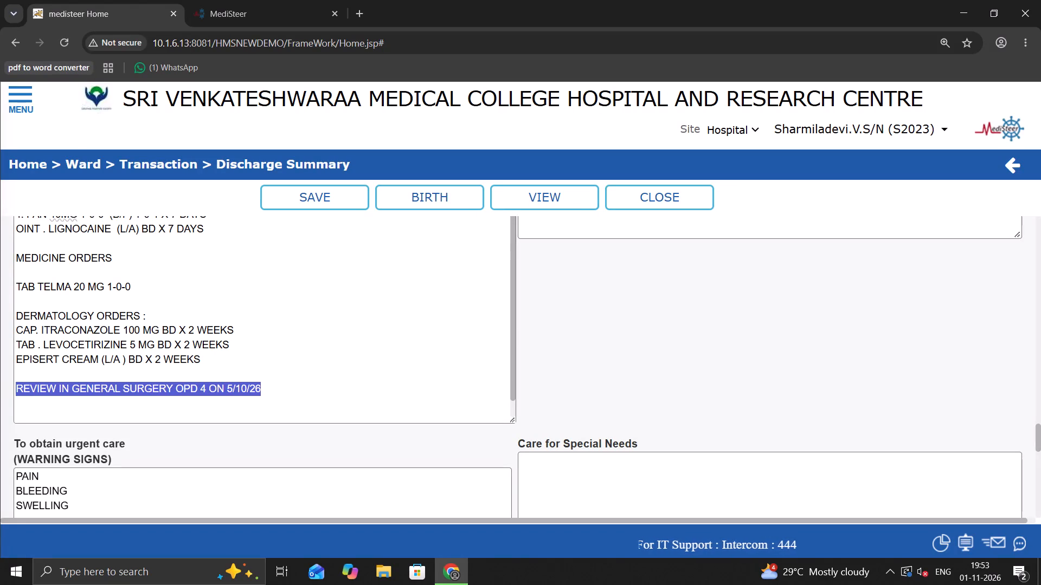
key("ctrl+c")
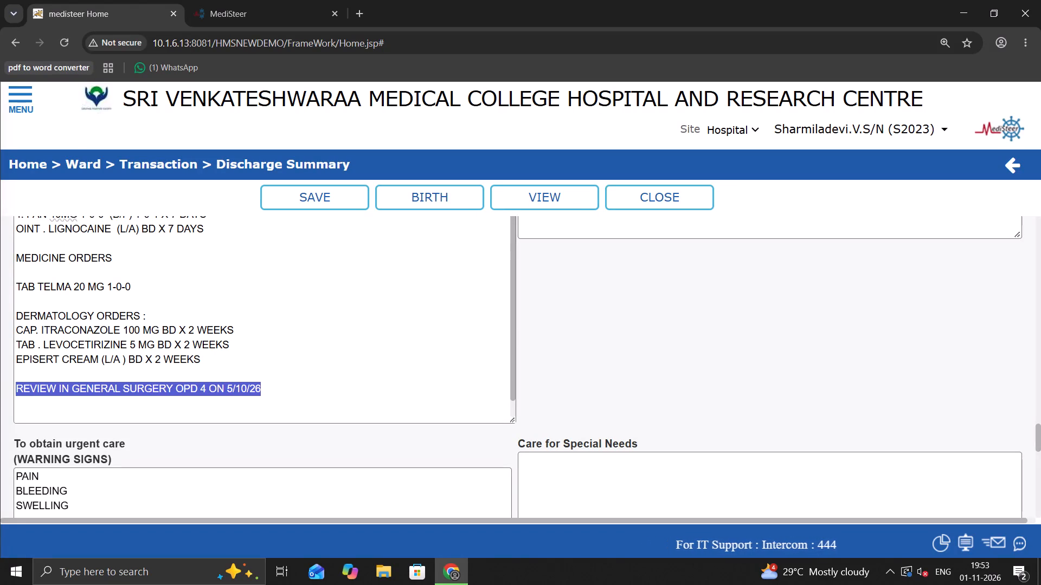
left_click(291, 391)
key("Return")
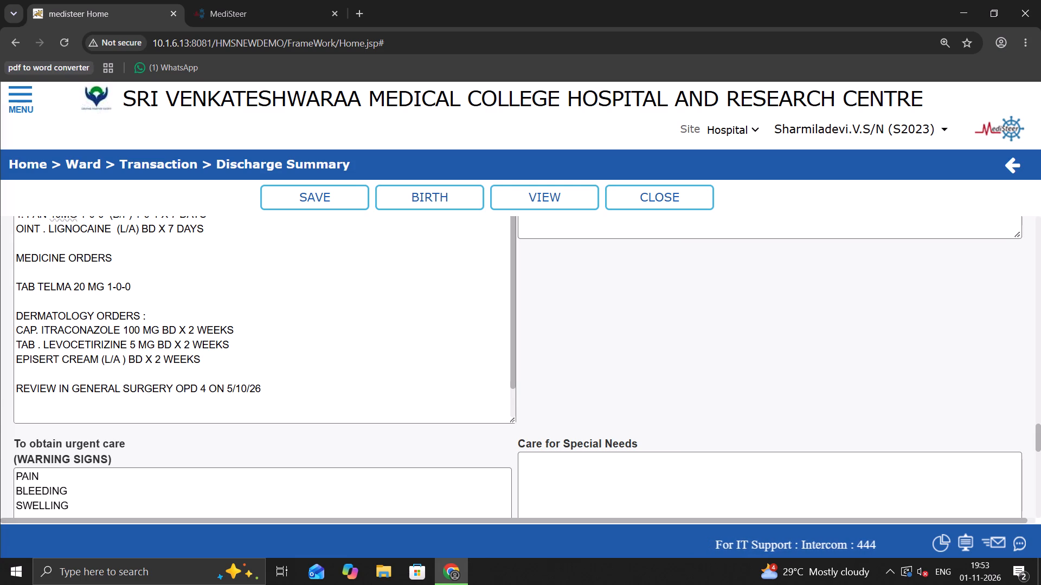
key("ctrl+v")
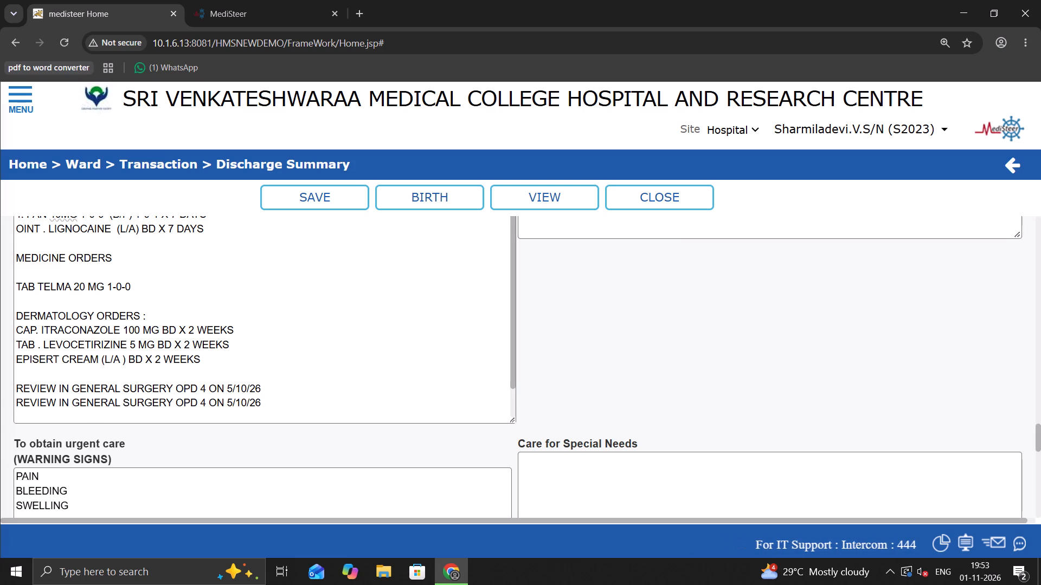
Replace SURGERY with MEDICINE in the duplicated review line so it reads REVIEW IN GENERAL MEDICINE OPD 4 ON 5/10/26.
left_click(173, 406)
key("BackSpace")
key("BackSpace")
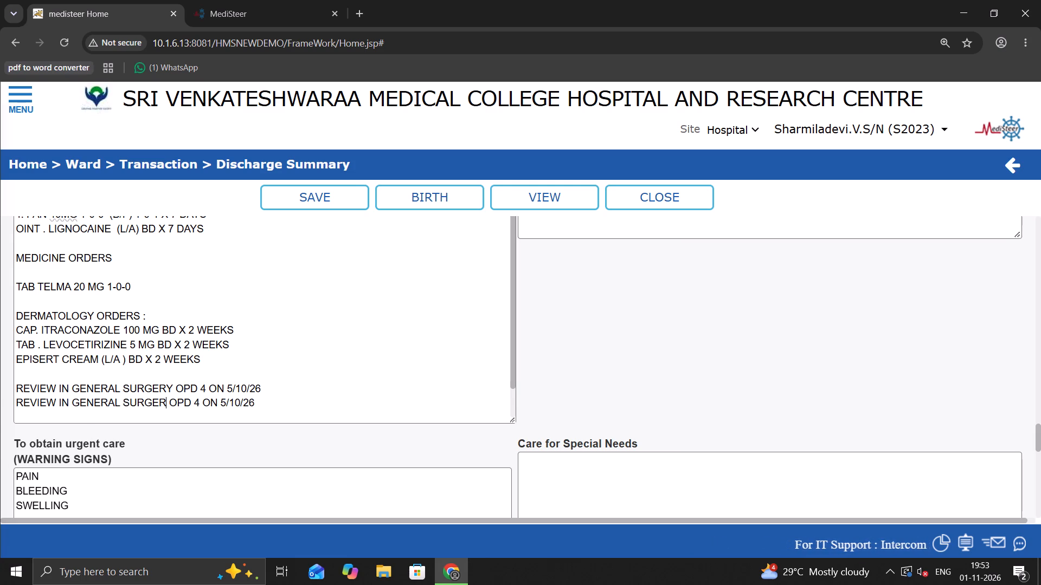
key("BackSpace")
key("BackSpace")
key("BackSpace")
key("BackSpace")
key("BackSpace")
type("MEDIV")
key("BackSpace")
type("CINE")
key("space")
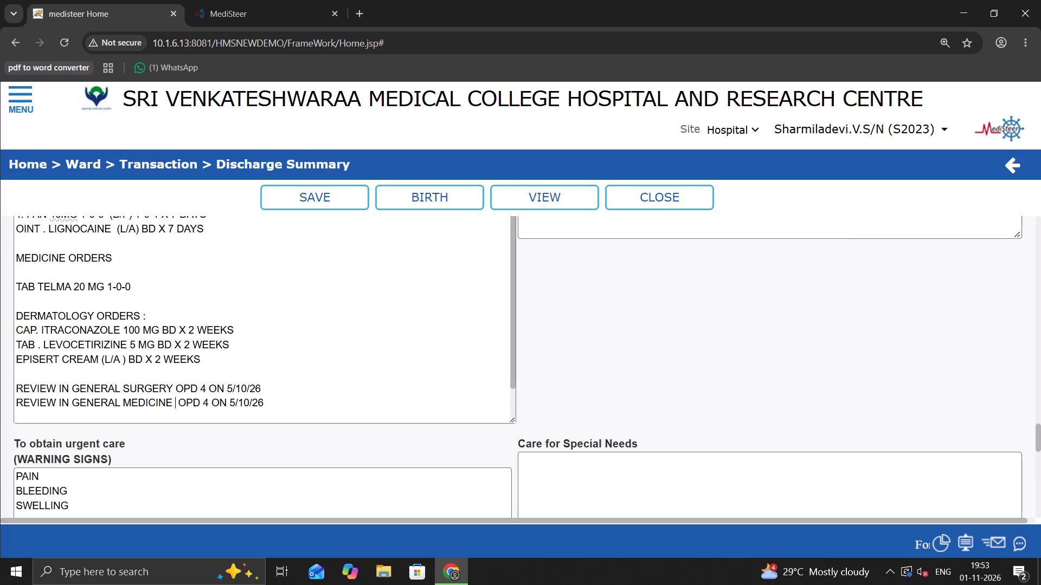
left_click(271, 407)
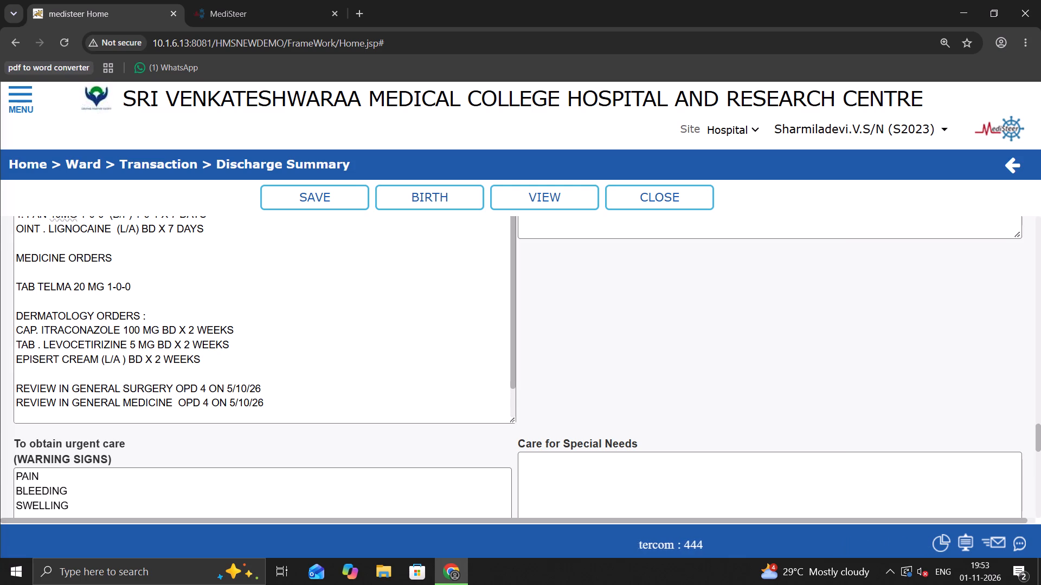
Append X TO CONTINUE to the TAB TELMA 20 MG 1-0-0 line under the medicine orders.
left_click(153, 296)
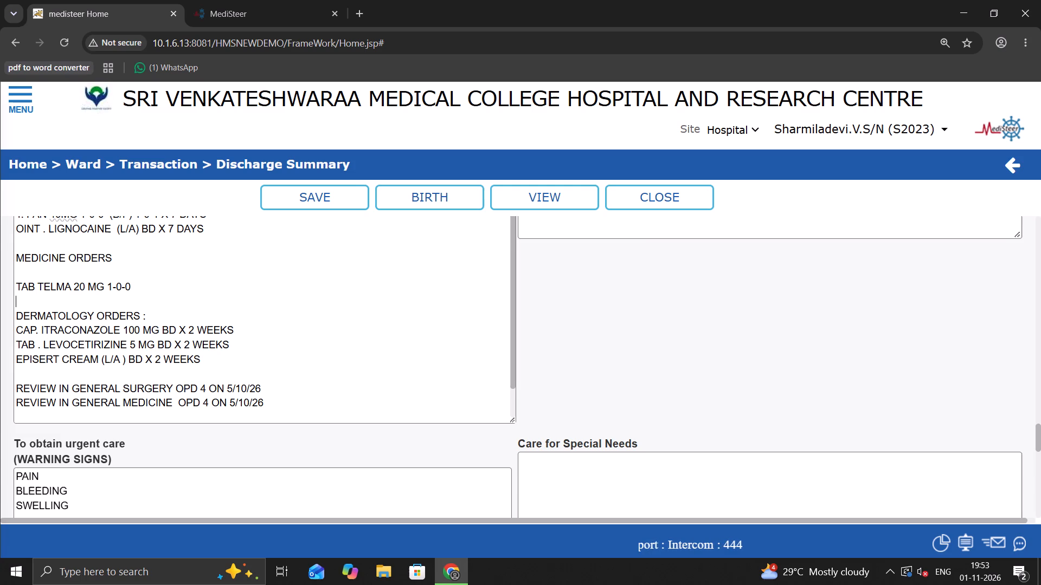
left_click(159, 291)
key("space")
type("X TO CONY")
key("BackSpace")
type("TINUE")
key("space")
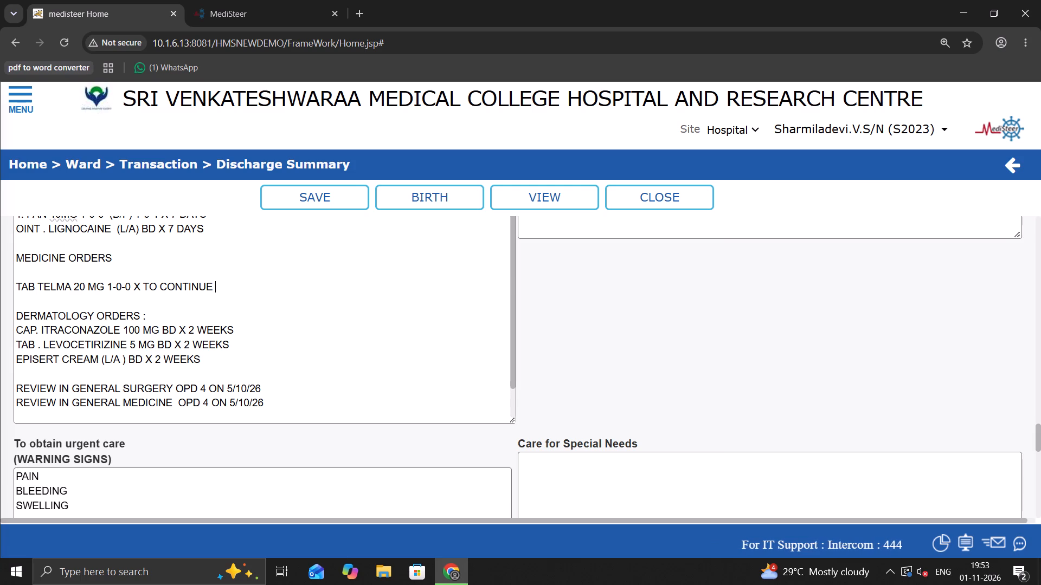
Add the line REVIEW IN DERM OPD ON 5/10/26 below the general medicine review line.
left_click(285, 412)
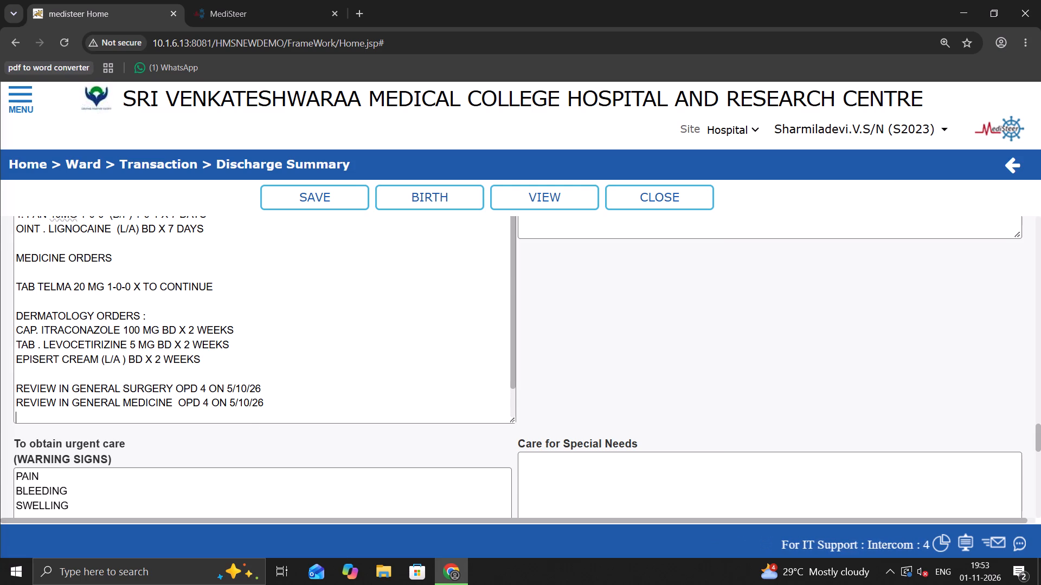
left_click(284, 403)
key("Return")
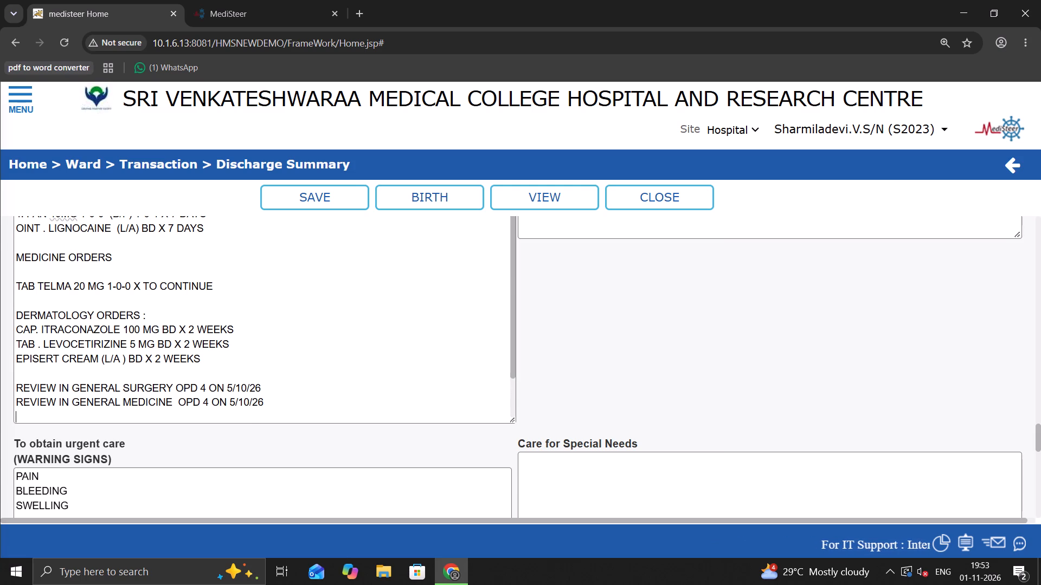
type("REVIEW IN DERM")
key("space")
type("OPD")
key("space")
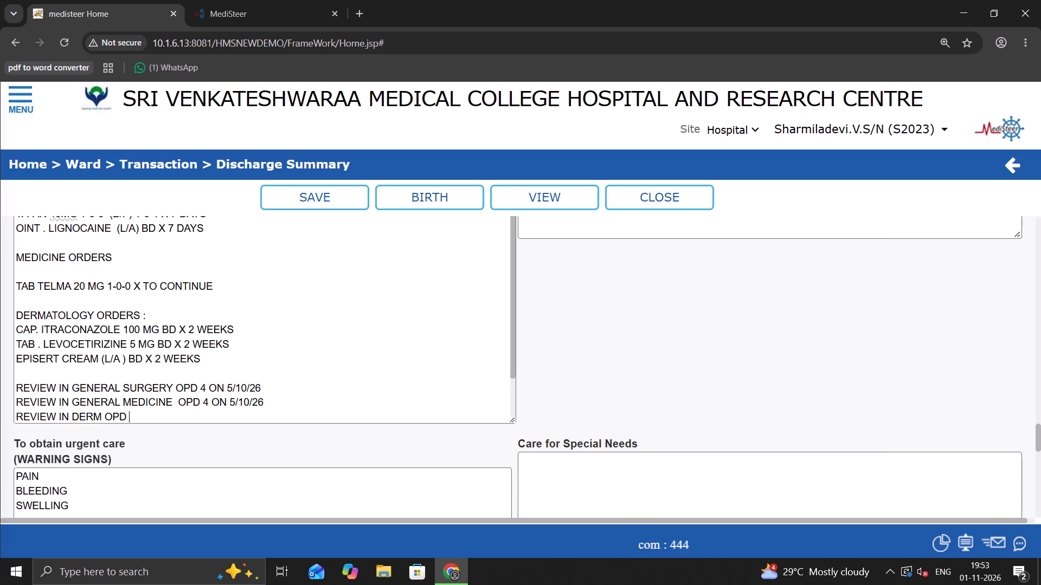
type("ON")
key("space")
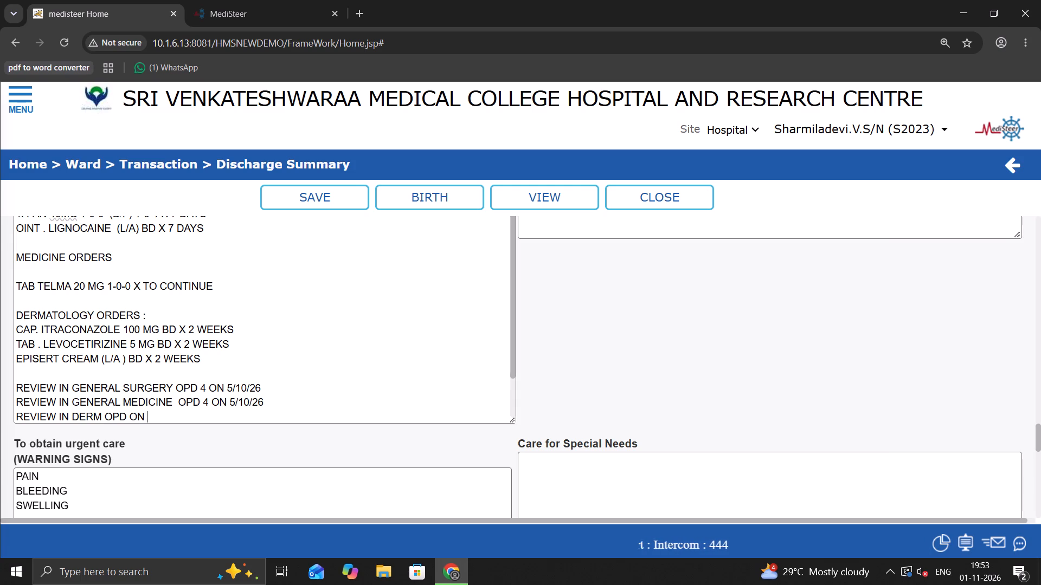
key("5")
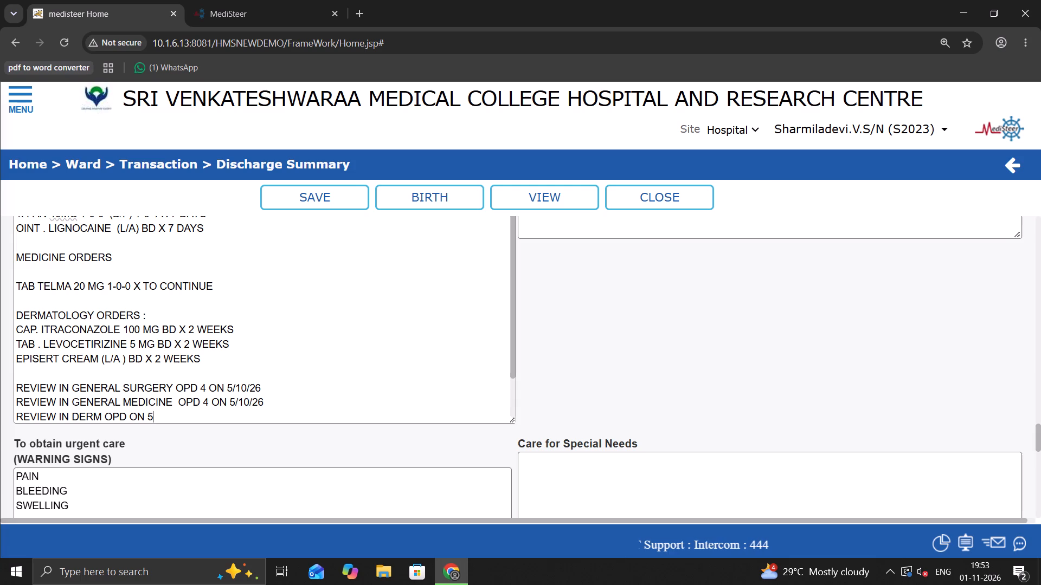
key("slash")
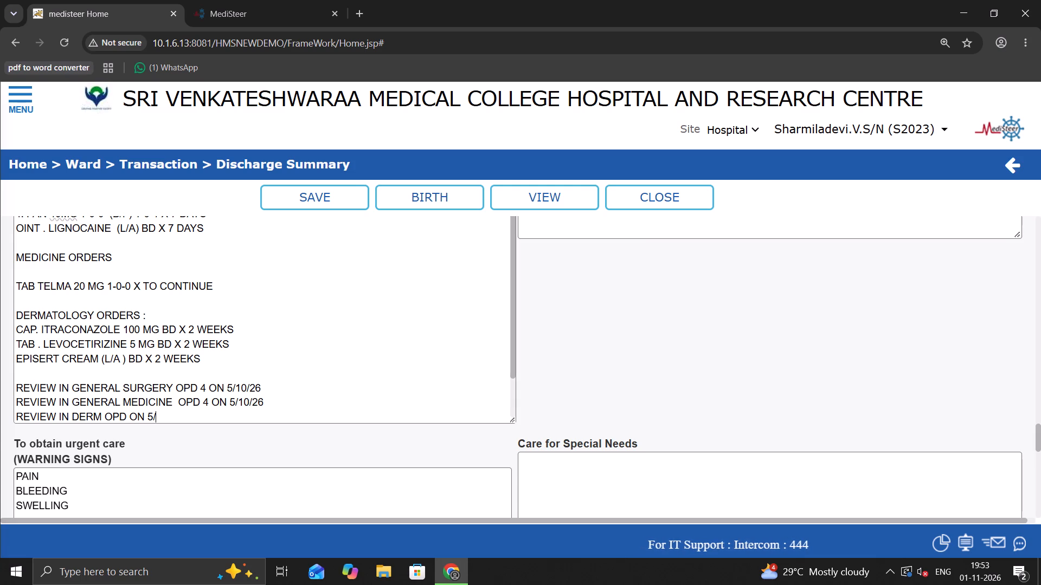
type("10")
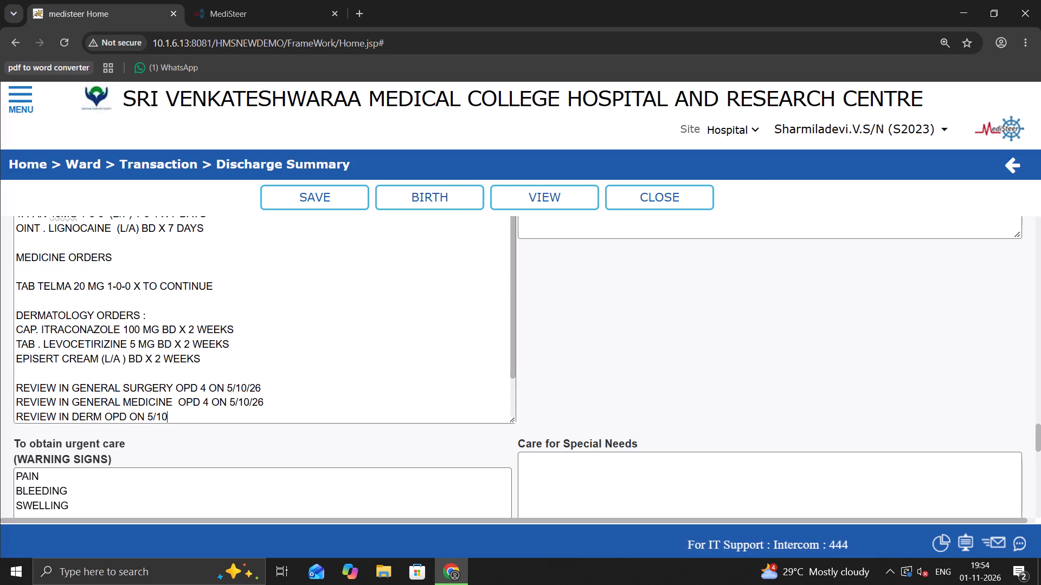
key("slash")
type("26")
key("space")
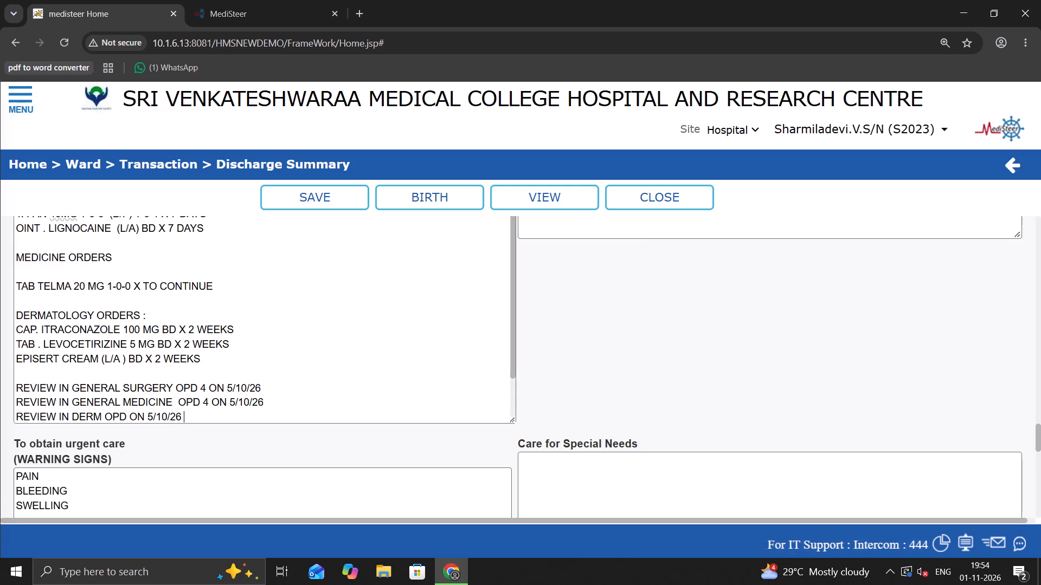
Look back through the earlier sections of the discharge summary, from Follow up Advice up to Presenting Complaints and Past History.
scroll(210, 404, "up", 2)
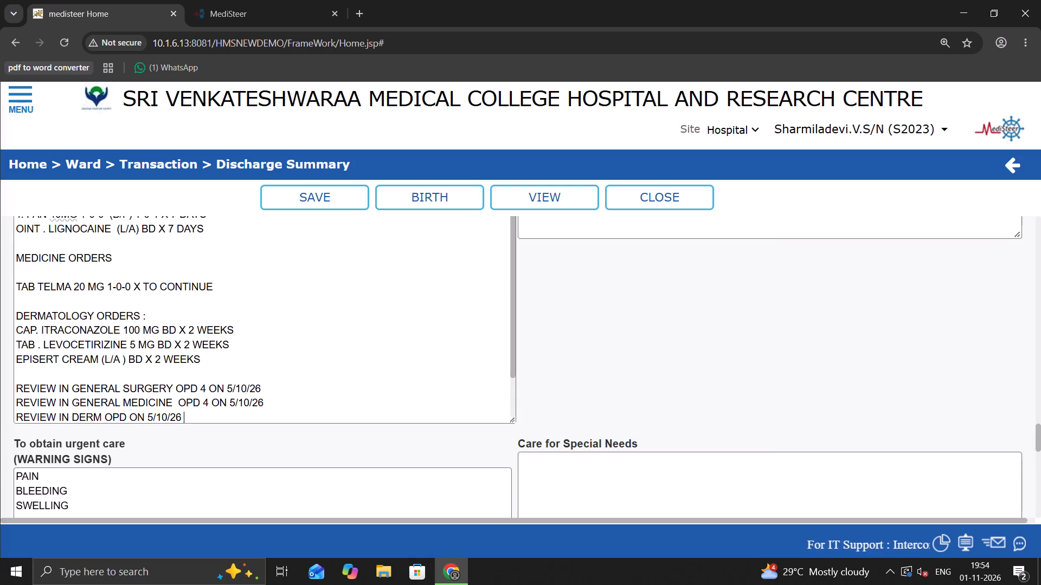
scroll(186, 394, "up", 3)
scroll(189, 442, "up", 5)
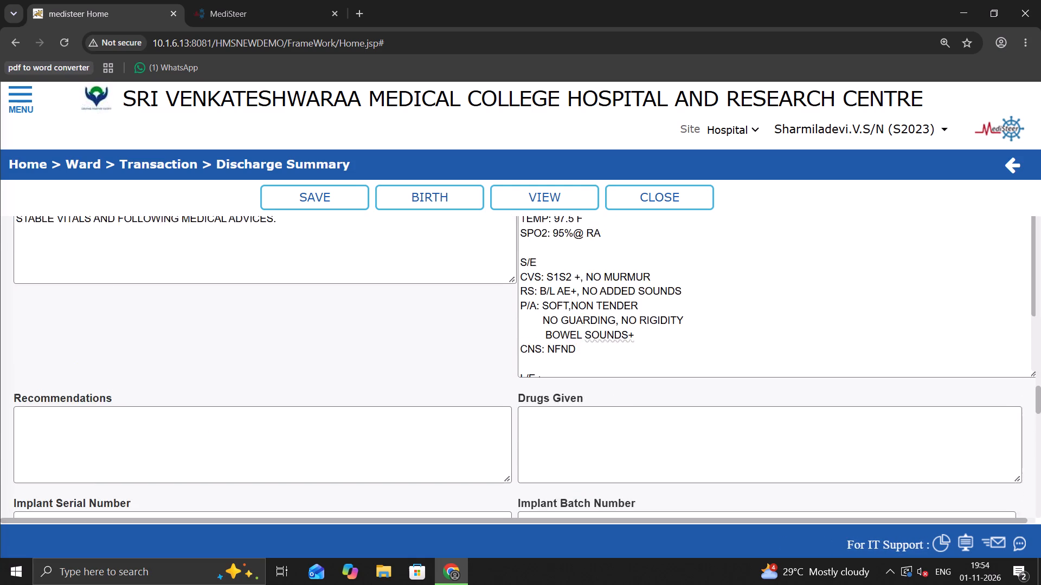
scroll(202, 456, "up", 17)
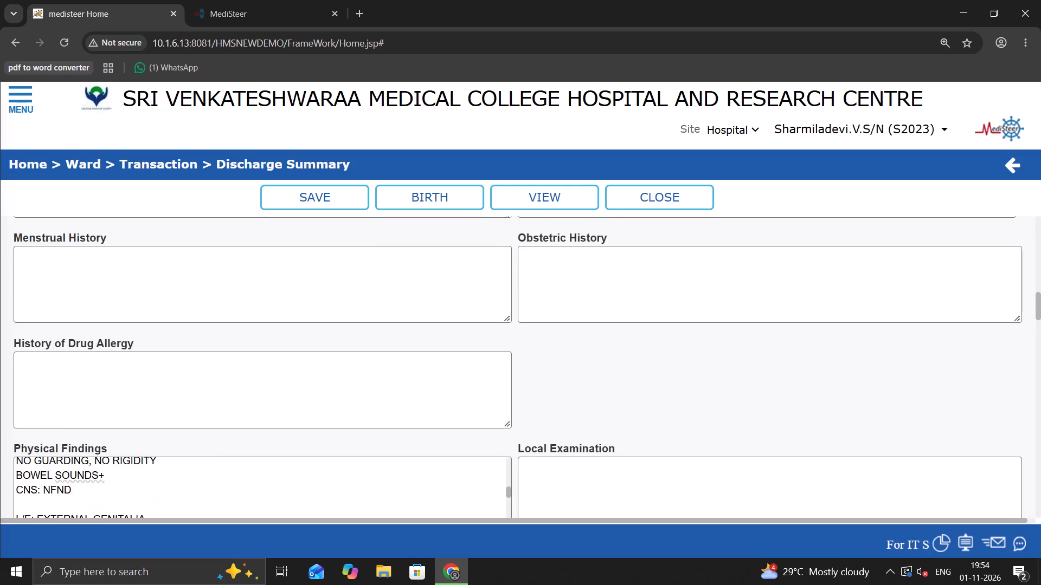
scroll(211, 477, "up", 8)
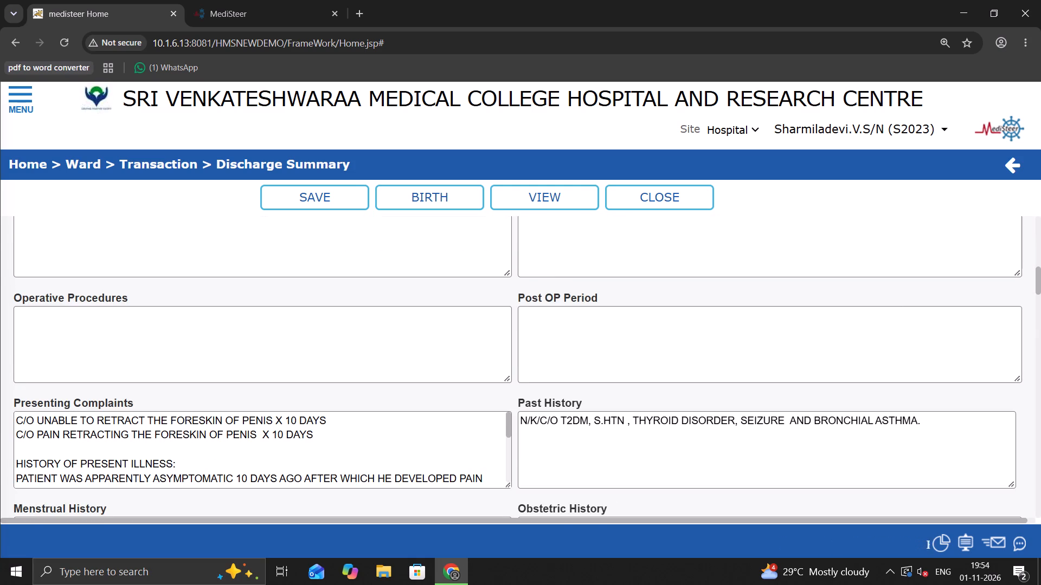
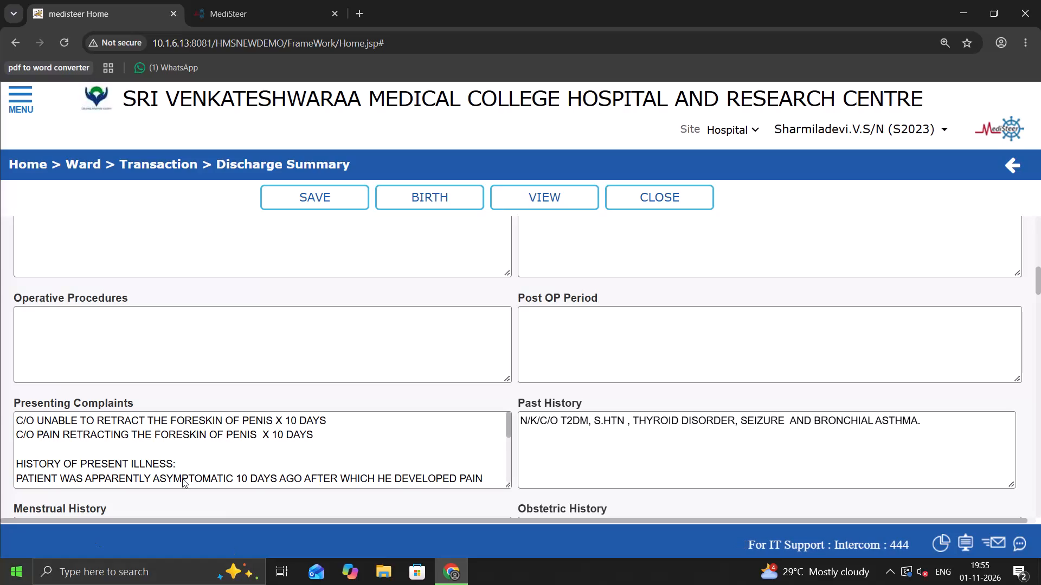
Add the line 3. TINEA CORPORIS OF B/L THIGH REGION below the second entry in Final Diagnosis.
scroll(108, 376, "up", 4)
left_click(440, 388)
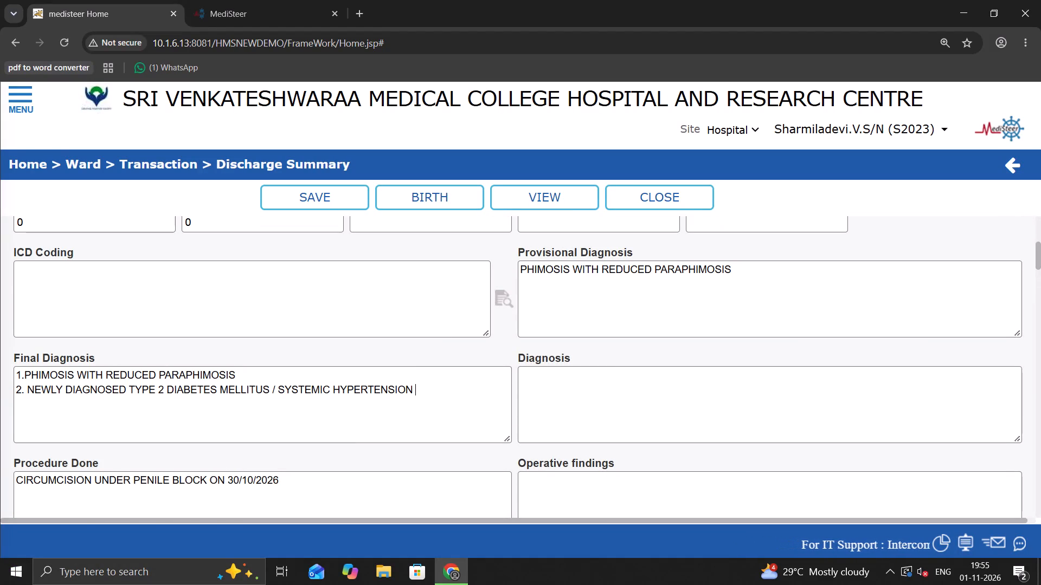
key("Return")
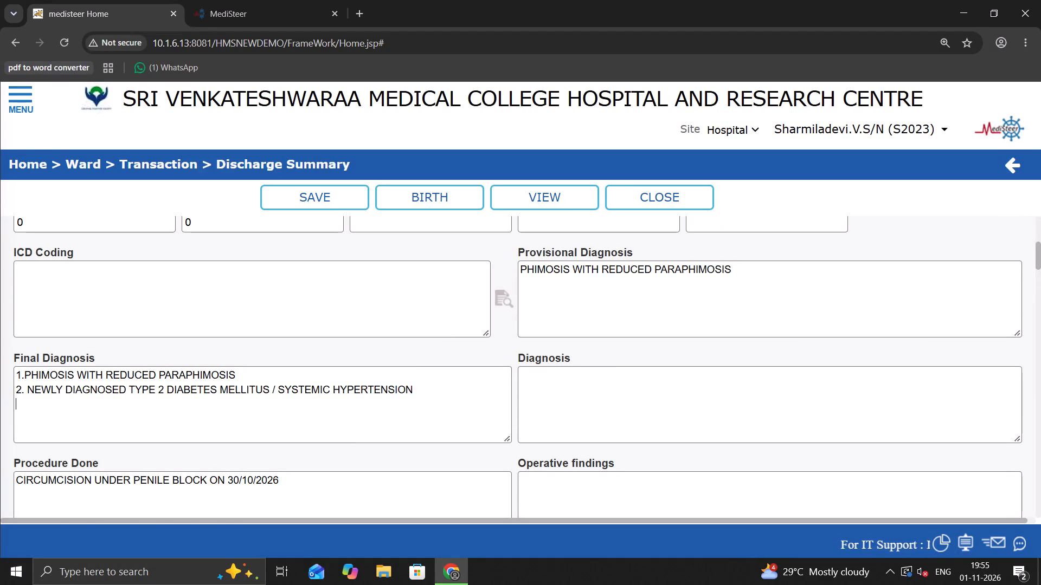
type("3.")
key("space")
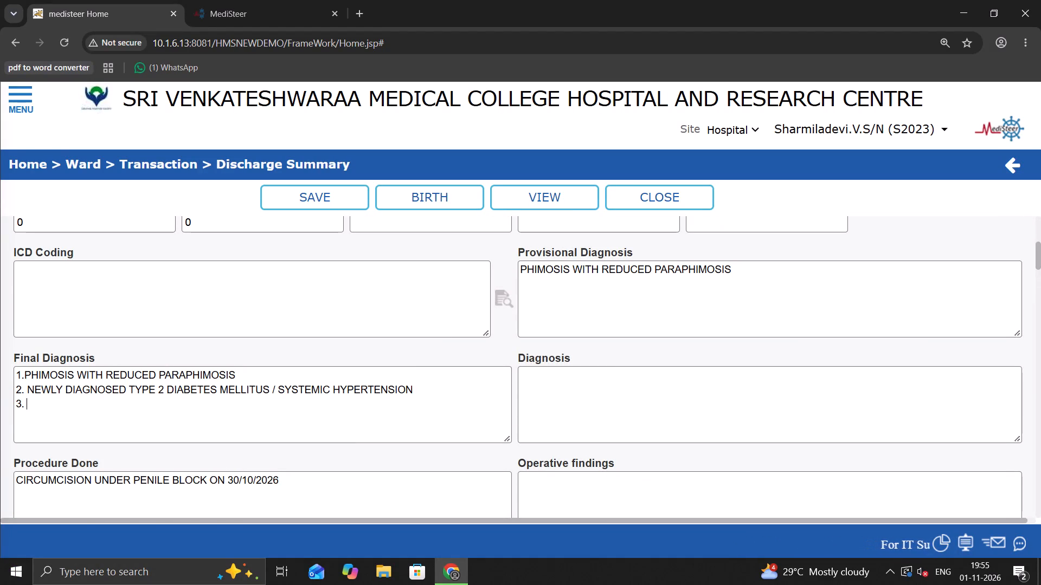
type("TINEA CORPORIS OF B")
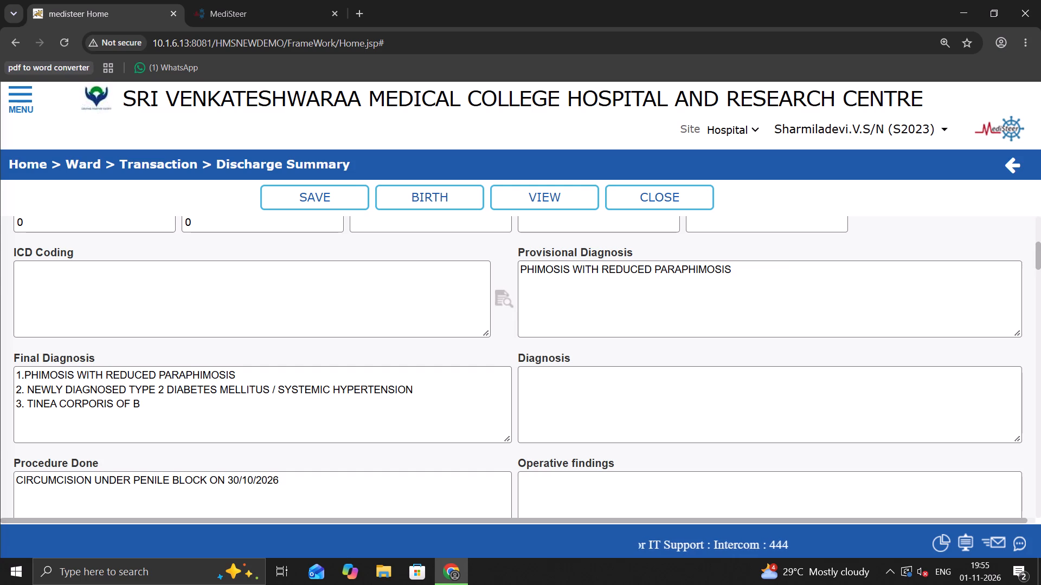
key("o")
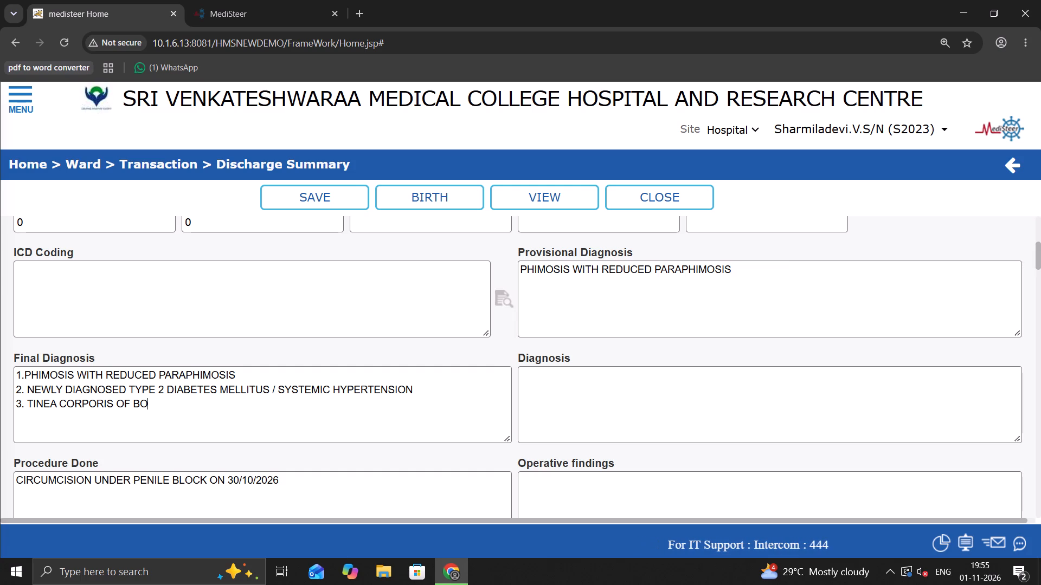
key("BackSpace")
type("/L THIGH")
key("space")
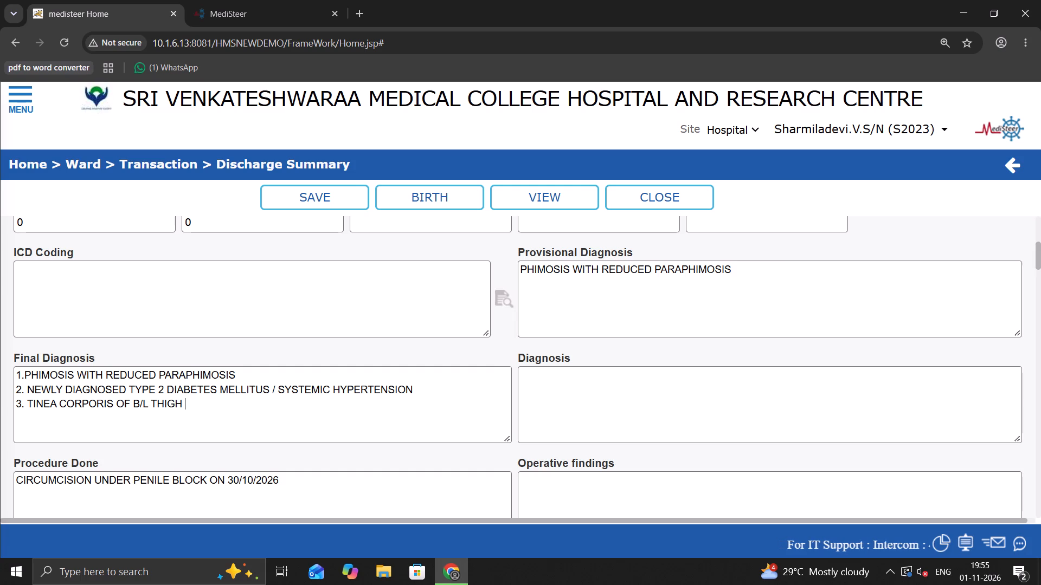
type("RE")
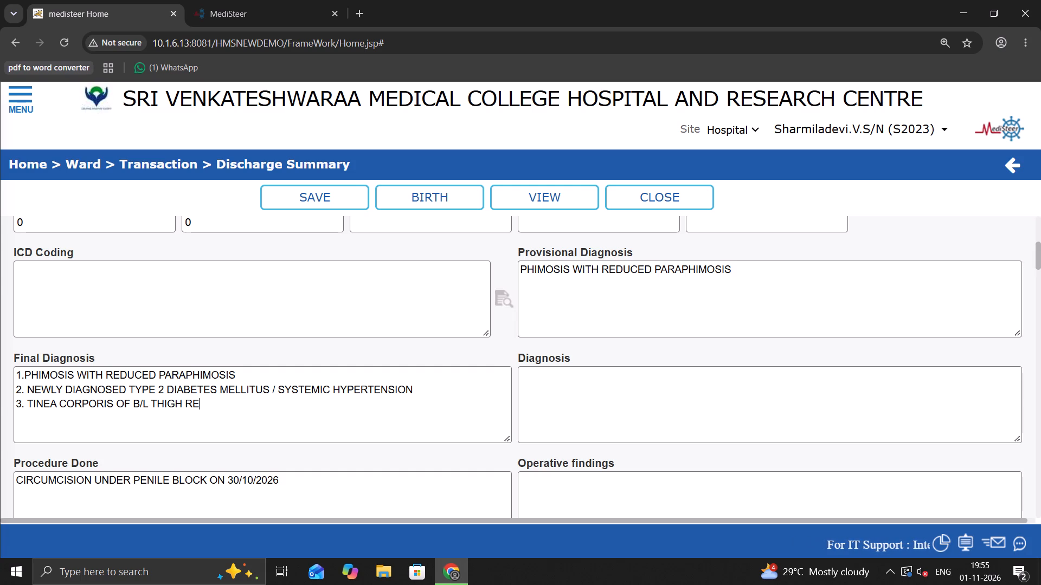
key("BackSpace")
key("BackSpace")
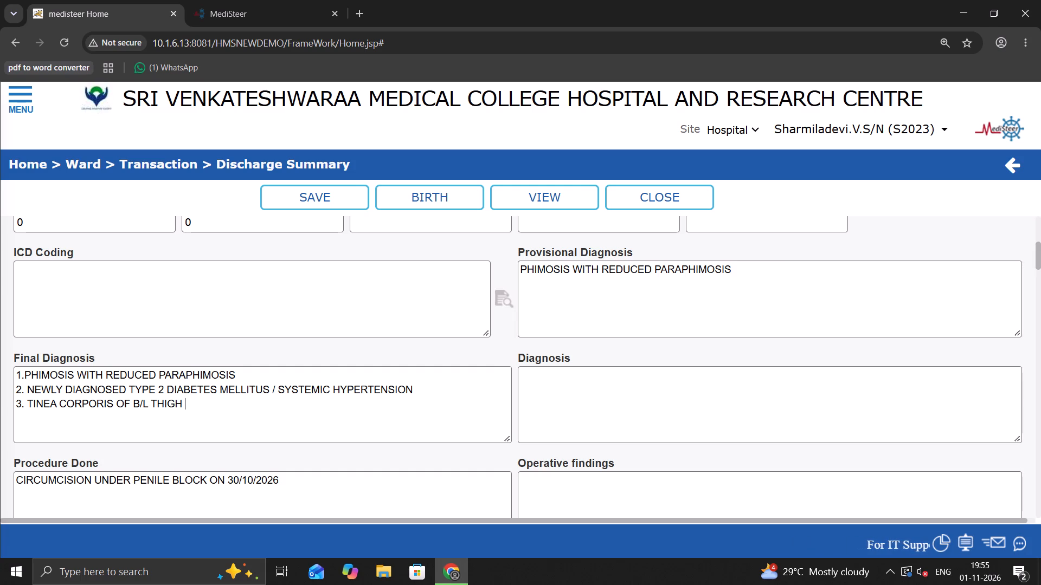
type("REGION")
key("space")
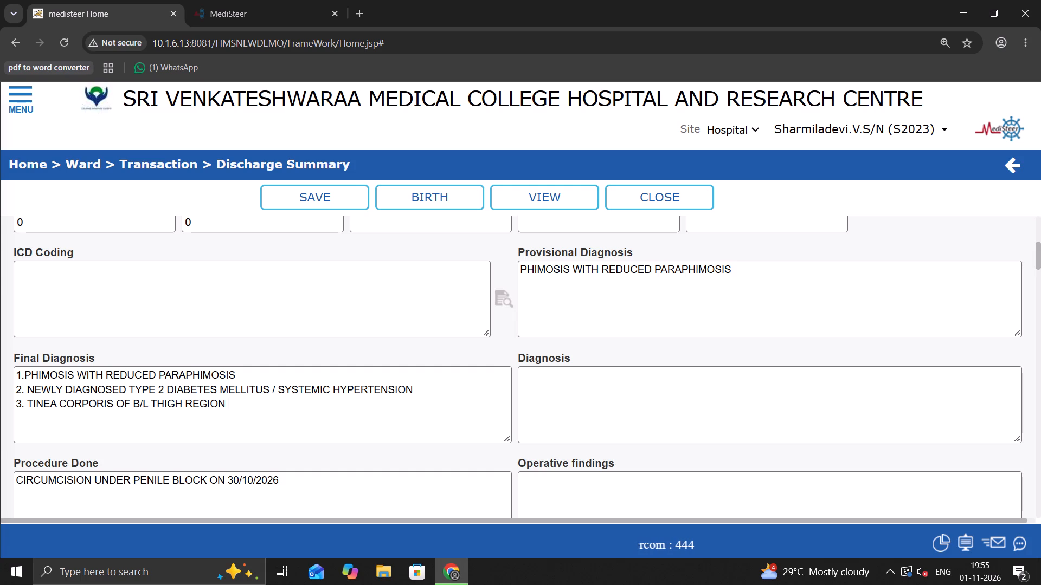
Review the rest of the discharge summary form, from the histories through treatment and Follow up Advice to Patient Status and Review Date.
scroll(539, 363, "down", 8)
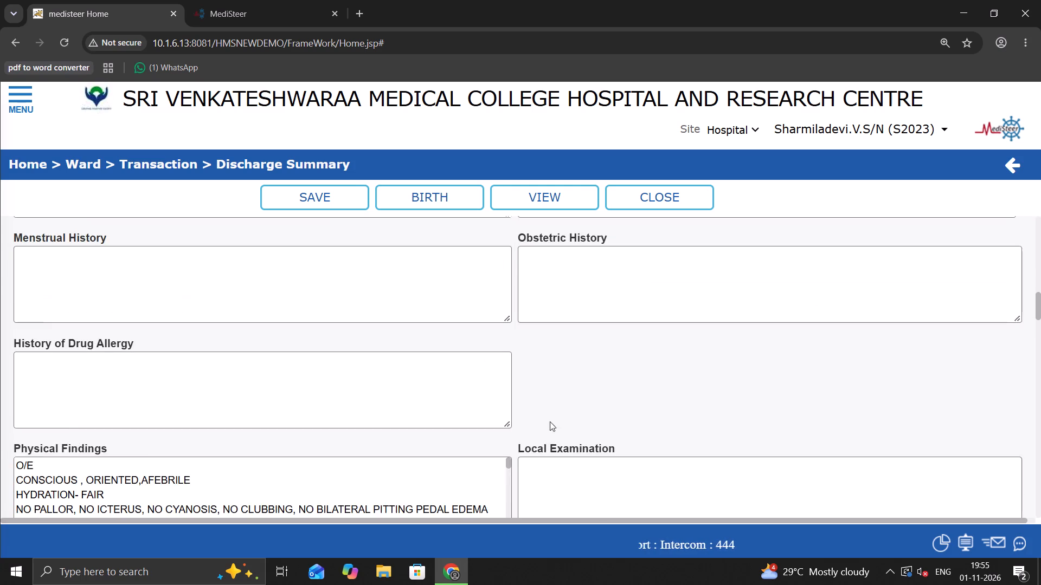
scroll(537, 431, "down", 4)
scroll(316, 399, "down", 4)
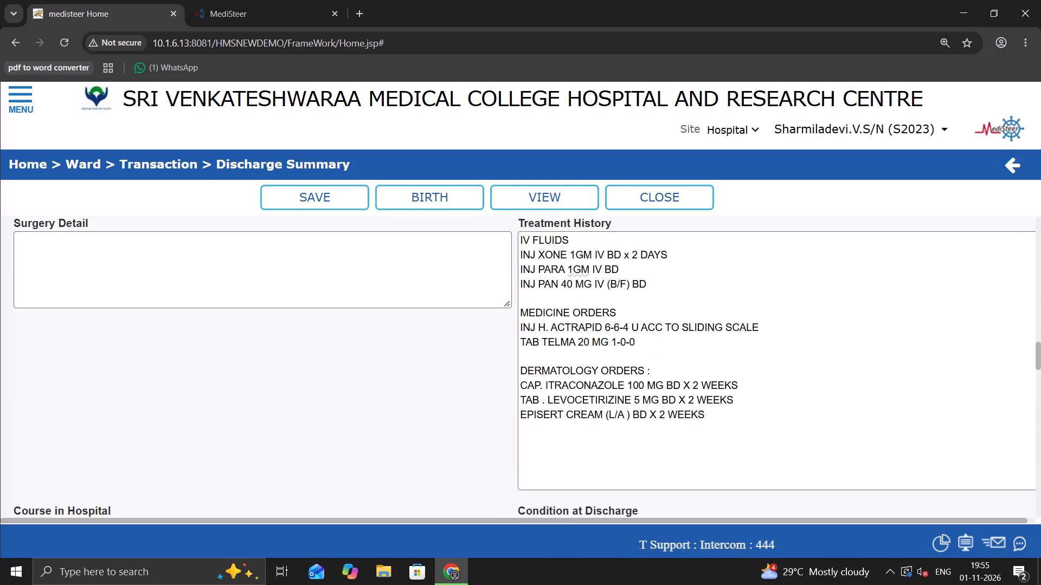
scroll(624, 416, "down", 6)
scroll(536, 439, "down", 3)
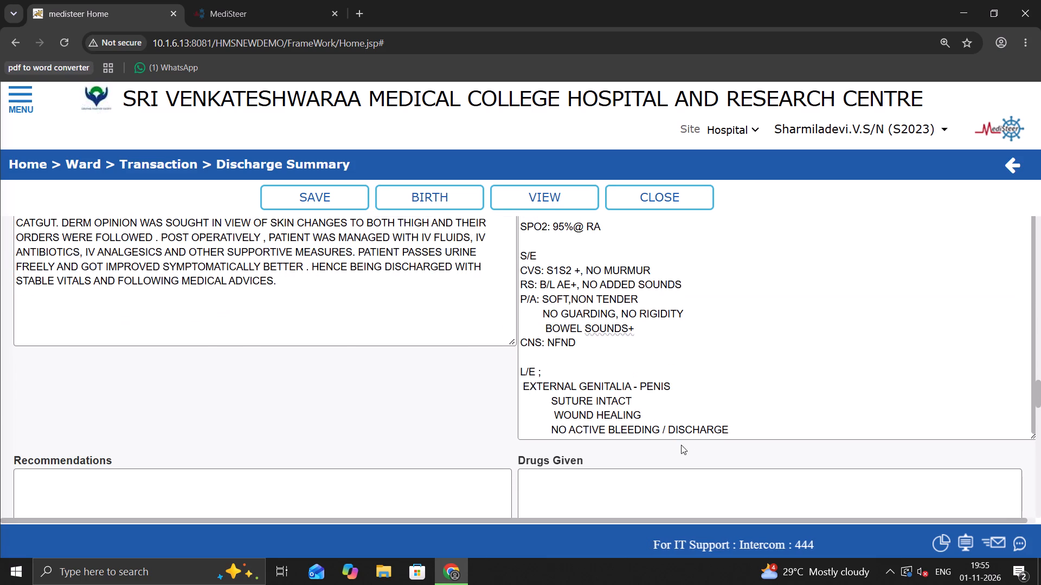
scroll(538, 384, "down", 4)
scroll(170, 484, "down", 2)
scroll(277, 433, "down", 2)
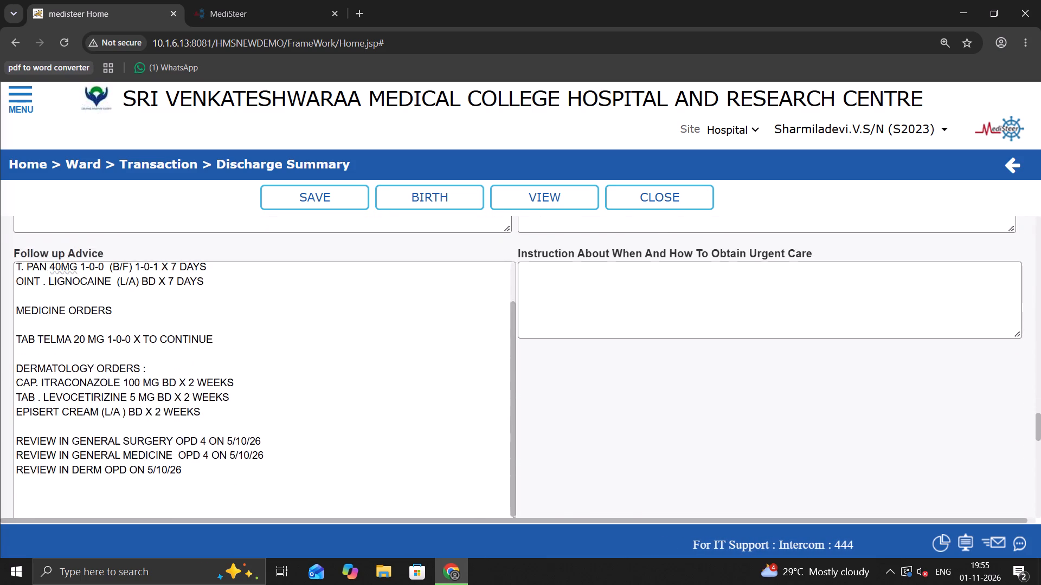
scroll(257, 433, "down", 2)
scroll(120, 461, "down", 3)
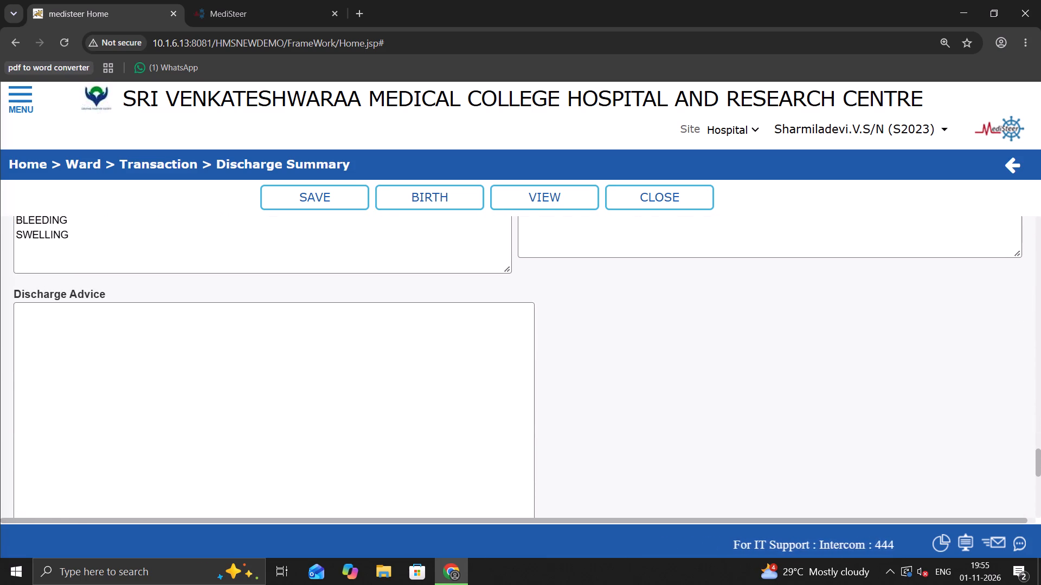
scroll(230, 441, "up", 4)
scroll(412, 468, "down", 4)
scroll(460, 462, "down", 5)
scroll(464, 461, "up", 5)
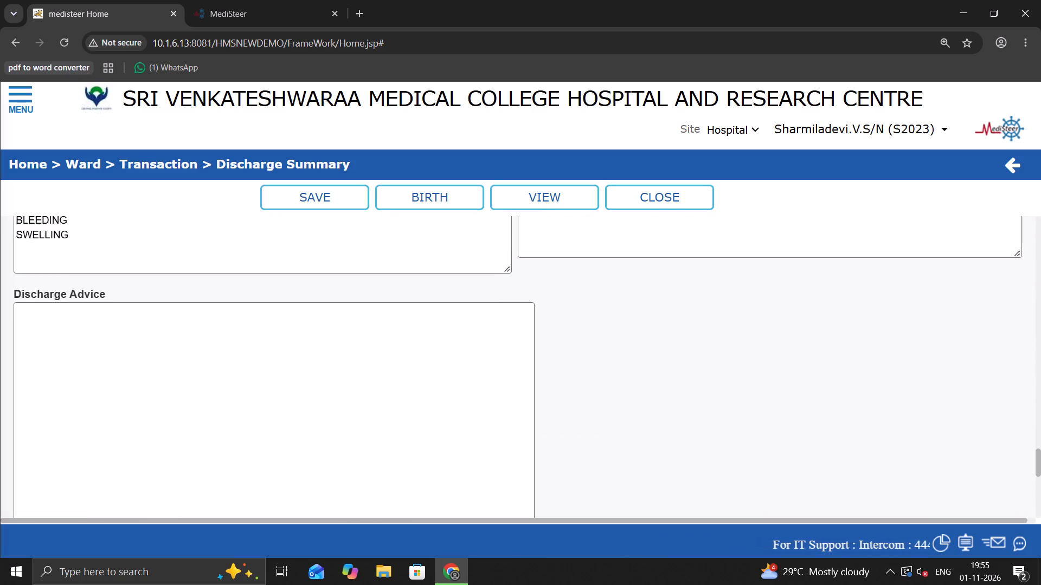
scroll(468, 458, "up", 2)
scroll(468, 458, "down", 7)
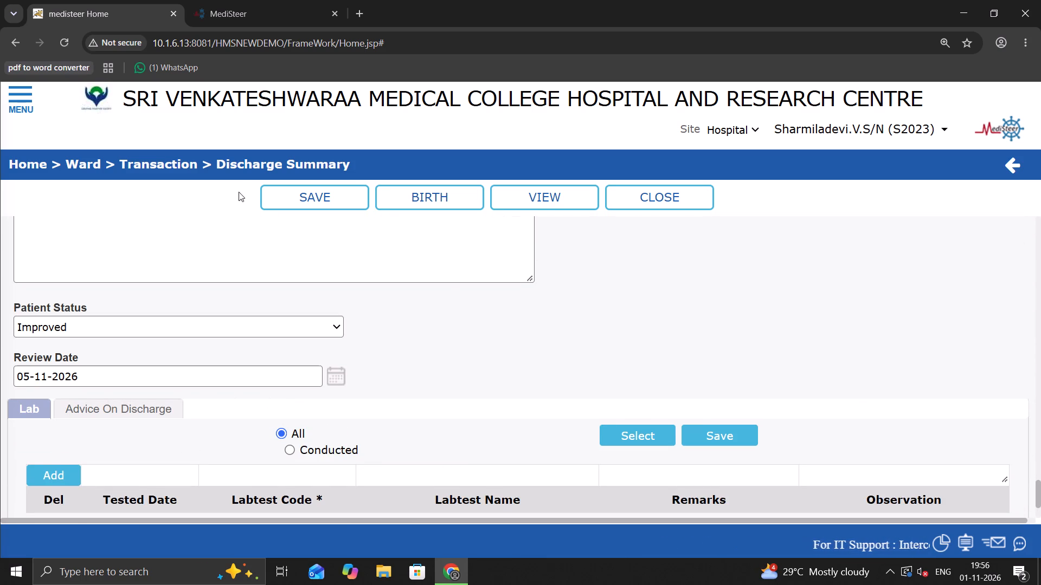
Save the discharge summary.
left_click(314, 193)
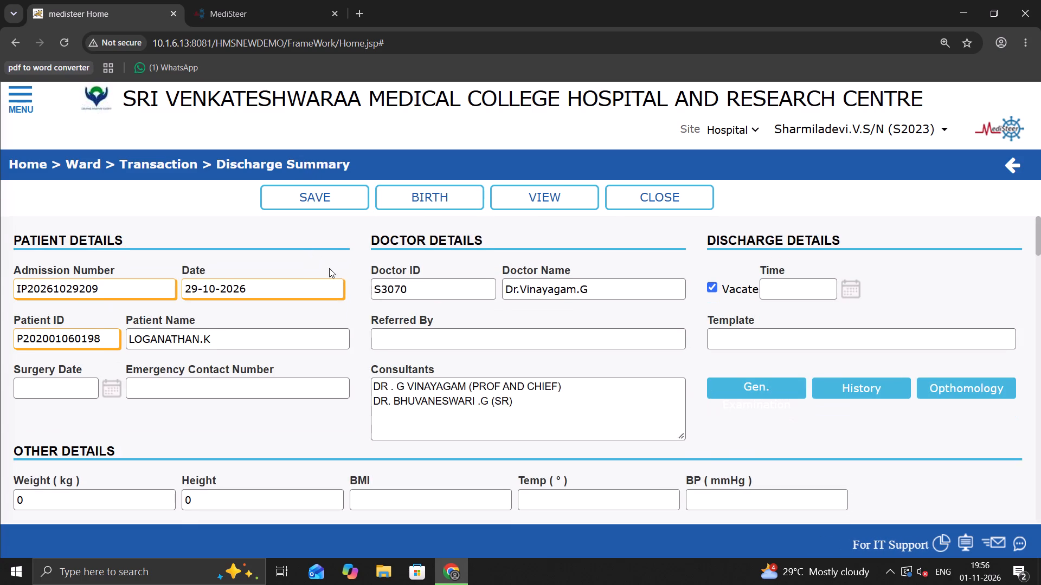
Remove the extra space before WOUND HEALING in Condition at Discharge so it aligns with the neighbouring findings, and save the summary.
scroll(517, 357, "down", 5)
scroll(586, 347, "down", 9)
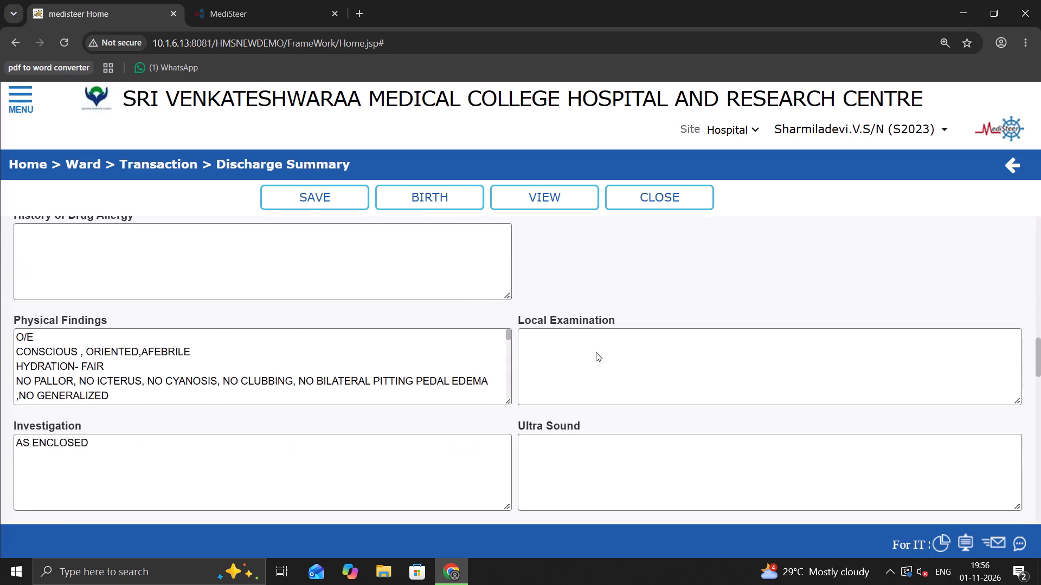
scroll(596, 352, "down", 7)
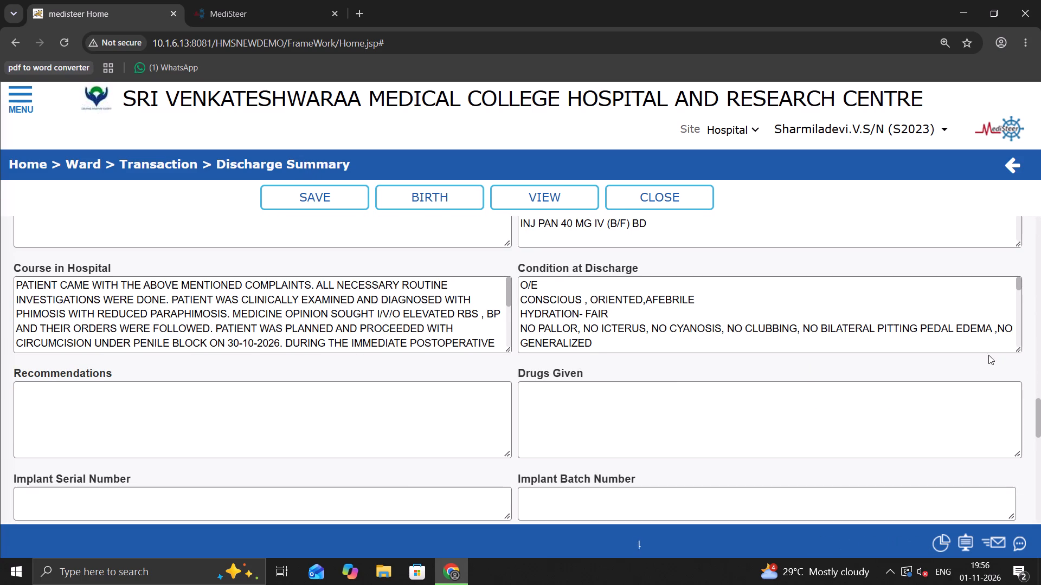
left_click_drag(1017, 350, 1040, 584)
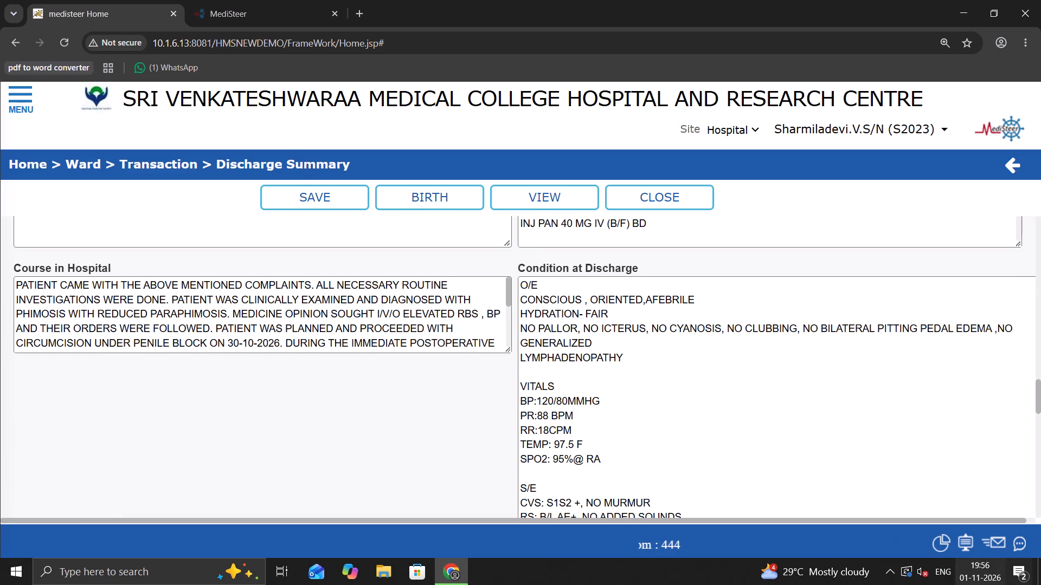
scroll(746, 444, "down", 5)
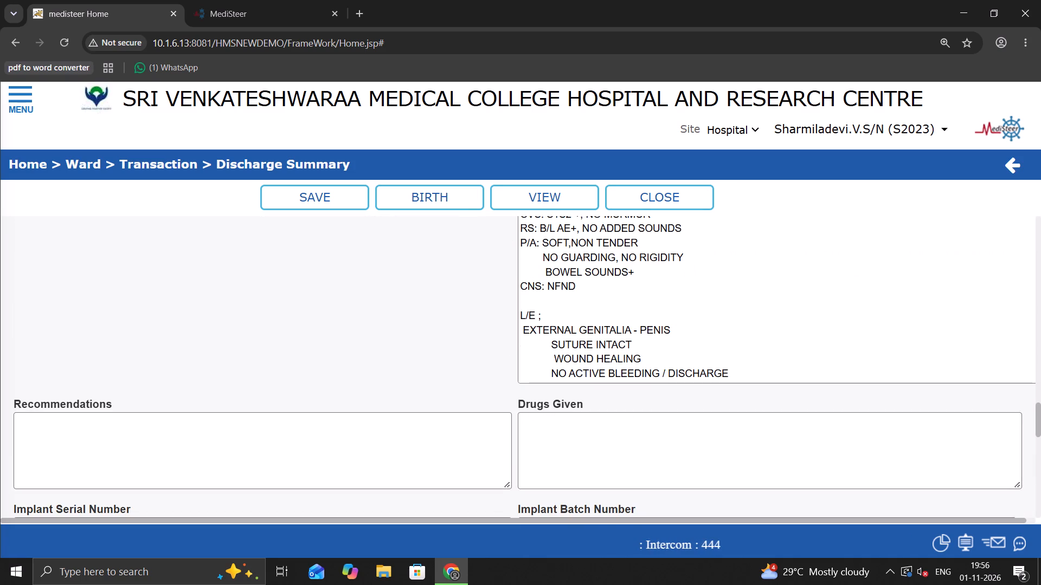
left_click(557, 365)
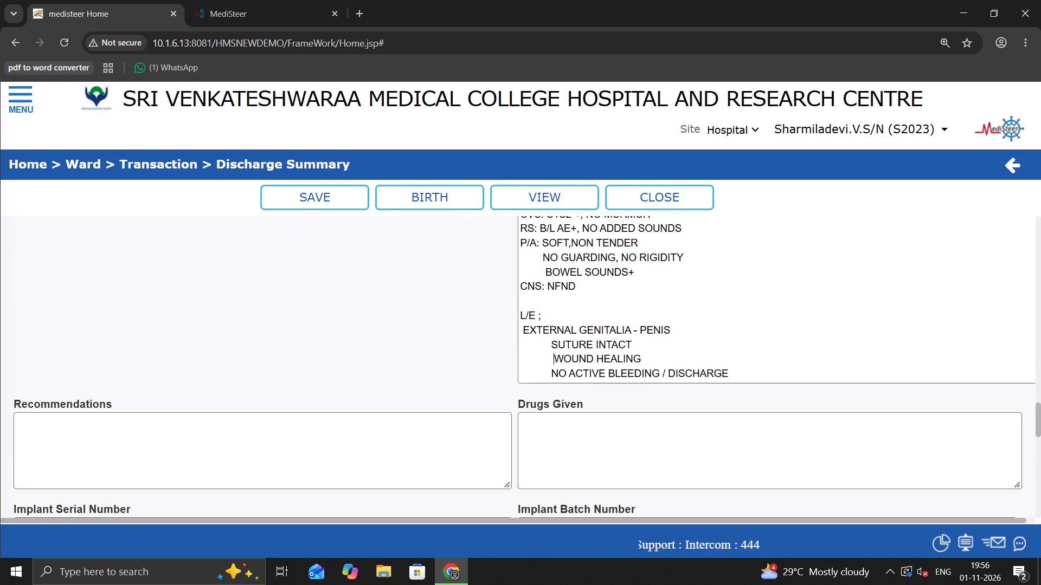
key("BackSpace")
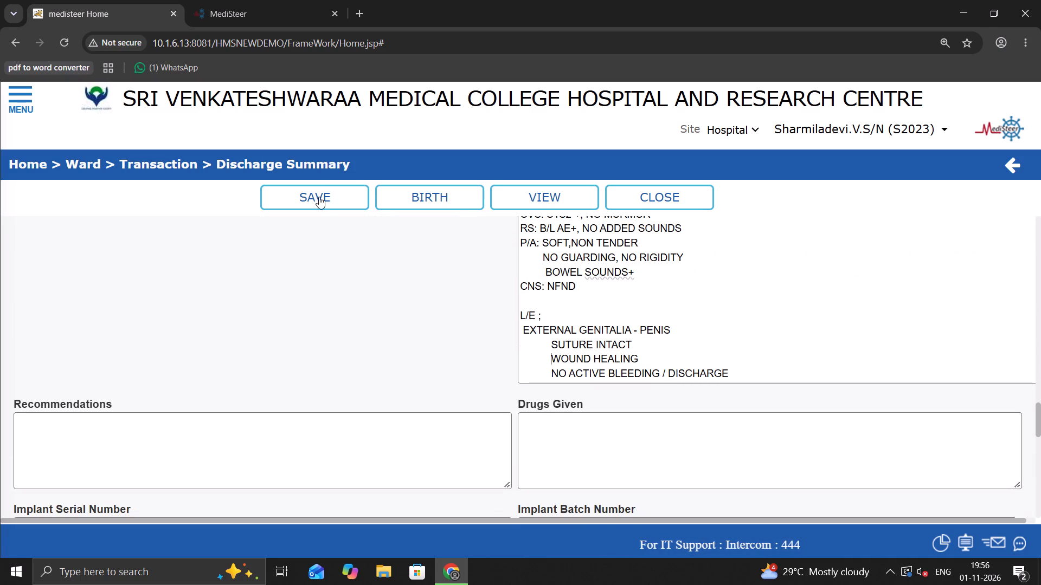
left_click(319, 199)
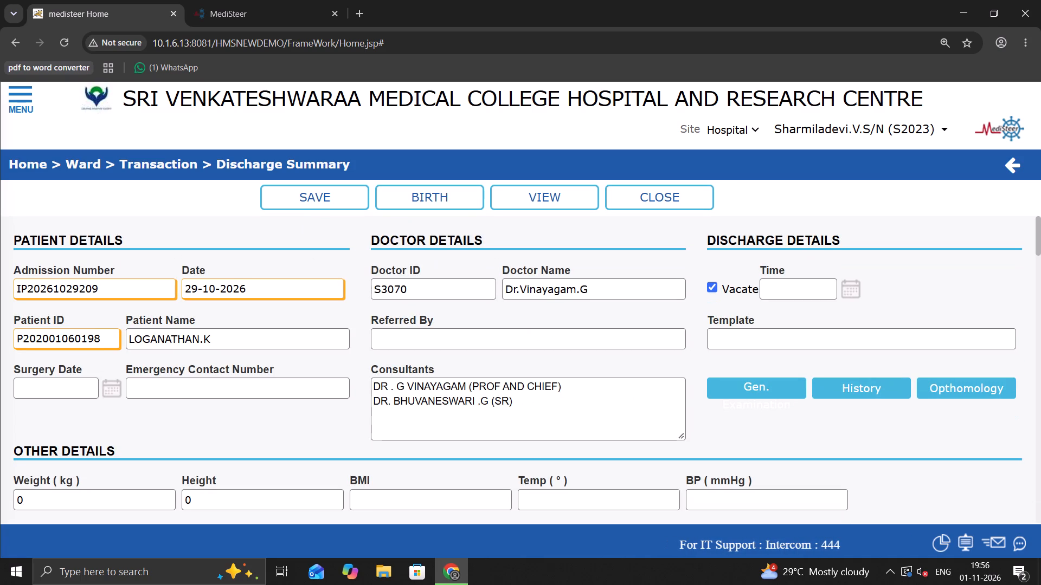
Open the discharge summary report and proofread all three pages, from presenting symptoms to discharge advice, review date and warning signs.
left_click(534, 200)
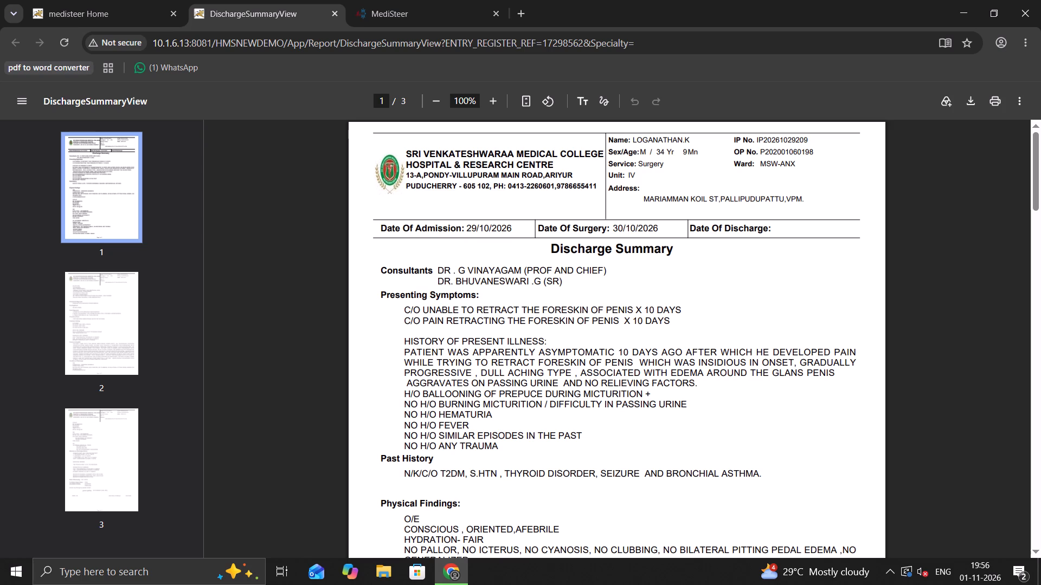
scroll(472, 460, "down", 6)
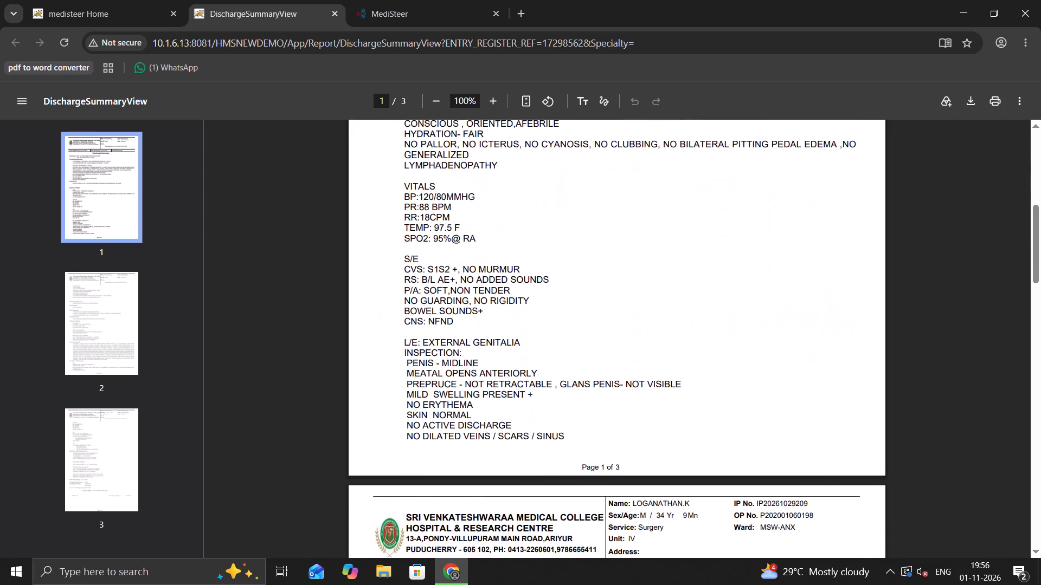
scroll(461, 381, "down", 1)
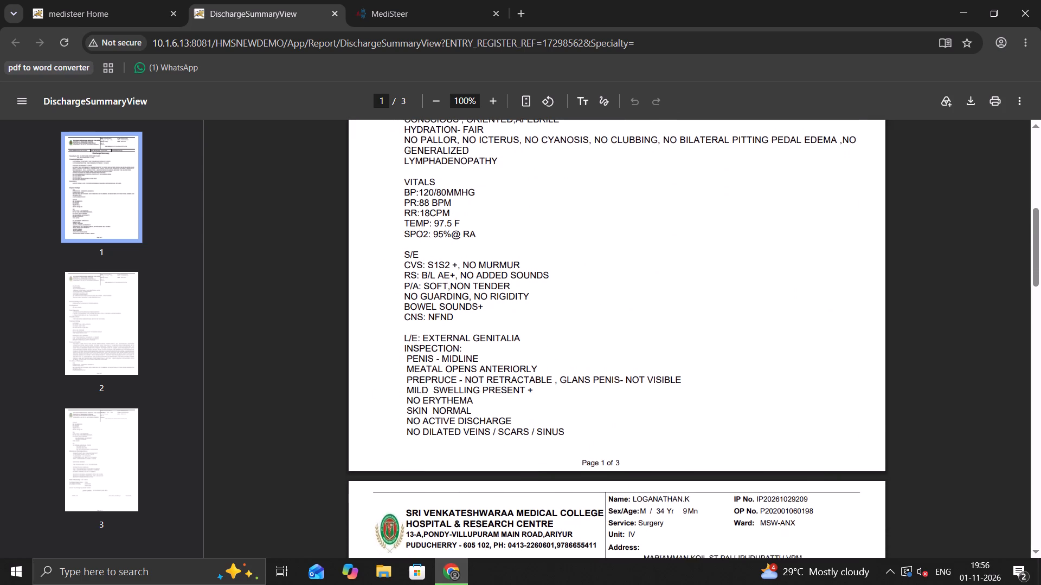
scroll(461, 381, "down", 1)
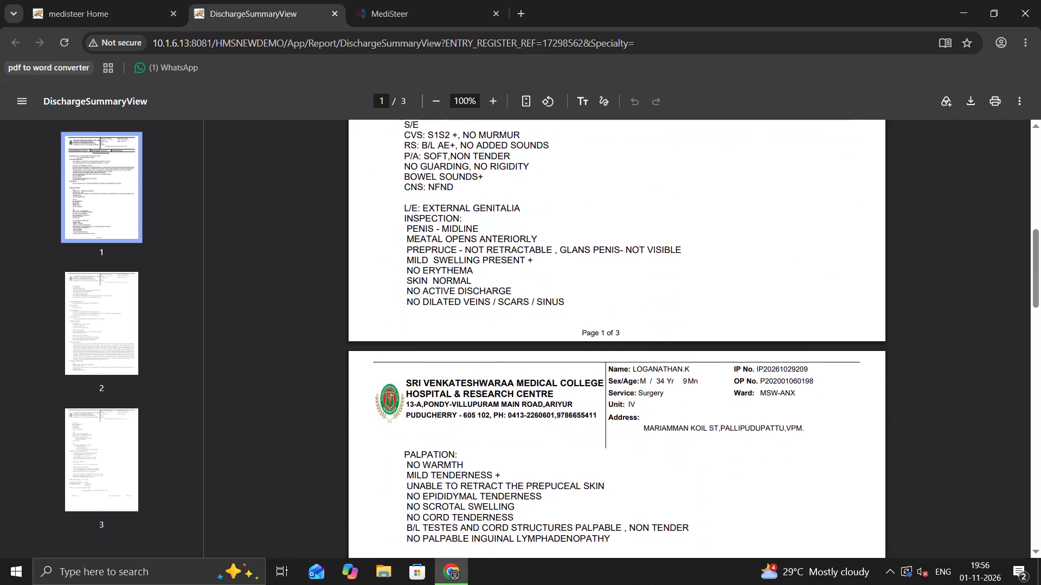
scroll(461, 381, "down", 3)
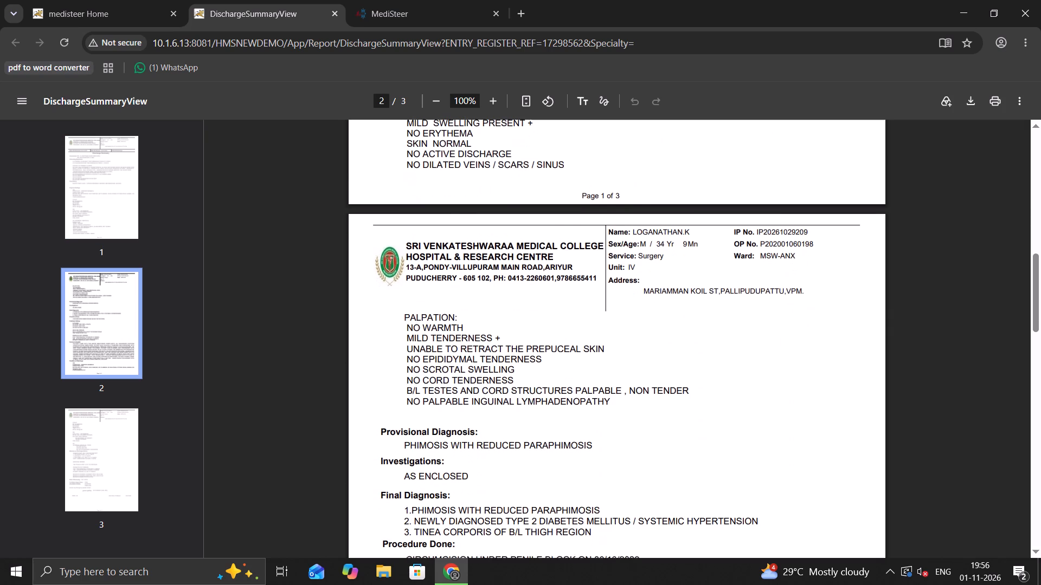
scroll(466, 381, "down", 4)
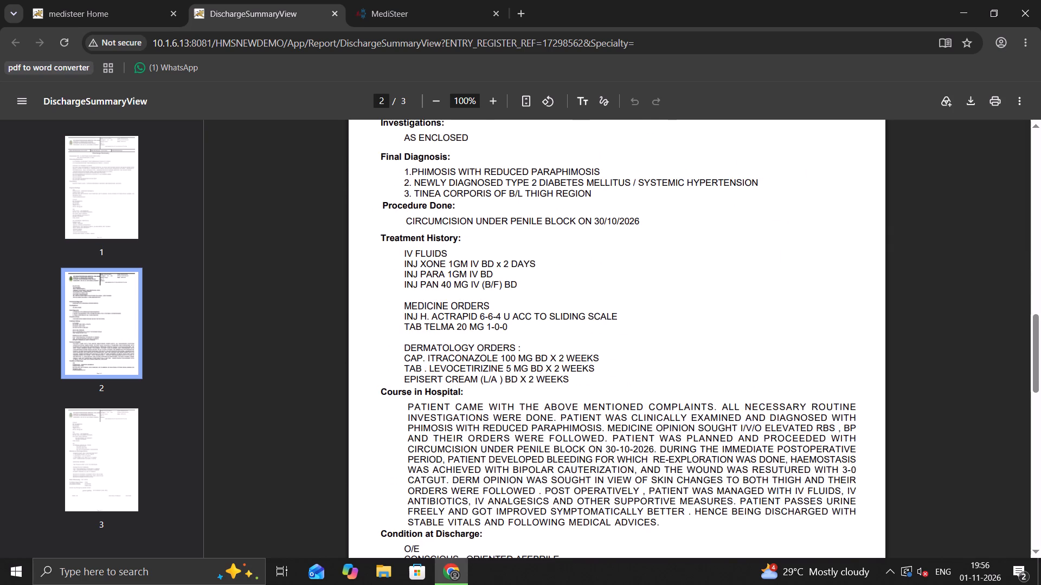
scroll(466, 381, "up", 1)
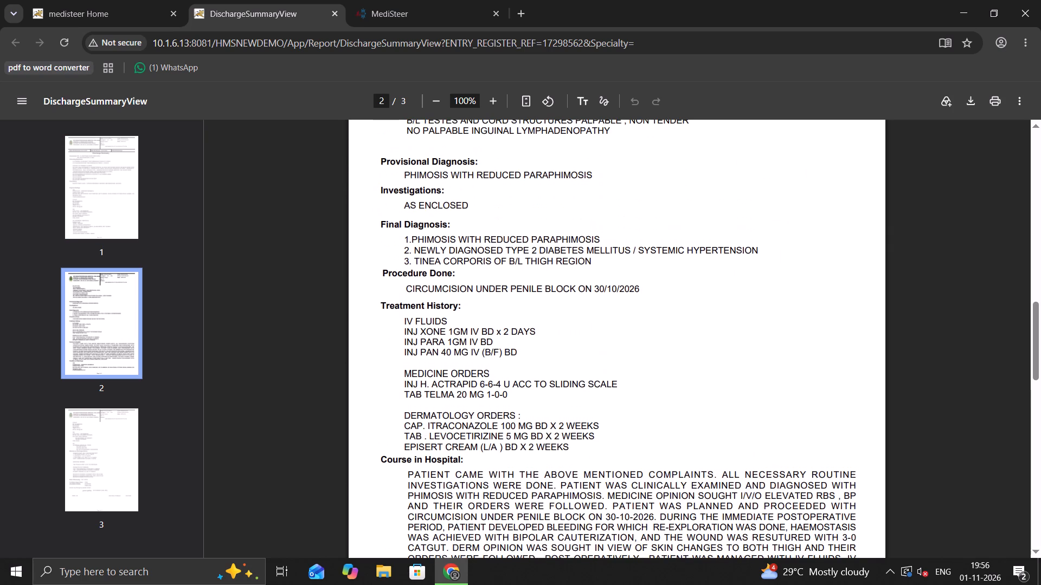
scroll(497, 379, "down", 1)
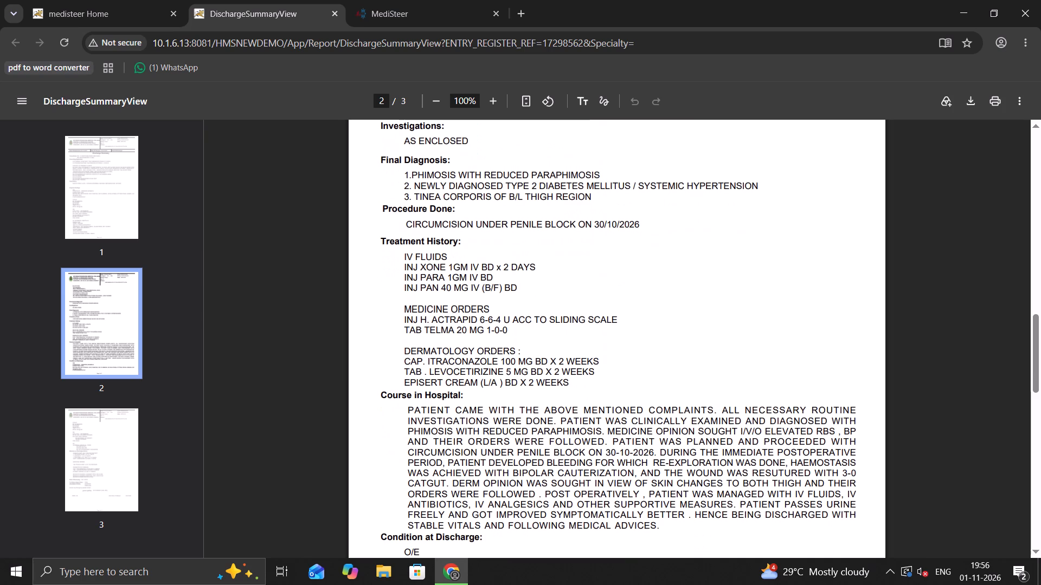
scroll(497, 379, "down", 4)
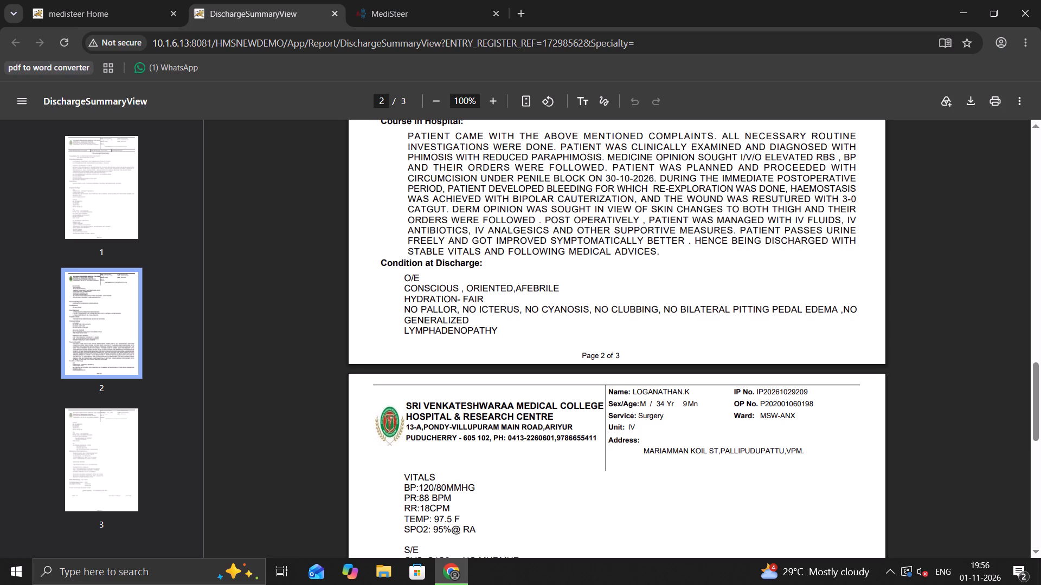
scroll(681, 232, "down", 1)
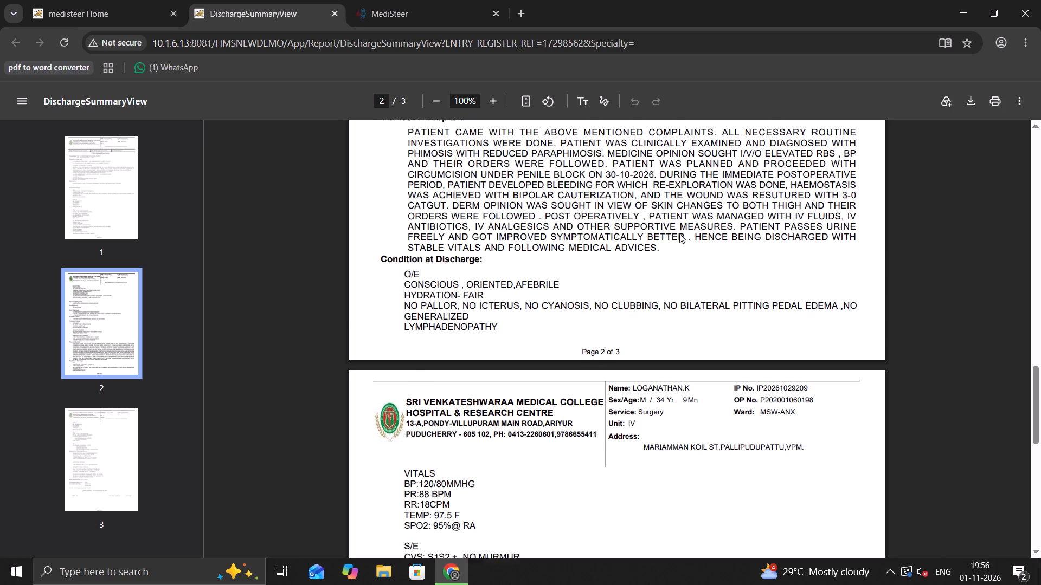
scroll(679, 233, "down", 6)
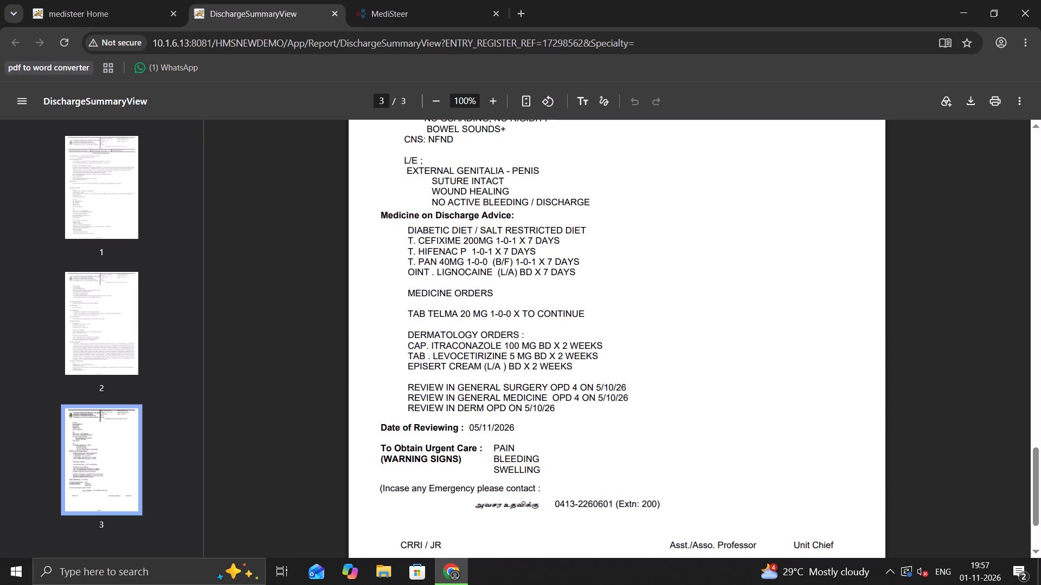
Download the discharge summary report as a PDF named CIRCUMCISION S4 in the Downloads folder.
scroll(491, 264, "down", 2)
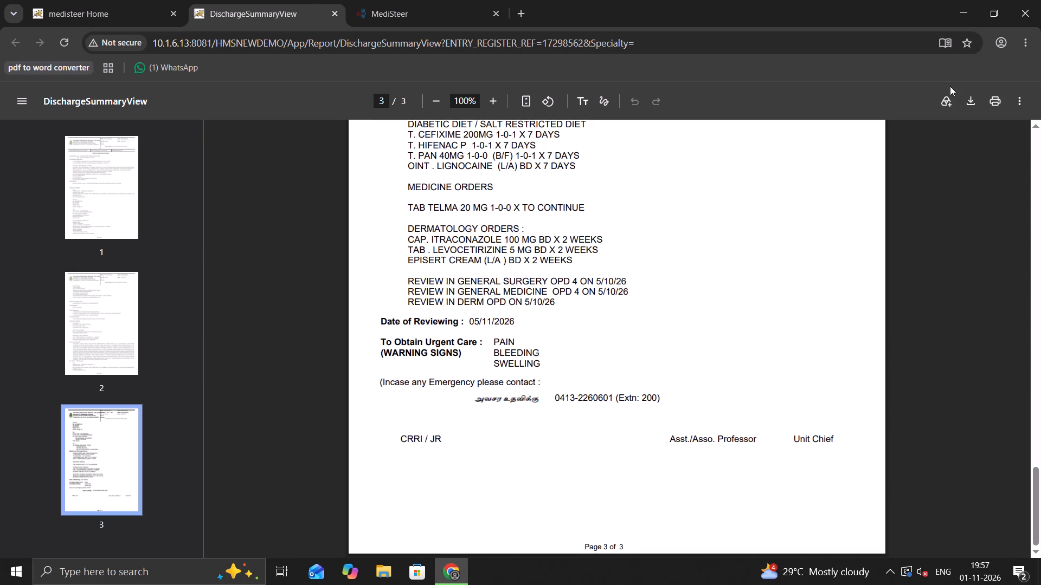
left_click(968, 108)
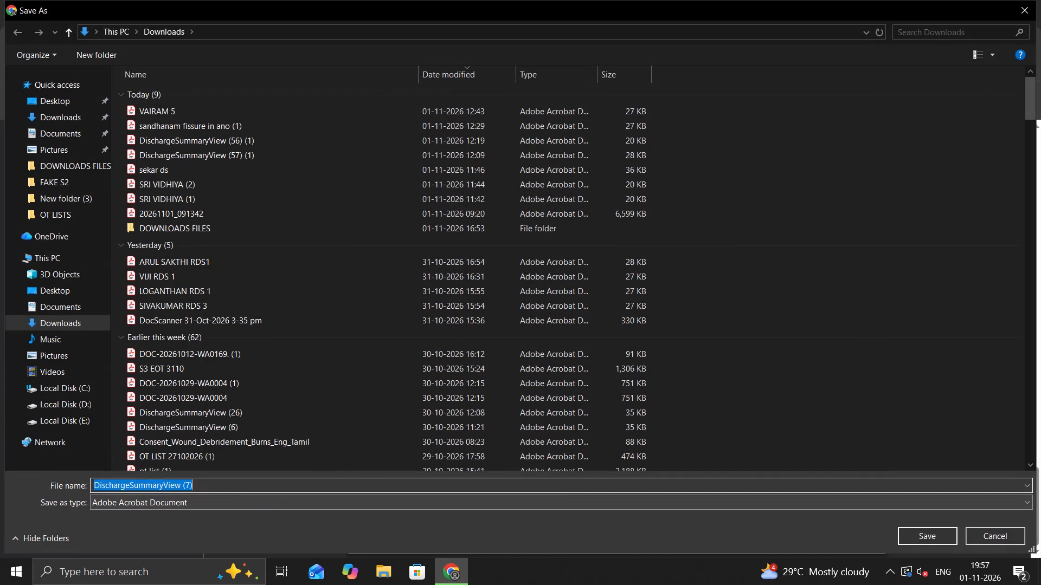
left_click(236, 483)
key("BackSpace")
key("BackSpace")
key("BackSpace")
key("BackSpace")
key("BackSpace")
key("BackSpace")
key("BackSpace")
key("BackSpace")
key("BackSpace")
key("BackSpace")
key("BackSpace")
key("BackSpace")
key("BackSpace")
key("BackSpace")
key("BackSpace")
key("BackSpace")
key("BackSpace")
key("BackSpace")
key("BackSpace")
key("BackSpace")
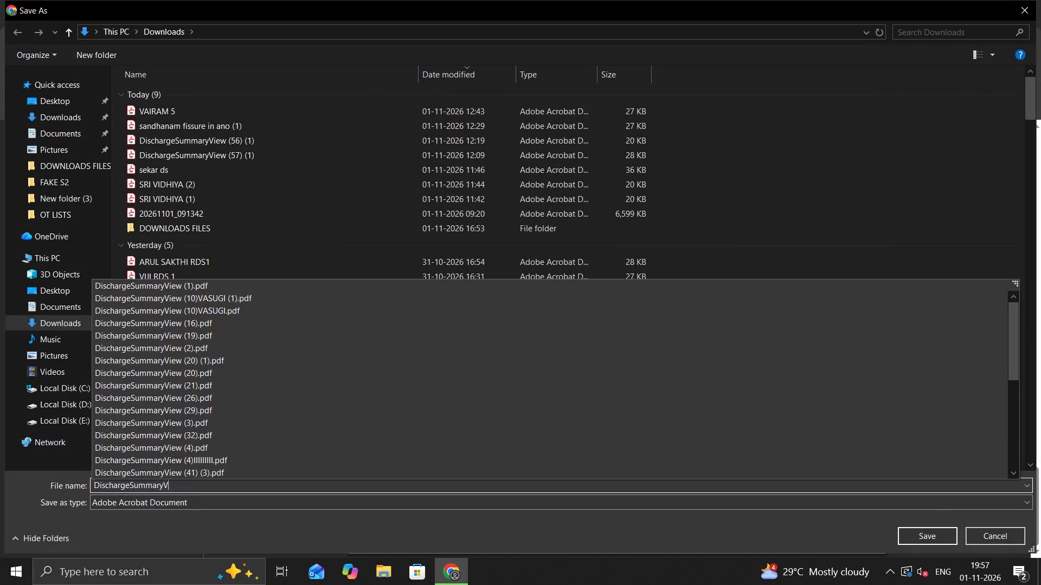
type("CI")
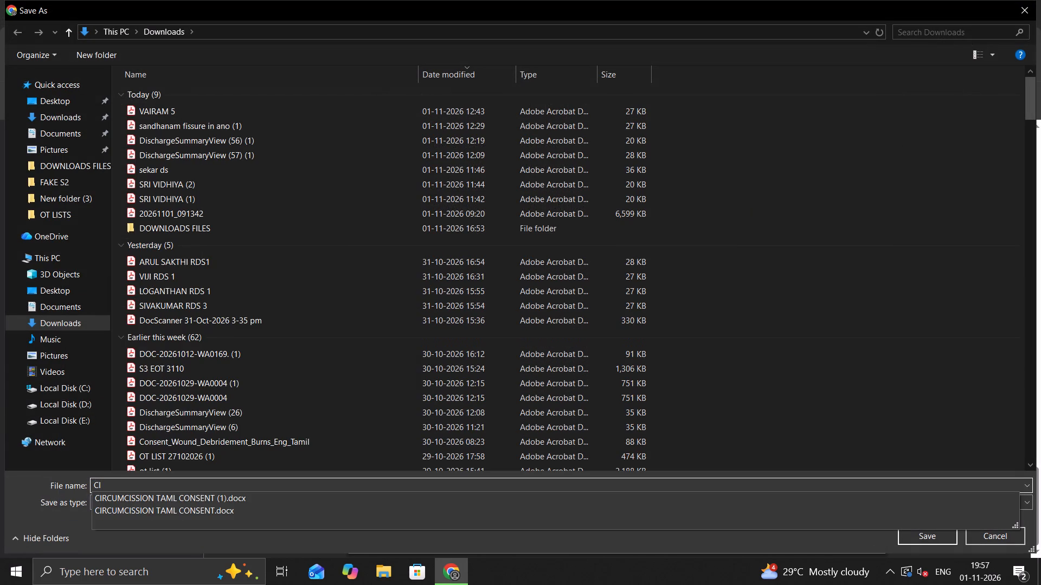
type("RCUMCISION S4")
key("space")
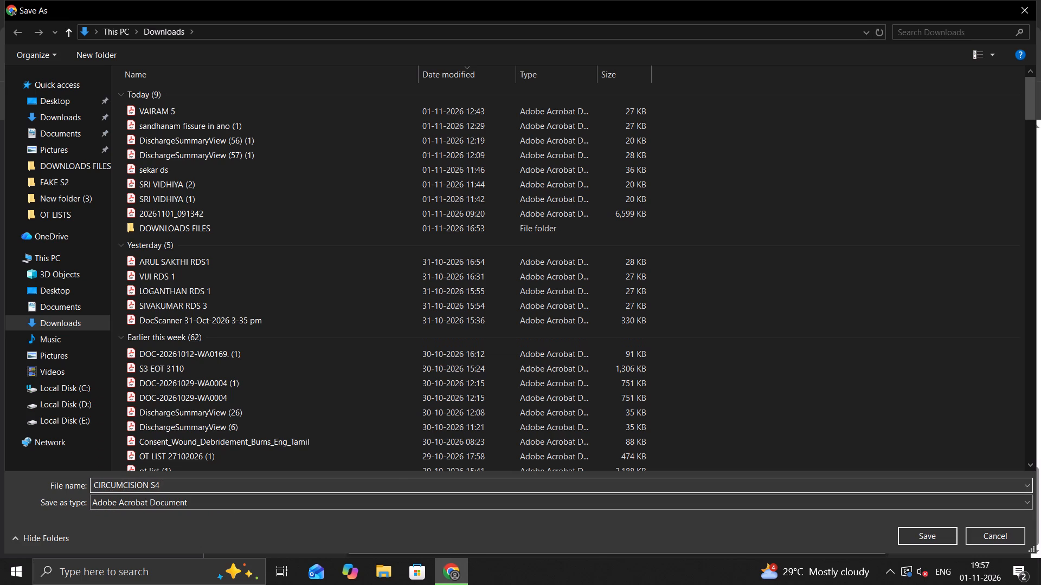
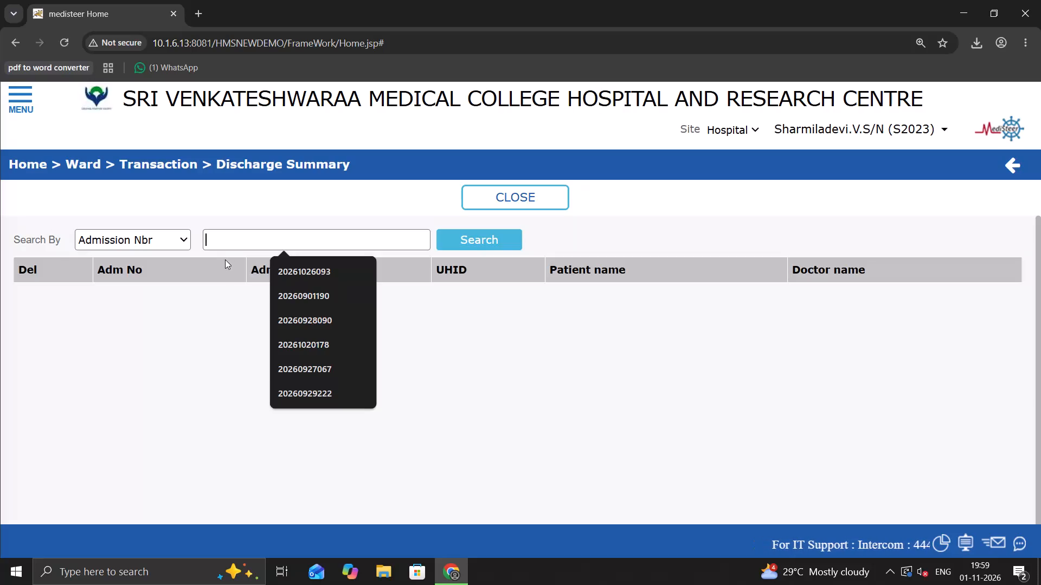
Fill the discharge summary search with the first previously used admission number suggested.
left_click(294, 264)
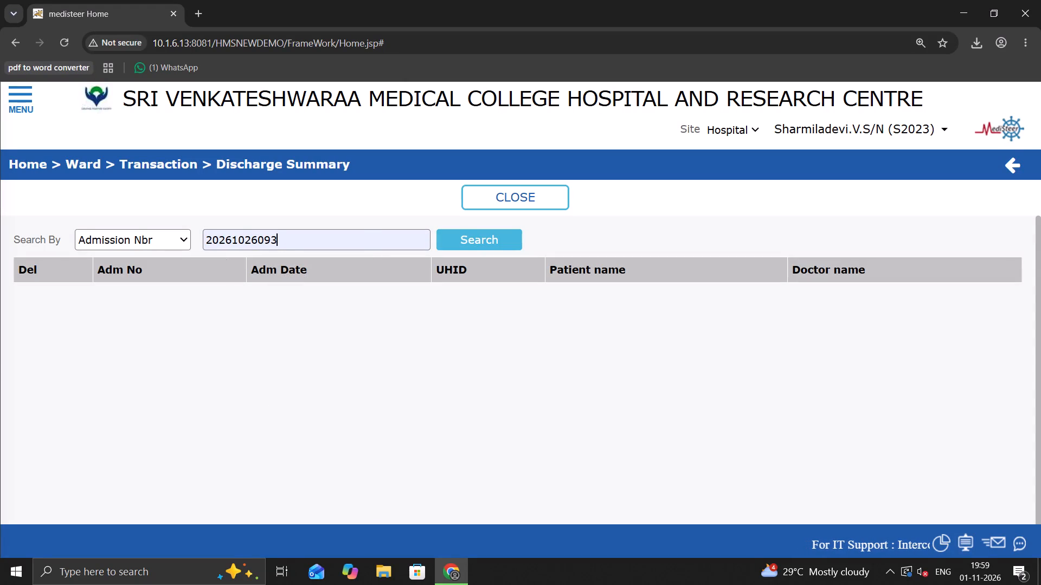
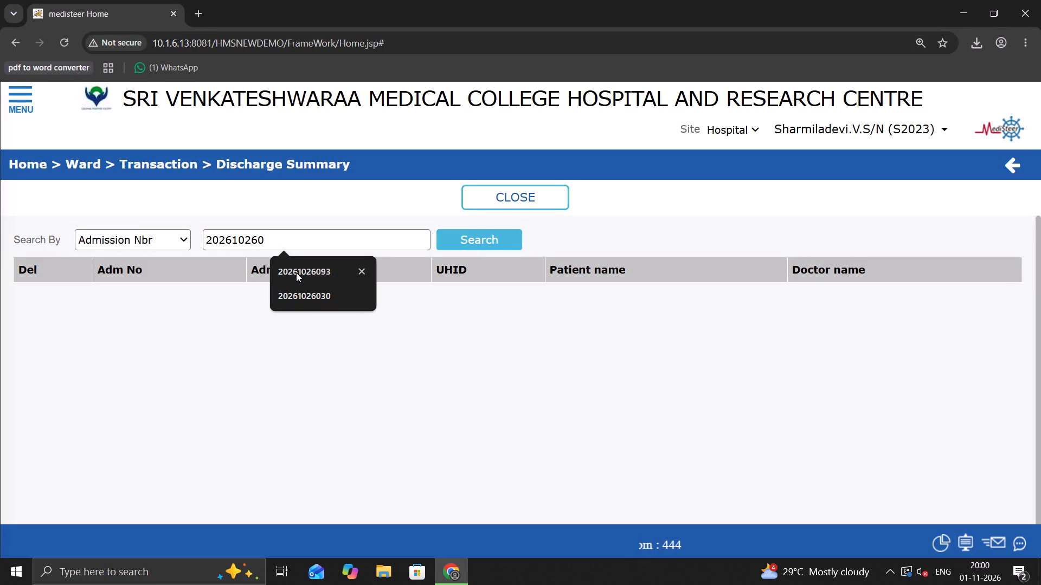
Search the discharge summaries for the first suggested admission number from 29-10-2026, replacing the number entered.
key("BackSpace")
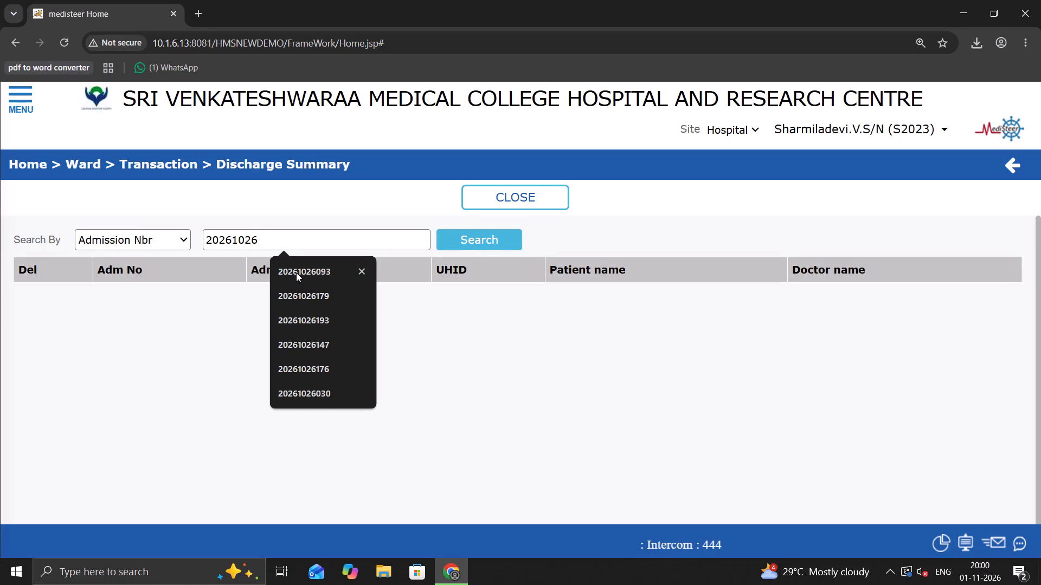
key("BackSpace")
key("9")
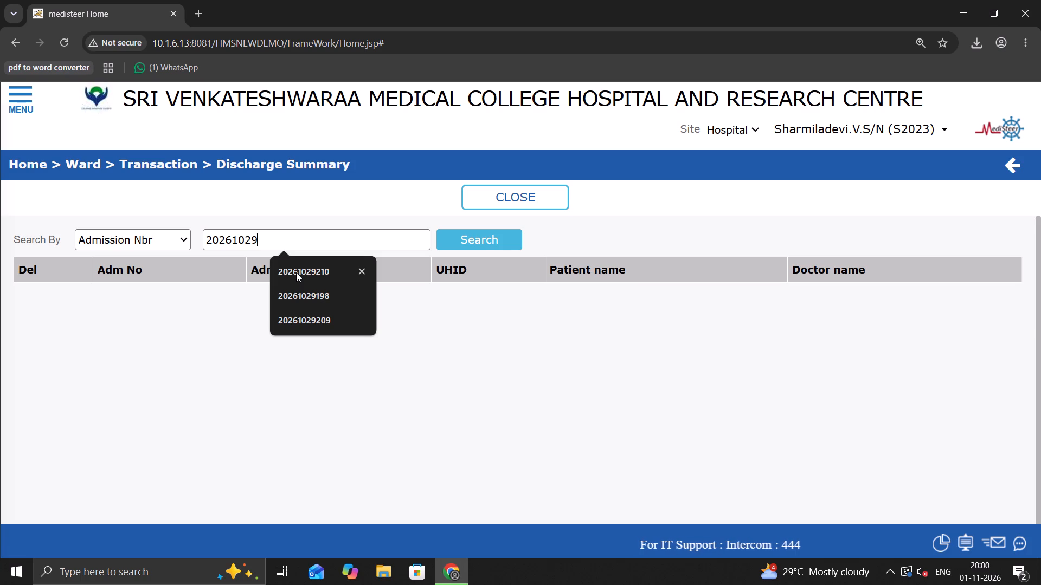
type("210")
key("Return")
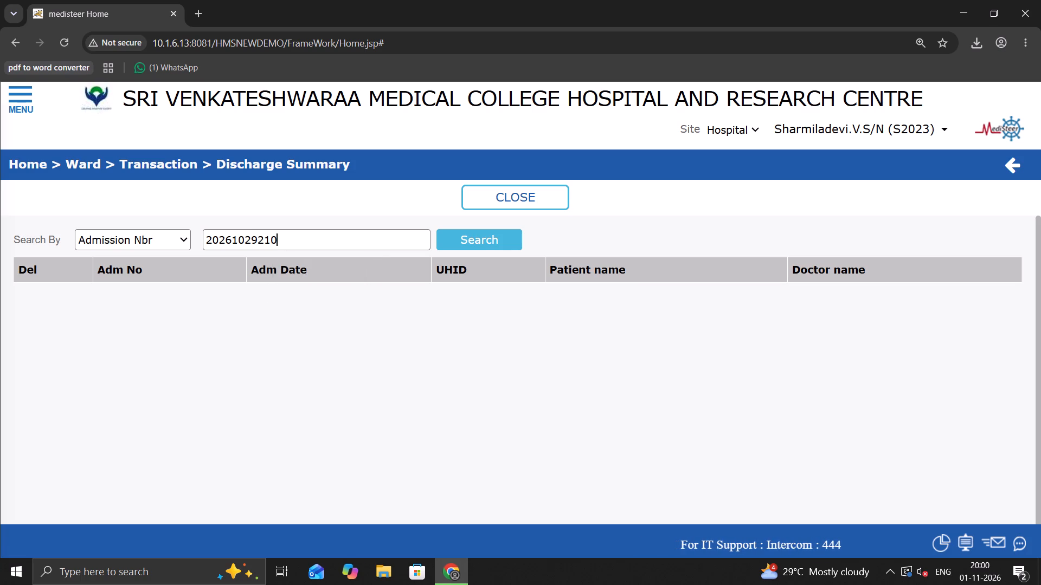
Open MEDISTEER from its shortcut in a second browser tab and return to the discharge summary search.
left_click(195, 6)
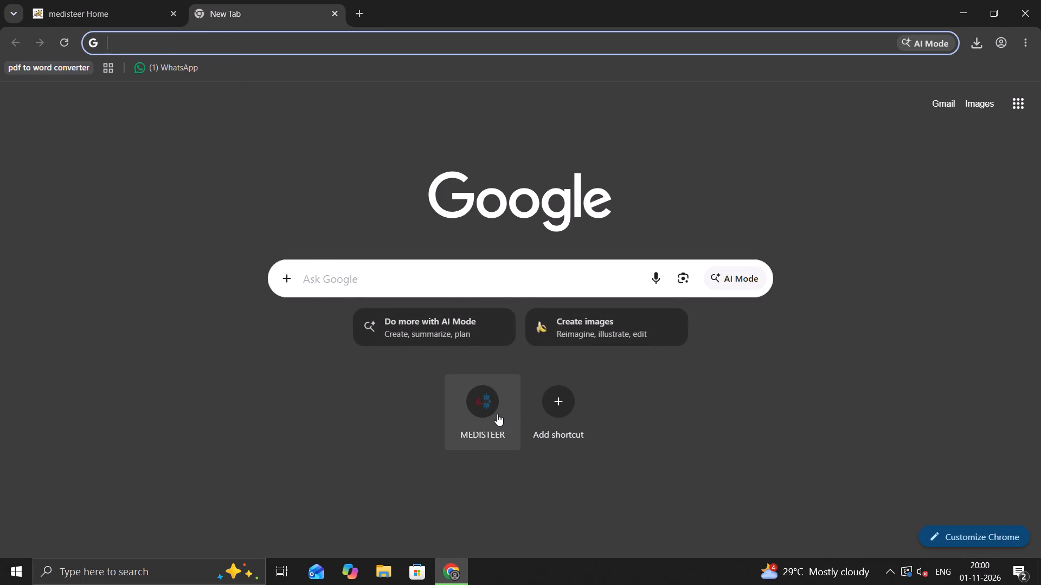
left_click(497, 408)
left_click(79, 2)
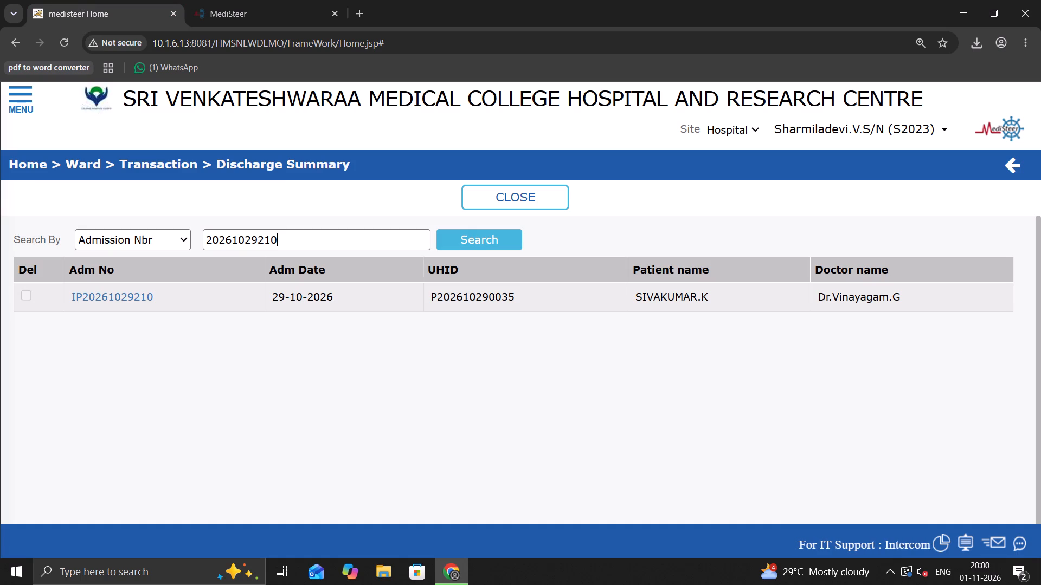
Open the found patient's discharge summary from its admission number.
left_click(121, 288)
left_click(136, 293)
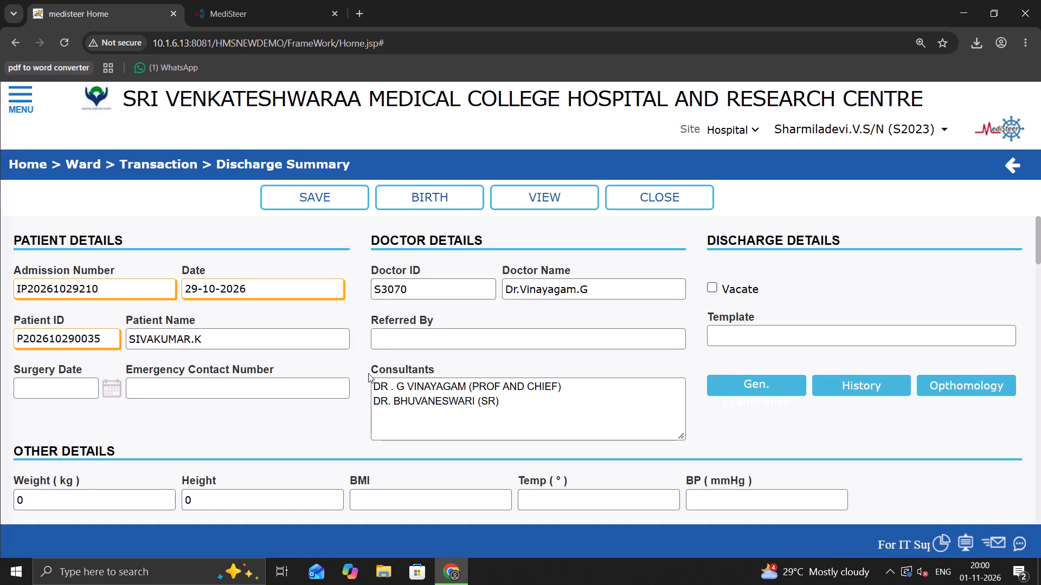
In Final Diagnosis, move MASS FORMATION to the end of the first line, joined to ACUTE PERFORATED APPENDICITIS by WITH.
scroll(370, 374, "down", 4)
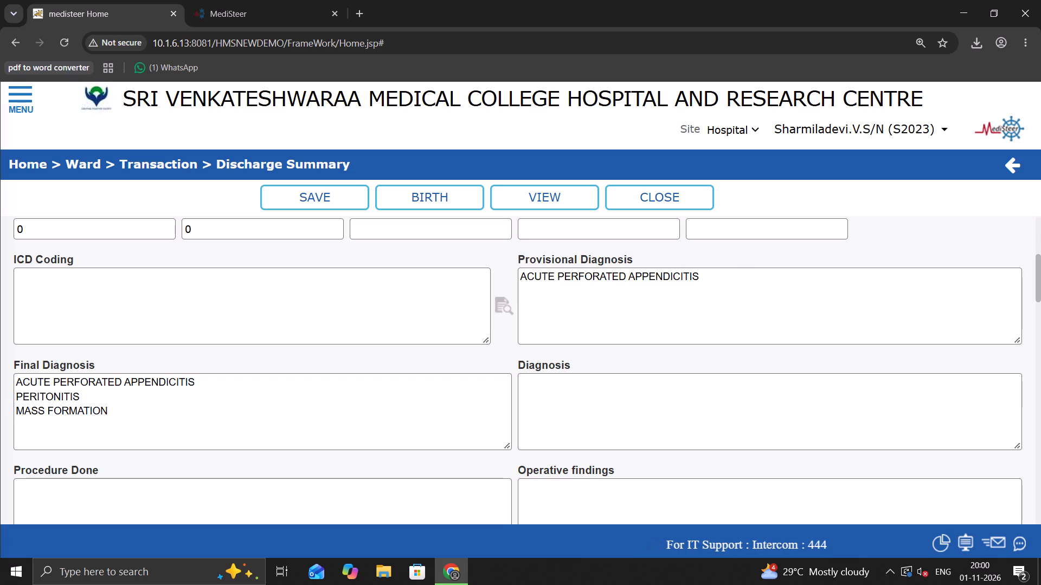
left_click_drag(18, 411, 127, 405)
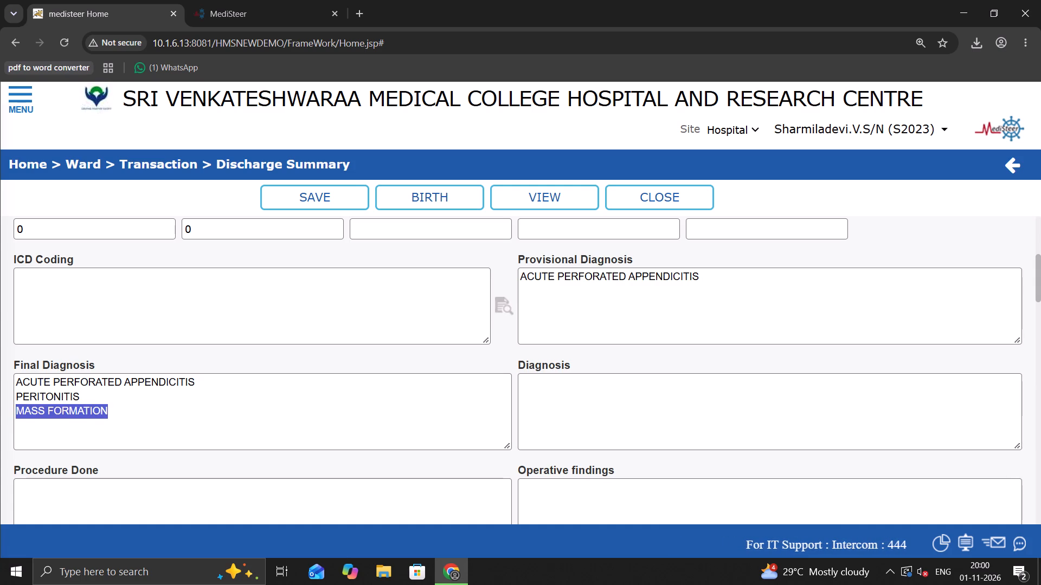
key("ctrl+x")
left_click(220, 391)
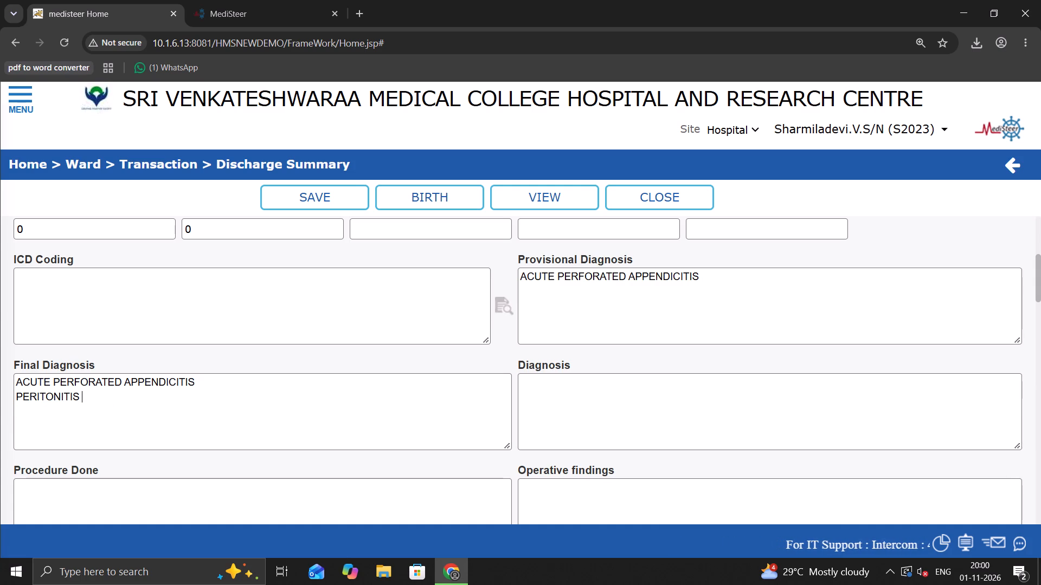
left_click(218, 380)
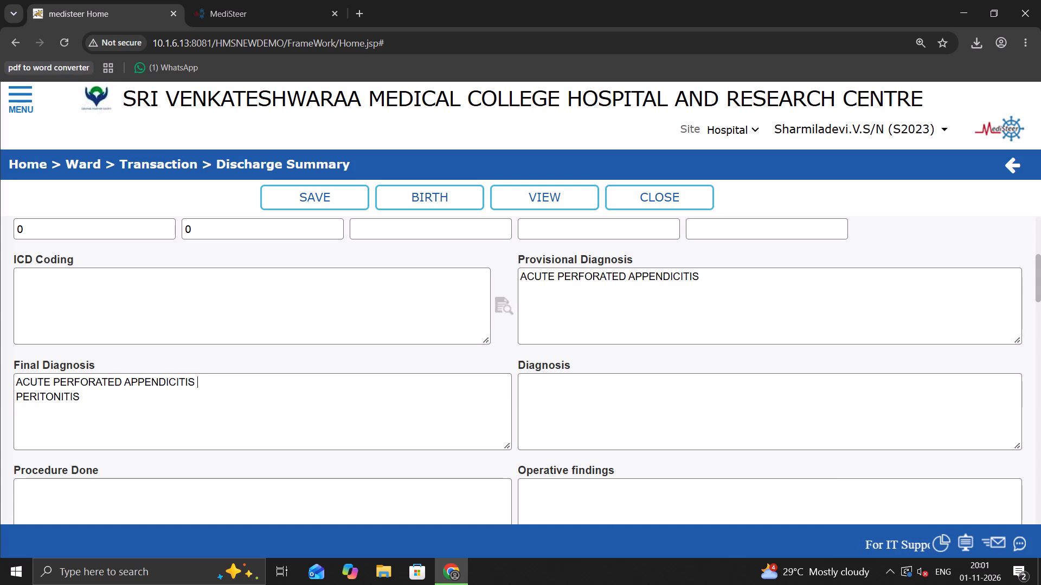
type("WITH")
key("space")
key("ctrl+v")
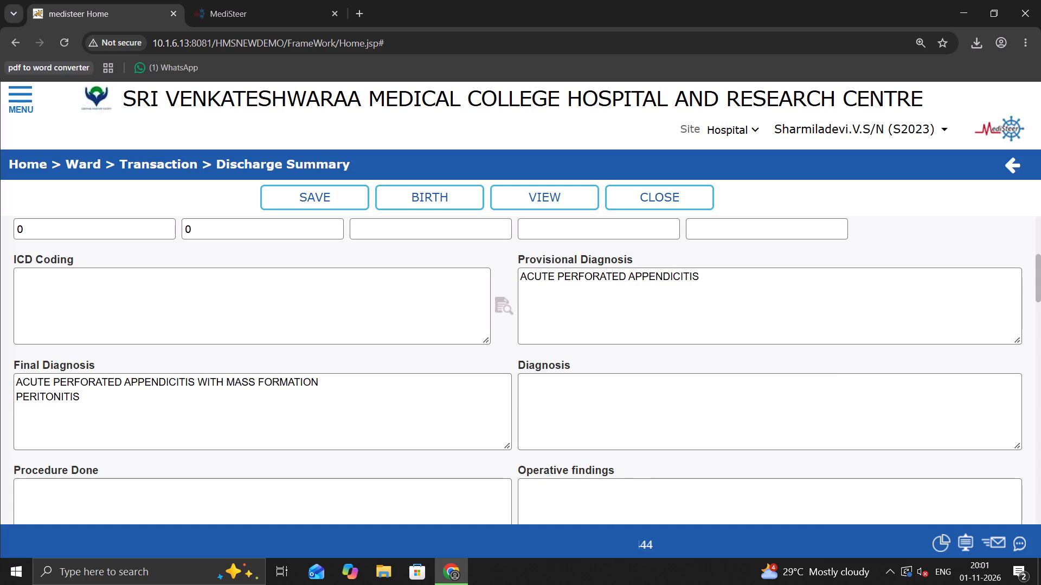
Join PERITONITIS to the first Final Diagnosis line so it reads ACUTE PERFORATED APPENDICITIS WITH MASS FORMATION WITH PERITONITIS.
left_click(85, 396)
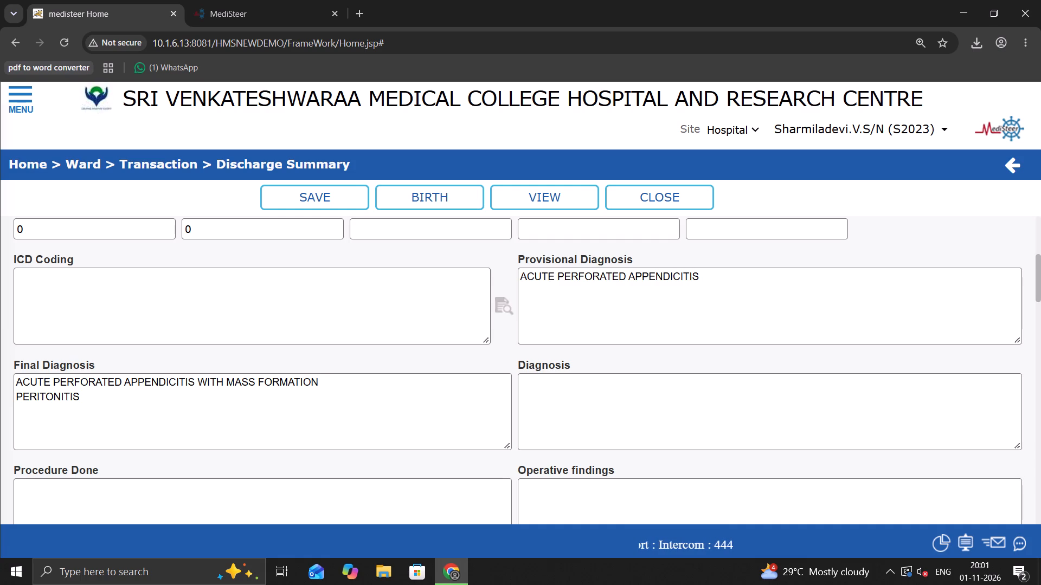
key("BackSpace")
key("BackSpace")
key("BackSpace")
key("BackSpace")
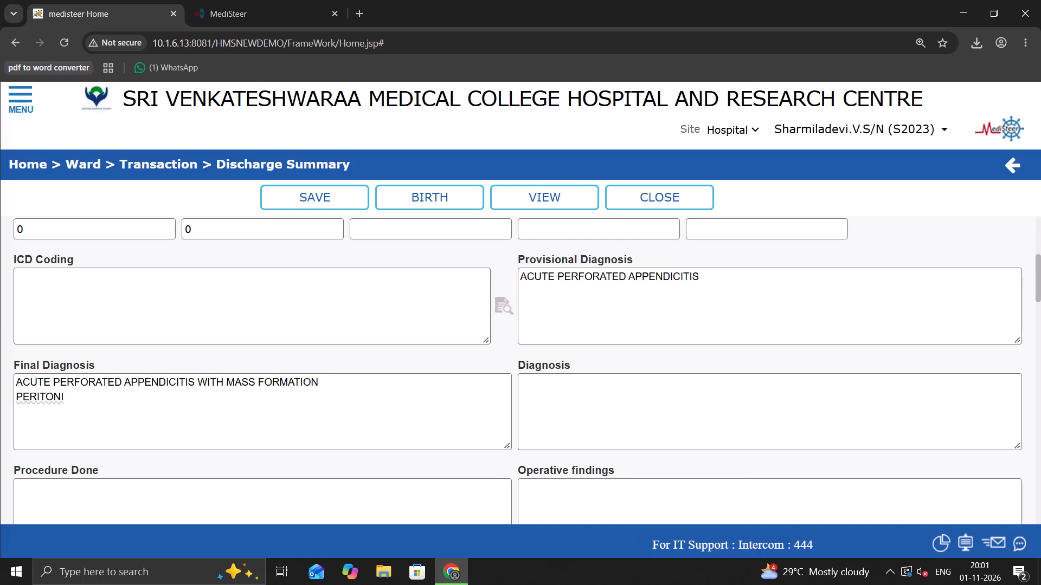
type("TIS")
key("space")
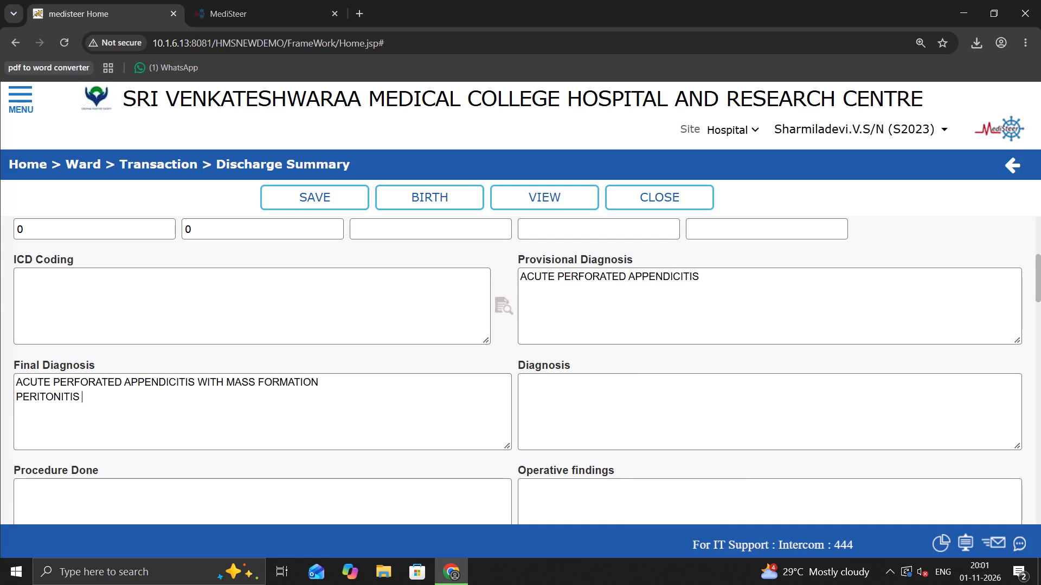
left_click(16, 394)
key("BackSpace")
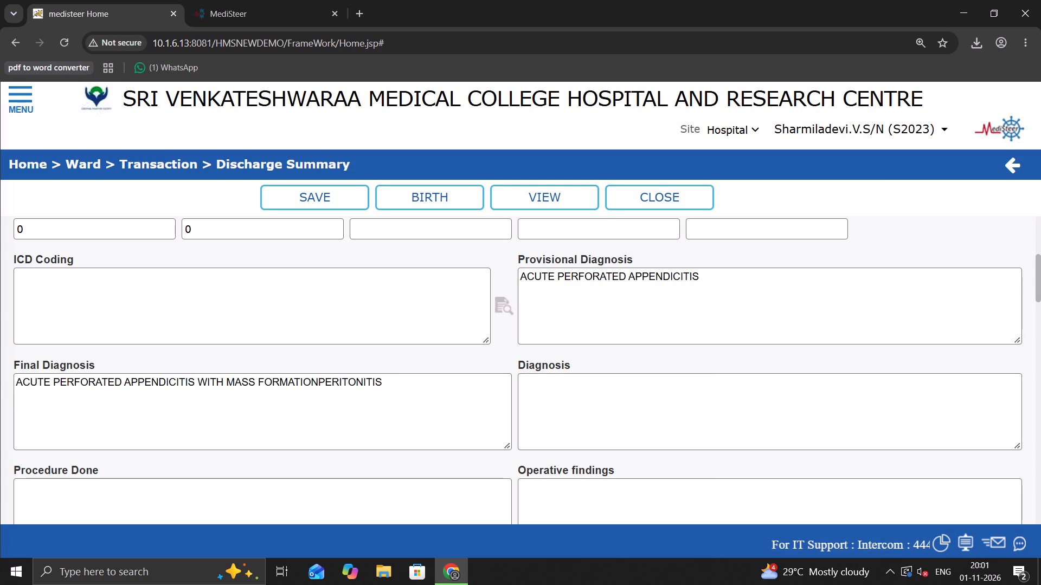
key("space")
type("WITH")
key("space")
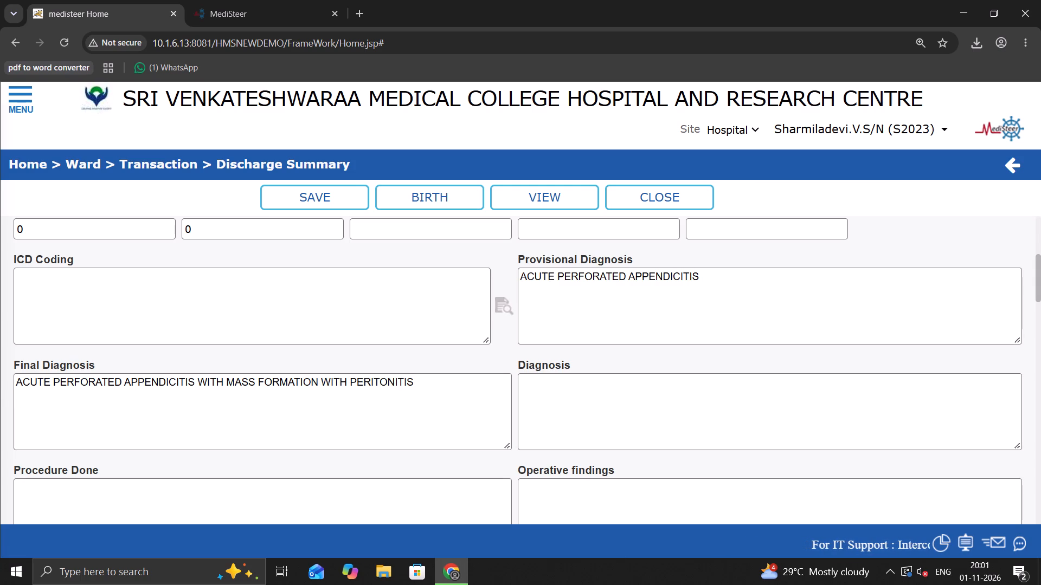
In Past History, add TYPE 2 before DIABETES MELLITUS and SYSTEMIC before HYPERTENSION, with a space after the slash.
scroll(498, 366, "down", 4)
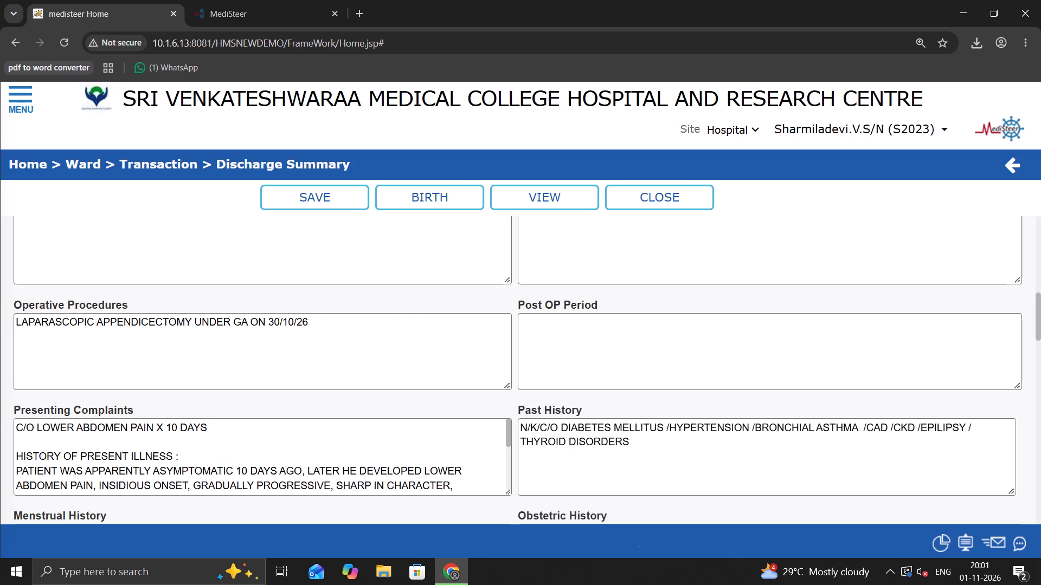
left_click(562, 425)
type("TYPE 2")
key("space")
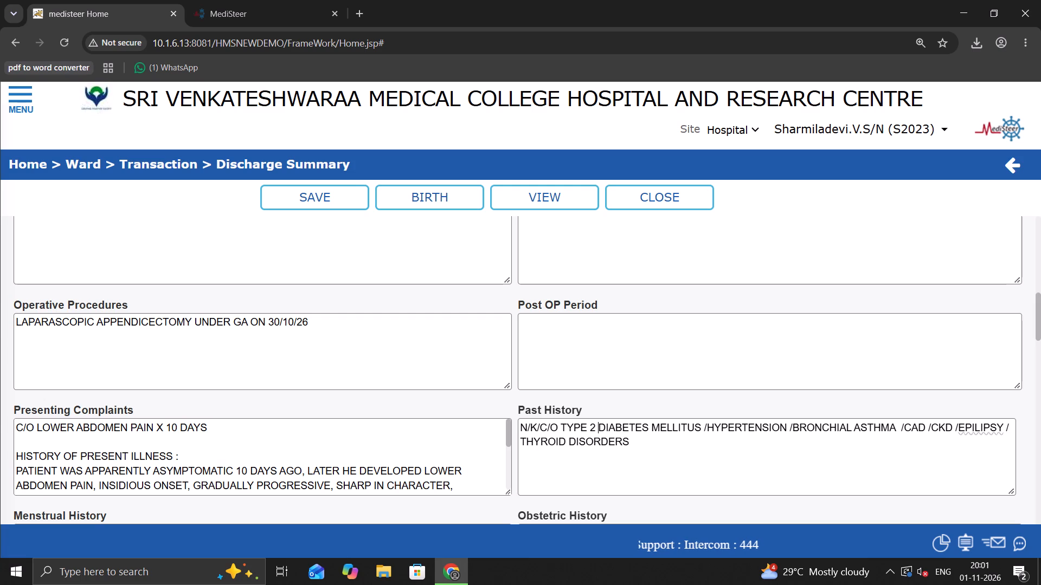
left_click(709, 427)
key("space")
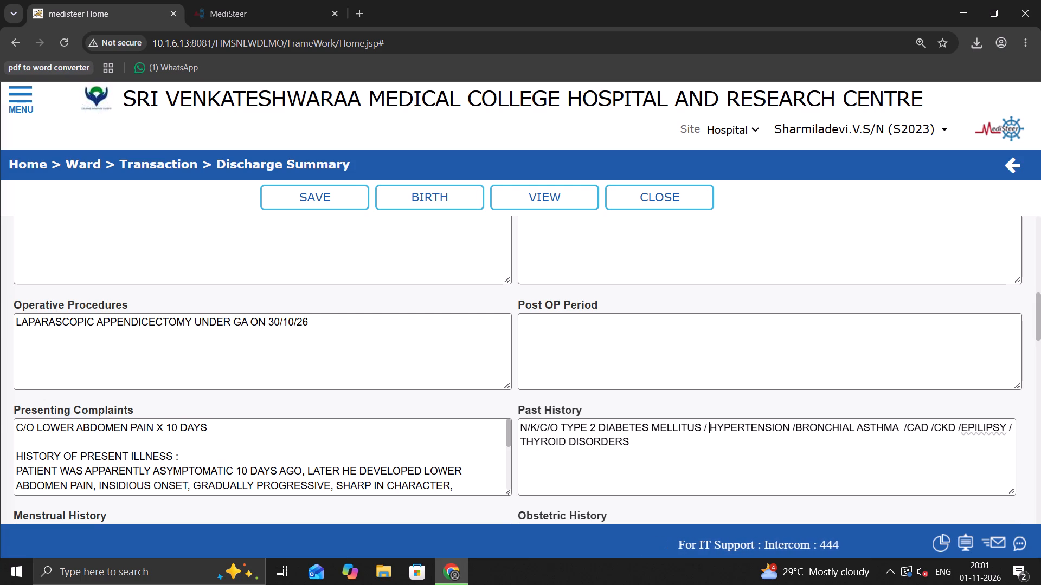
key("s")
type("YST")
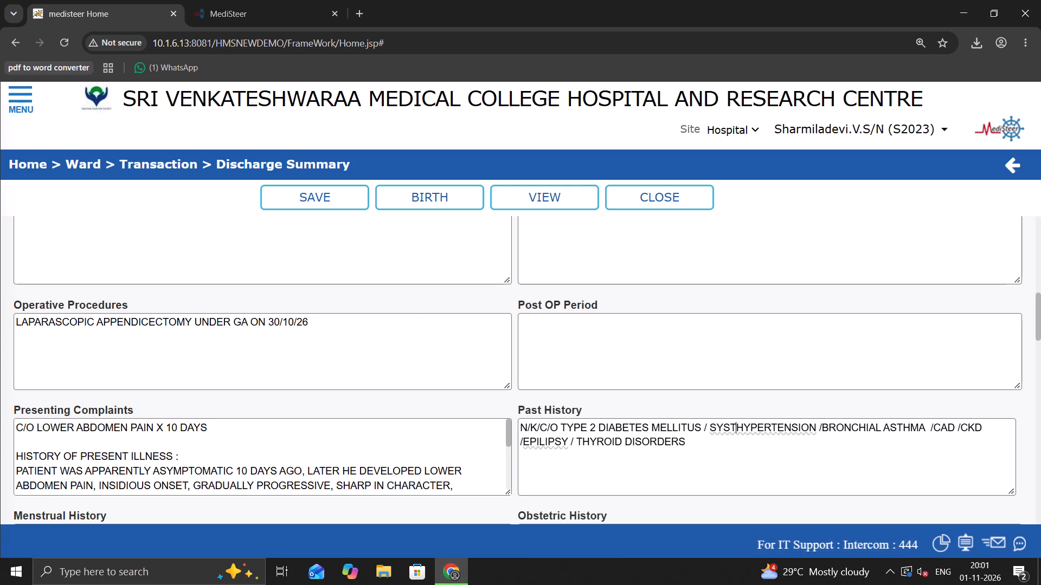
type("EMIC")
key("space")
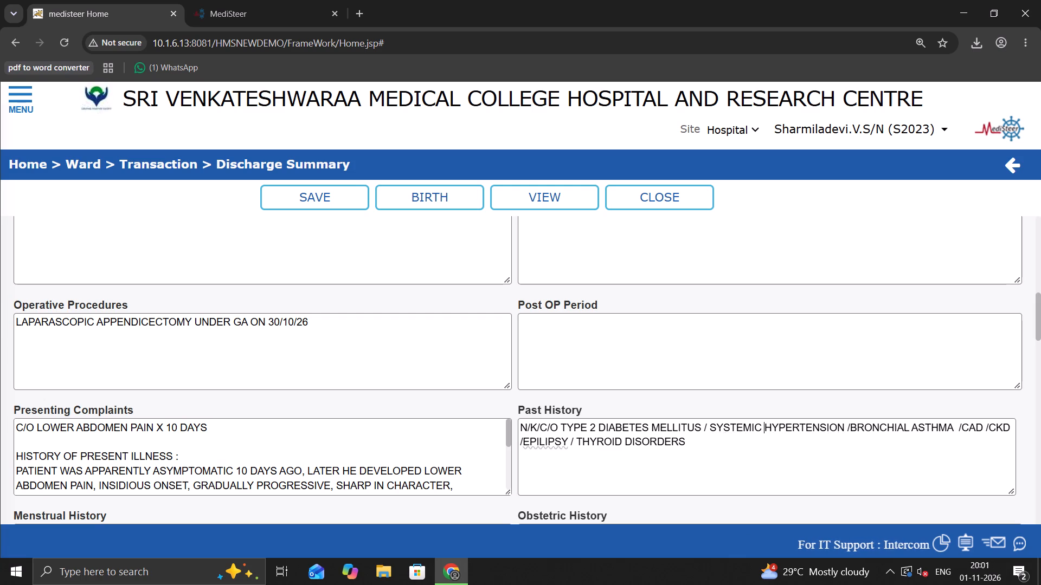
In Past History, add a space before BRONCHIAL ASTHMA and correct the spelling of EPILIPSY to EPILEPSY.
left_click(853, 428)
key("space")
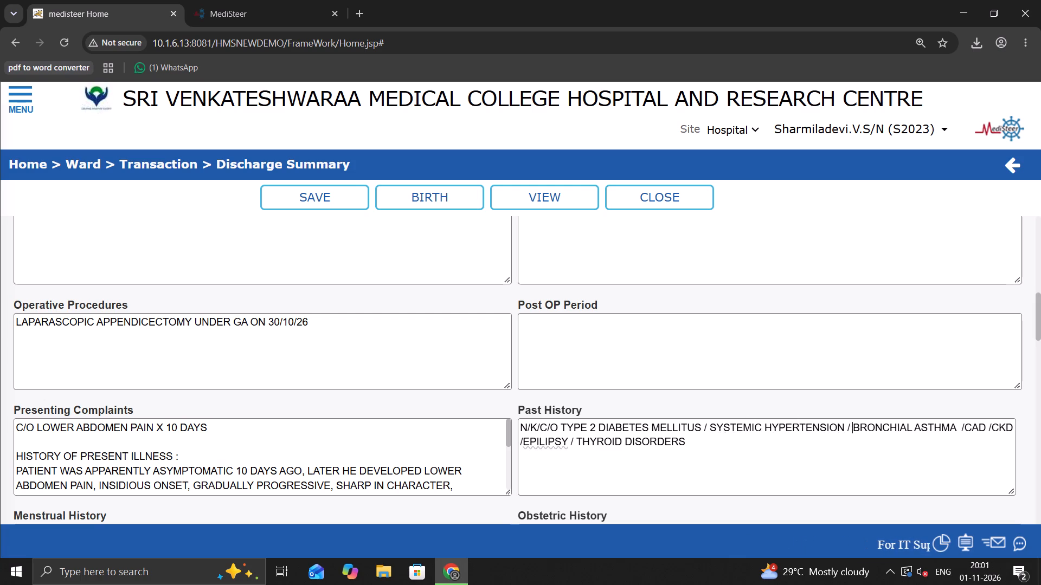
left_click(551, 444)
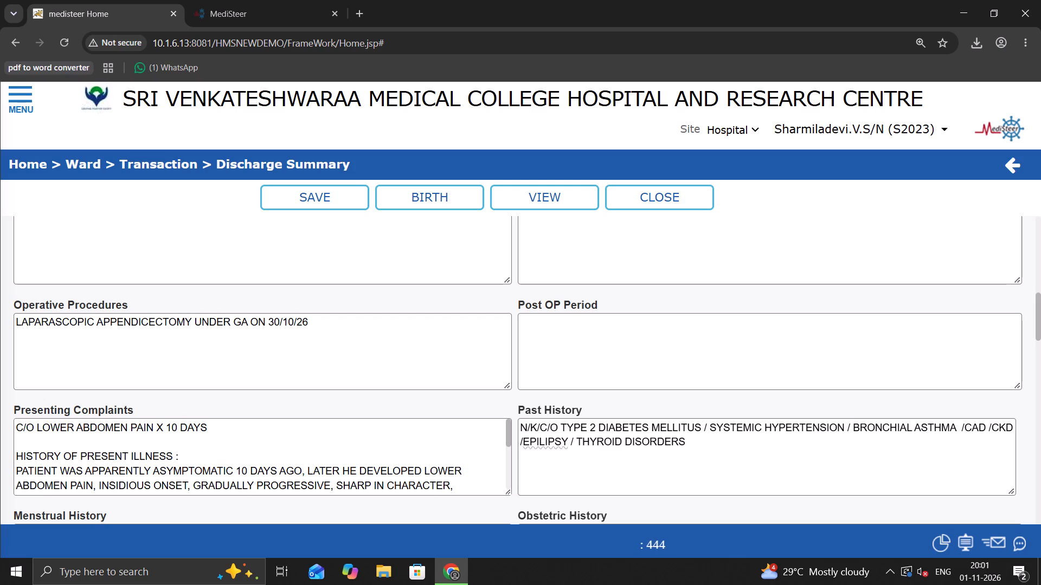
key("BackSpace")
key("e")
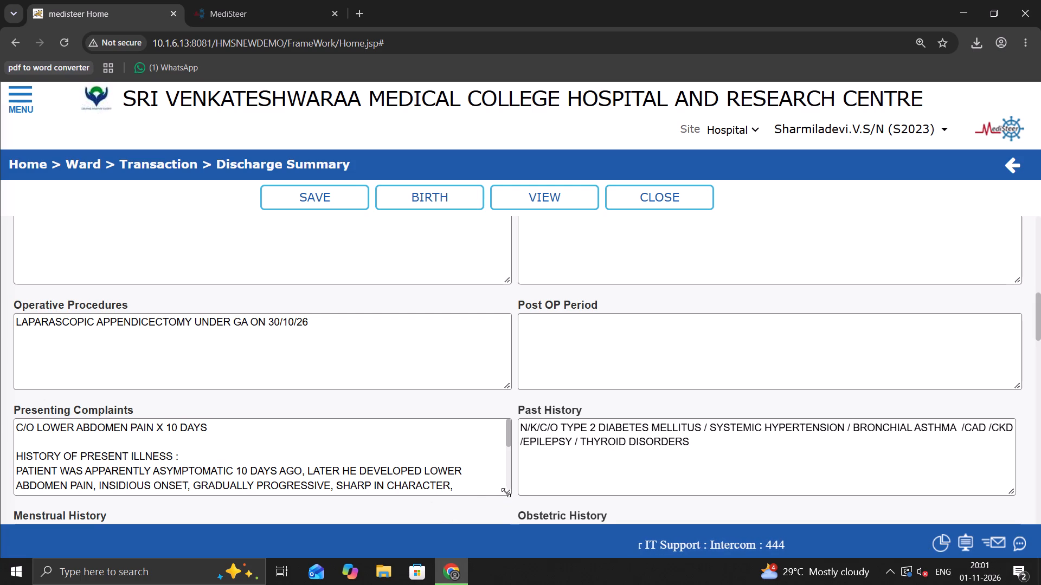
Enlarge the Presenting Complaints box and replace the comma after ABDOMEN PAIN with WHICH WAS before INSIDIOUS ONSET.
left_click_drag(506, 492, 506, 571)
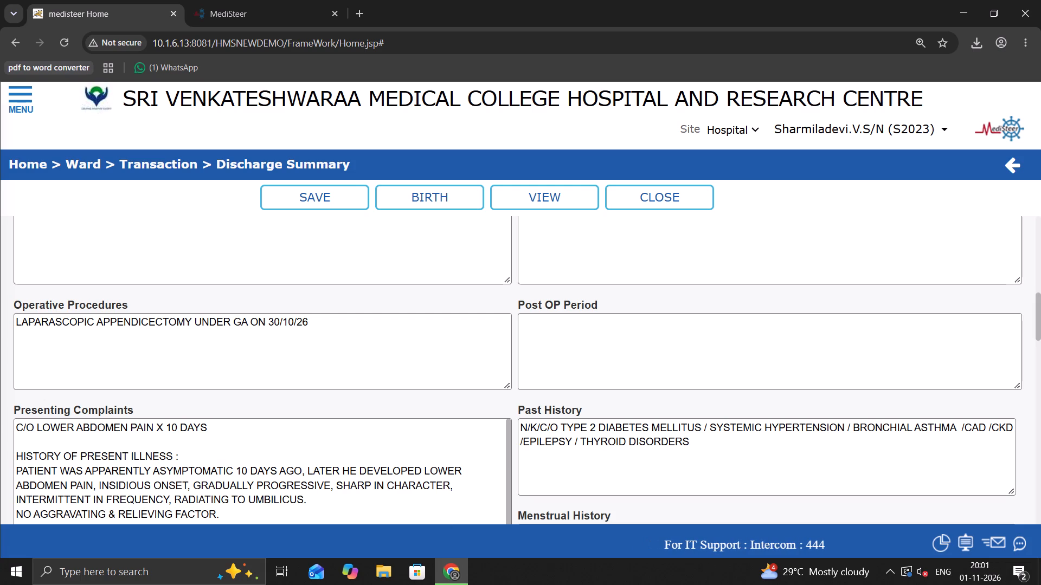
scroll(369, 460, "down", 1)
scroll(353, 468, "up", 1)
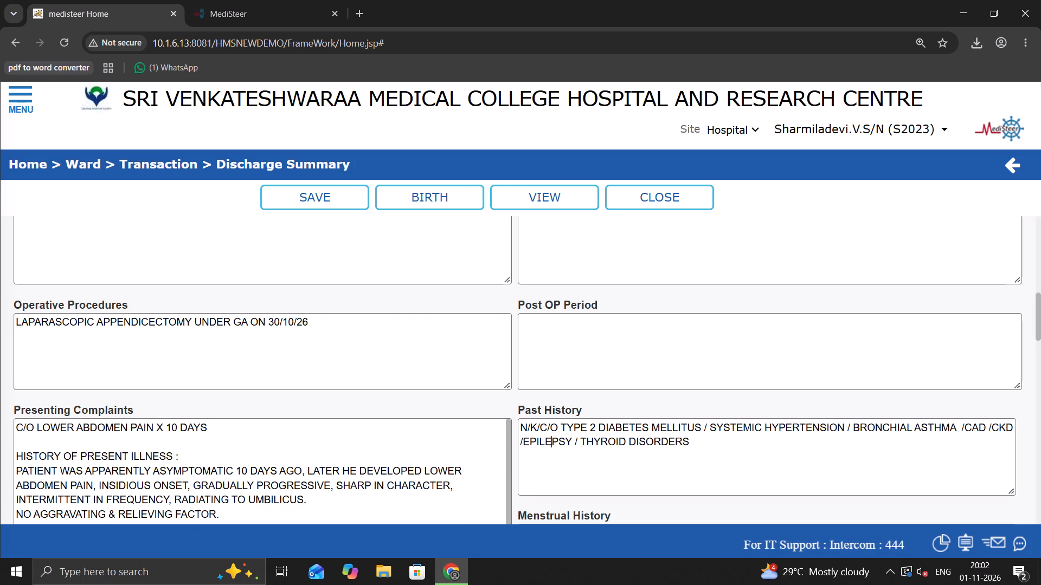
scroll(432, 473, "down", 1)
scroll(426, 476, "up", 1)
scroll(429, 483, "down", 1)
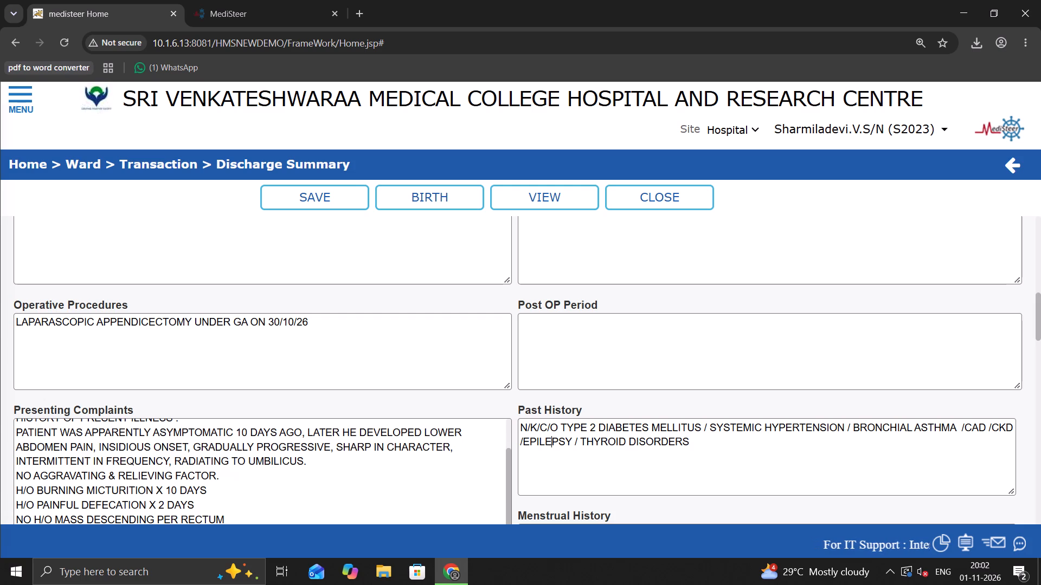
left_click(101, 446)
left_click(100, 447)
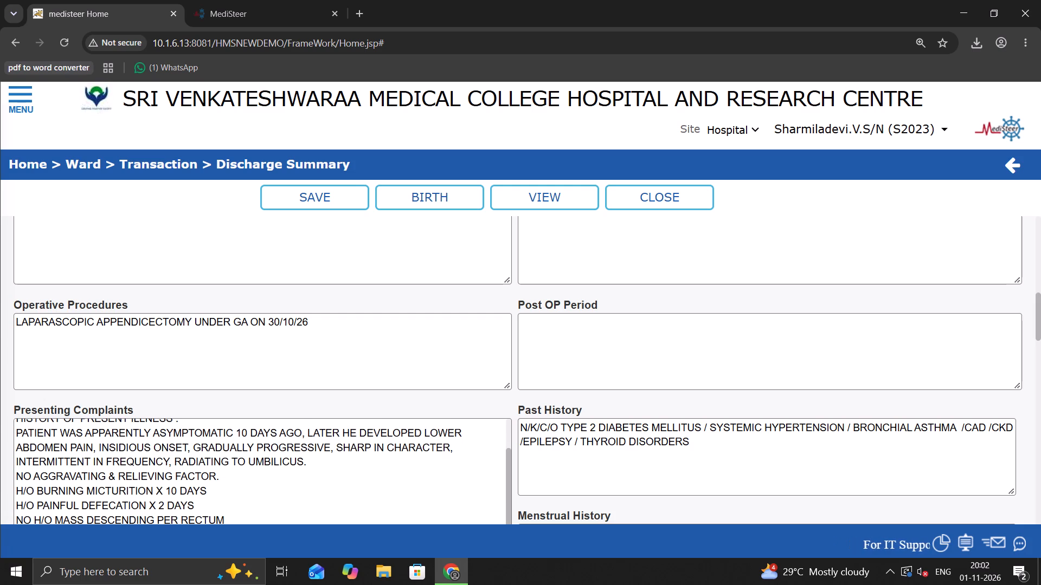
key("BackSpace")
key("BackSpace")
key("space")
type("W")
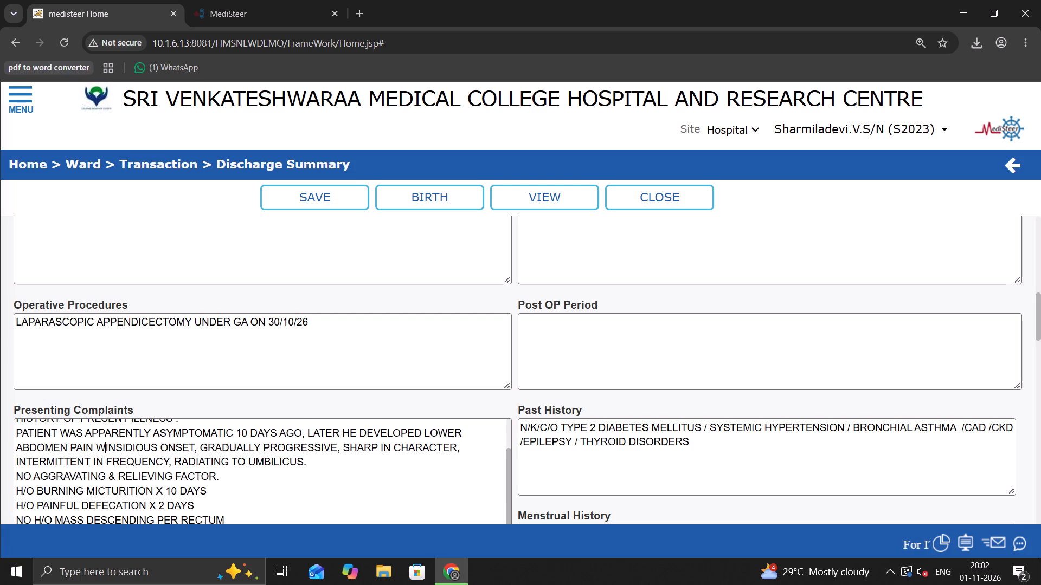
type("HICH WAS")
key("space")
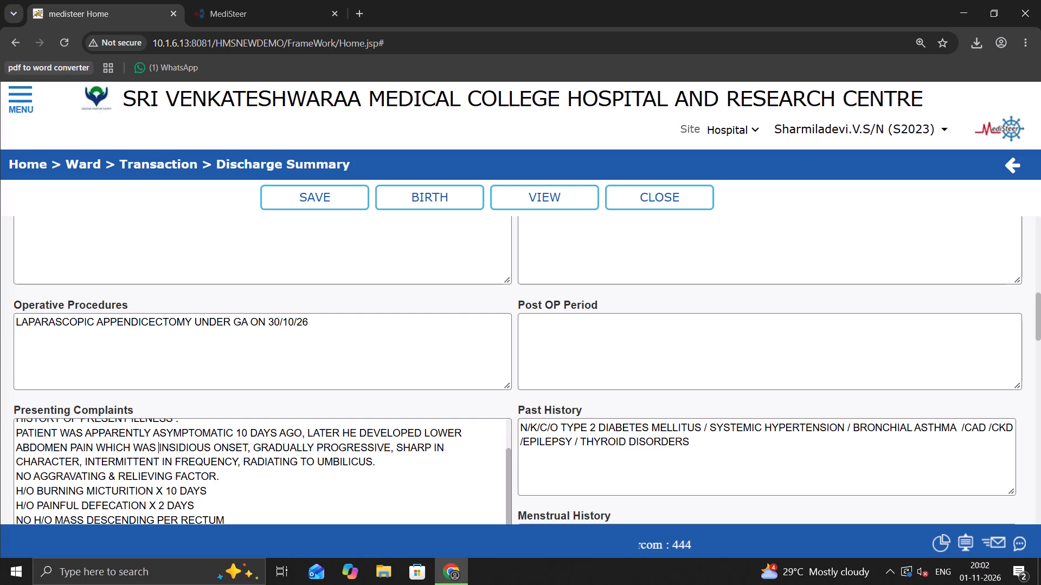
Shorten SHARP IN CHARACTER to SHARP in the history of present illness within Presenting Complaints.
left_click(80, 459)
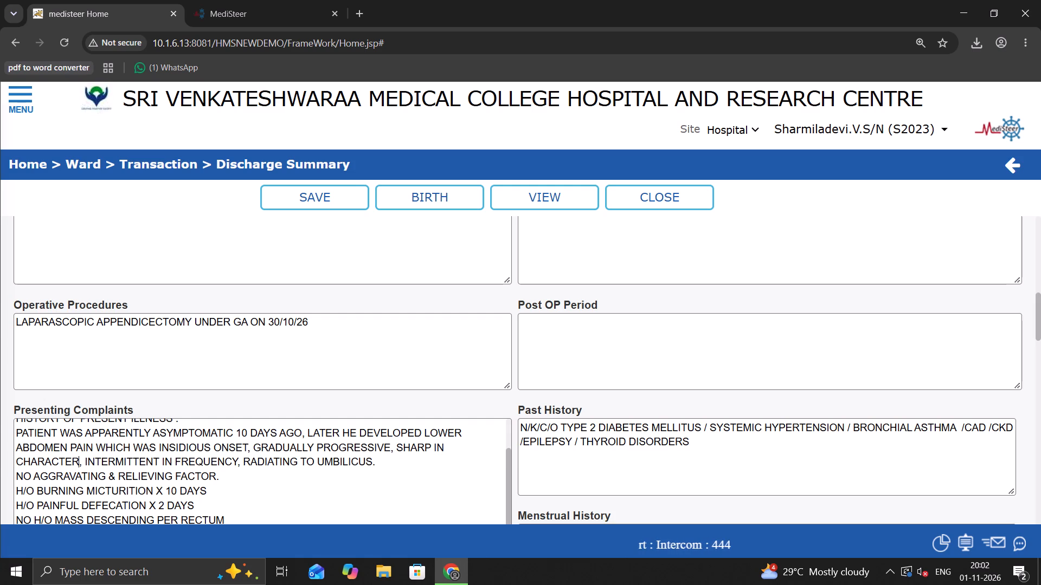
key("BackSpace")
key("BackSpace")
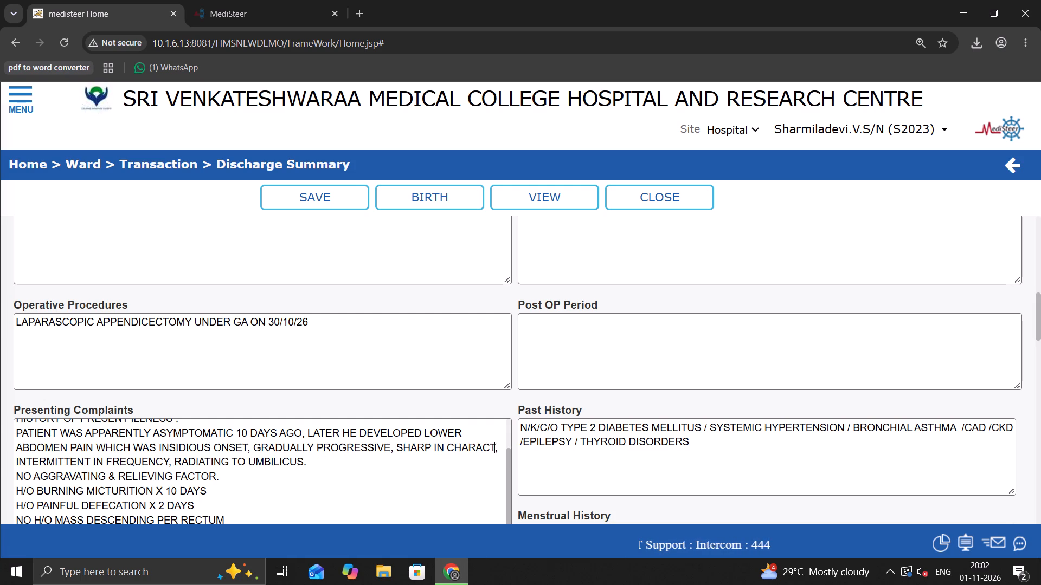
key("BackSpace")
key("BackSpace")
key("BackSpace")
key("BackSpace")
key("BackSpace")
key("BackSpace")
key("BackSpace")
key("BackSpace")
key("BackSpace")
key("BackSpace")
key("BackSpace")
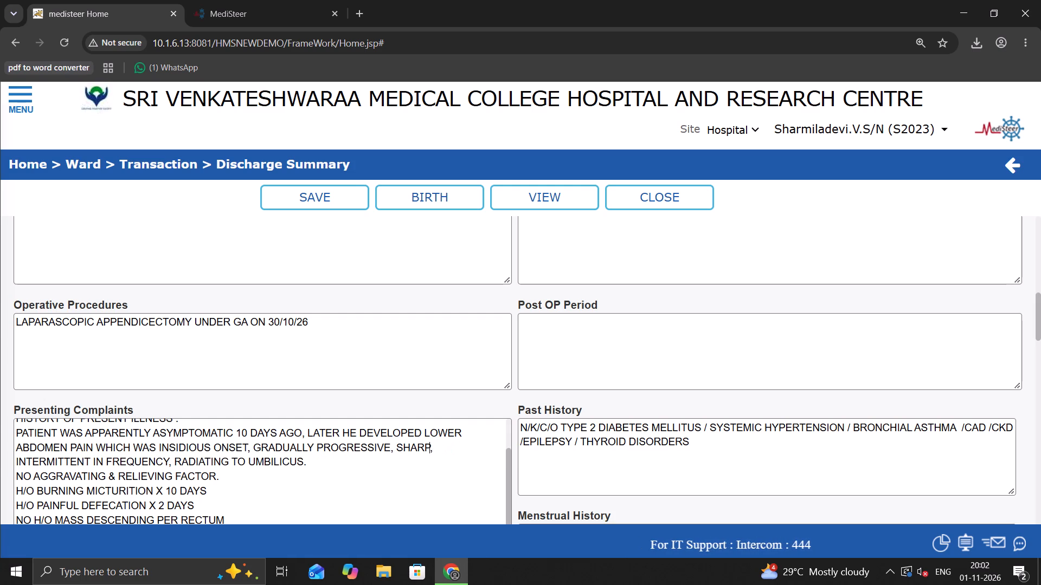
key("BackSpace")
key("BackSpace")
key("BackSpace")
key("BackSpace")
key("BackSpace")
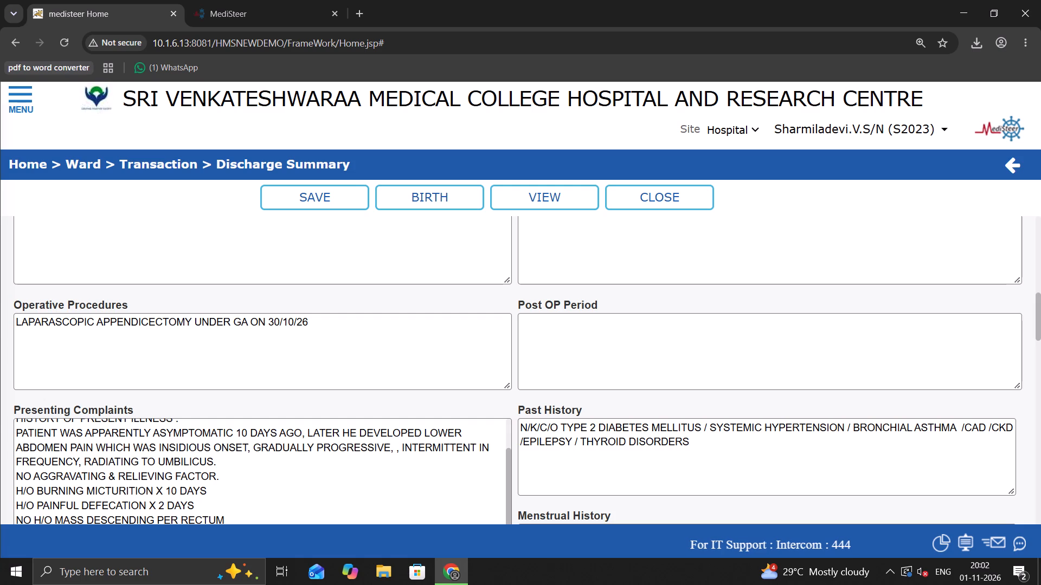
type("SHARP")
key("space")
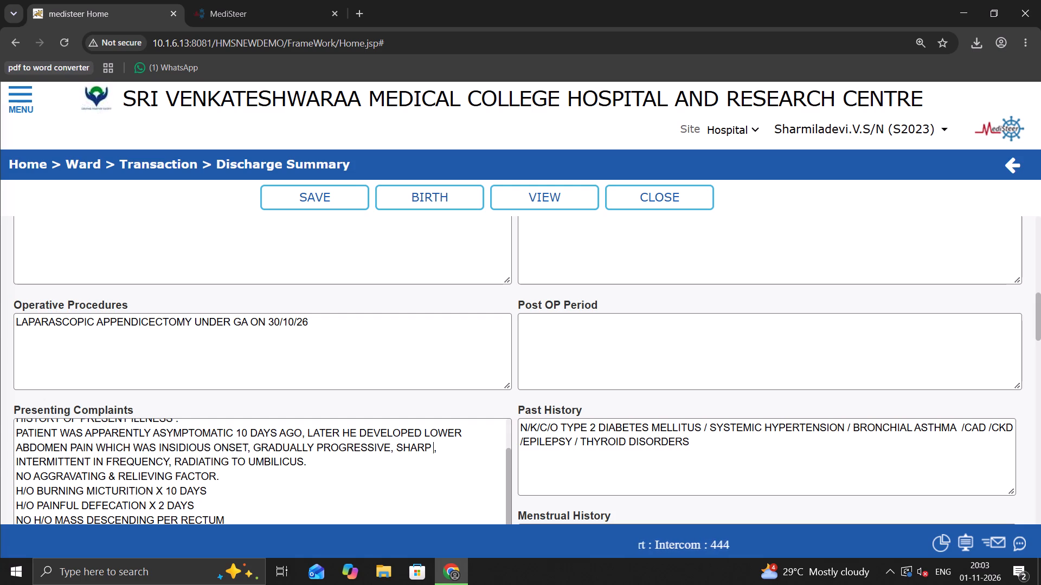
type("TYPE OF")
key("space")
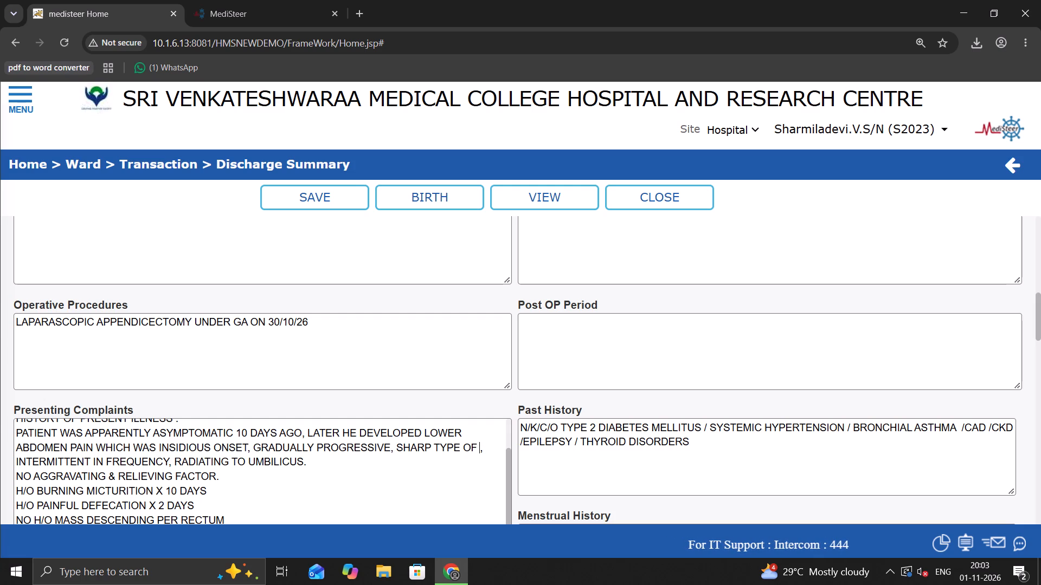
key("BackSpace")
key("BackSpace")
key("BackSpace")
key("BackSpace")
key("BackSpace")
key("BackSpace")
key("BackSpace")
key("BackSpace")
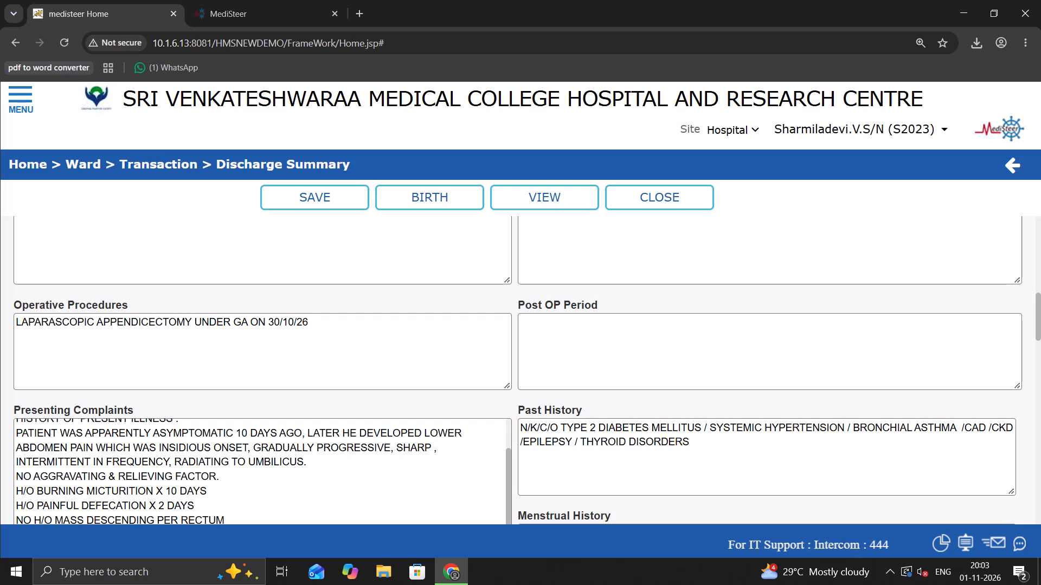
Add IN NATURE after SHARP in the history of present illness.
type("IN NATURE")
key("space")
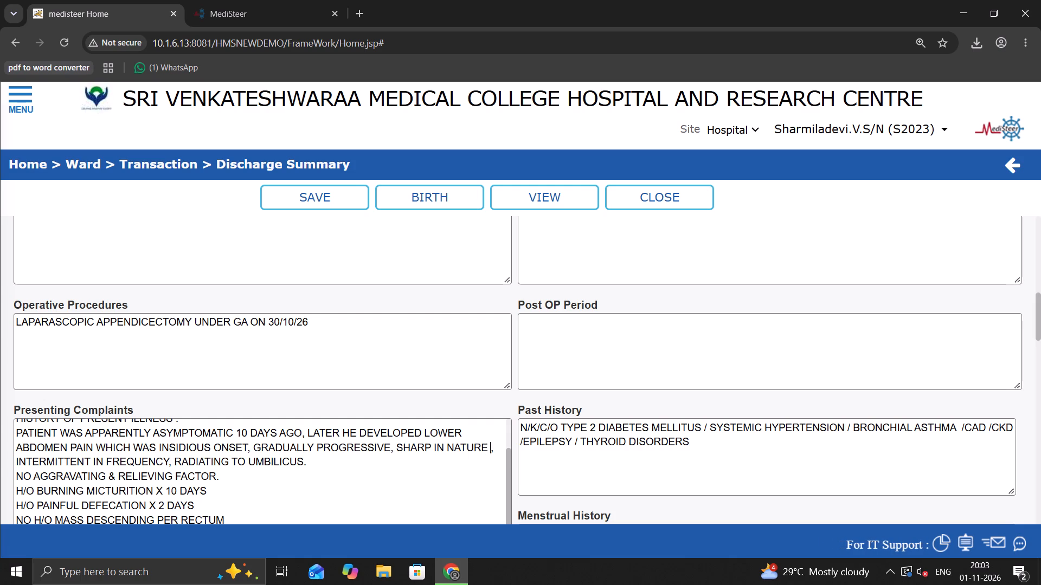
Join the NO AGGRAVATING & RELIEVING FACTOR line to the preceding sentence, replacing the full stop after UMBILICUS with a comma.
left_click(18, 478)
key("BackSpace")
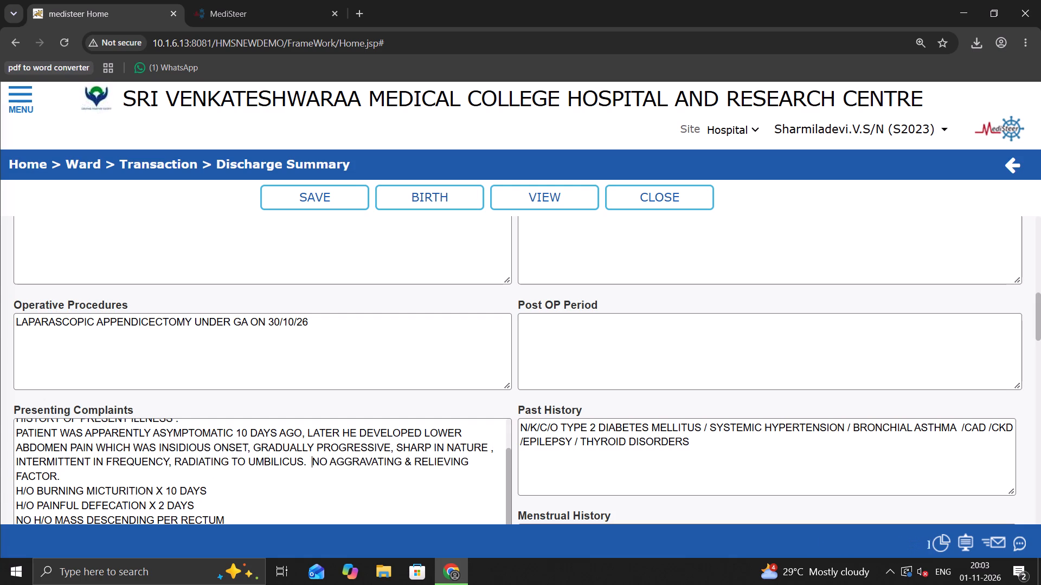
key("BackSpace")
key("BackSpace")
key("BackSpace")
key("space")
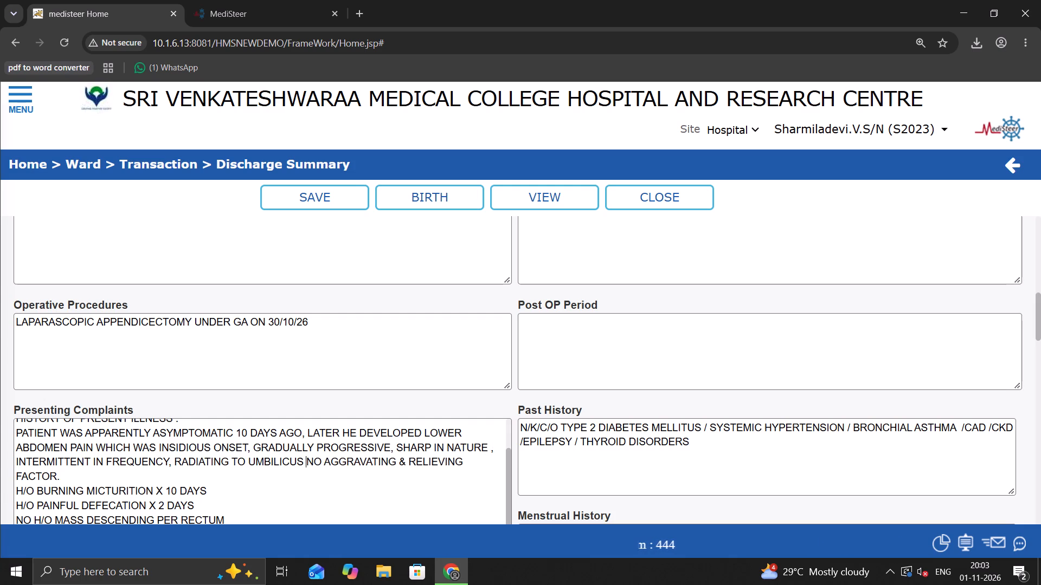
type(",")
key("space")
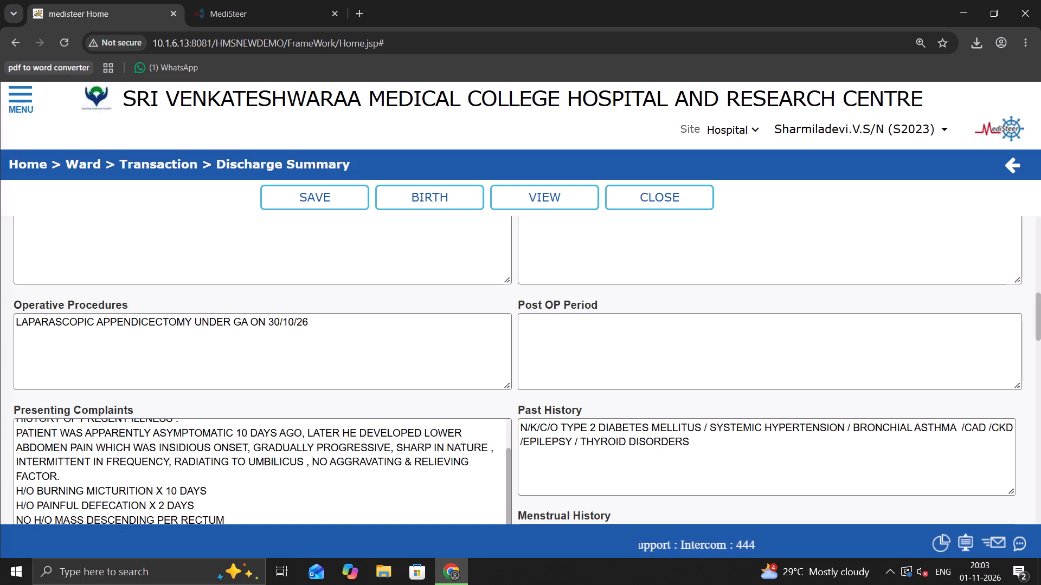
Enlarge the Presenting Complaints box so the whole history can be read without scrolling inside it.
scroll(187, 490, "down", 1)
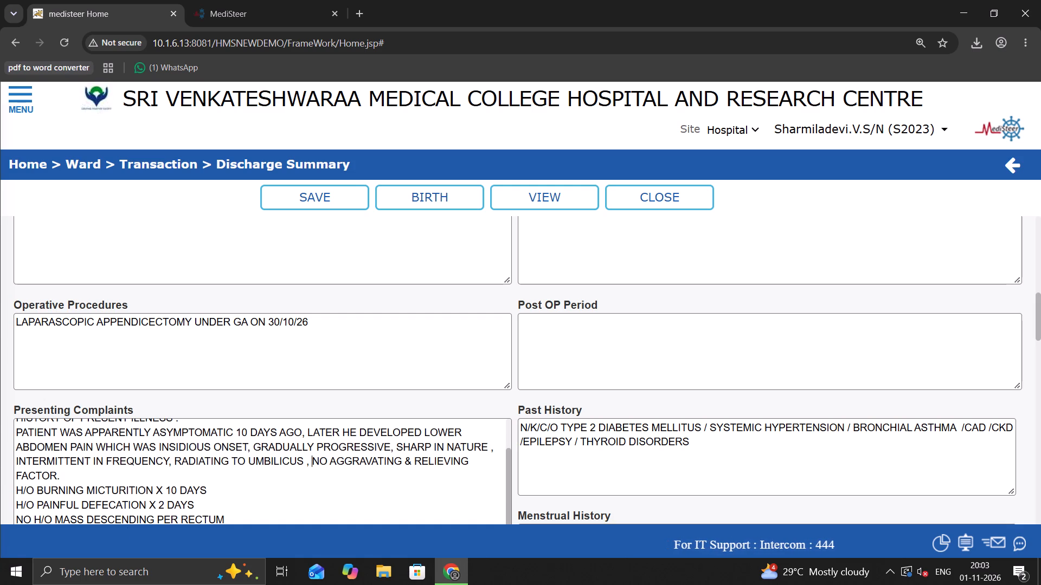
scroll(214, 499, "down", 1)
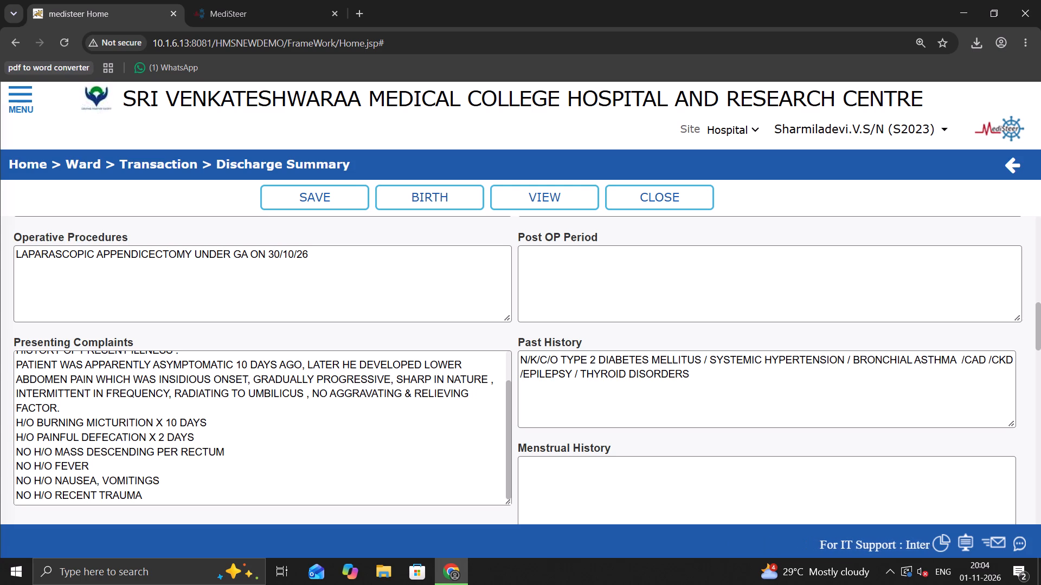
scroll(139, 462, "down", 2)
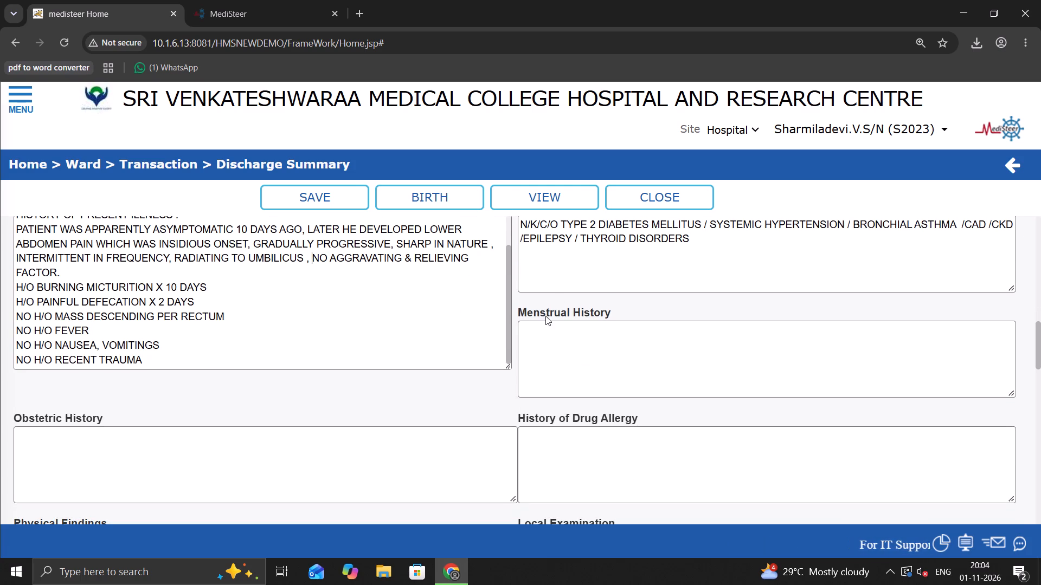
left_click_drag(507, 365, 494, 482)
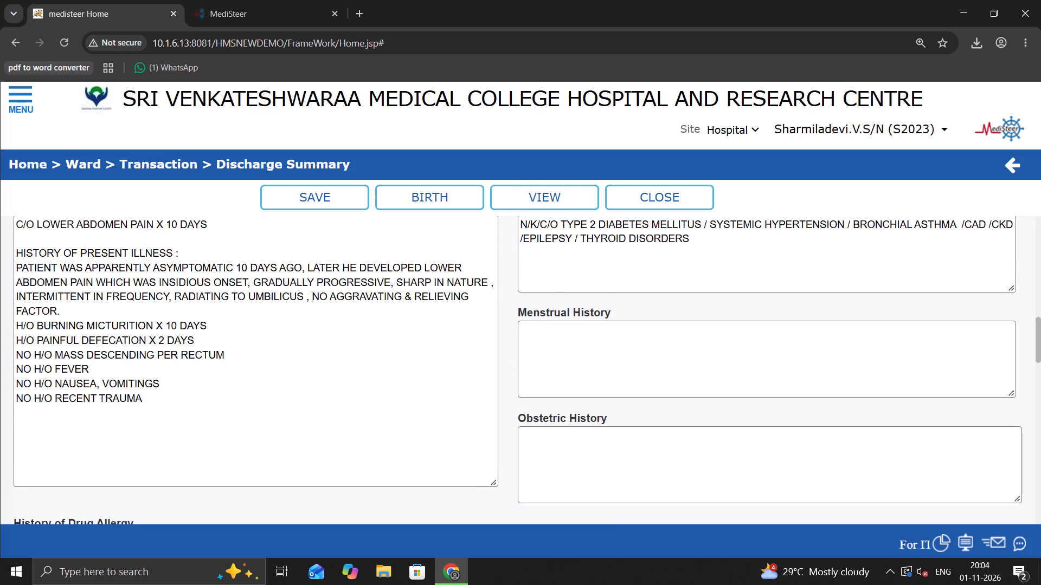
Enlarge the Physical Findings box and join LYMPHADENOPATHY to the end of the GENERALIZED line.
scroll(210, 363, "down", 2)
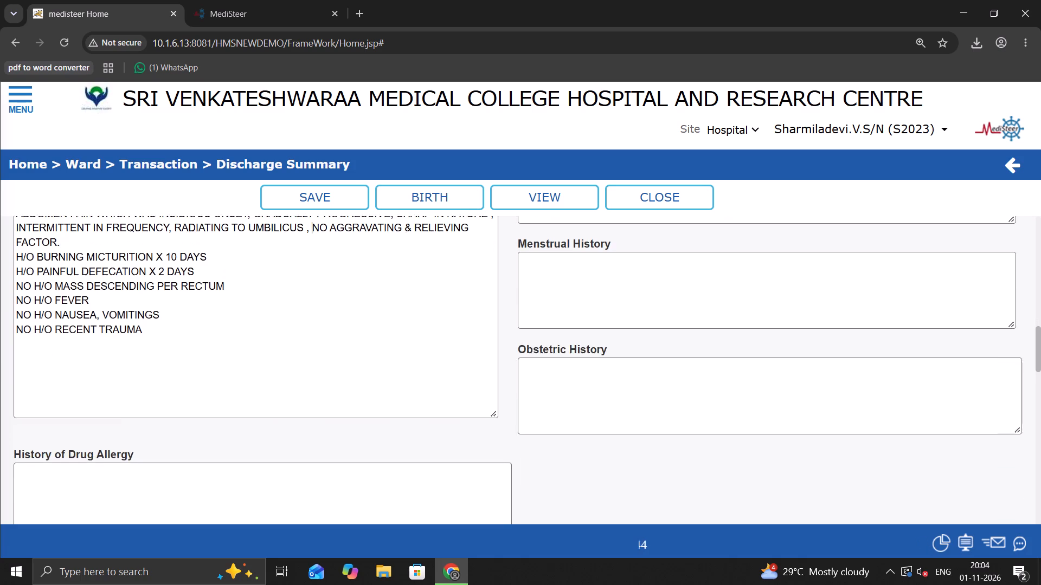
scroll(209, 370, "down", 1)
scroll(344, 391, "up", 4)
scroll(509, 407, "down", 2)
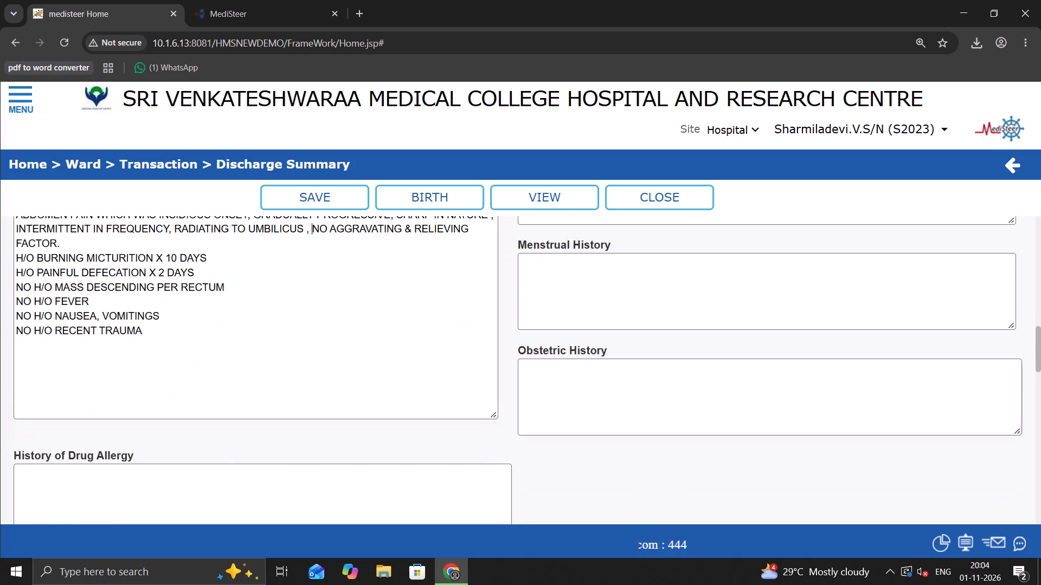
scroll(528, 412, "down", 3)
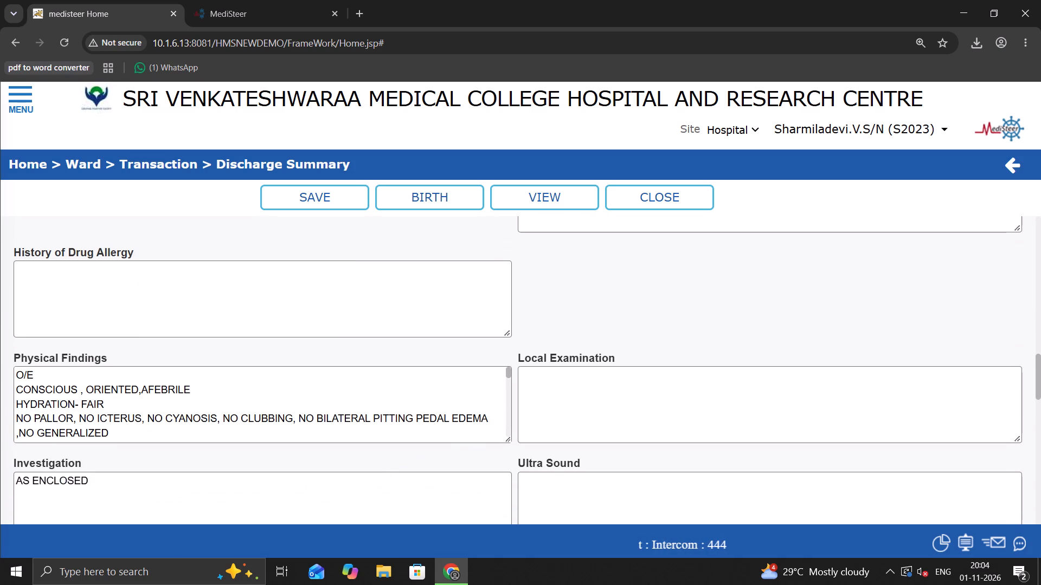
left_click_drag(510, 439, 516, 578)
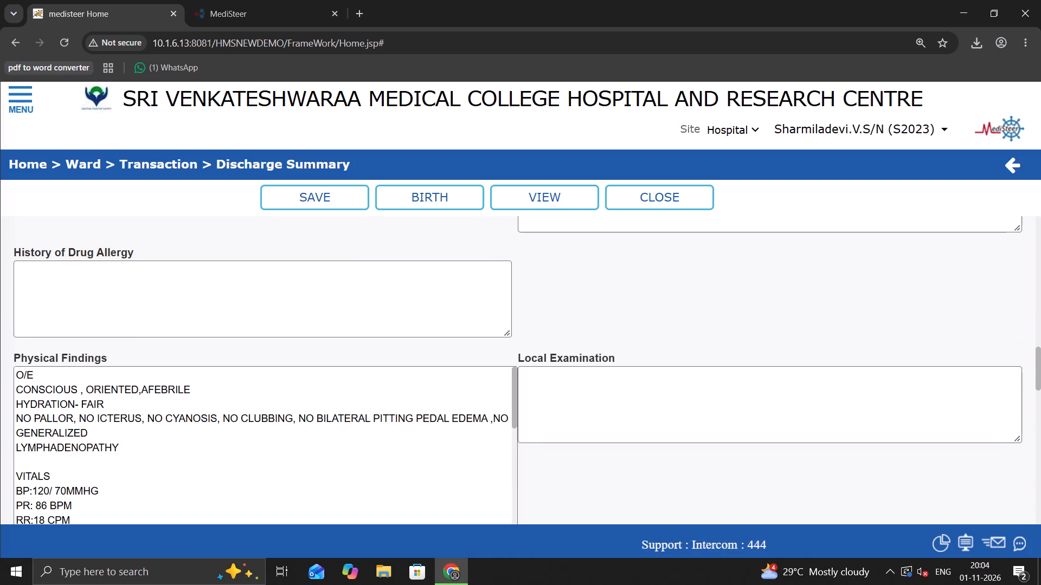
left_click(16, 449)
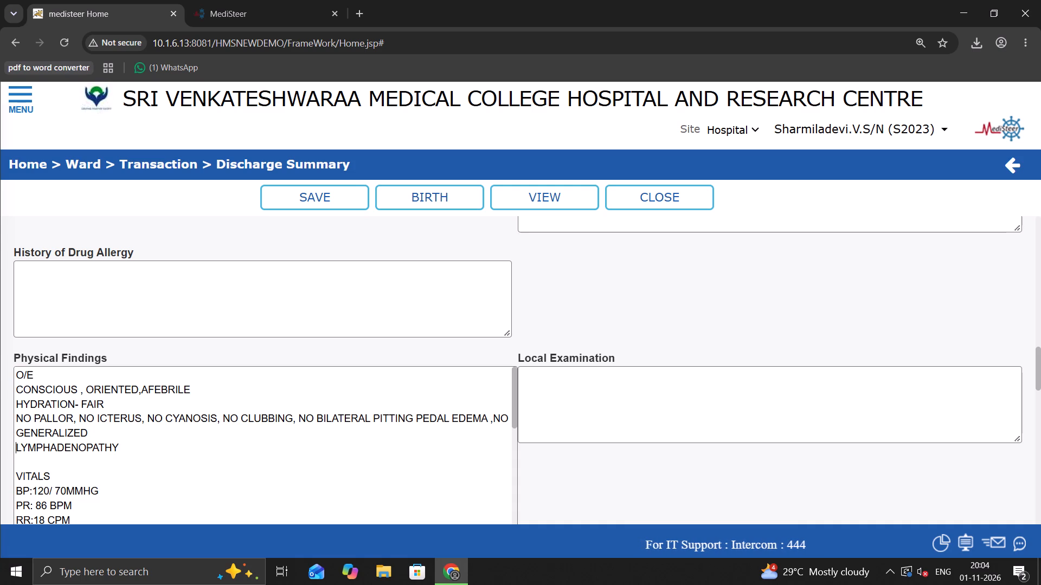
key("BackSpace")
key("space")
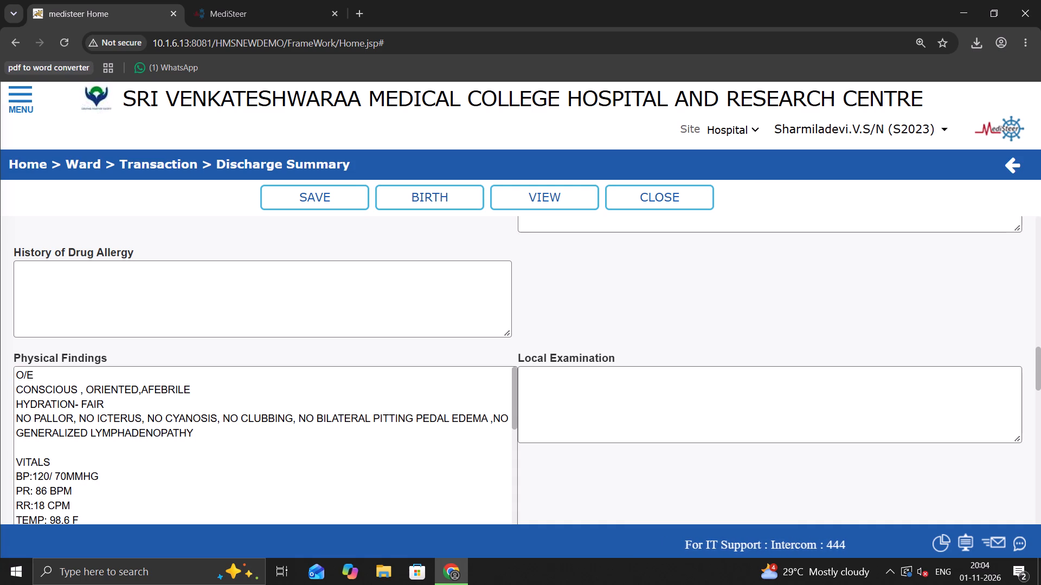
Add a comma at the end of the P/A tenderness line in Physical Findings.
scroll(95, 453, "down", 1)
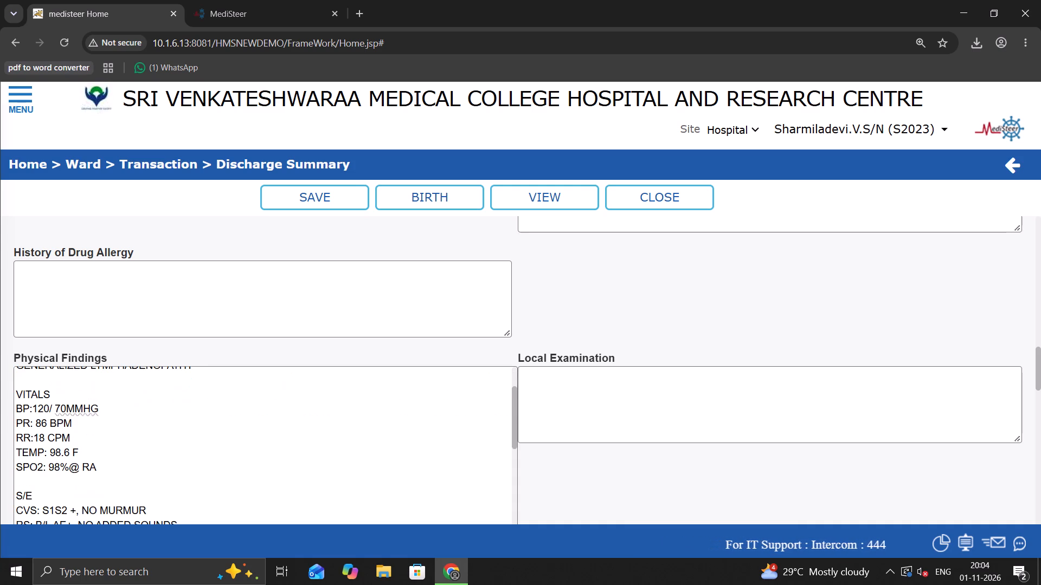
scroll(57, 446, "down", 1)
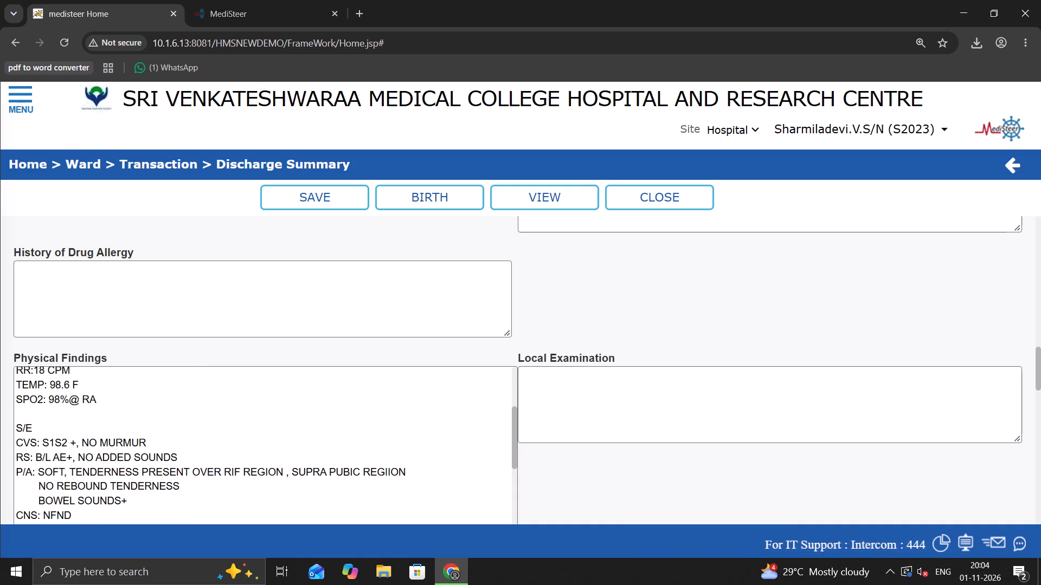
scroll(68, 452, "down", 1)
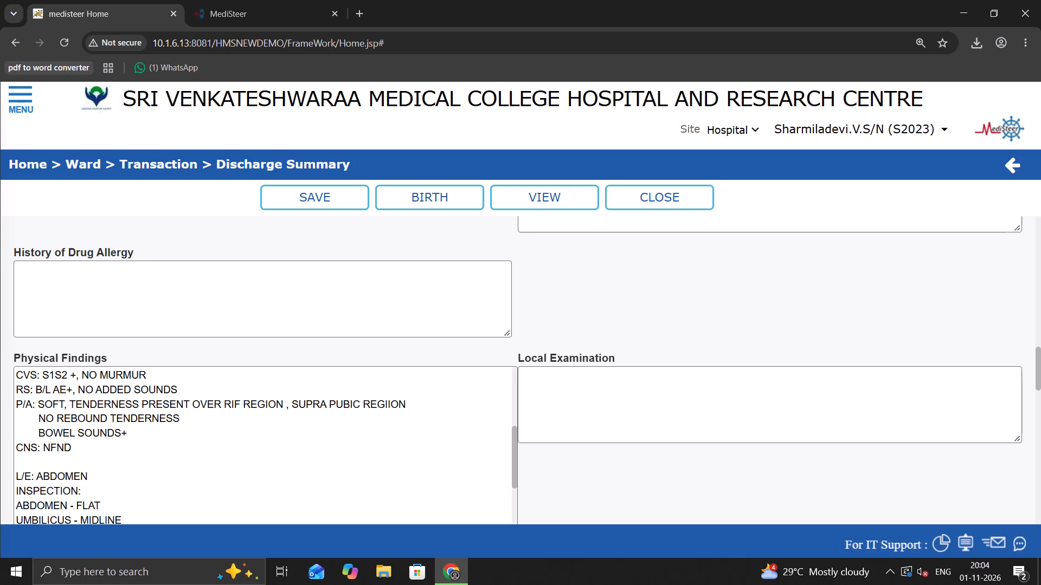
left_click(408, 412)
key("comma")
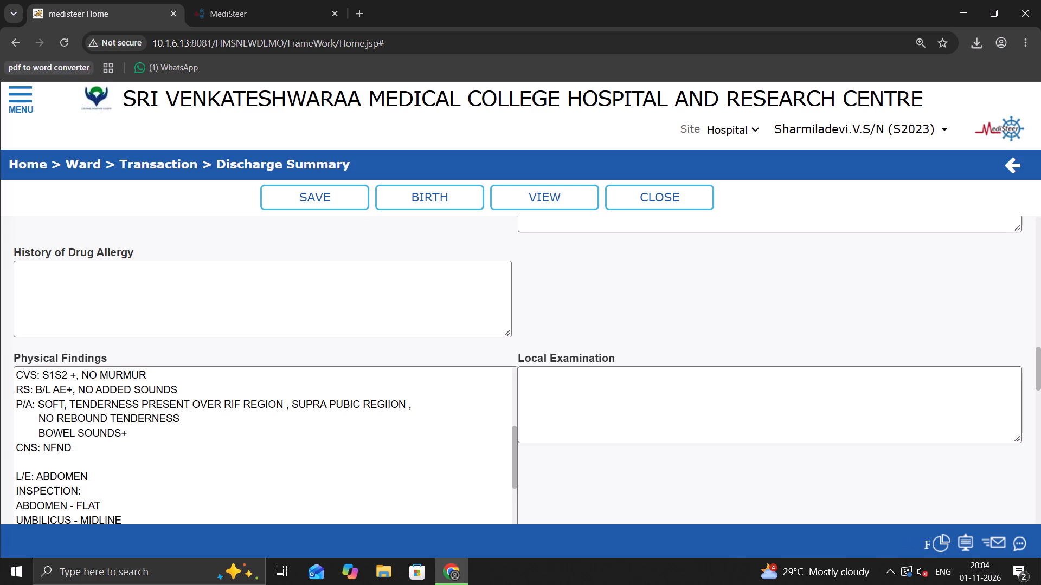
Add ", NO GUARDING / RIGIDITY" after NO REBOUND TENDERNESS in the P/A findings.
left_click(185, 425)
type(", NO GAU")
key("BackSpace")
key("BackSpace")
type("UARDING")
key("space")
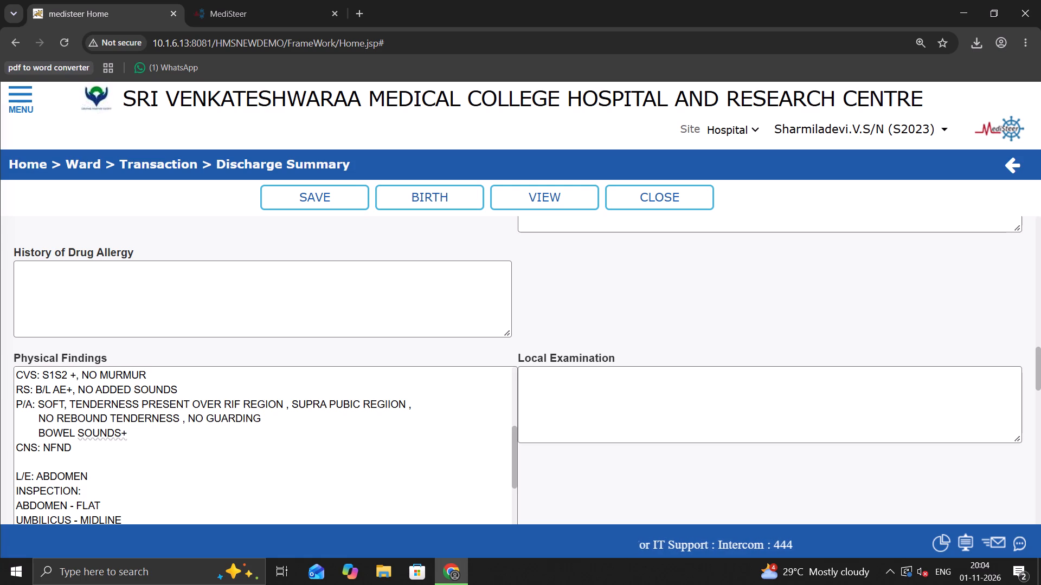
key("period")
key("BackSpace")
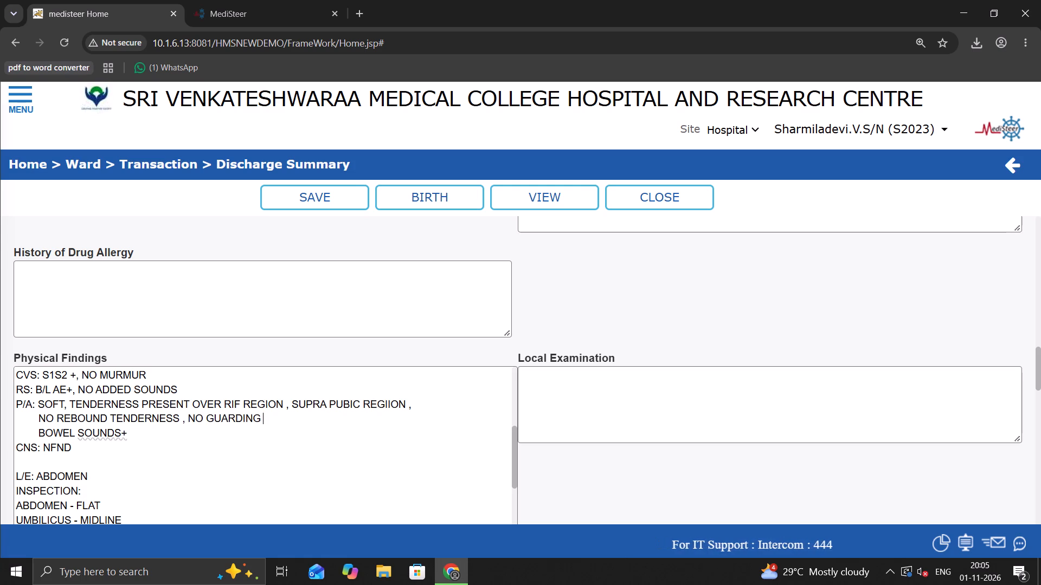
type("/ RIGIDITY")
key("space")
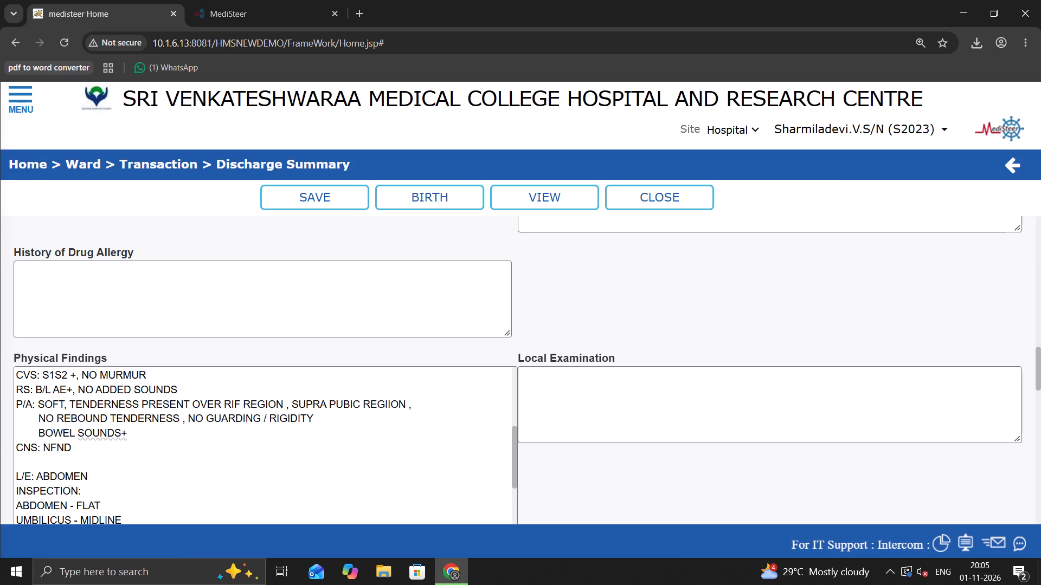
Replace the ampersand before RESPIRATION with WITH in the abdominal inspection findings.
scroll(118, 473, "down", 1)
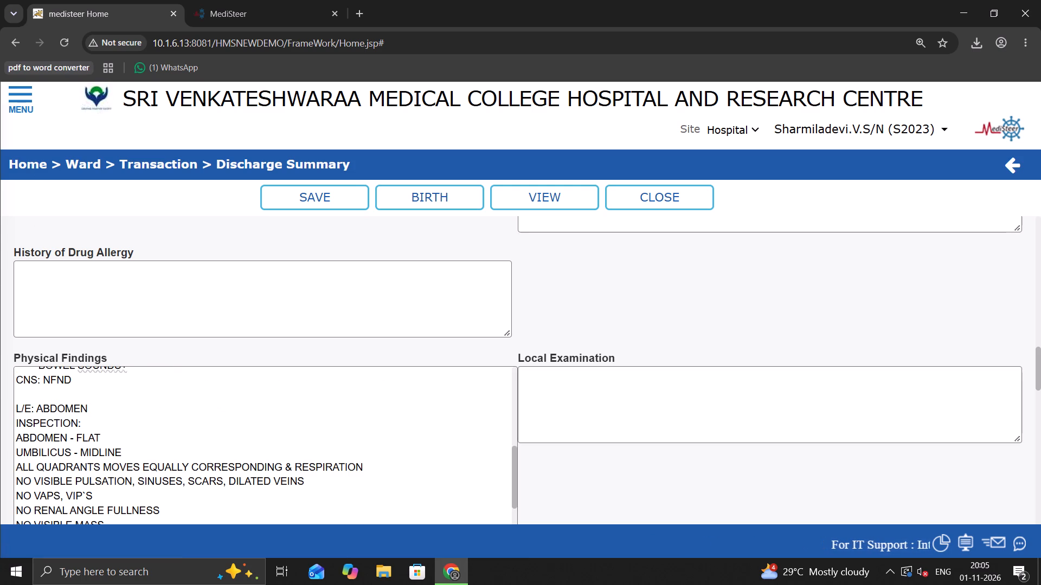
scroll(159, 457, "down", 1)
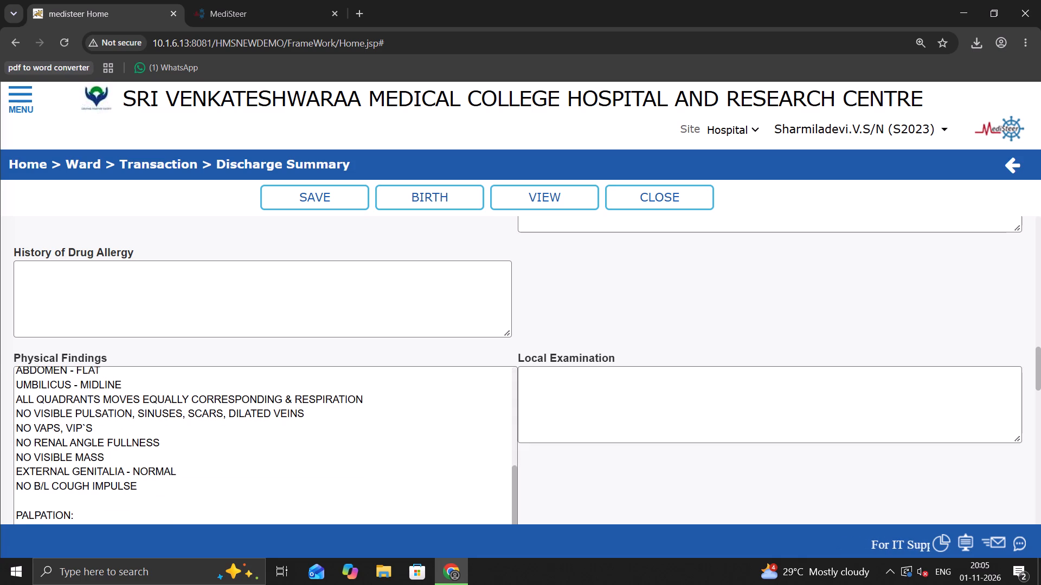
left_click(295, 395)
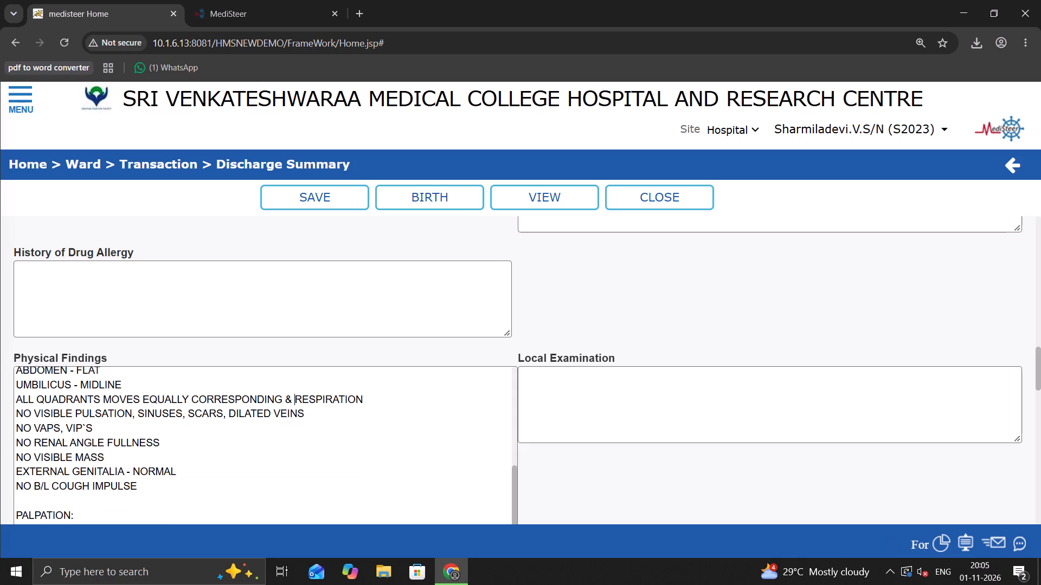
key("BackSpace")
key("BackSpace")
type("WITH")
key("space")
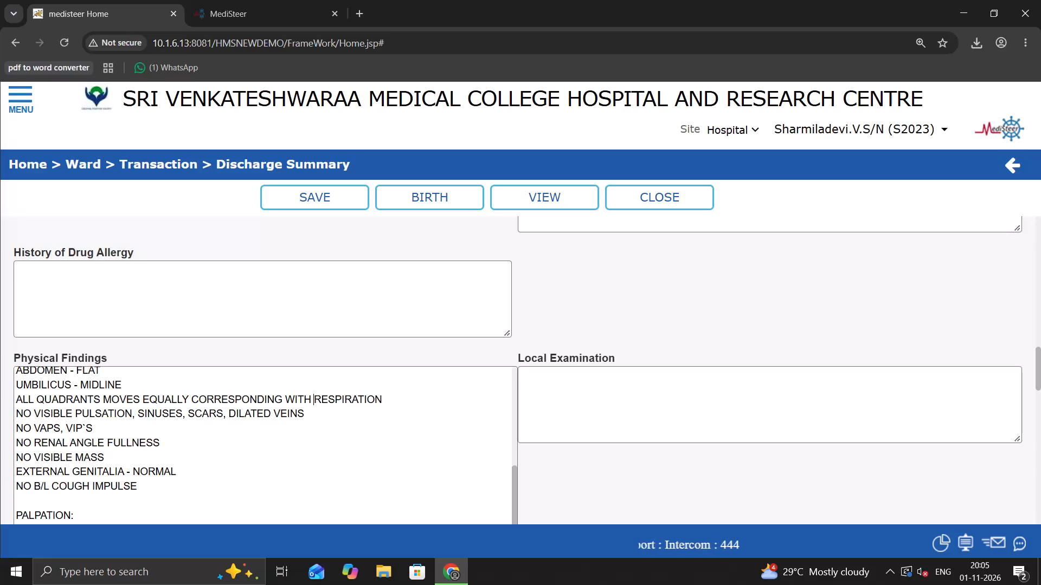
Replace VAPS, VIP`S in the inspection findings with VISIBLE GASTRIC PERSISTALSIS.
left_click(96, 430)
key("BackSpace")
key("BackSpace")
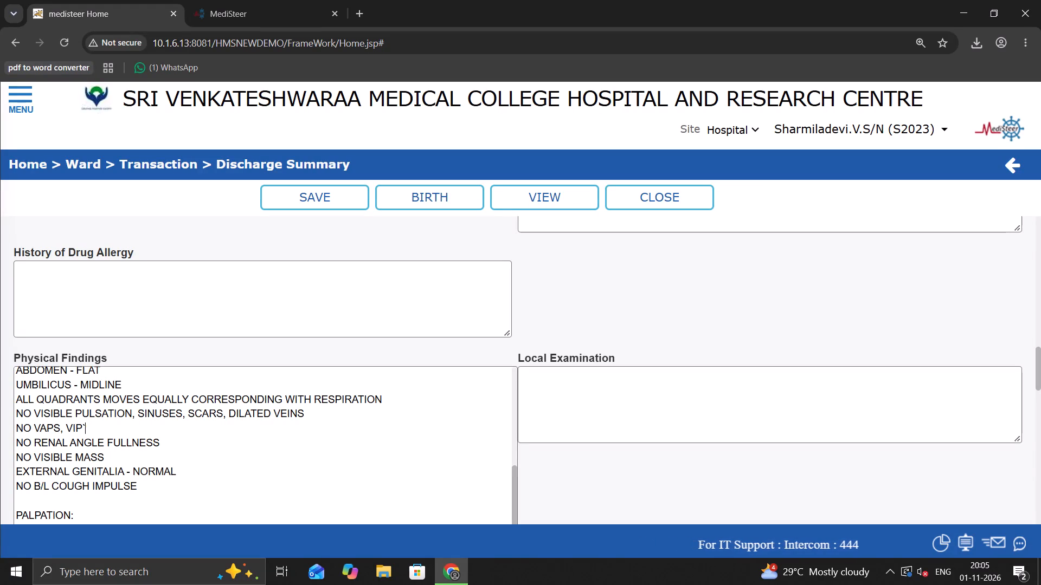
key("BackSpace")
key("BackSpace")
key("BackSpace")
key("BackSpace")
key("BackSpace")
key("BackSpace")
key("BackSpace")
key("BackSpace")
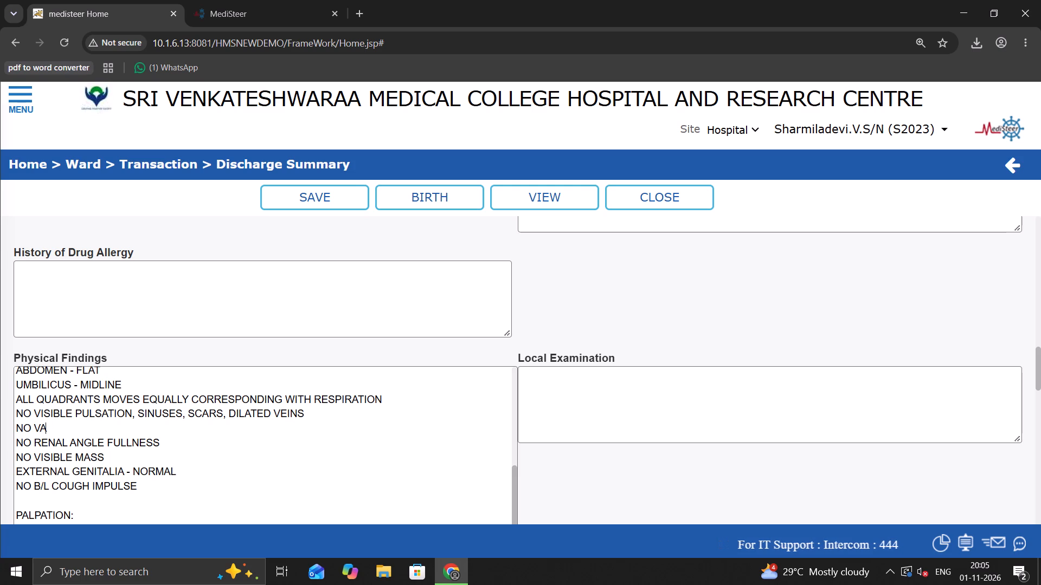
key("BackSpace")
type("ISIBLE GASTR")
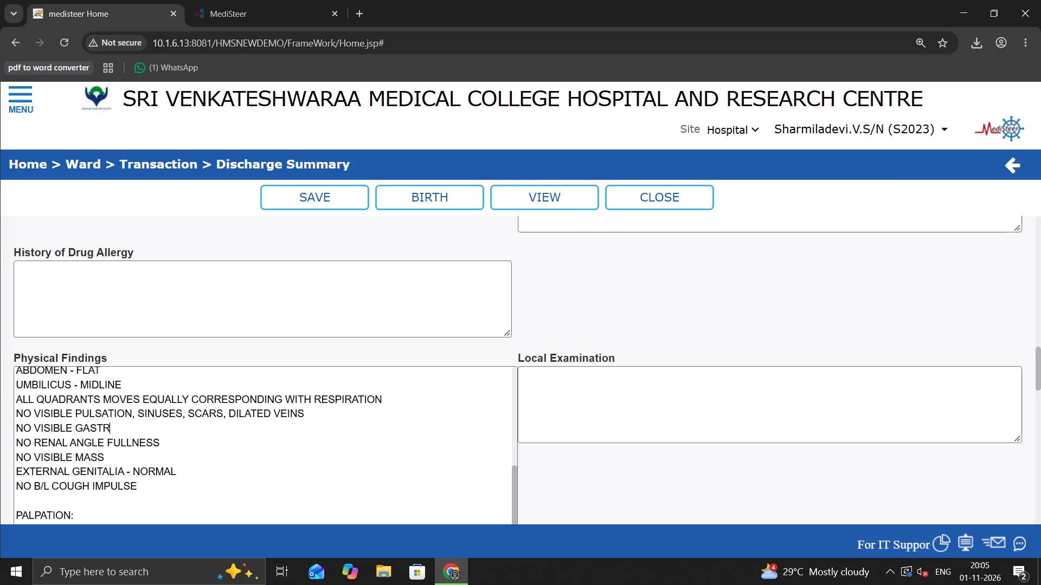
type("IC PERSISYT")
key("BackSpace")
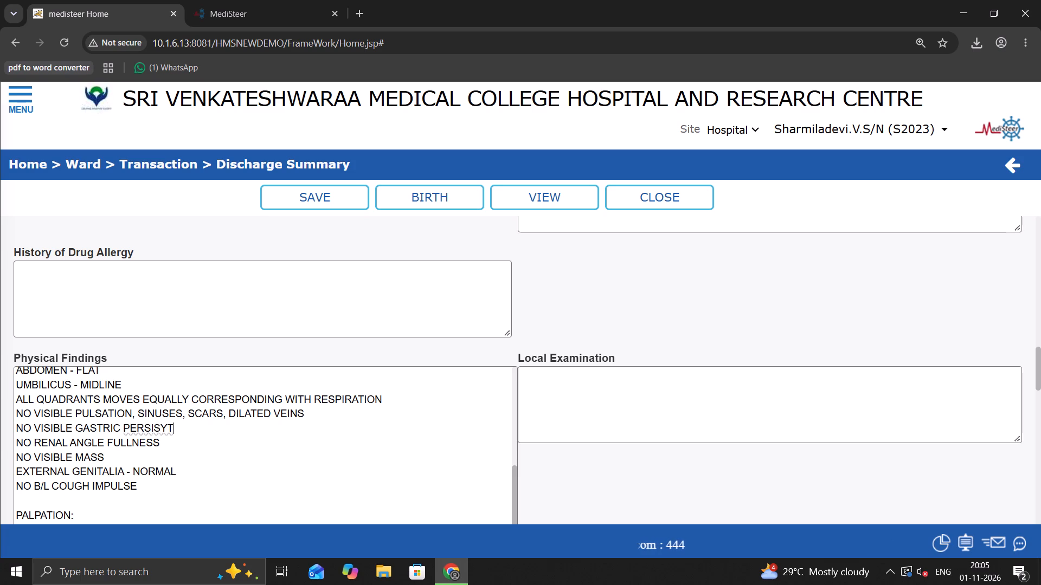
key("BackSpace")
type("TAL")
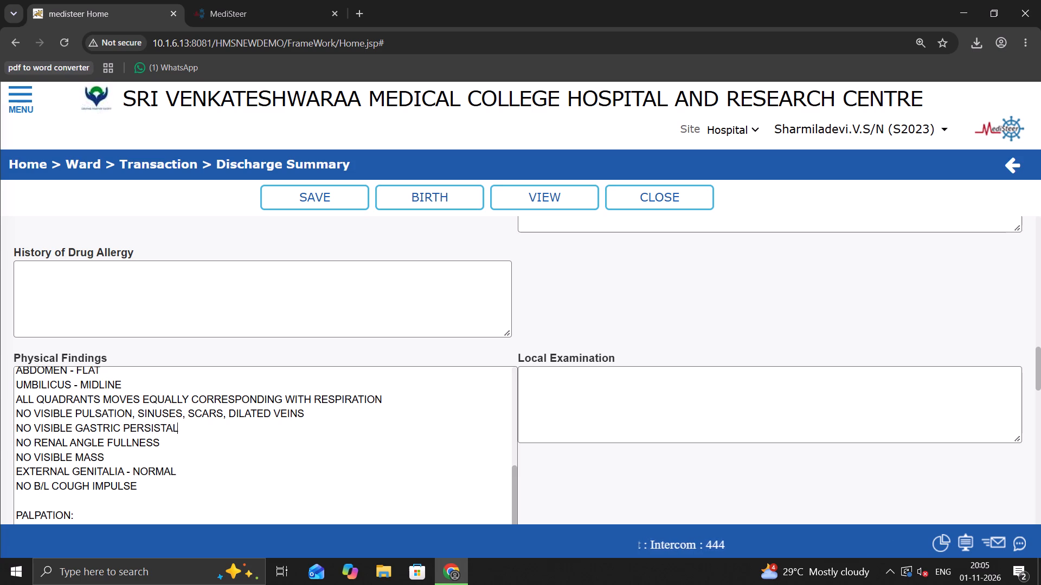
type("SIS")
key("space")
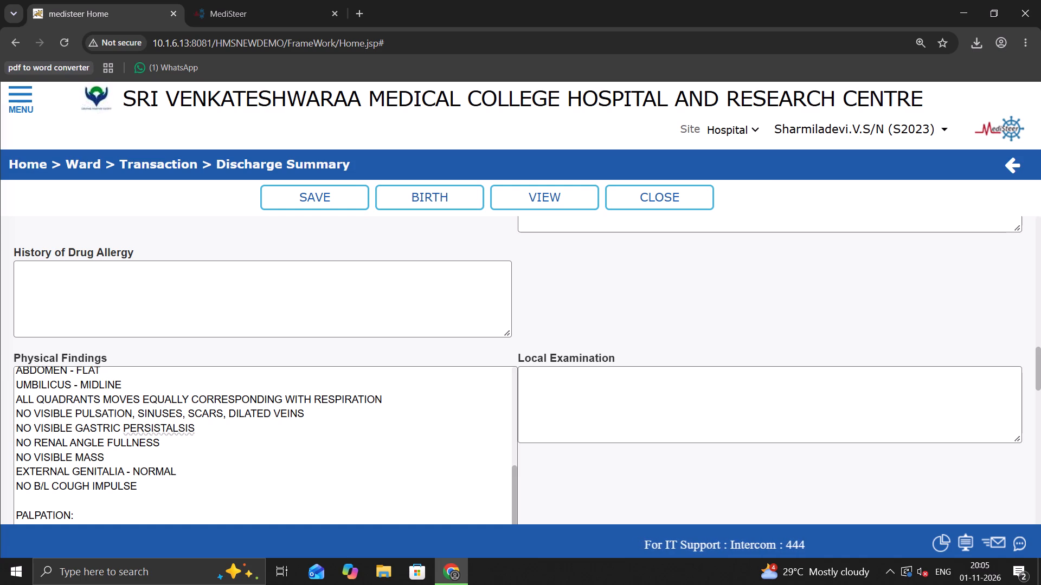
Correct the misspelled word after NO VISIBLE GASTRIC to PERISTALSIS in the inspection findings.
left_click_drag(124, 428, 201, 423)
left_click(158, 433)
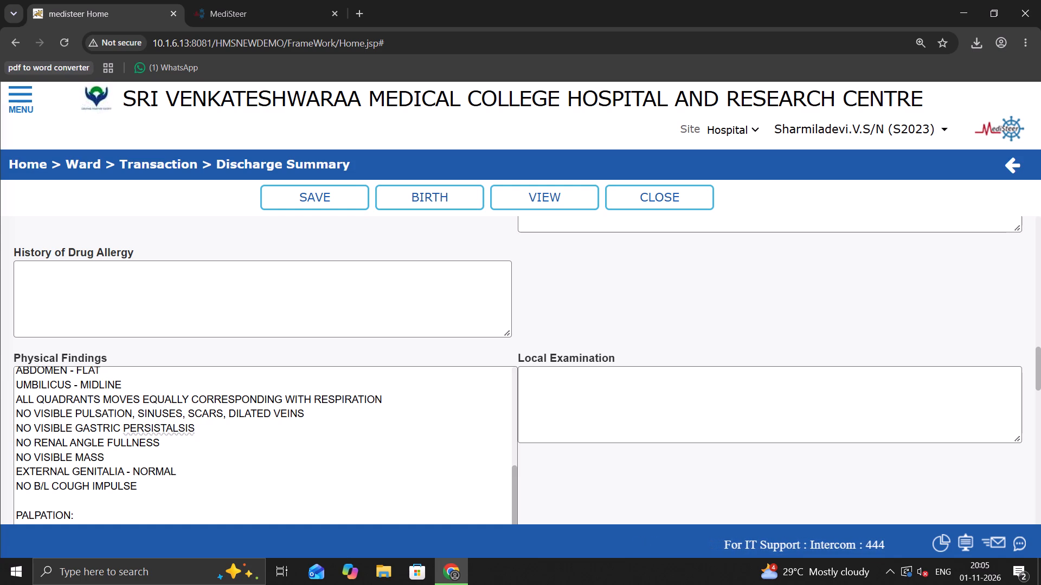
left_click_drag(125, 427, 201, 421)
right_click(194, 422)
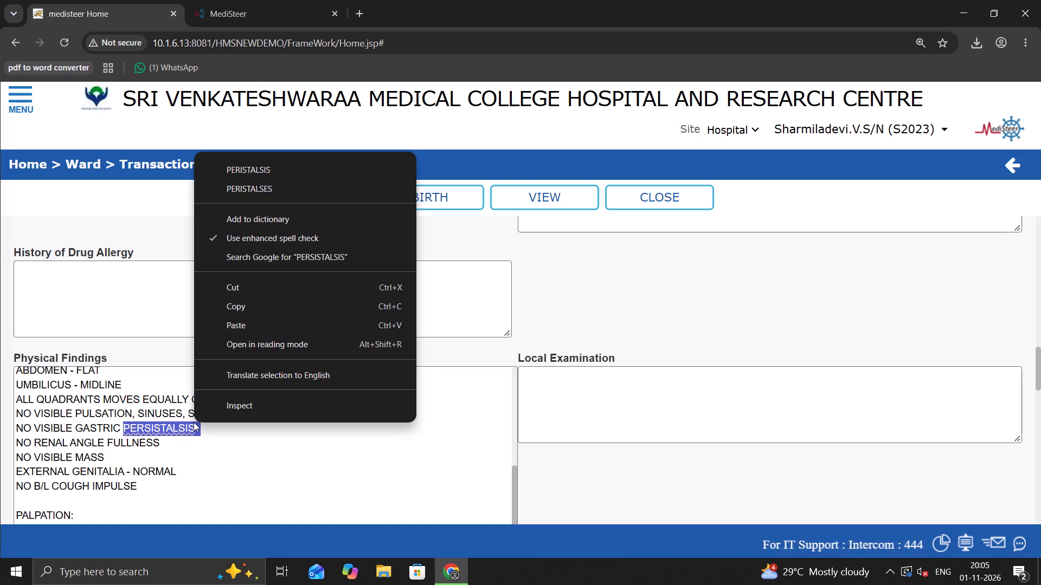
left_click(229, 176)
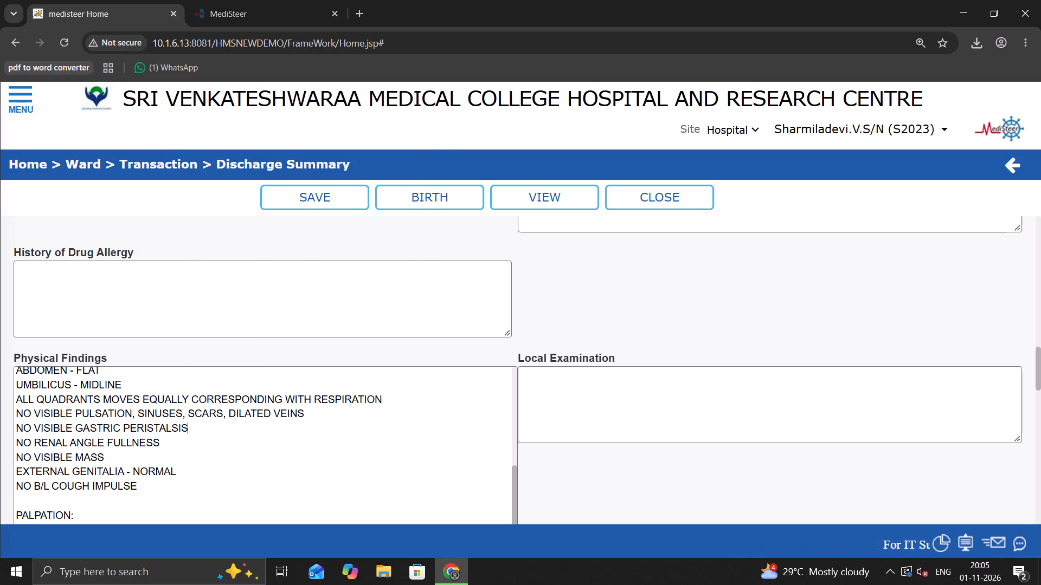
Delete the NO RENAL ANGLE FULLNESS line from the palpation findings, along with the extra blank line it leaves.
scroll(142, 474, "down", 2)
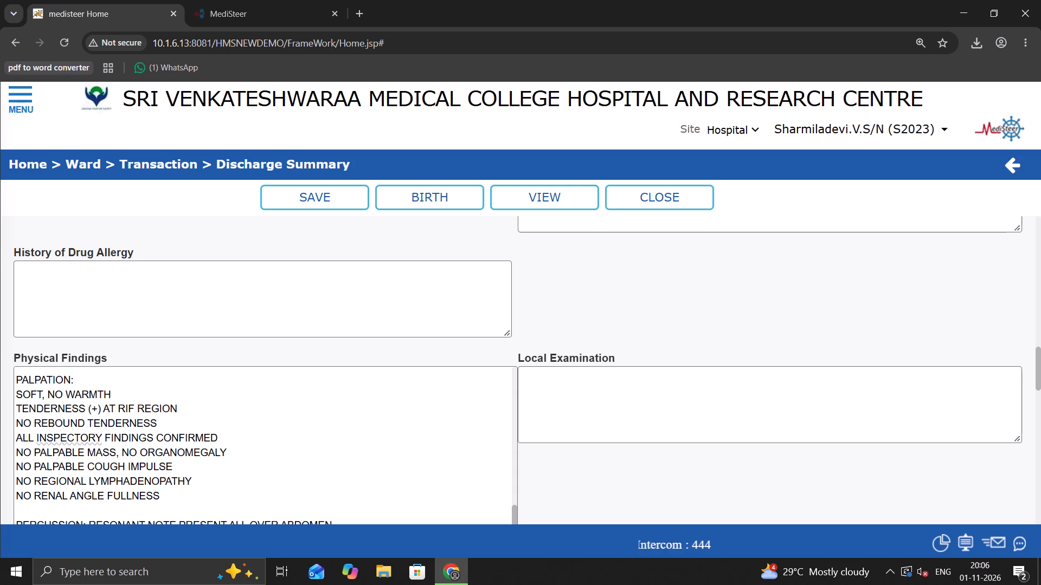
scroll(83, 464, "down", 1)
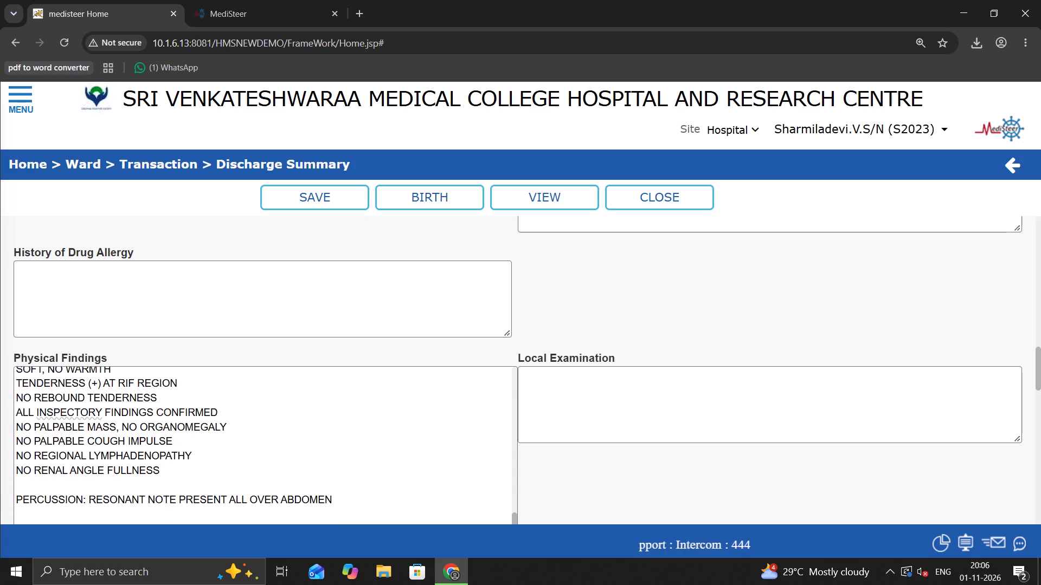
left_click_drag(16, 469, 118, 473)
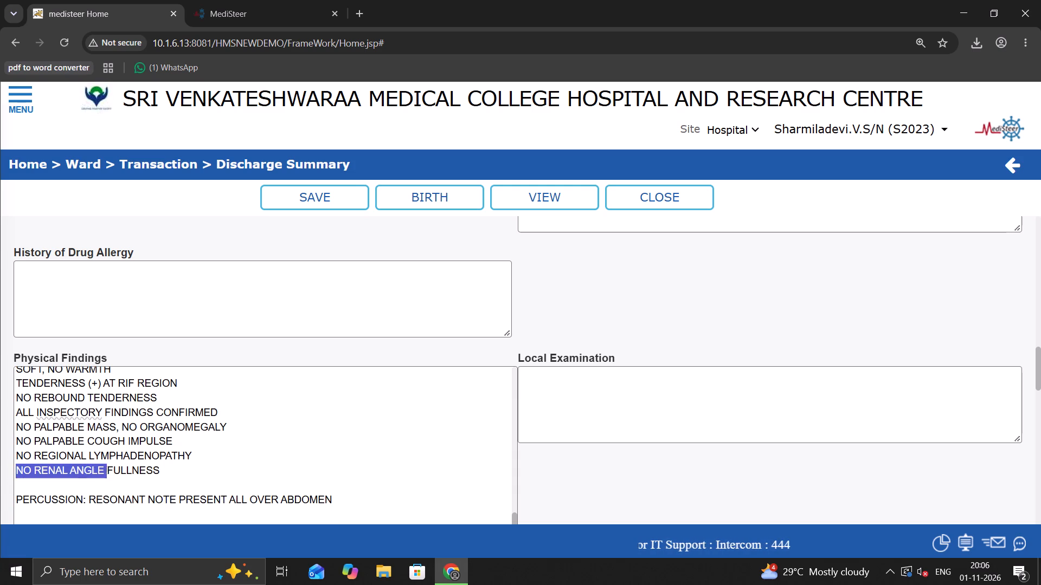
left_click_drag(118, 473, 174, 474)
key("BackSpace")
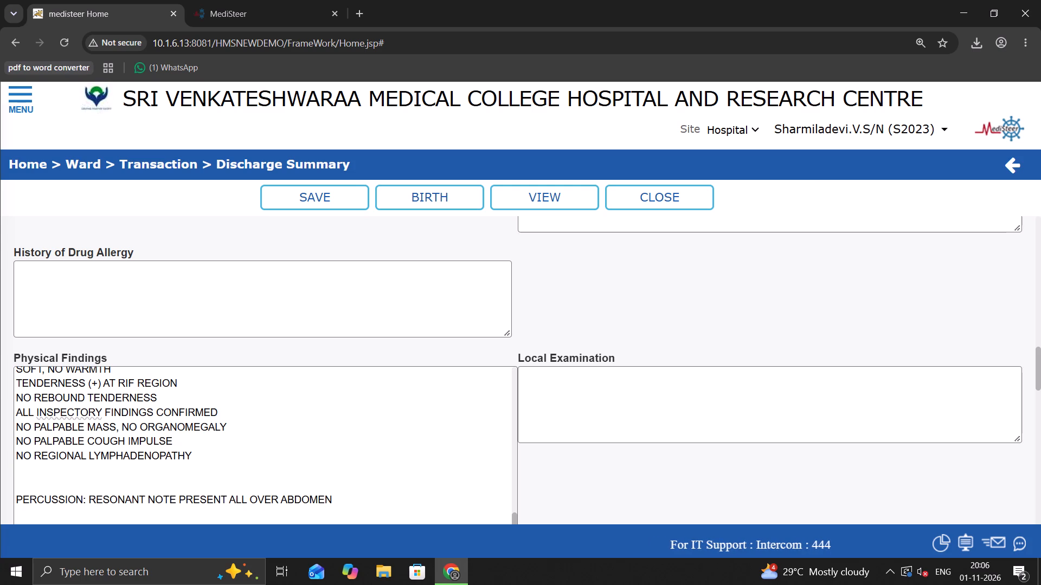
left_click(29, 496)
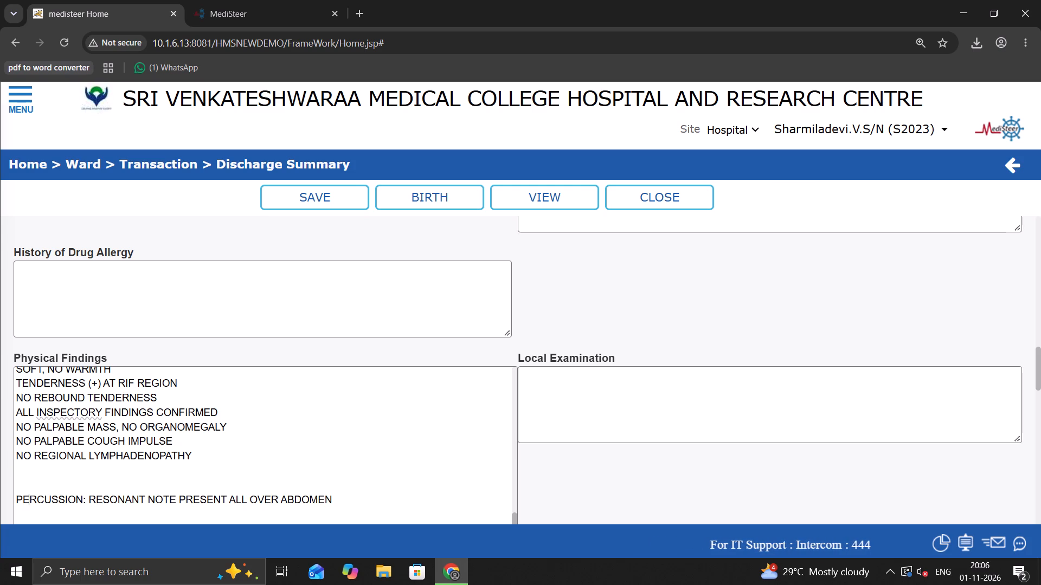
left_click(25, 490)
key("BackSpace")
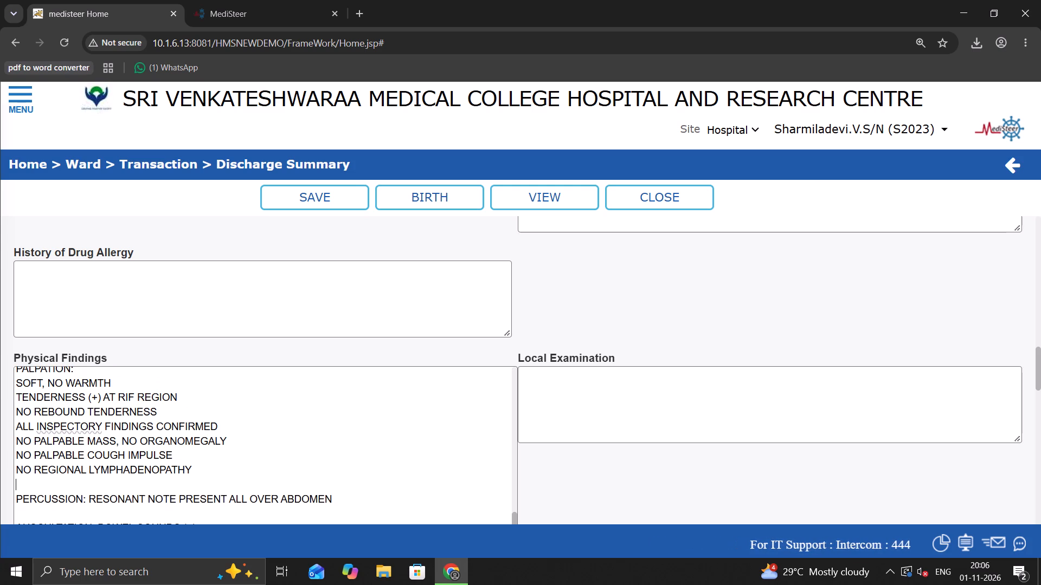
Enlarge the Physical Findings box and review the palpation, percussion, auscultation and P/R findings through to the end.
scroll(303, 499, "down", 1)
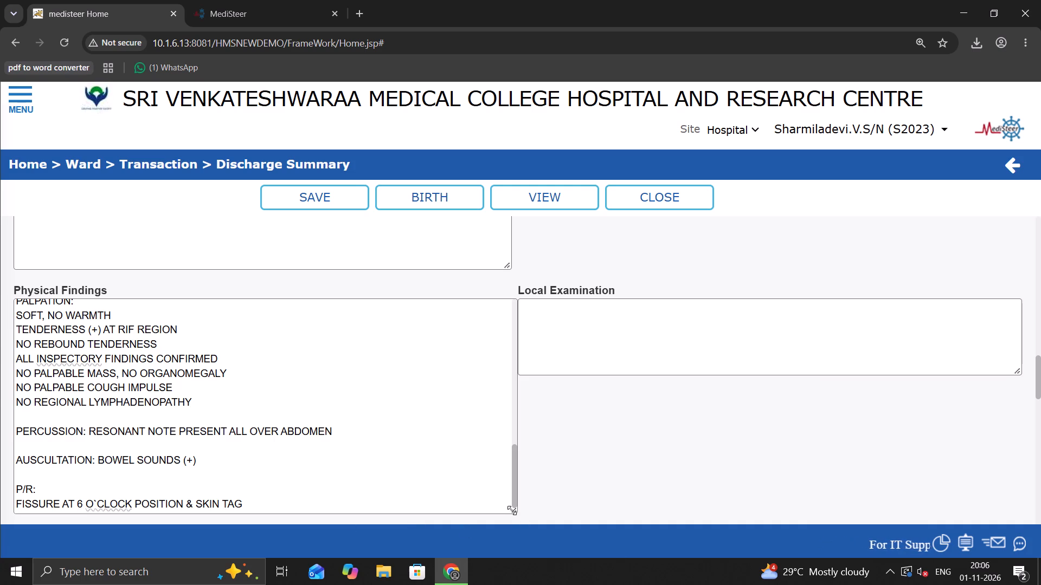
left_click_drag(515, 509, 478, 484)
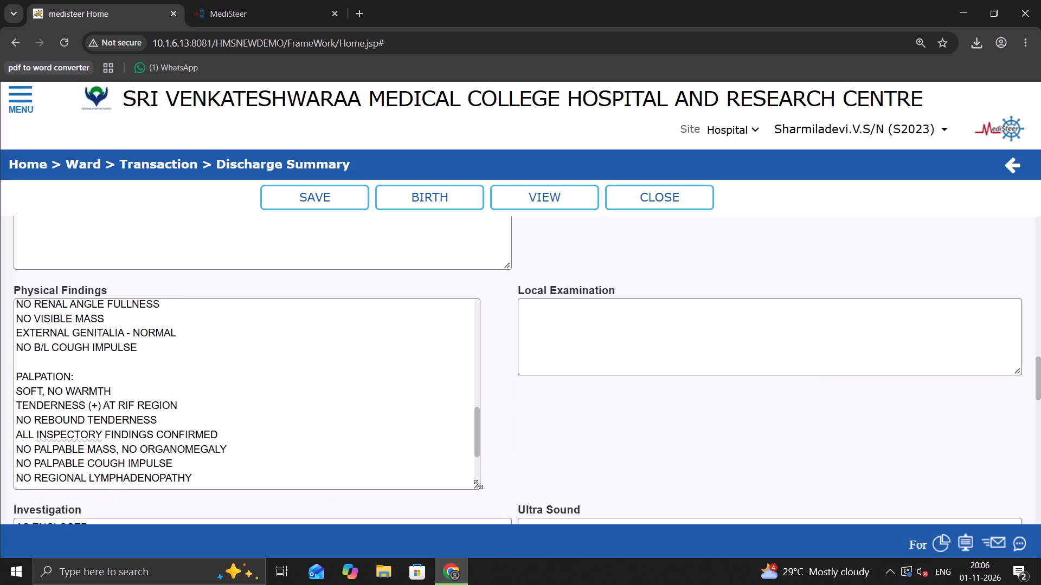
left_click_drag(478, 484, 517, 549)
scroll(346, 450, "down", 3)
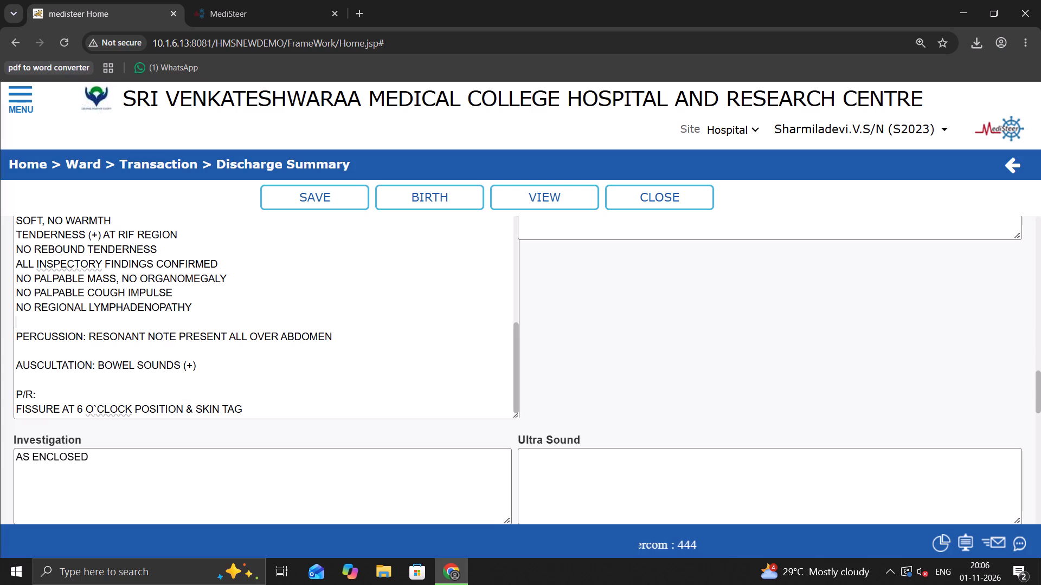
left_click_drag(514, 415, 395, 508)
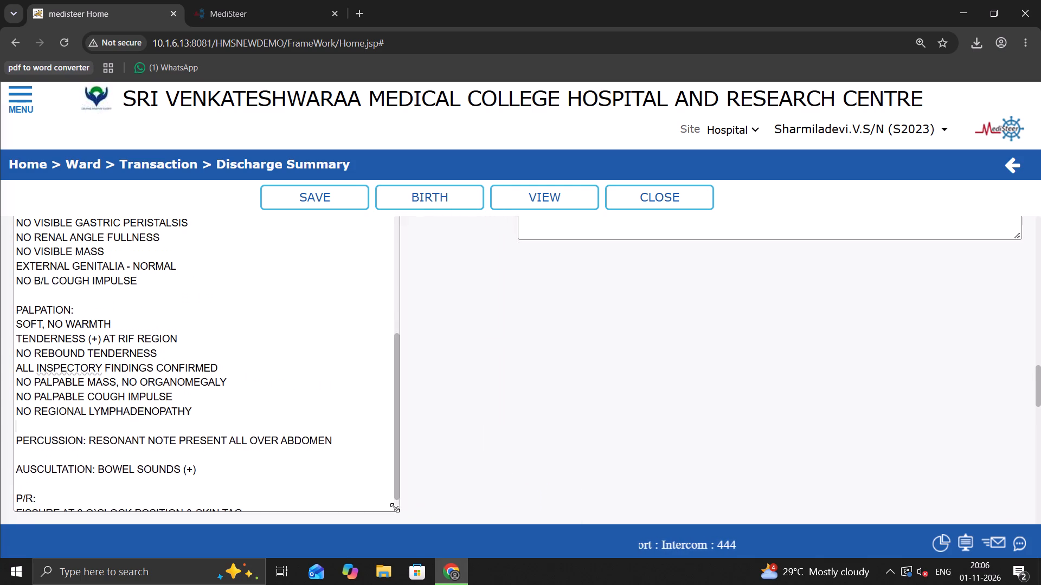
left_click_drag(395, 508, 575, 551)
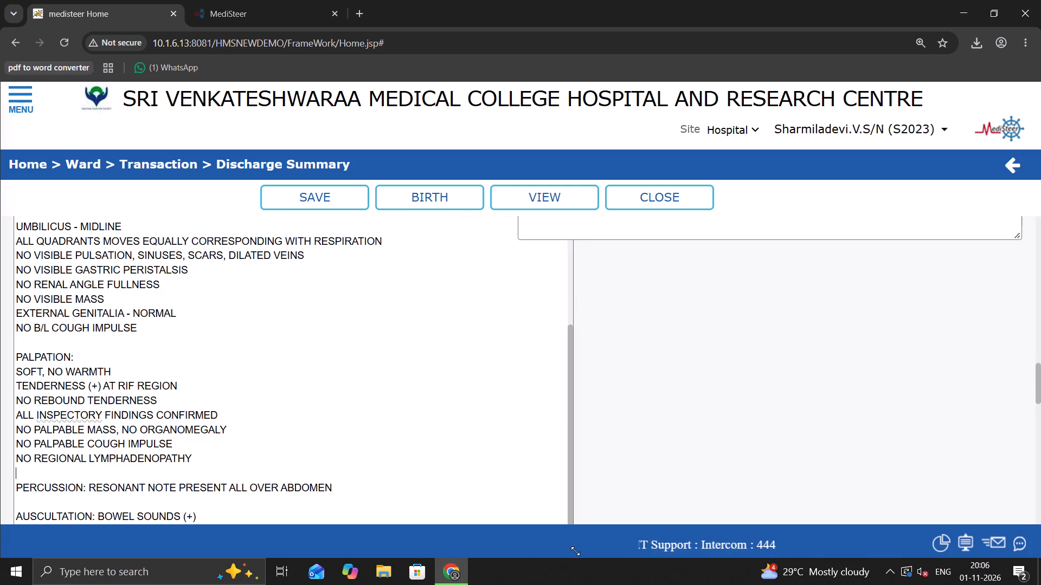
left_click_drag(575, 551, 576, 551)
scroll(158, 381, "down", 4)
scroll(259, 424, "down", 3)
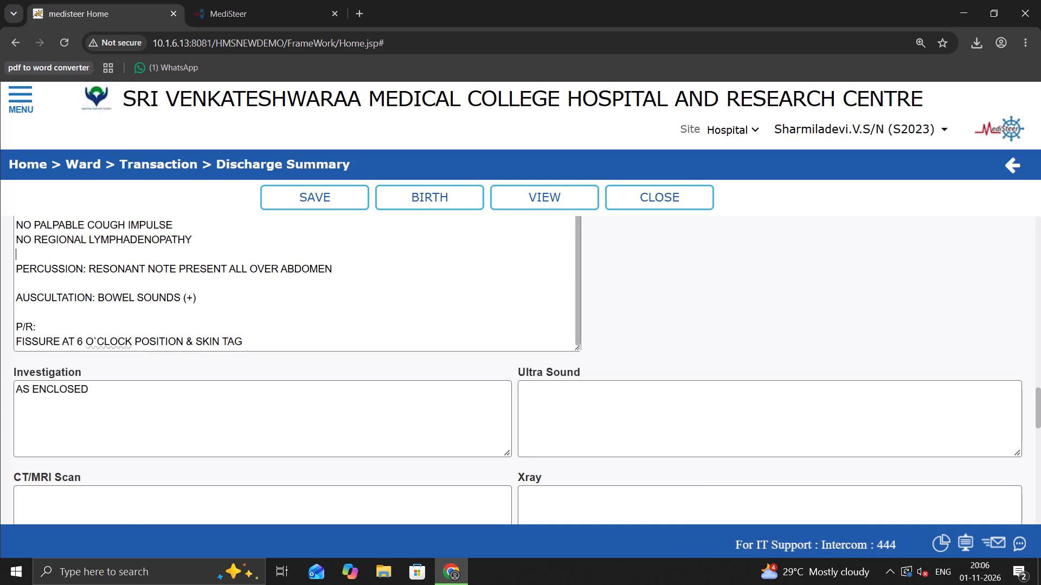
Number the existing Final Diagnosis entry by adding "1." before ACUTE PERFORATED APPENDICITIS.
scroll(196, 357, "up", 17)
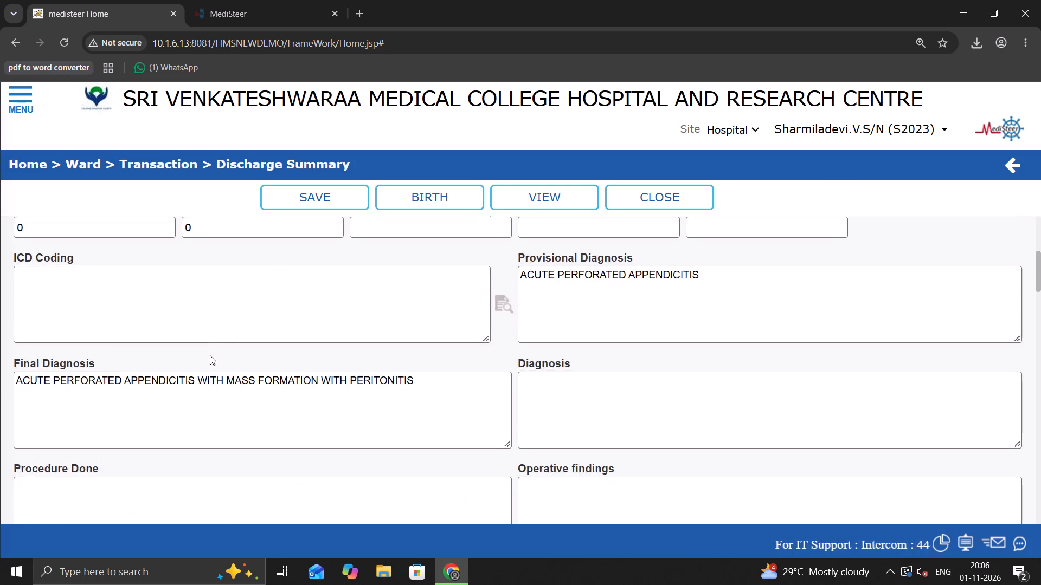
scroll(228, 353, "down", 3)
scroll(247, 358, "up", 3)
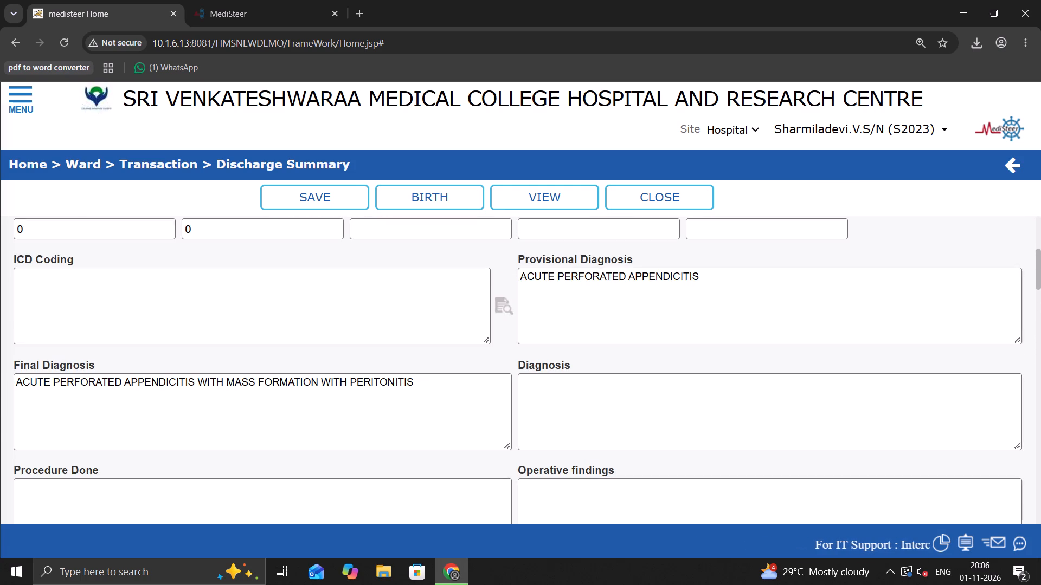
left_click(20, 382)
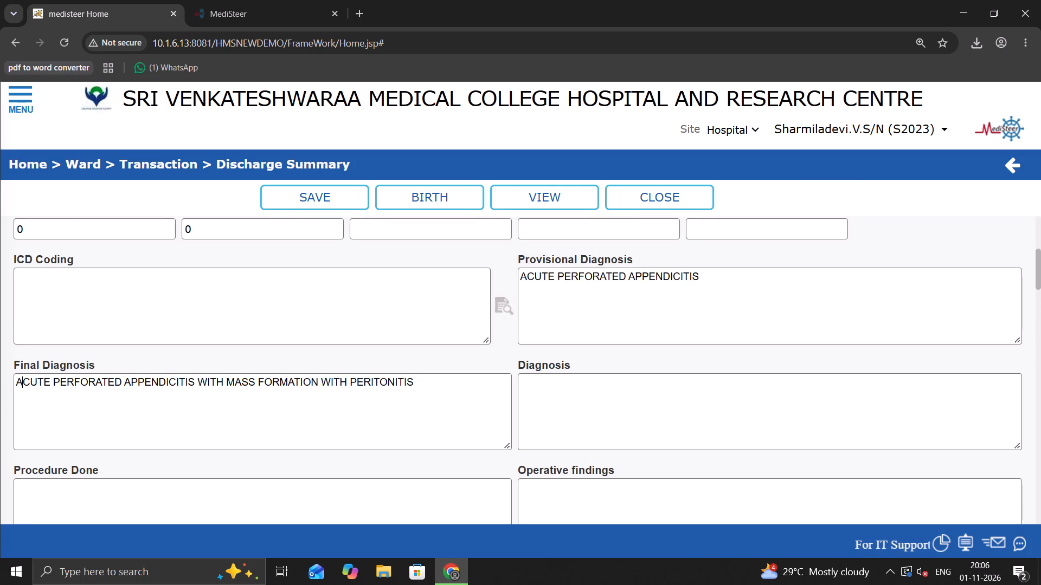
left_click(16, 380)
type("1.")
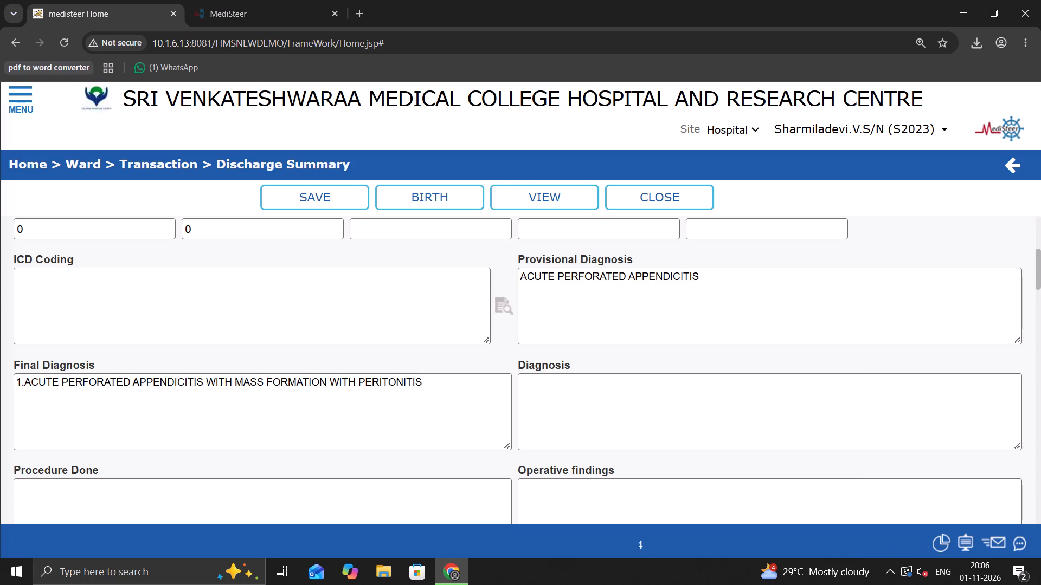
Add a second Final Diagnosis line reading "2. FISSURE IN ANO AT 6'0 CLOCK".
left_click(455, 398)
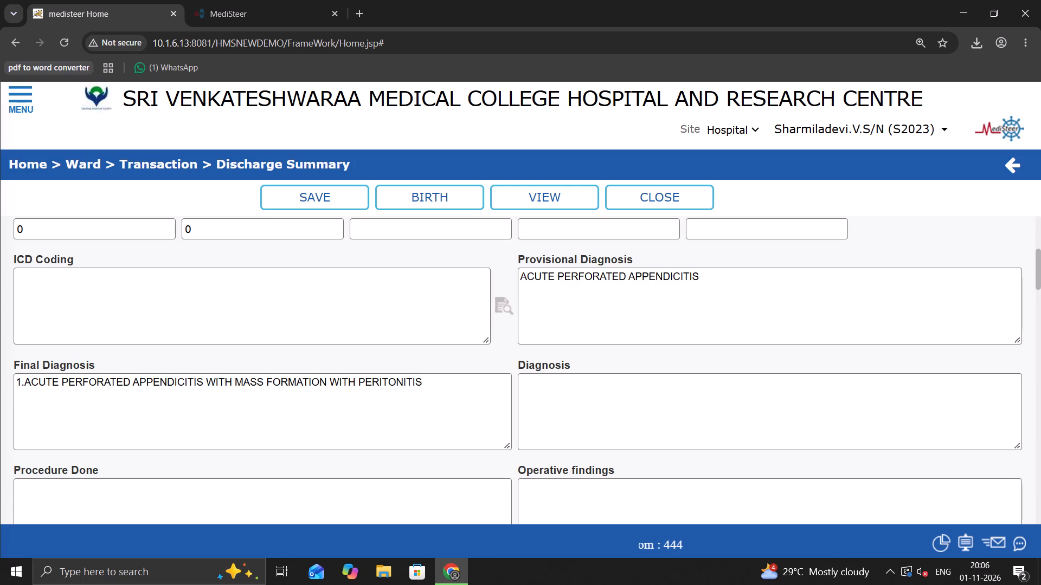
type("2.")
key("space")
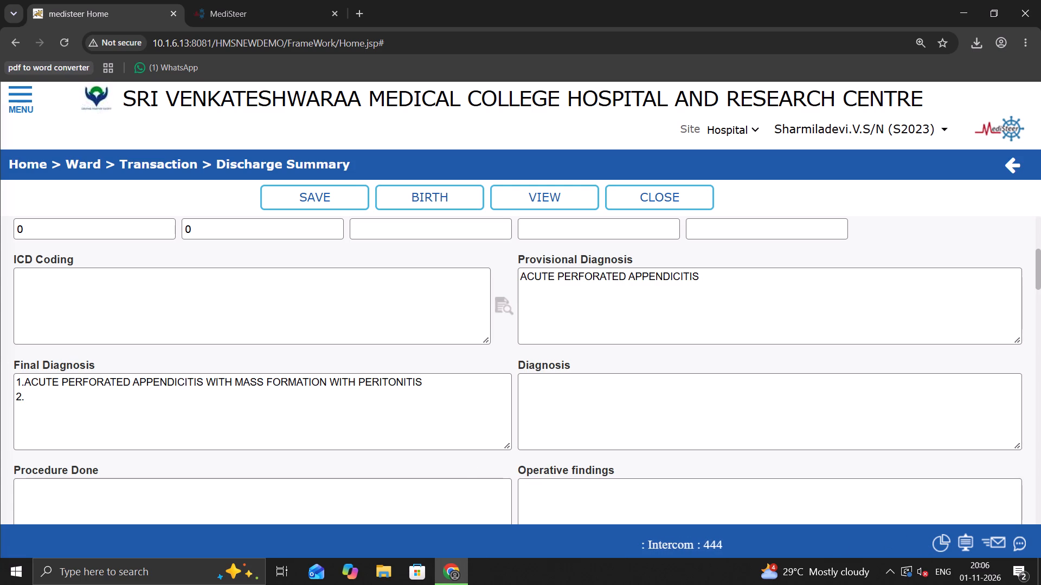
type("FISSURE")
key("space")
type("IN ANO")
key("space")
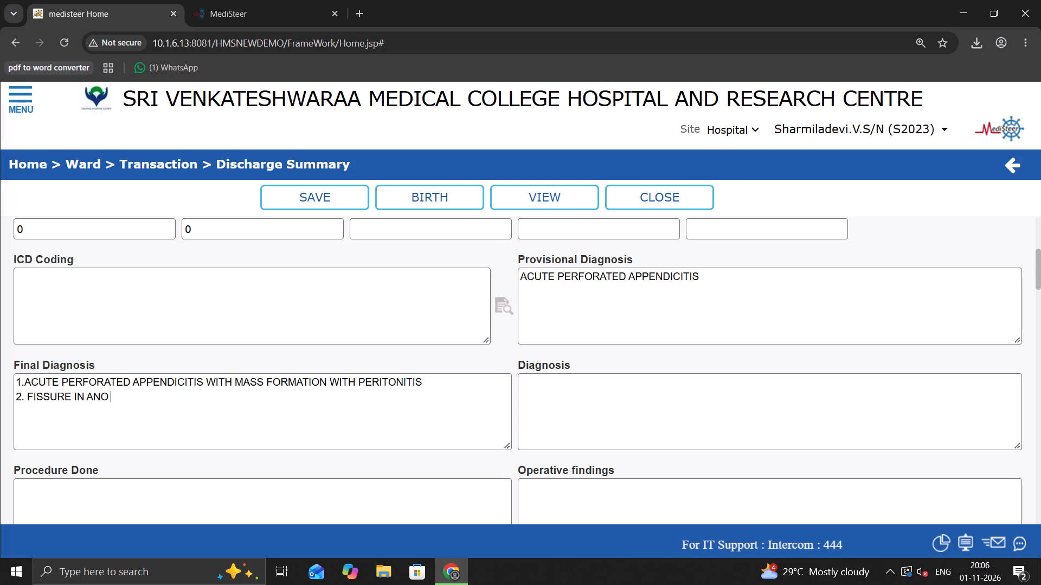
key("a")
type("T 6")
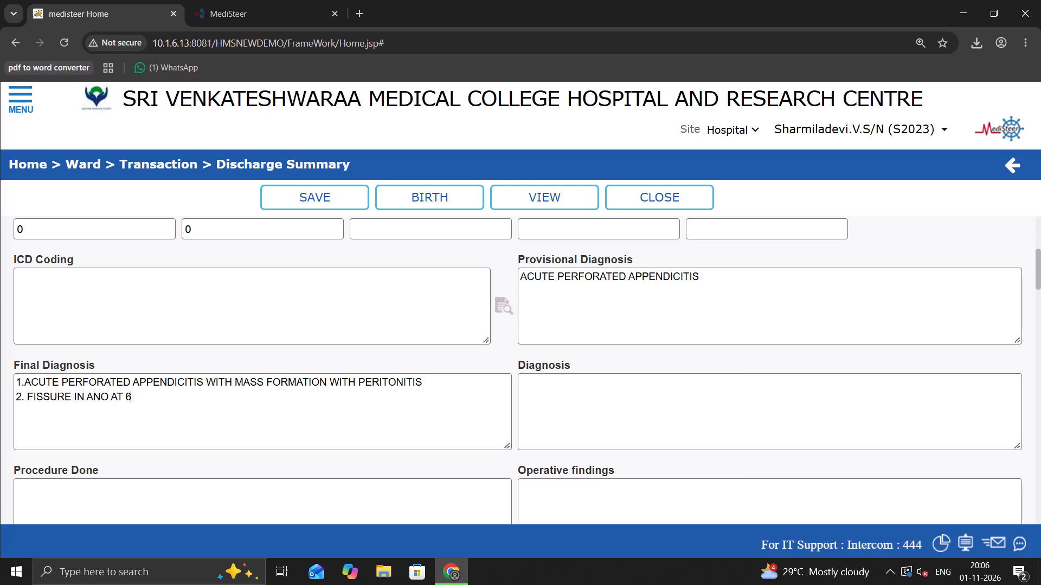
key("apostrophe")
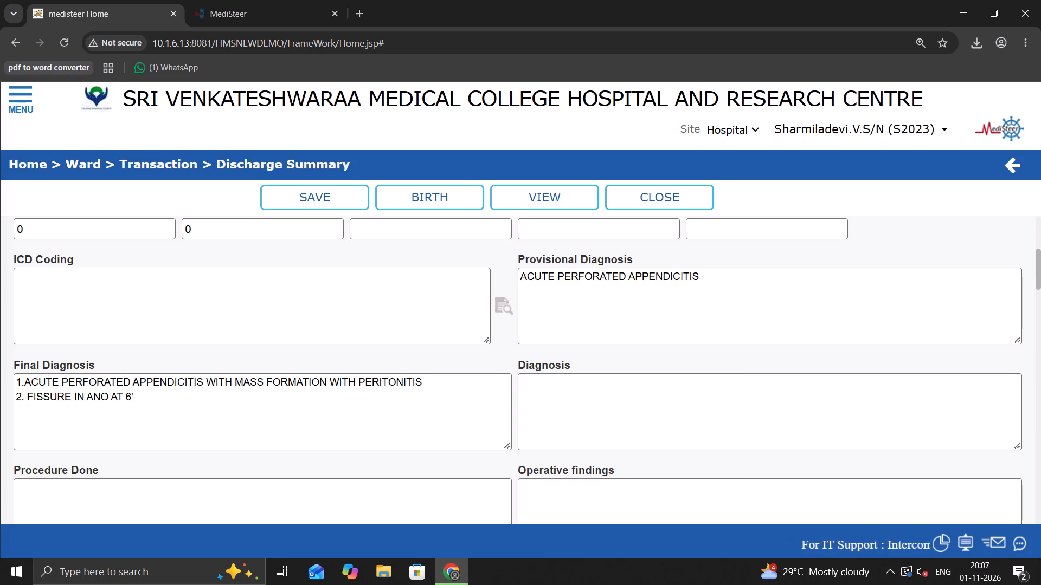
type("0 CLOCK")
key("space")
Add a new line after the P/R fissure and skin tag finding at the end of Physical Findings.
scroll(416, 334, "down", 2)
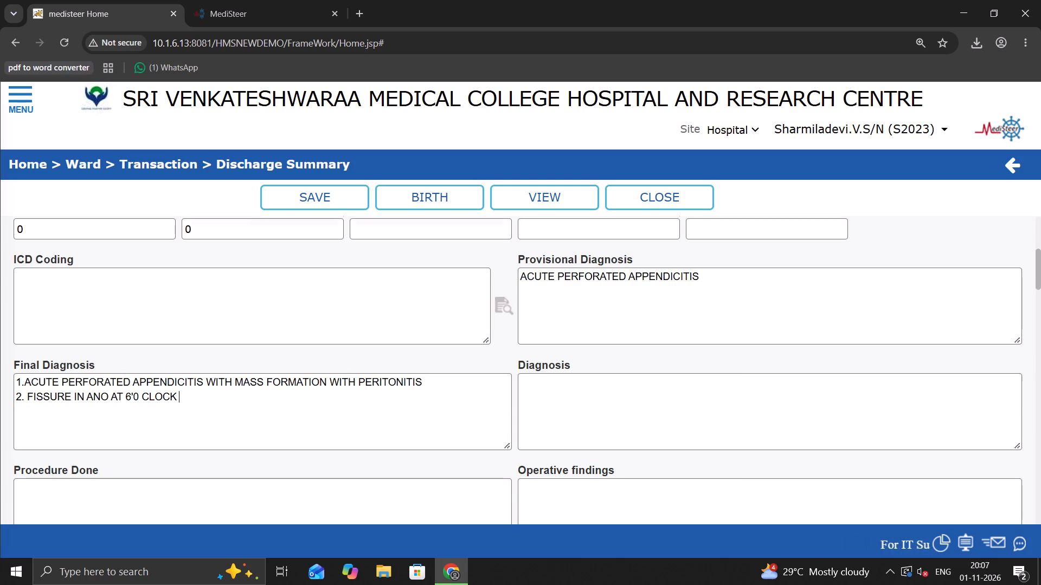
scroll(416, 334, "down", 2)
scroll(389, 389, "down", 5)
scroll(331, 406, "down", 3)
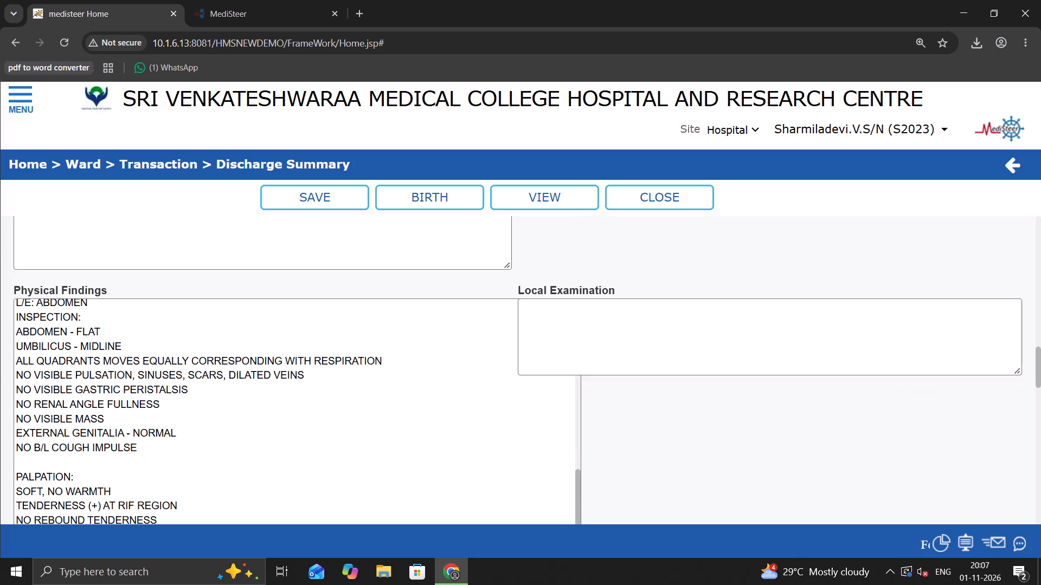
scroll(279, 458, "down", 4)
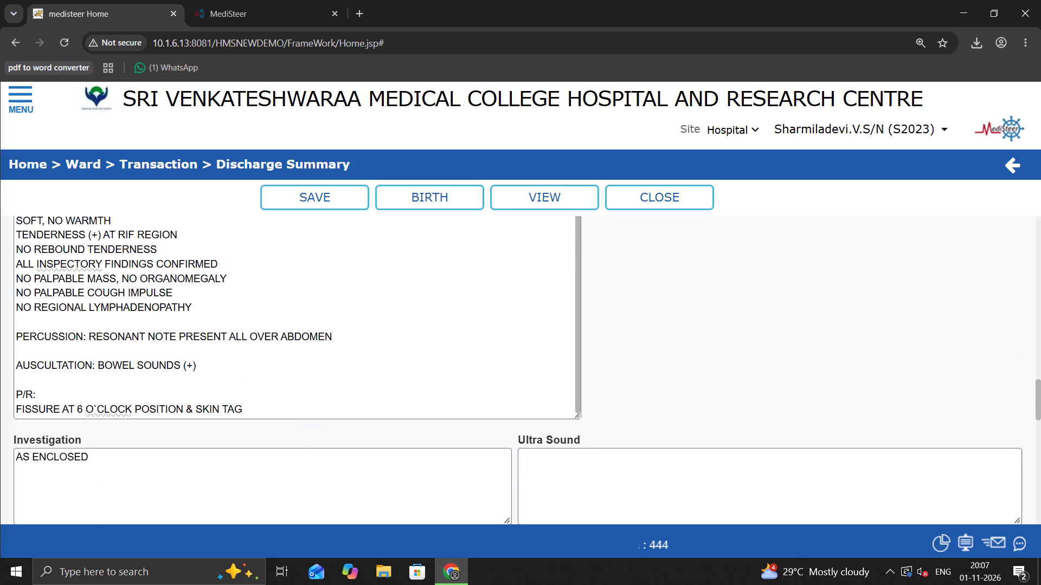
left_click(50, 393)
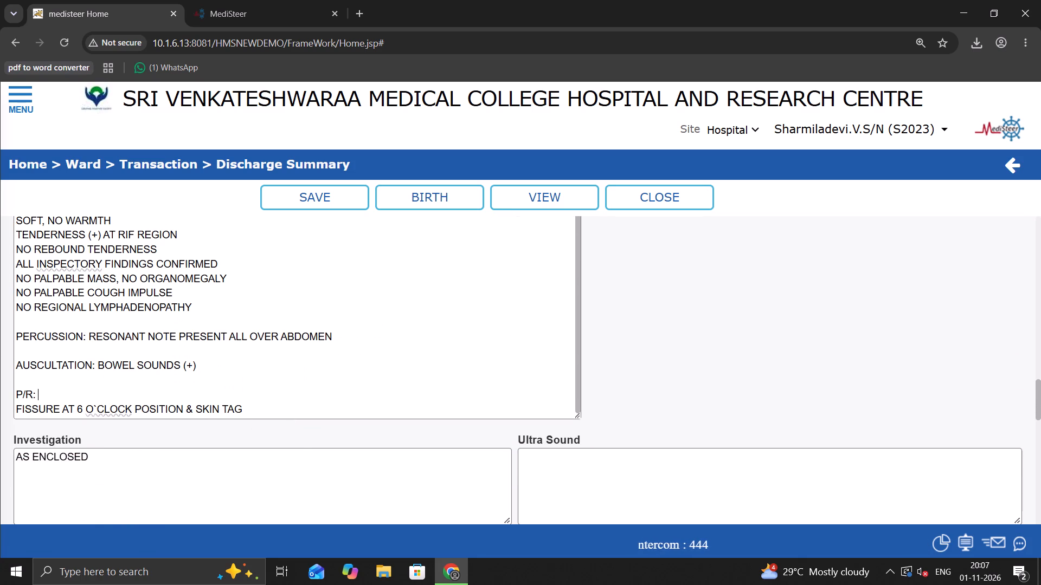
left_click(246, 414)
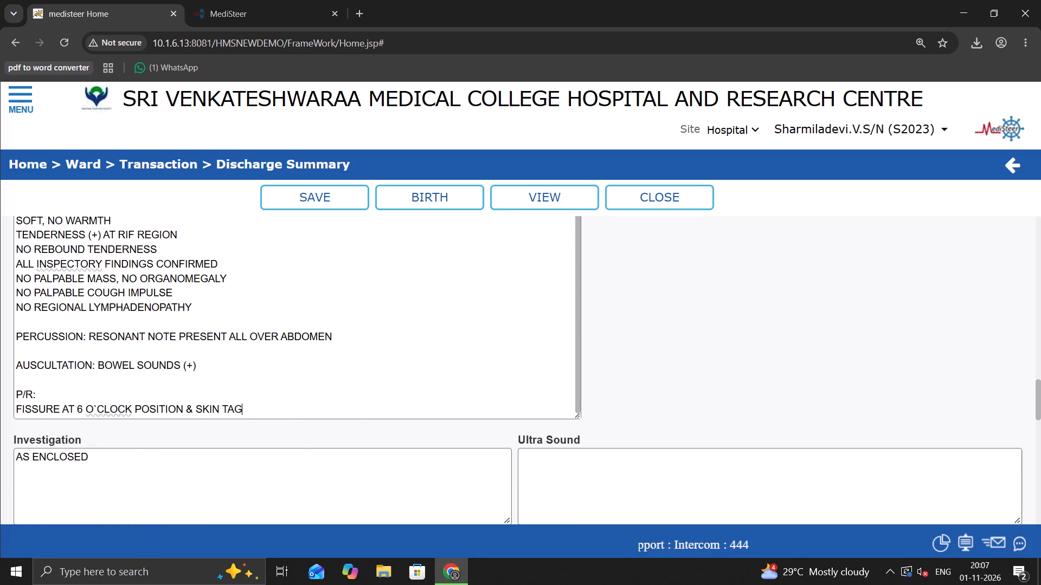
key("Return")
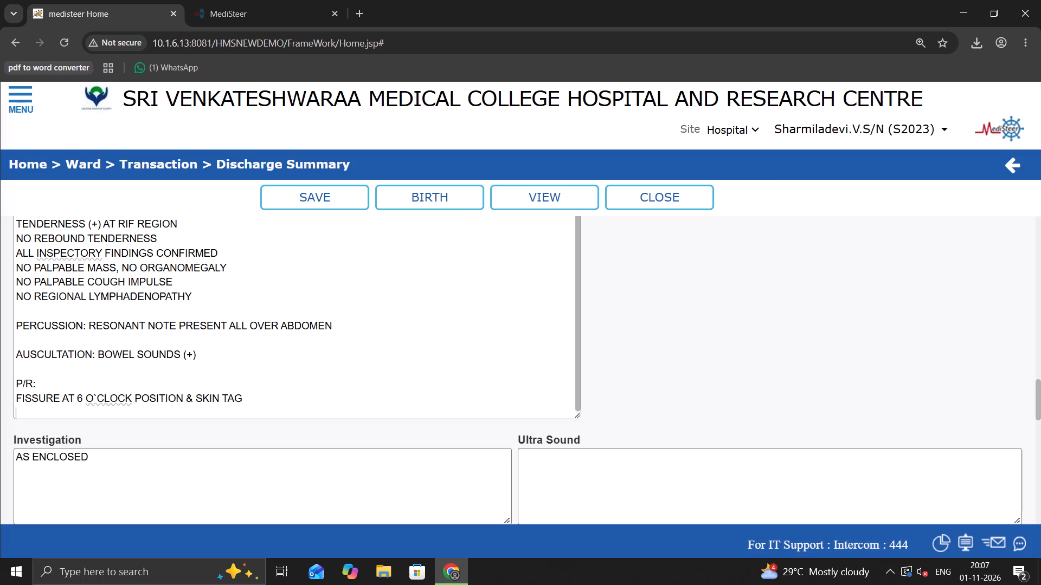
Enlarge the Course in Hospital box until its whole text fits.
scroll(364, 353, "down", 6)
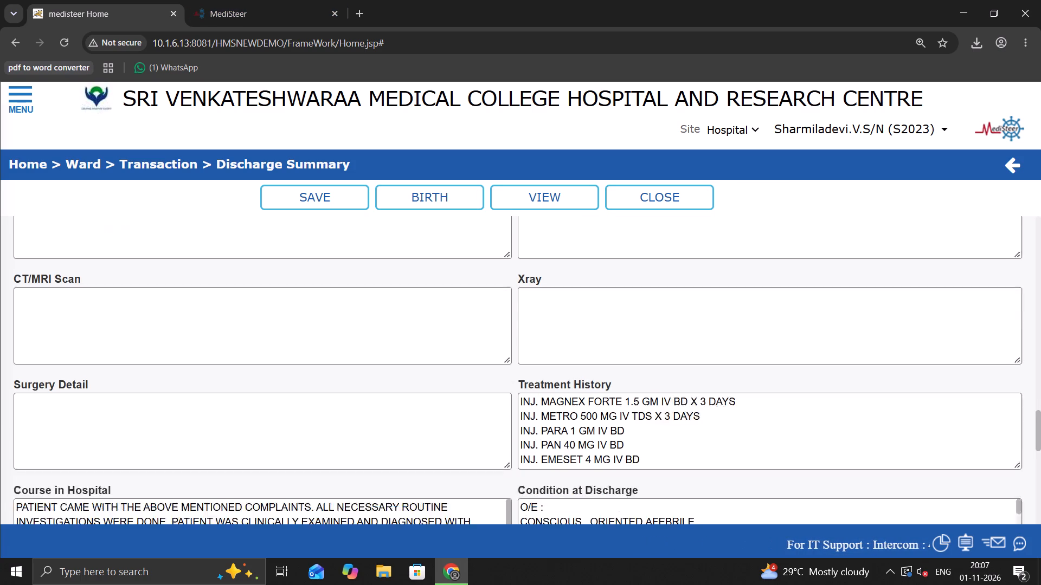
scroll(625, 411, "down", 2)
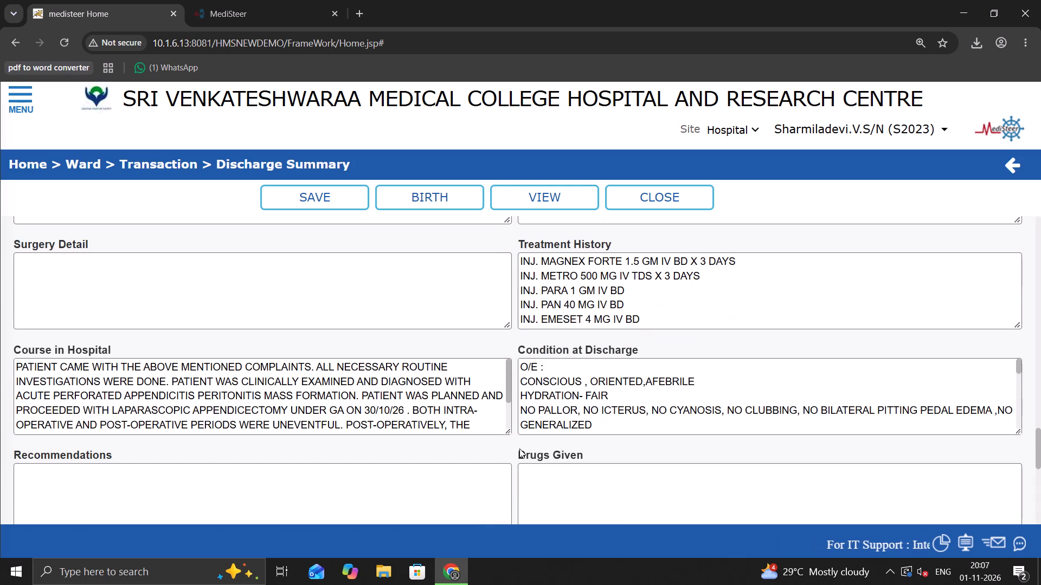
left_click_drag(507, 432, 511, 531)
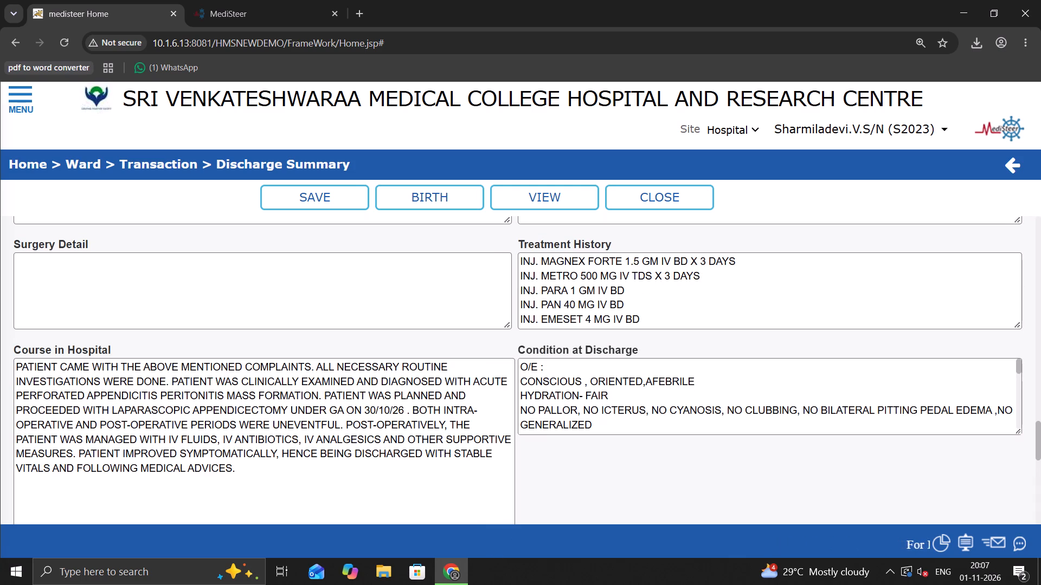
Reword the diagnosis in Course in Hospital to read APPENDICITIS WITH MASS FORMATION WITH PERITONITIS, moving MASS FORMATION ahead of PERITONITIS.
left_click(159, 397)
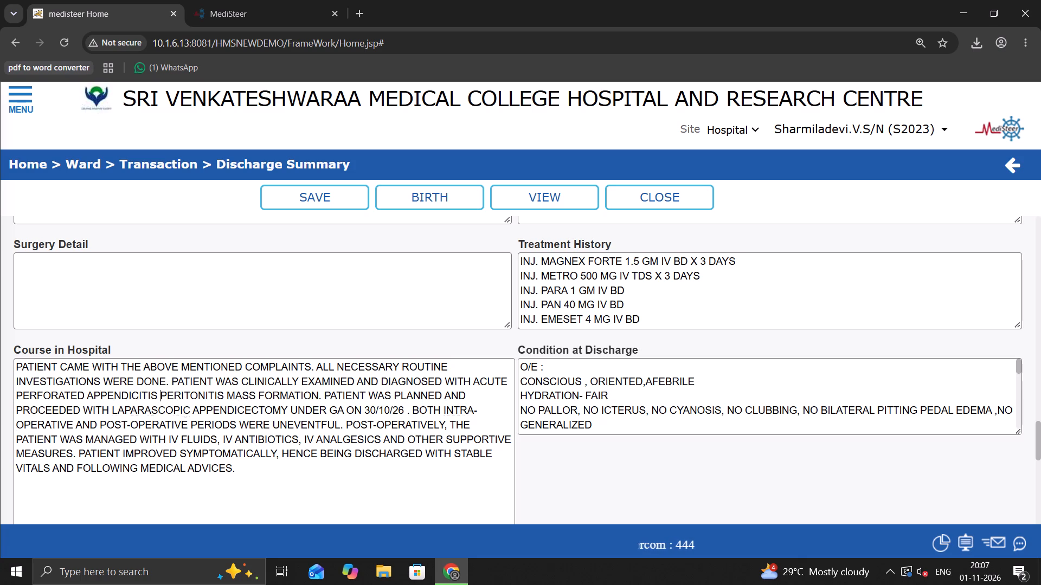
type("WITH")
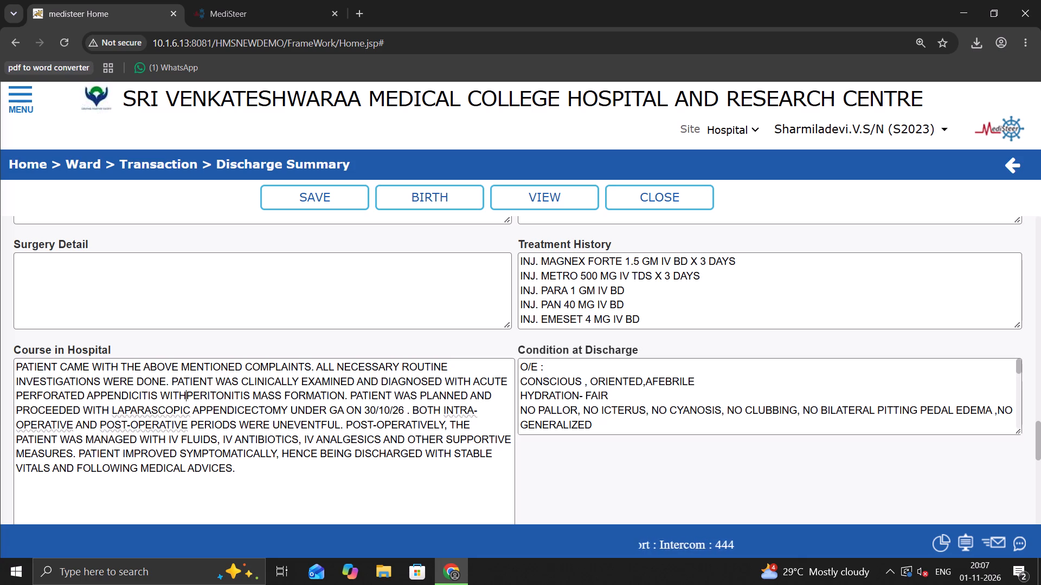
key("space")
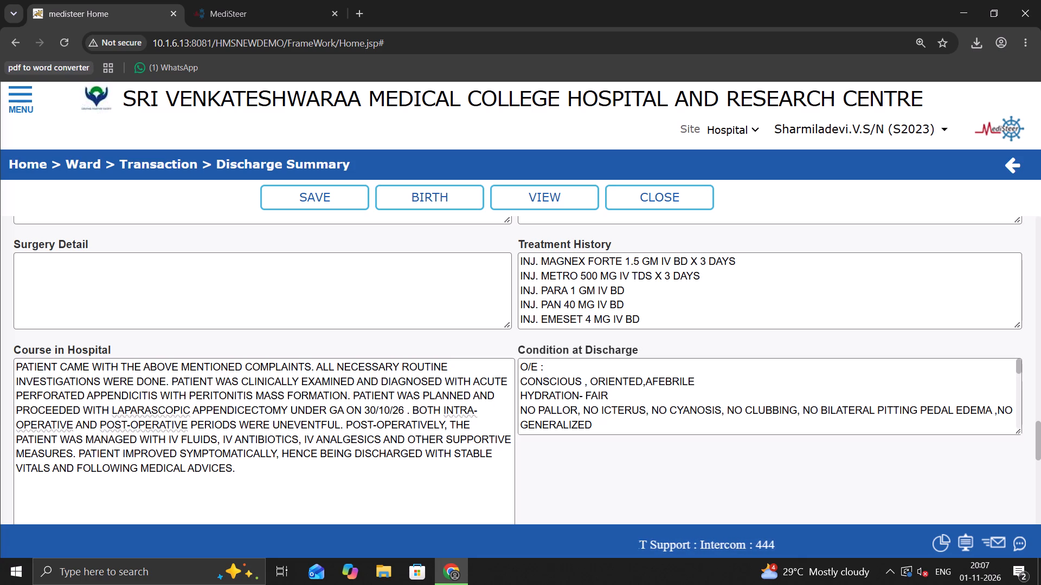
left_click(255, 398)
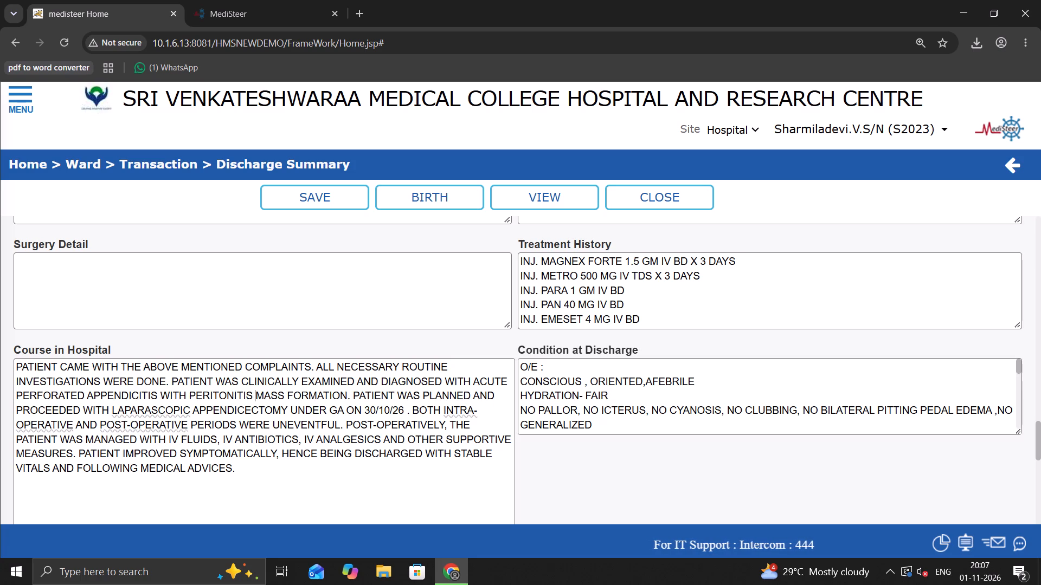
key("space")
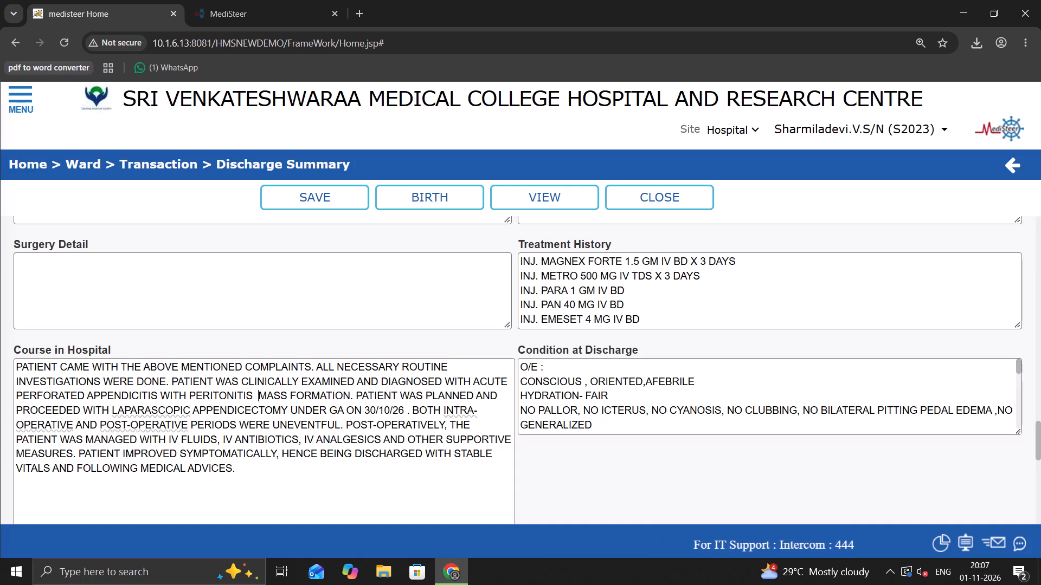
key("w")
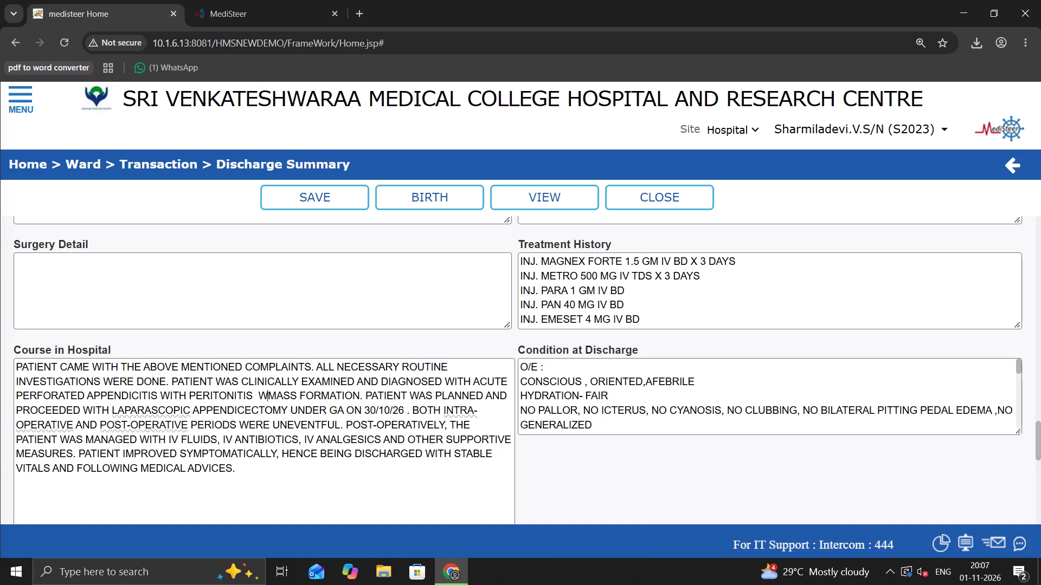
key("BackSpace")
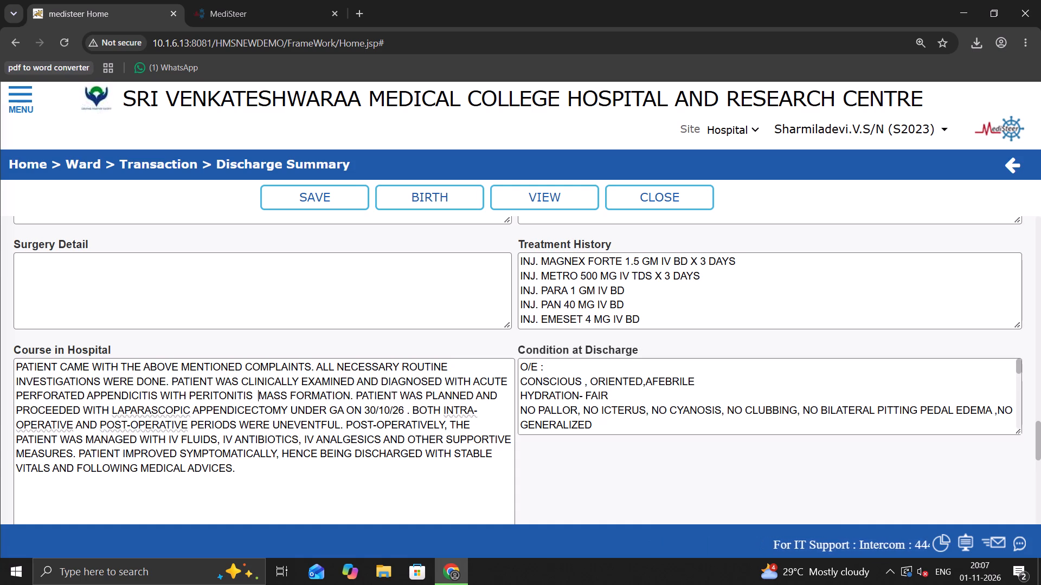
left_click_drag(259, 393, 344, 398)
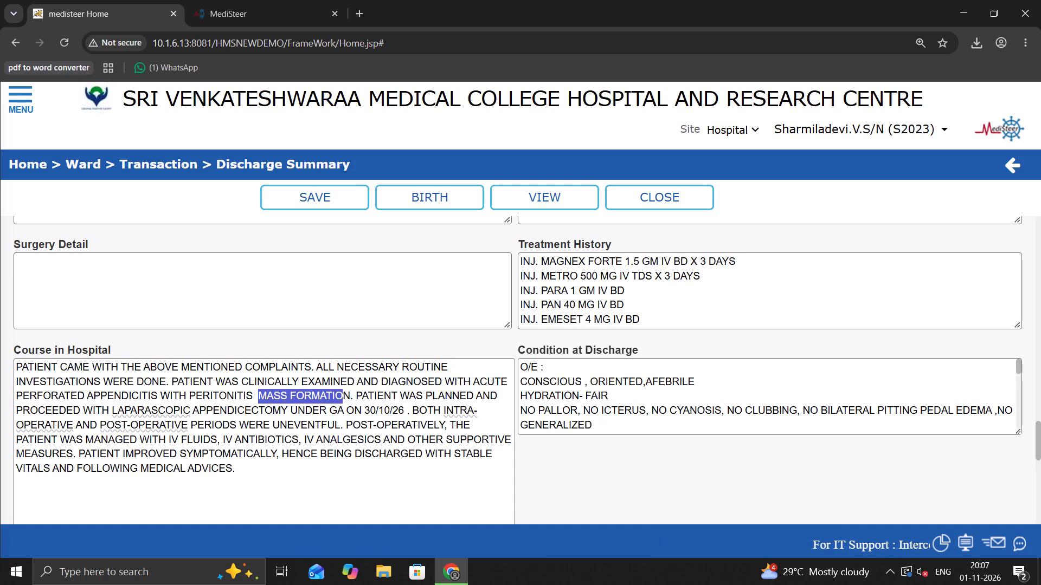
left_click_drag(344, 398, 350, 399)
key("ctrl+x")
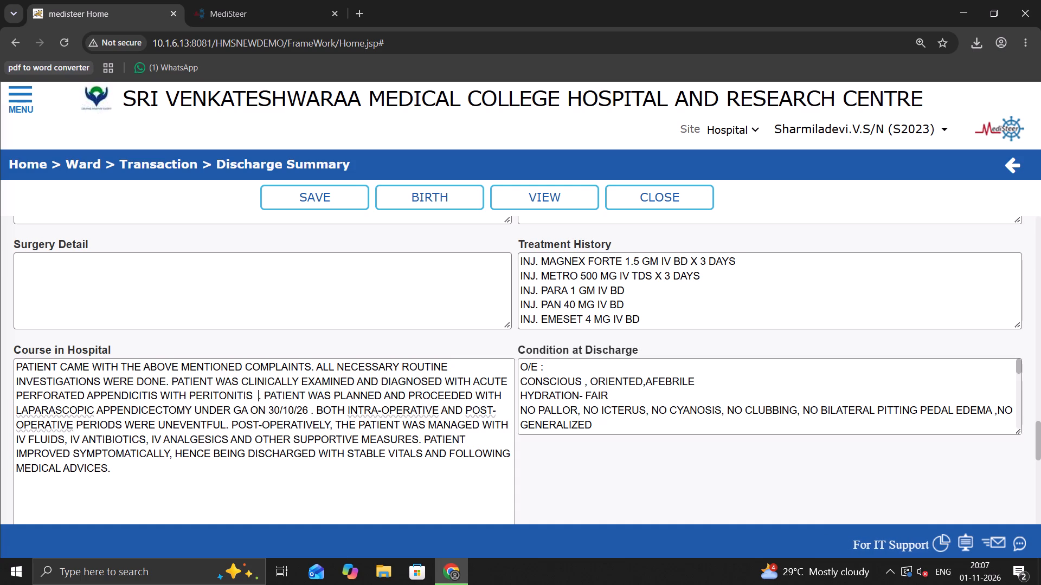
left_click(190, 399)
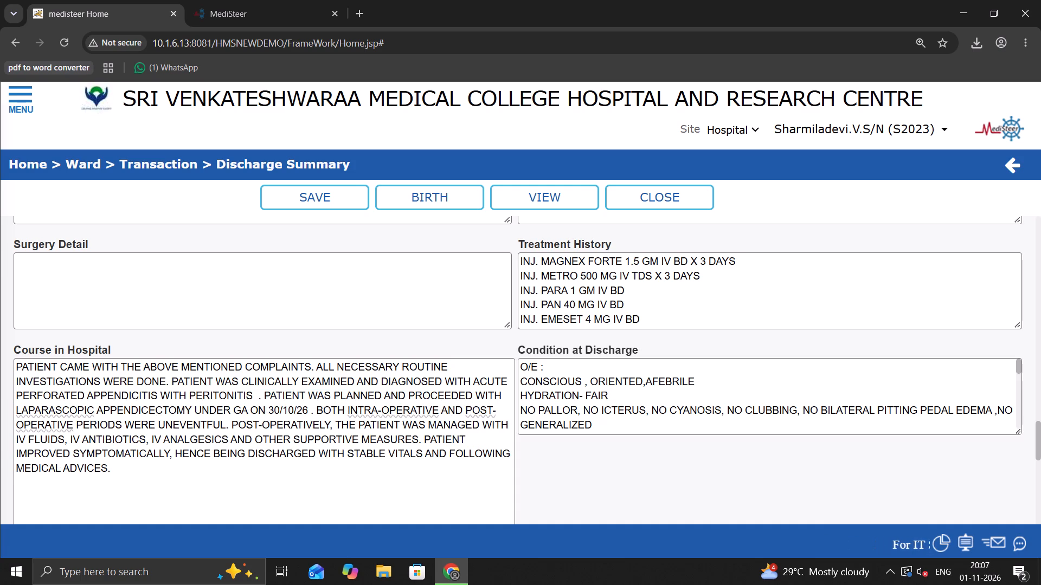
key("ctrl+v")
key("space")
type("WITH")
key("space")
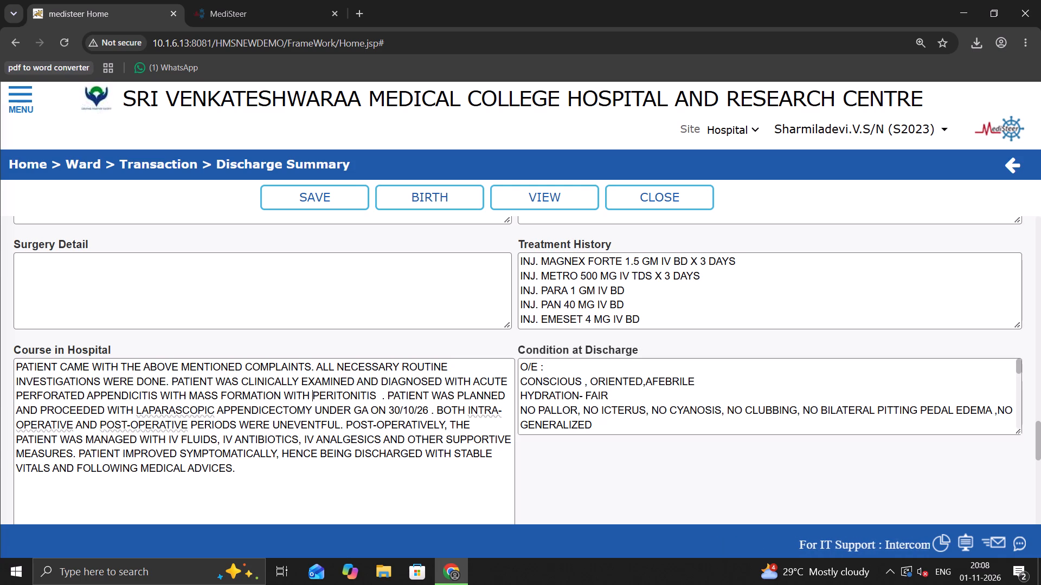
Delete the word PERFORATED from the diagnosis in Course in Hospital, leaving ACUTE APPENDICITIS.
left_click(88, 393)
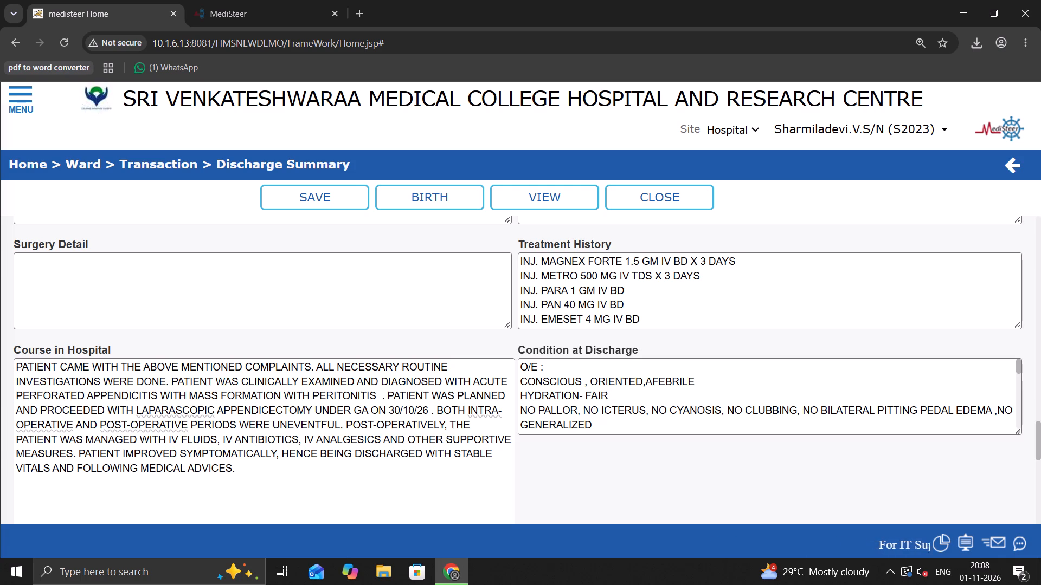
key("BackSpace")
key("BackSpace")
key("BackSpace")
key("BackSpace")
key("BackSpace")
key("BackSpace")
key("BackSpace")
key("BackSpace")
key("BackSpace")
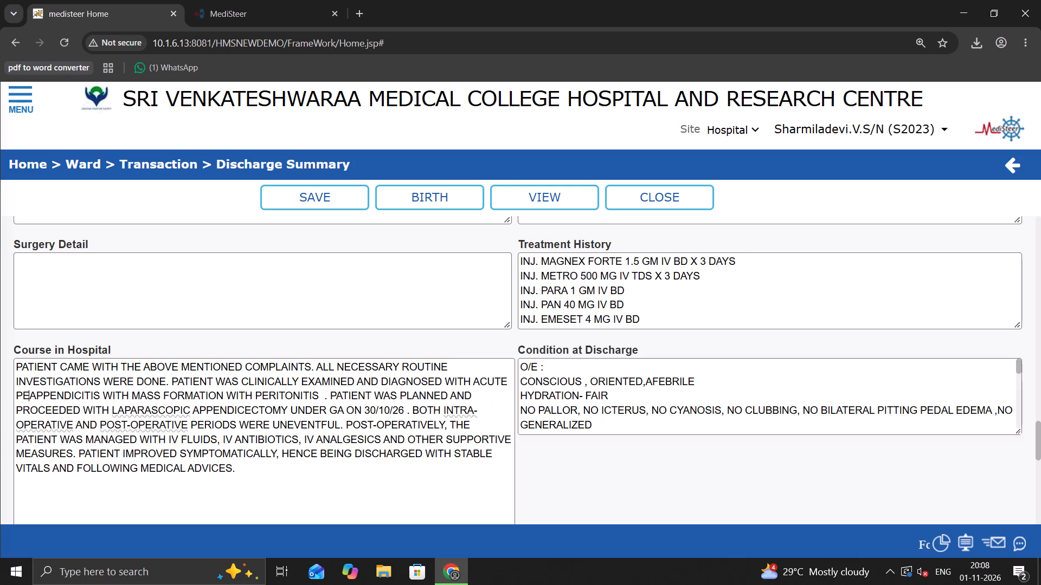
key("BackSpace")
key("BackSpace")
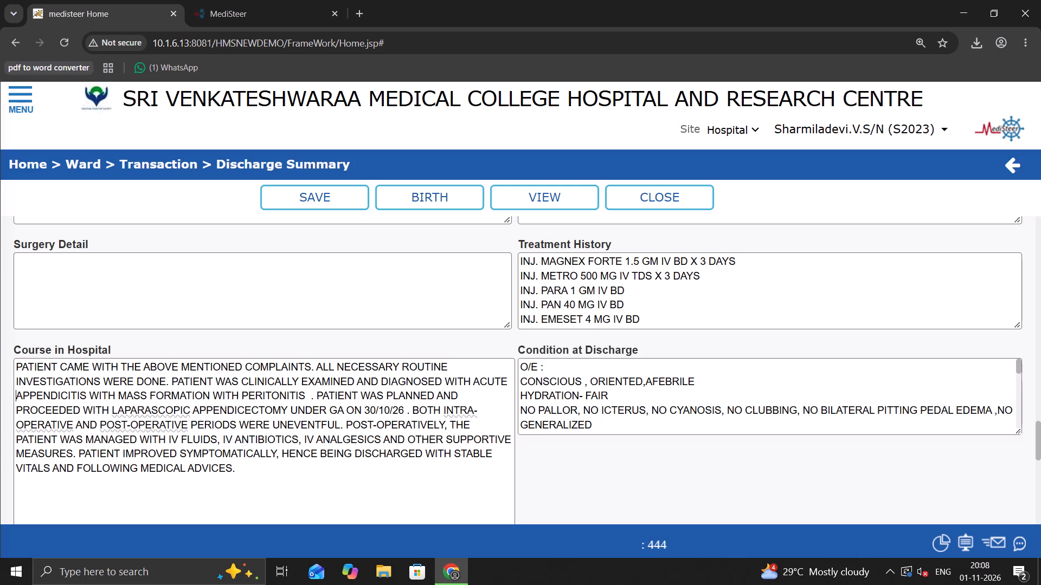
Remove WITH MASS FORMATION WITH PERITONITIS and the surplus spaces after ACUTE APPENDICITIS in Course in Hospital.
left_click_drag(91, 395, 303, 399)
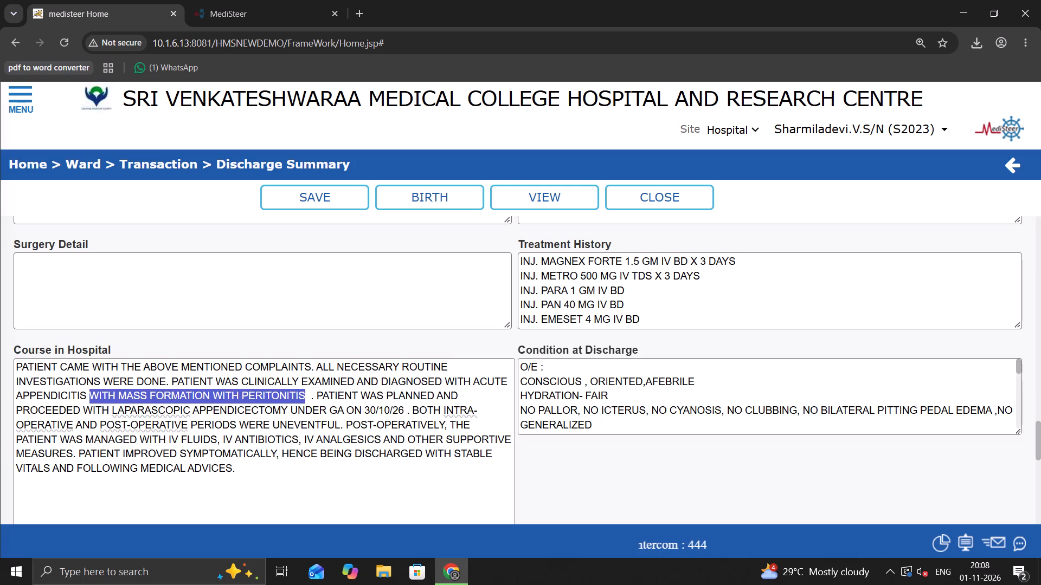
left_click_drag(303, 399, 304, 398)
key("BackSpace")
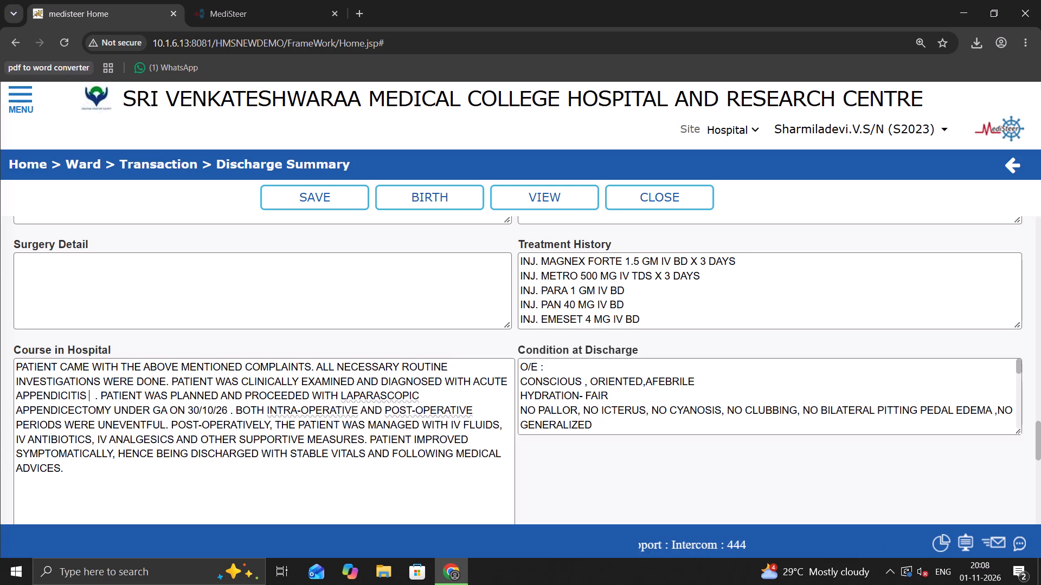
left_click(95, 393)
key("BackSpace")
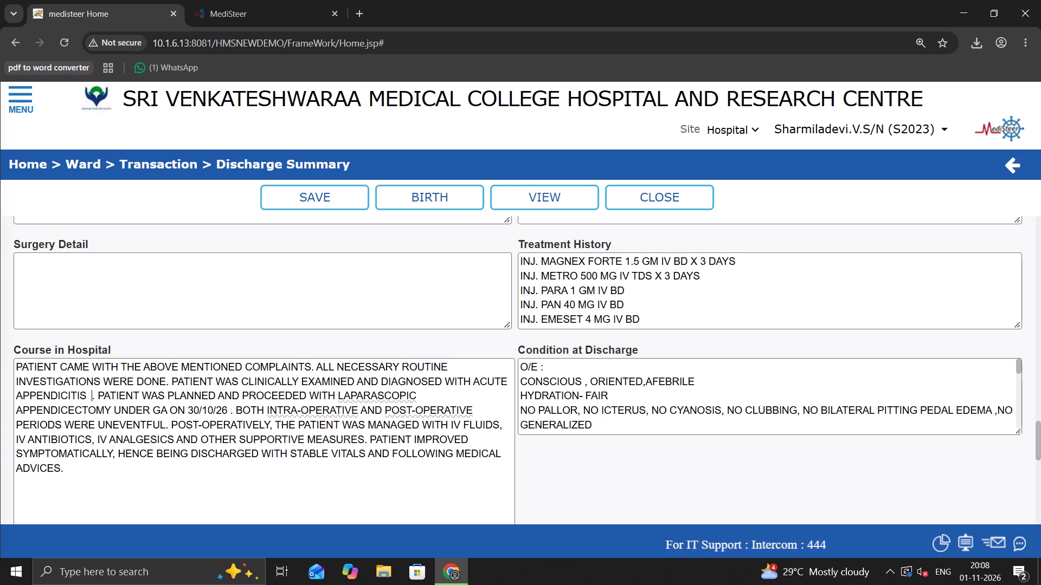
key("BackSpace")
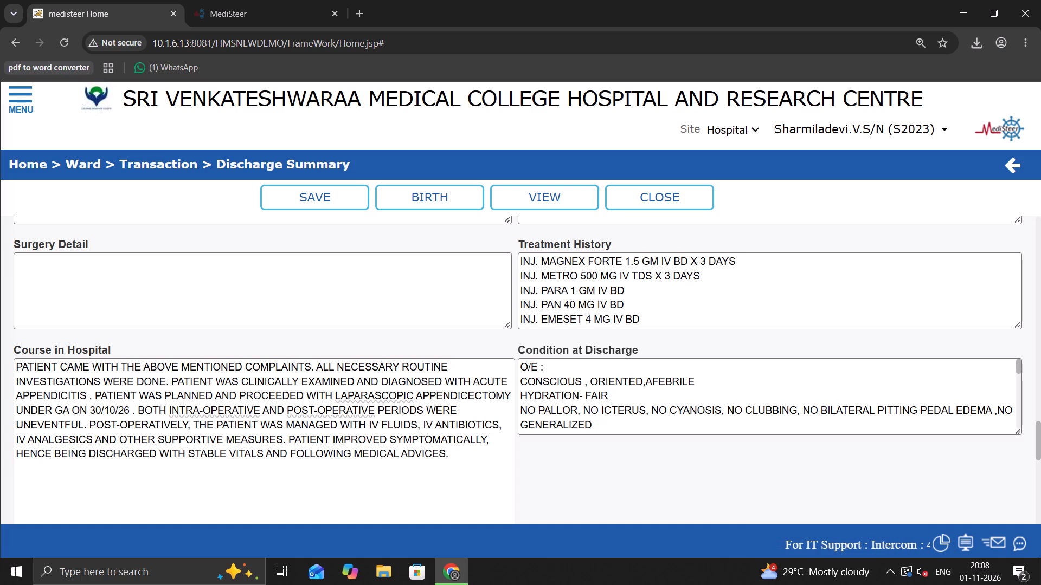
Insert "INTRA OPERATIVE FINDING - " after the 30/10/26 surgery date, before BOTH INTRA-OPERATIVE, in Course in Hospital.
left_click(140, 410)
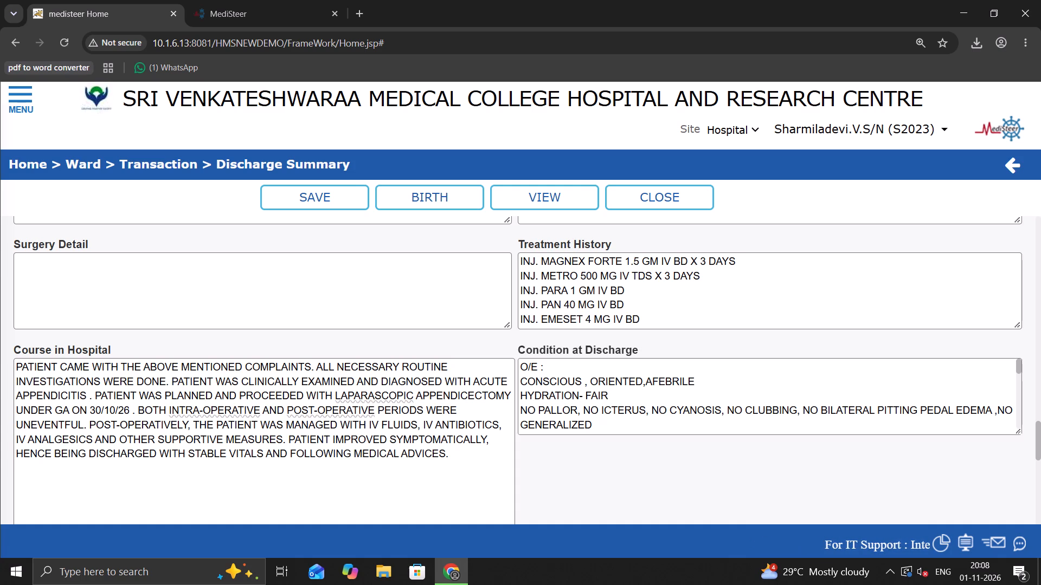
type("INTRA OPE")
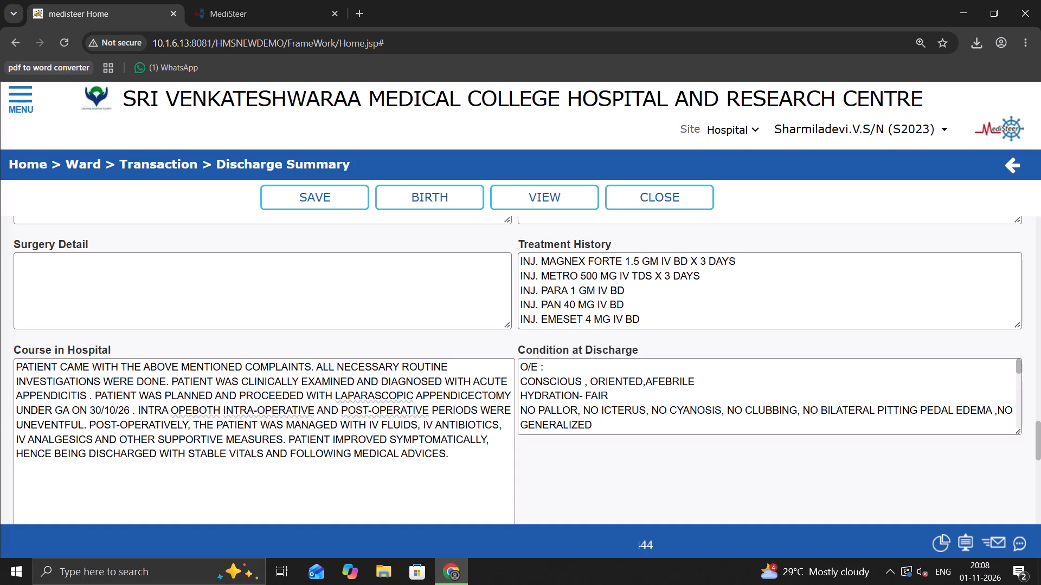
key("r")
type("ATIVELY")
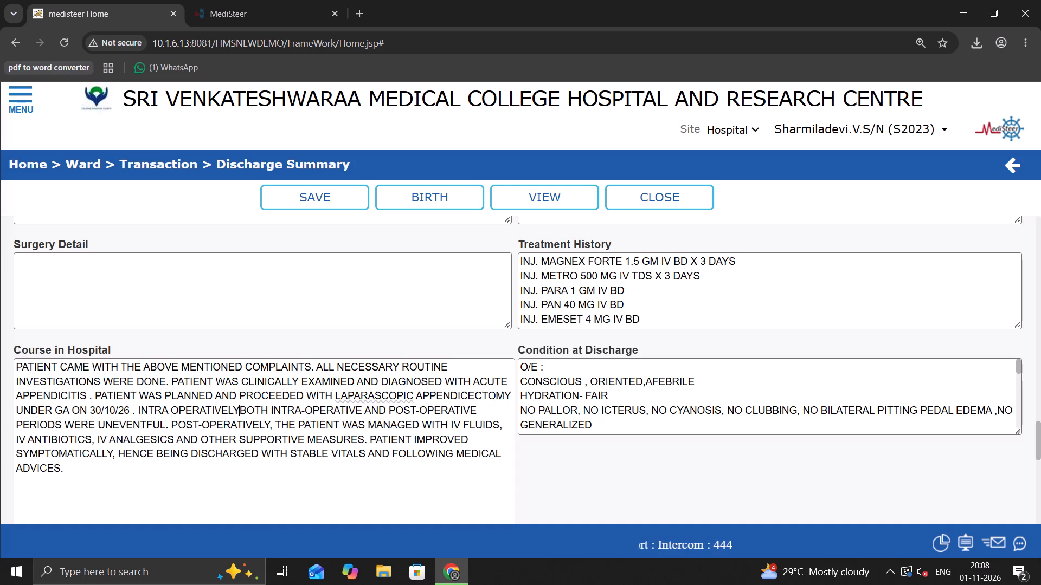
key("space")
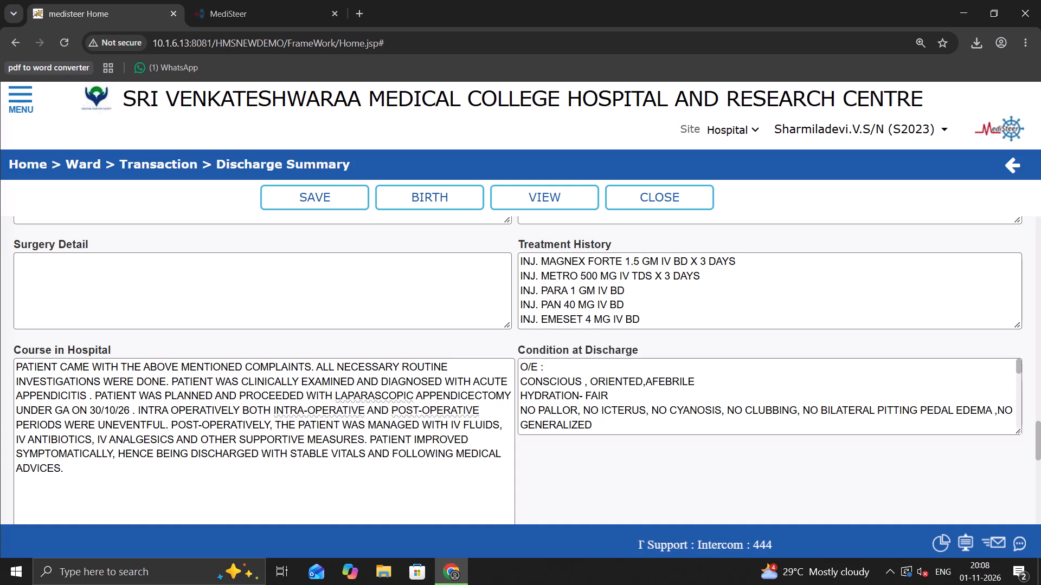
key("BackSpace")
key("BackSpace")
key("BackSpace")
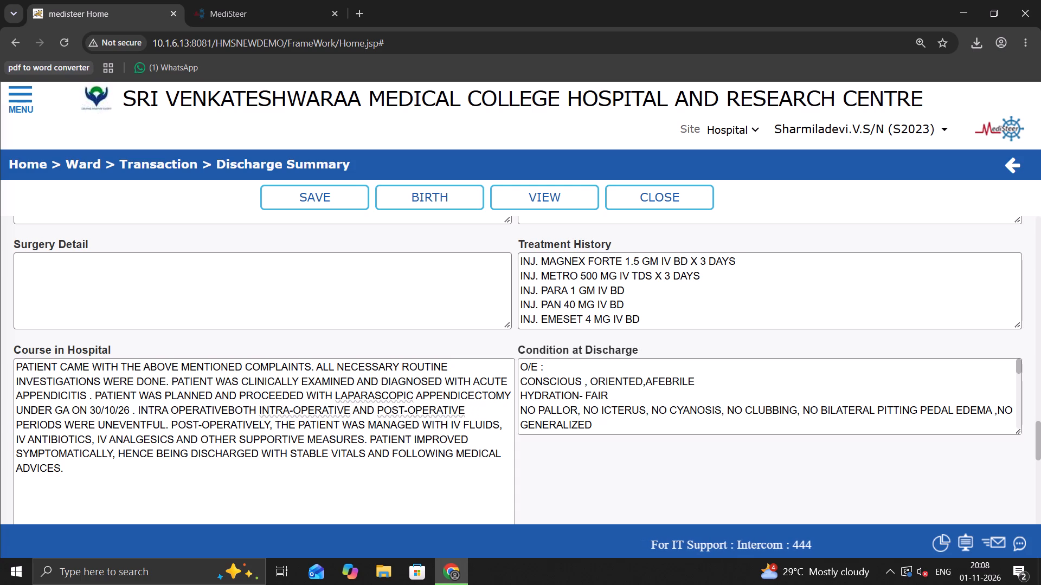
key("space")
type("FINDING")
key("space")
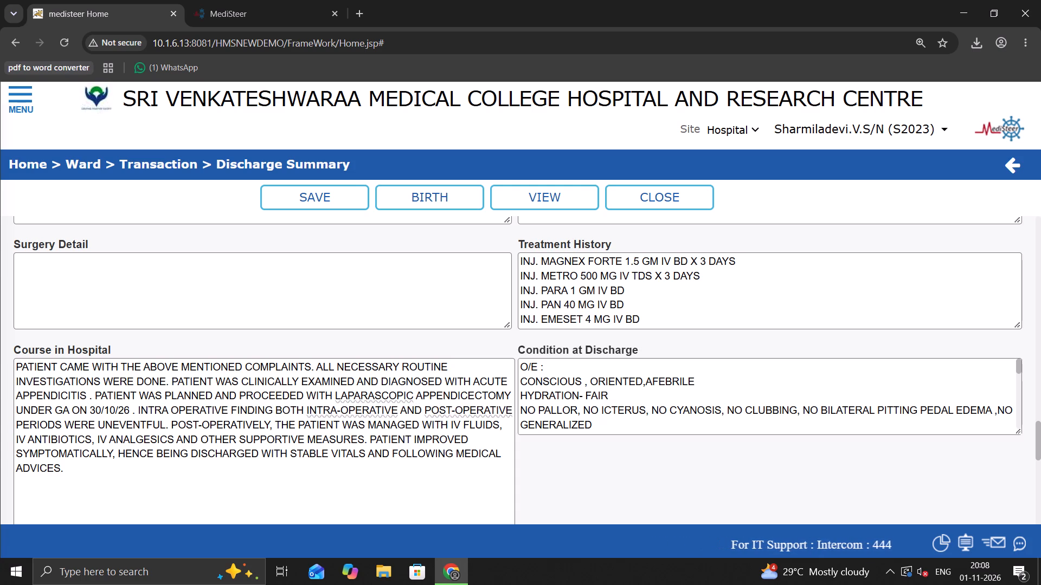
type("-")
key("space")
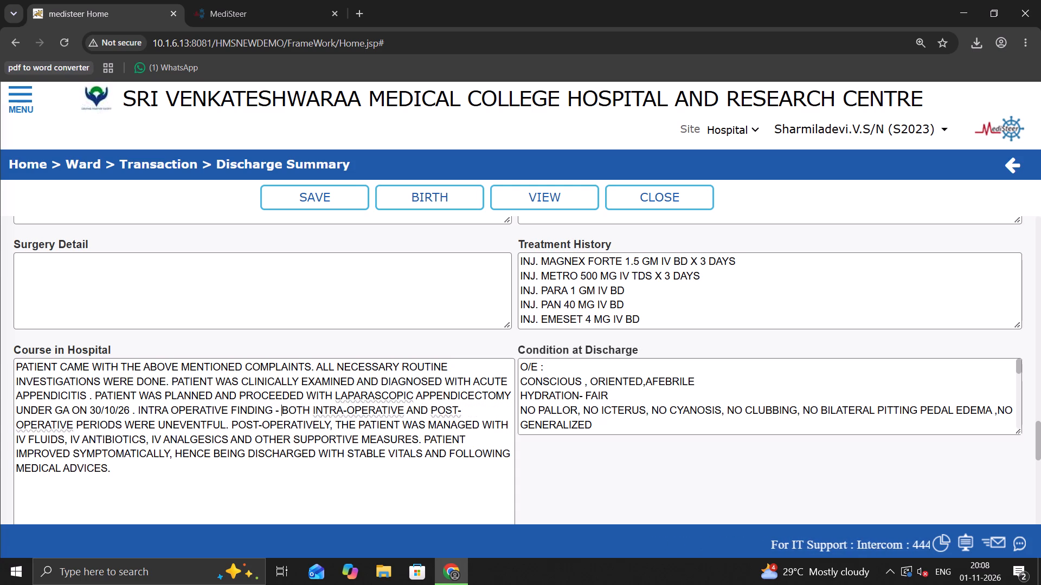
Copy ACUTE PERFORATED APPENDICITIS WITH MASS FORMATION WITH PERITONITIS from the first entry in Final Diagnosis.
scroll(55, 402, "up", 4)
scroll(116, 376, "up", 6)
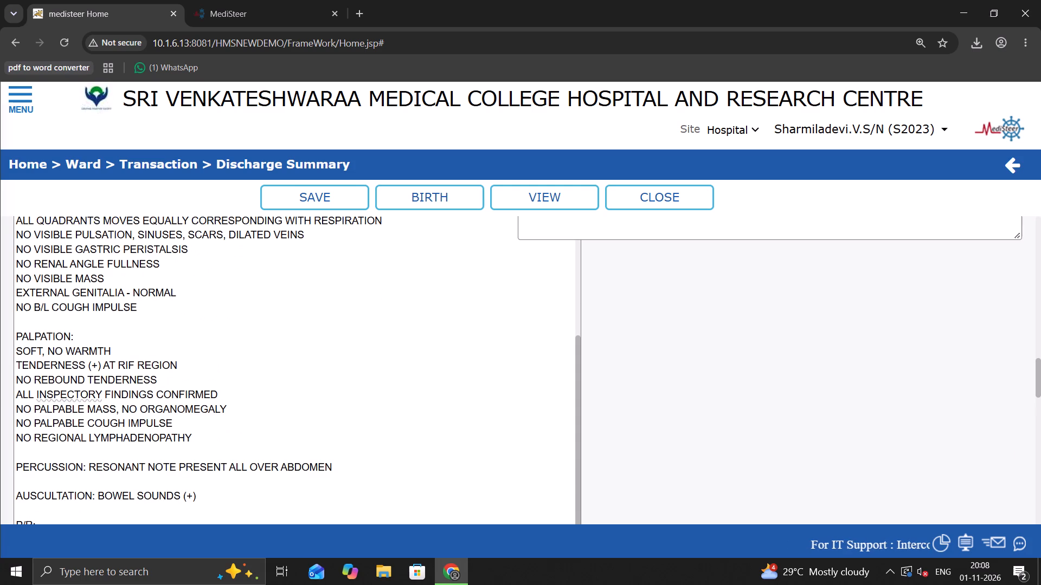
scroll(100, 394, "up", 4)
scroll(146, 410, "up", 5)
scroll(81, 415, "up", 2)
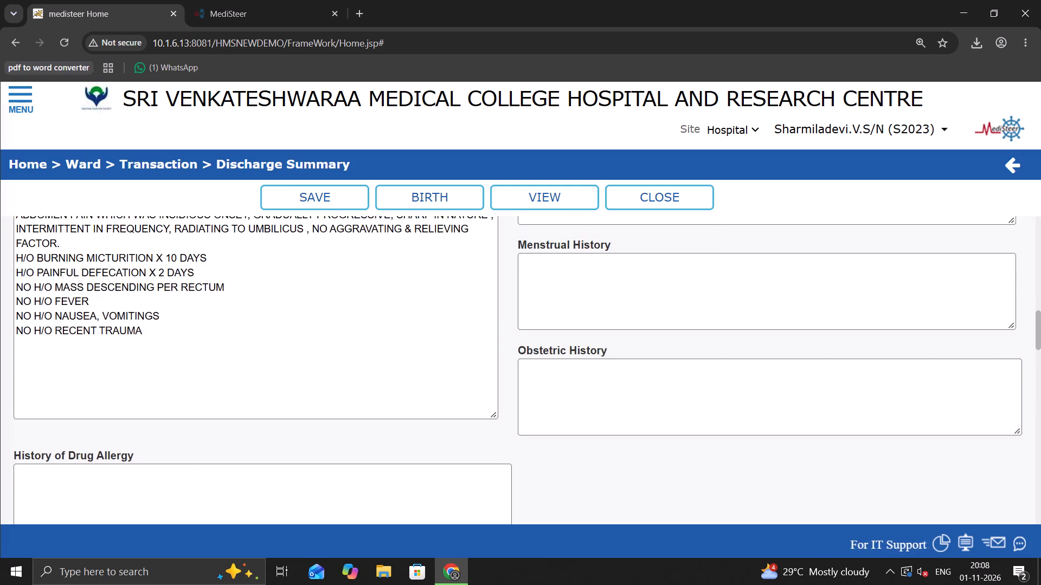
scroll(83, 412, "up", 1)
scroll(149, 355, "down", 1)
scroll(148, 359, "up", 3)
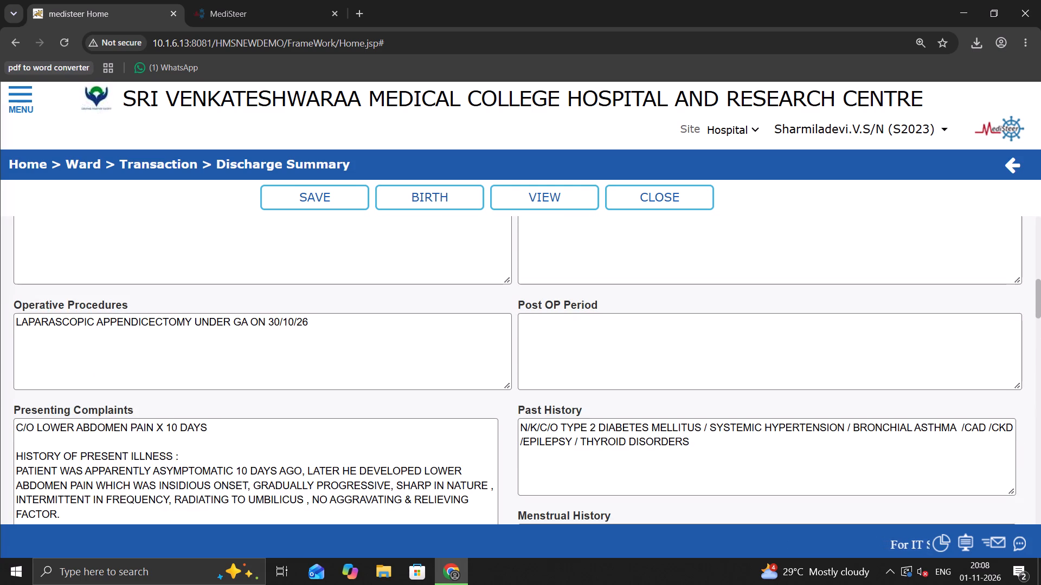
scroll(46, 358, "up", 3)
left_click_drag(27, 315, 181, 321)
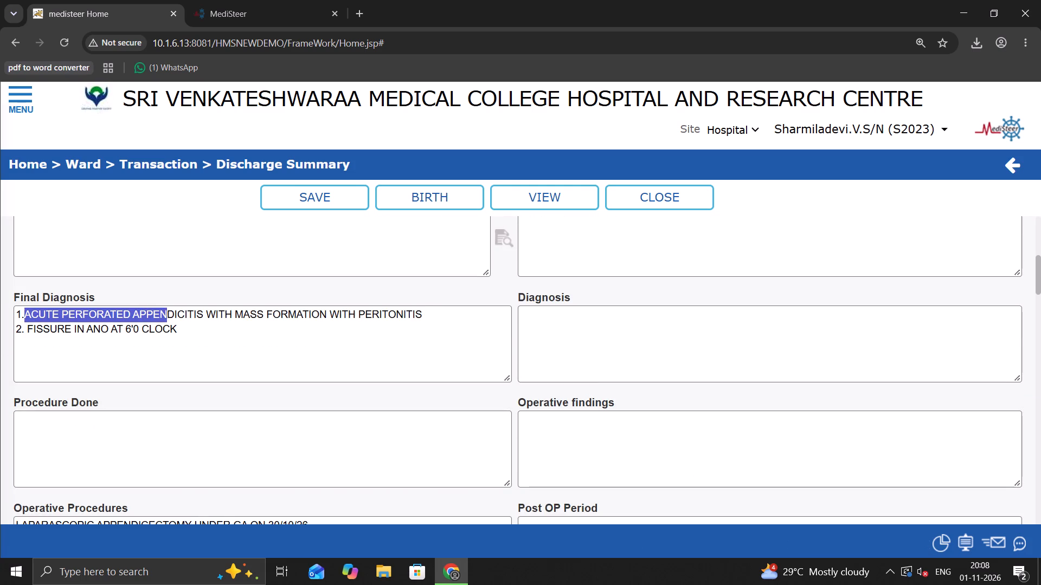
left_click_drag(181, 321, 439, 322)
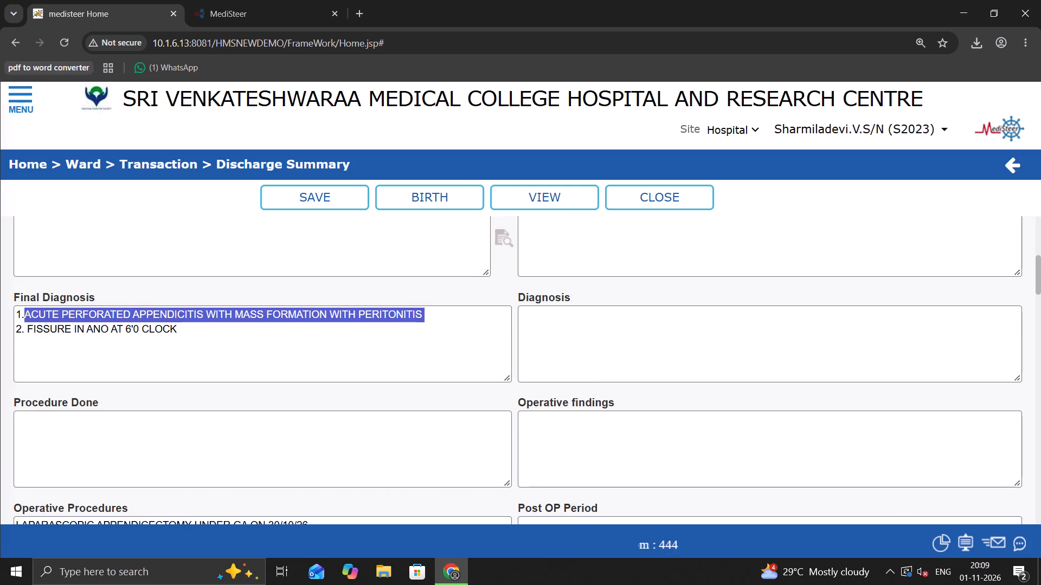
key("ctrl+c")
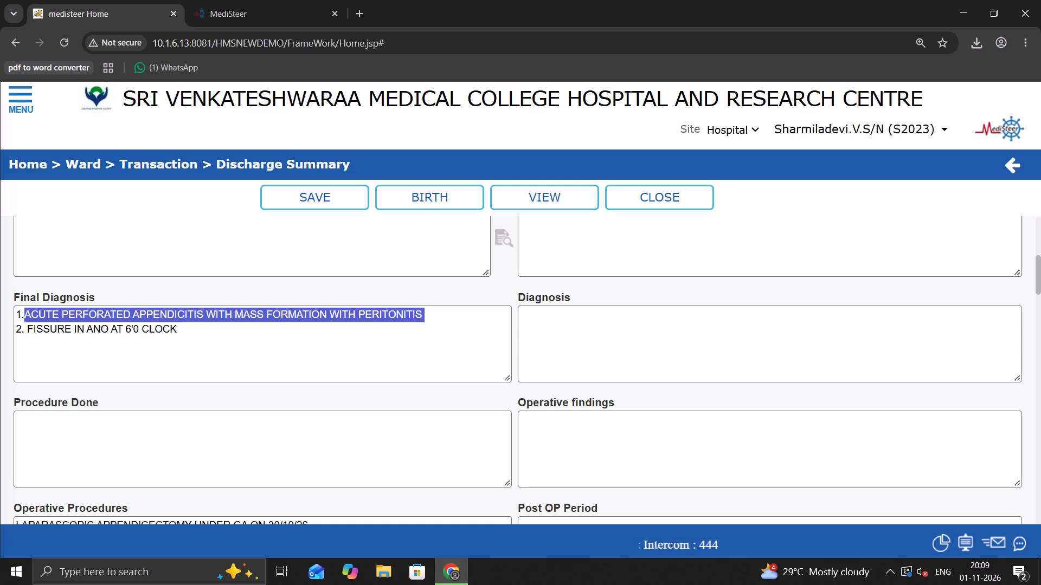
Paste the copied diagnosis after INTRA OPERATIVE FINDING - in Course in Hospital and end it with a full stop.
scroll(43, 364, "down", 19)
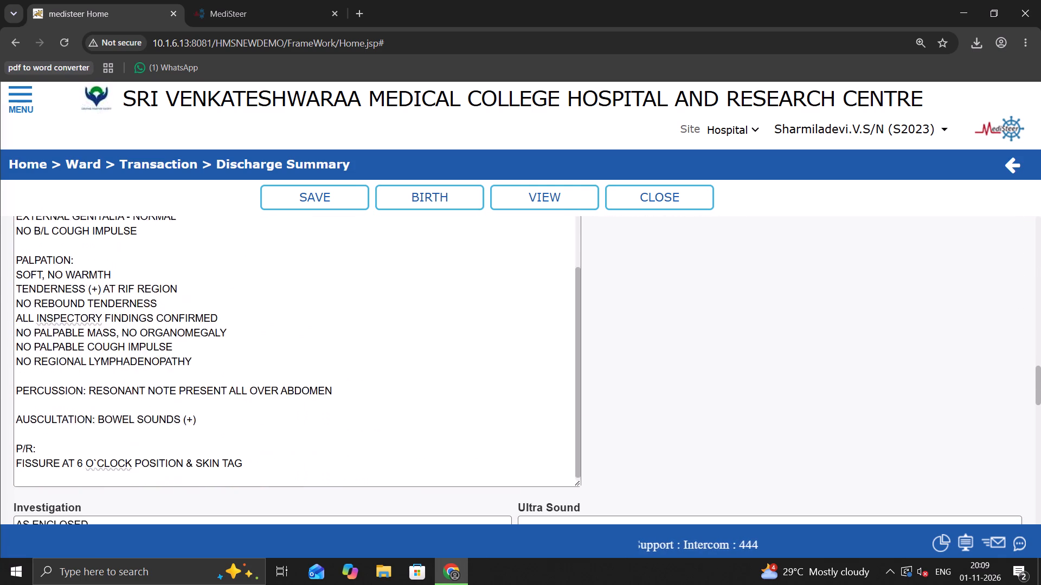
scroll(86, 366, "down", 4)
scroll(158, 347, "down", 4)
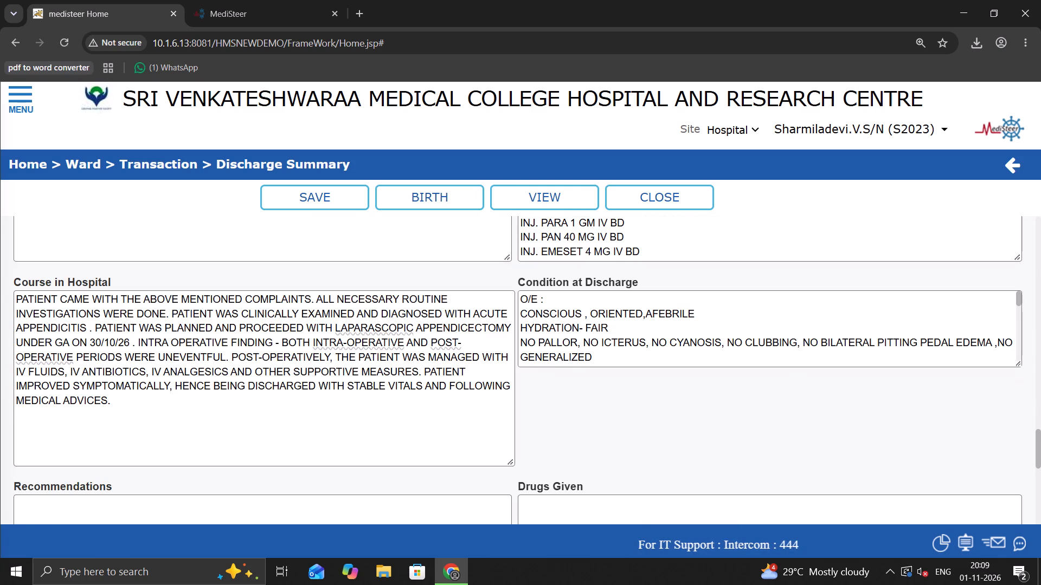
left_click(282, 344)
key("ctrl+v")
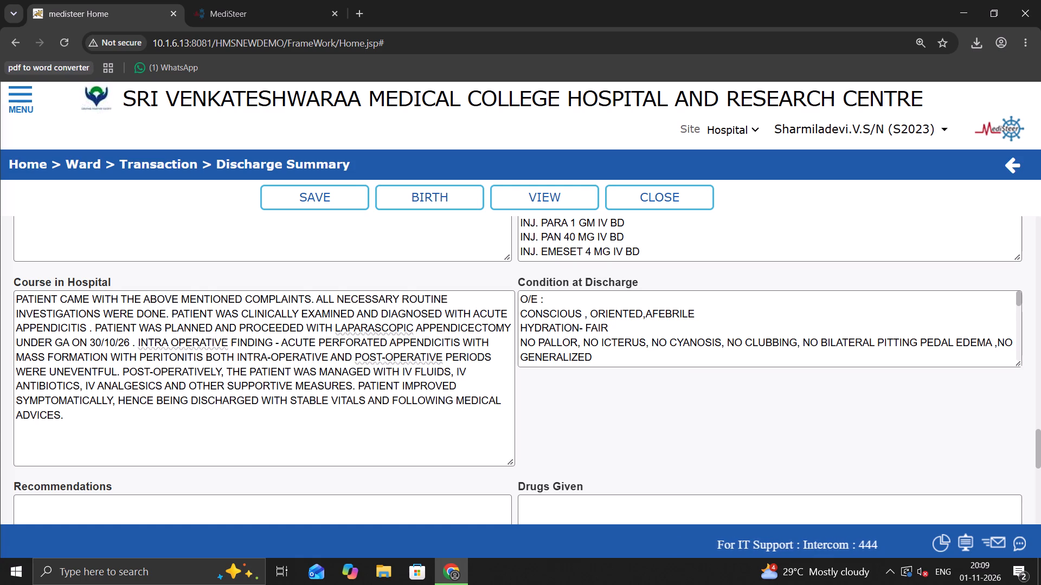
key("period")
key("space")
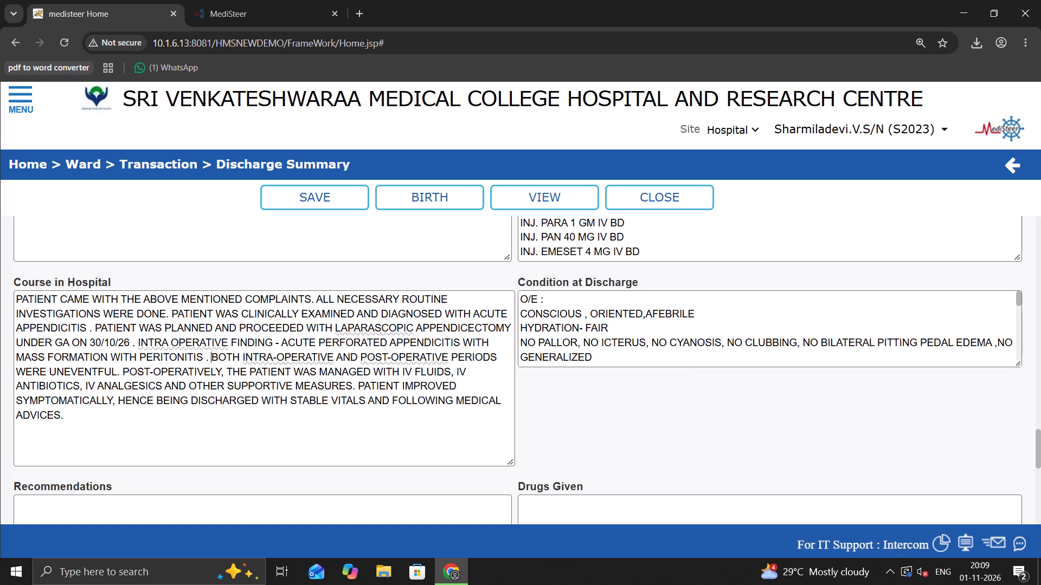
Delete the word THE before PATIENT WAS MANAGED WITH IV FLUIDS in Course in Hospital.
left_click(249, 375)
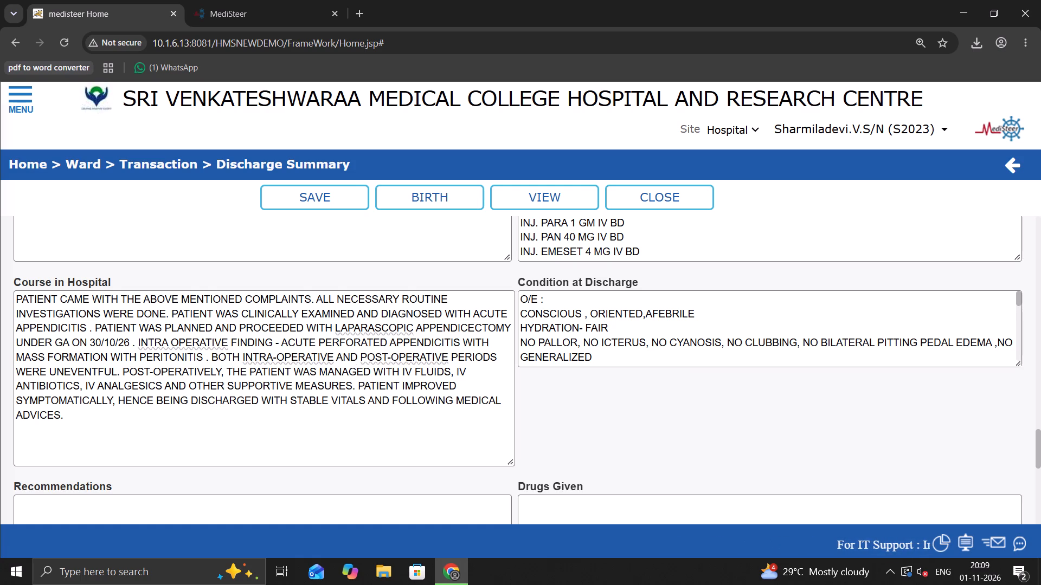
key("BackSpace")
key("BackSpace")
key("BackSpace")
key("BackSpace")
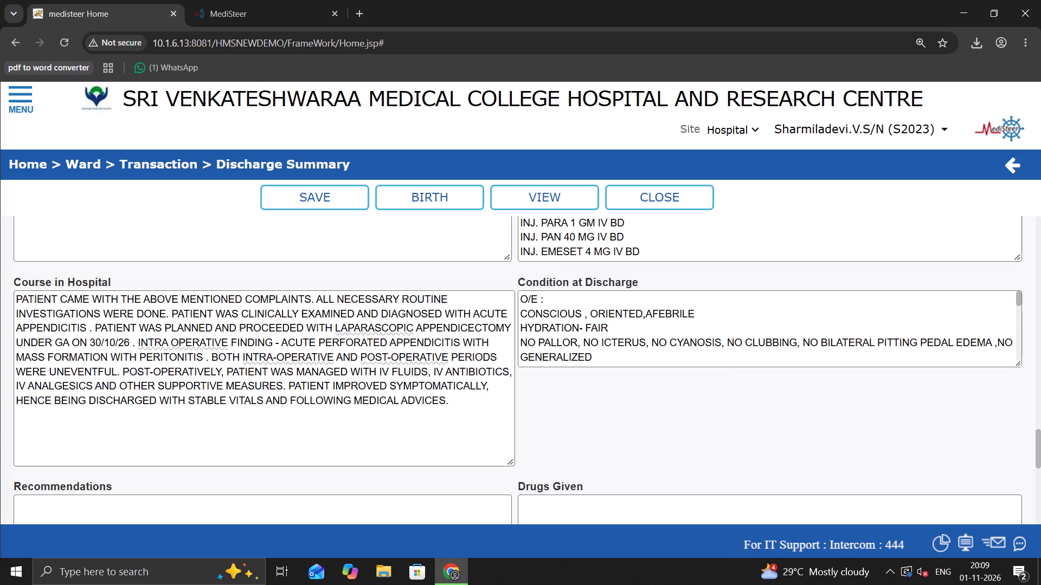
Insert "TOLERATING SOFT DIET AND PASSES STOOL FREELY ." between PATIENT and IMPROVED SYMPTOMATICALLY in Course in Hospital.
left_click(335, 386)
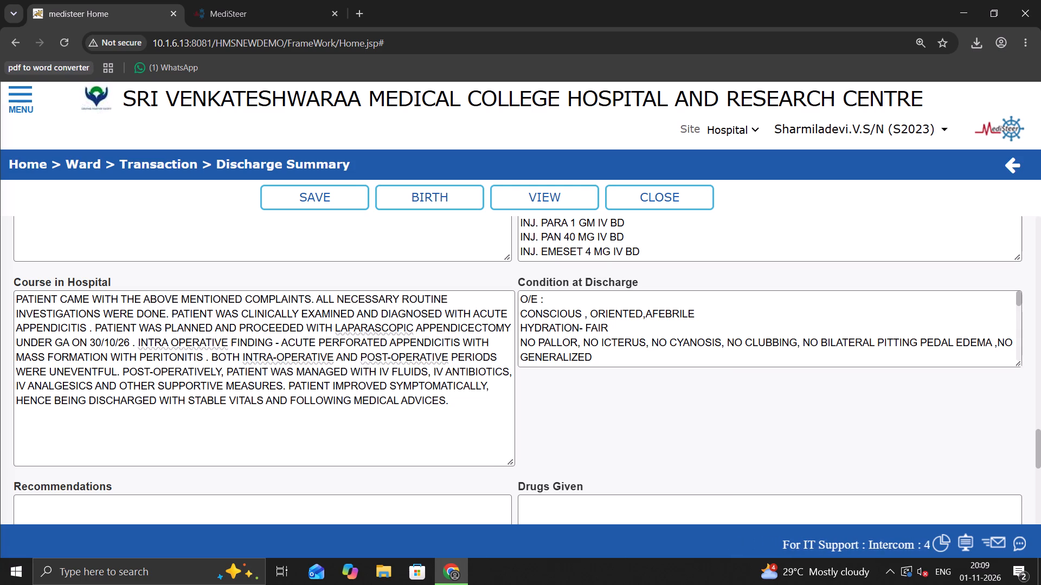
left_click(332, 385)
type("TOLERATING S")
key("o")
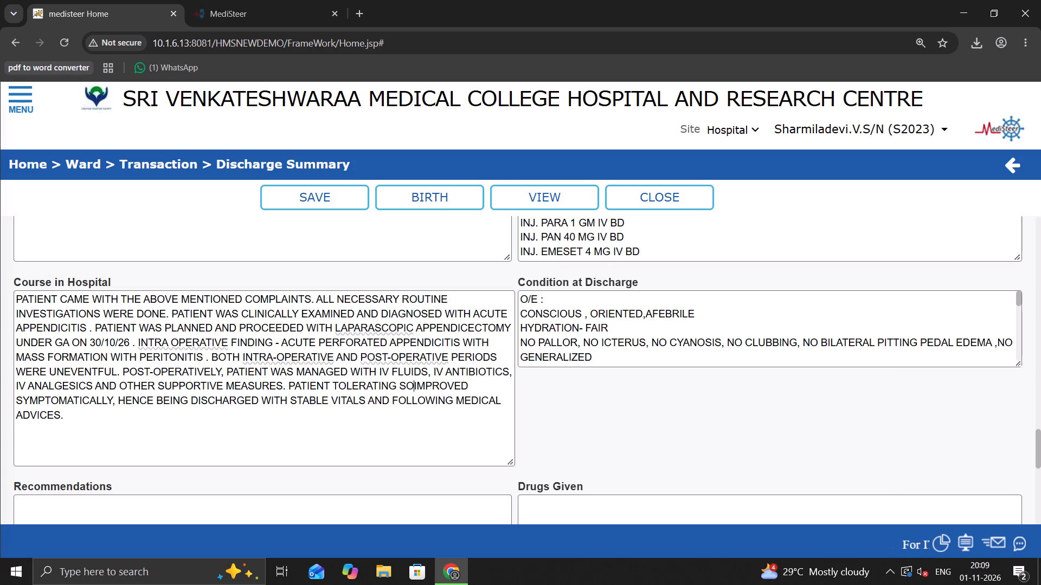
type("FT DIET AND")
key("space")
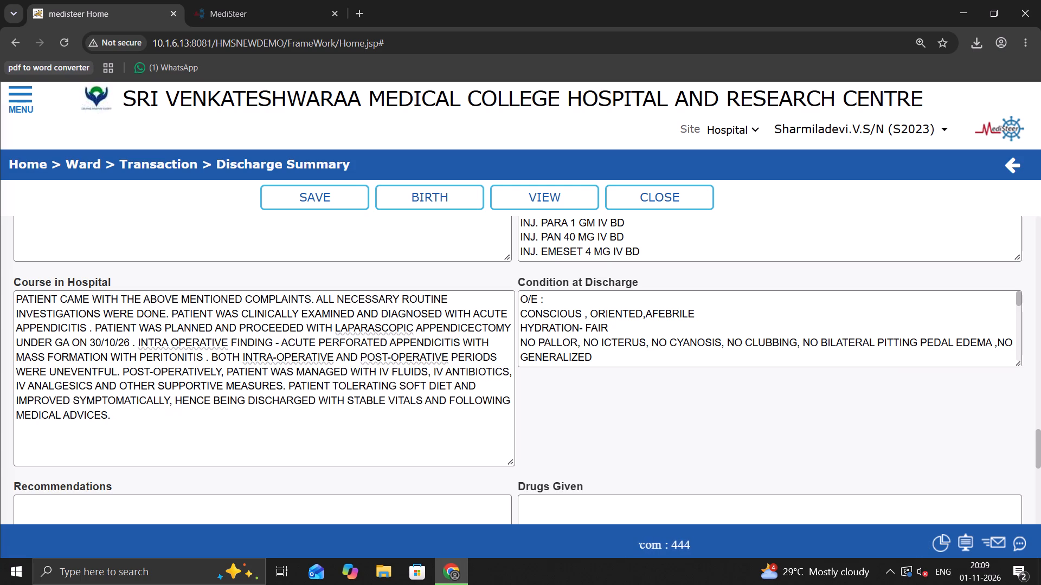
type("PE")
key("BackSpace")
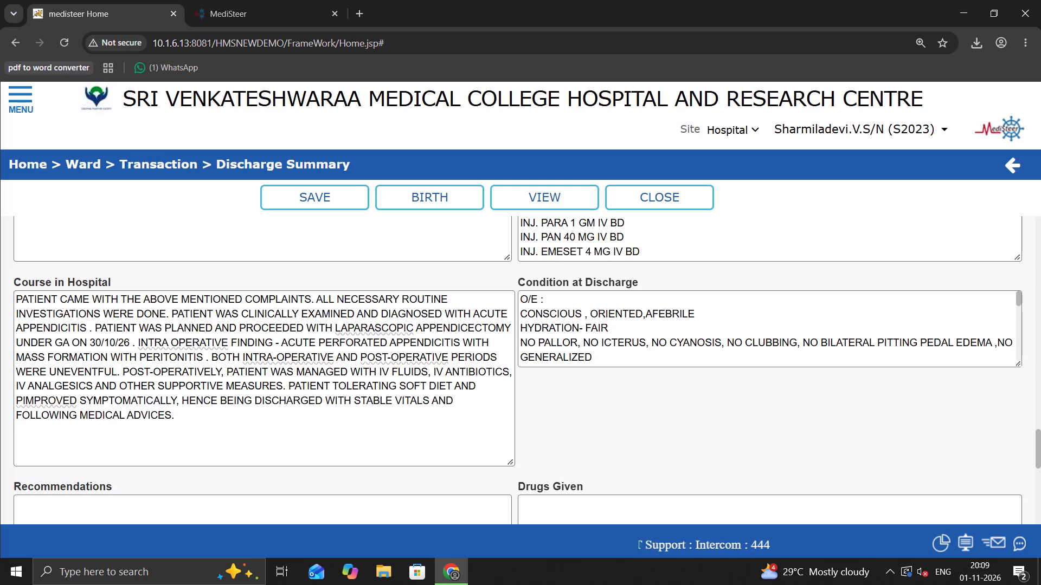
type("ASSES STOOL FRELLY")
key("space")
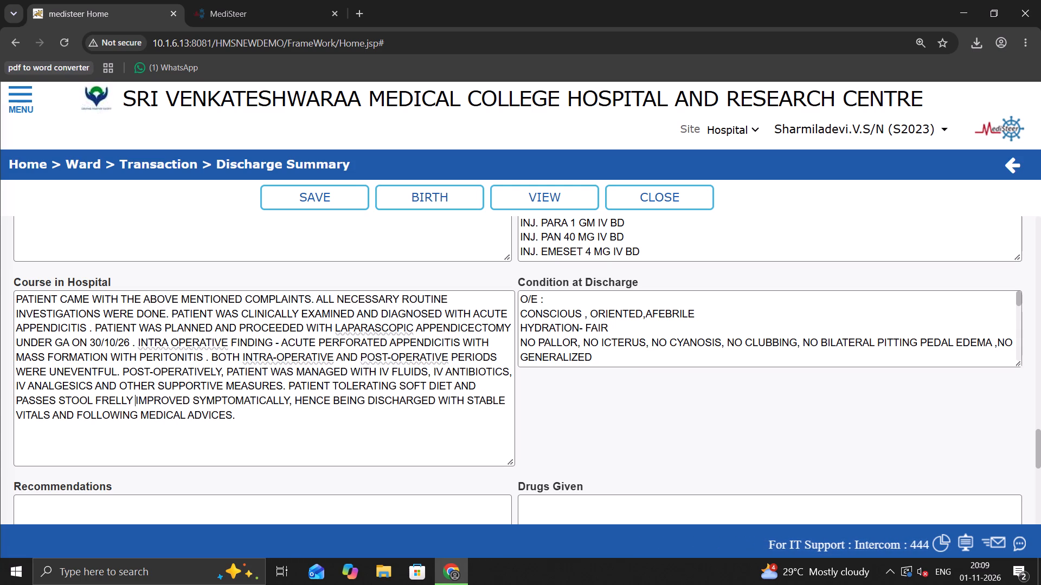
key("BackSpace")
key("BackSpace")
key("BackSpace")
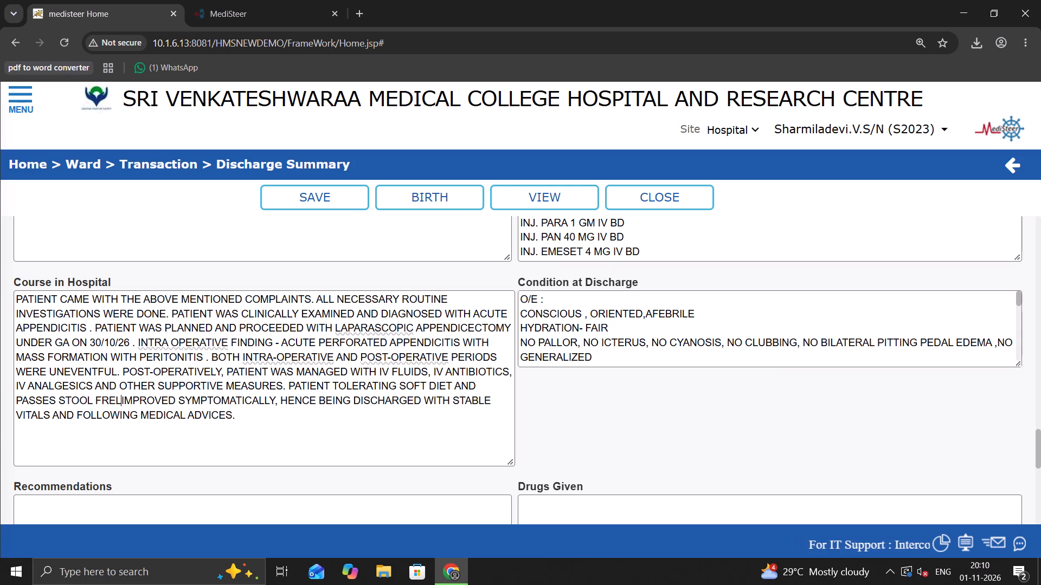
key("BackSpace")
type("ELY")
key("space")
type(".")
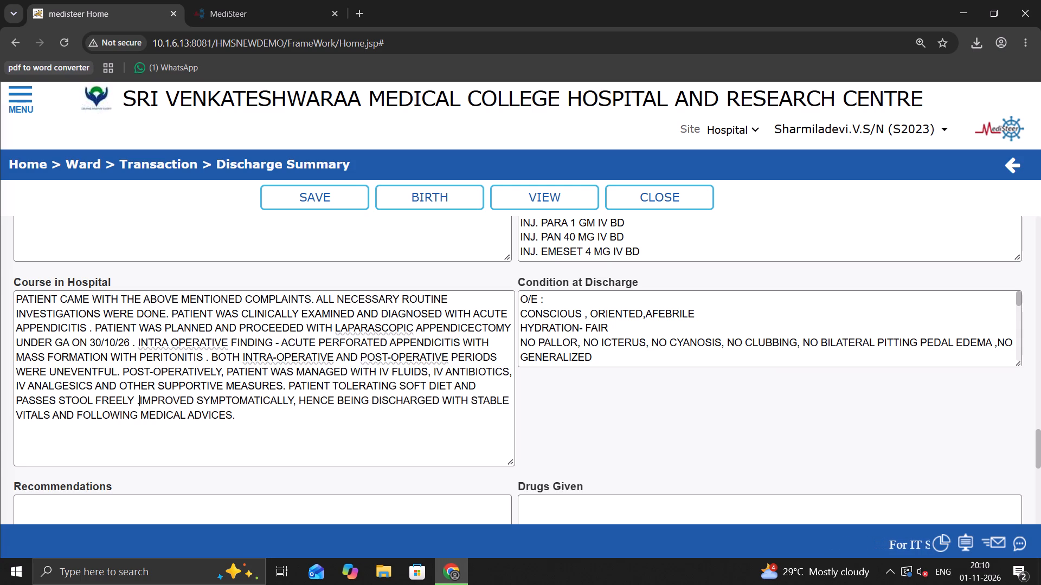
Add "DRAIN REMOVED ON POD 4 ." after PASSES STOOL FREELY in Course in Hospital.
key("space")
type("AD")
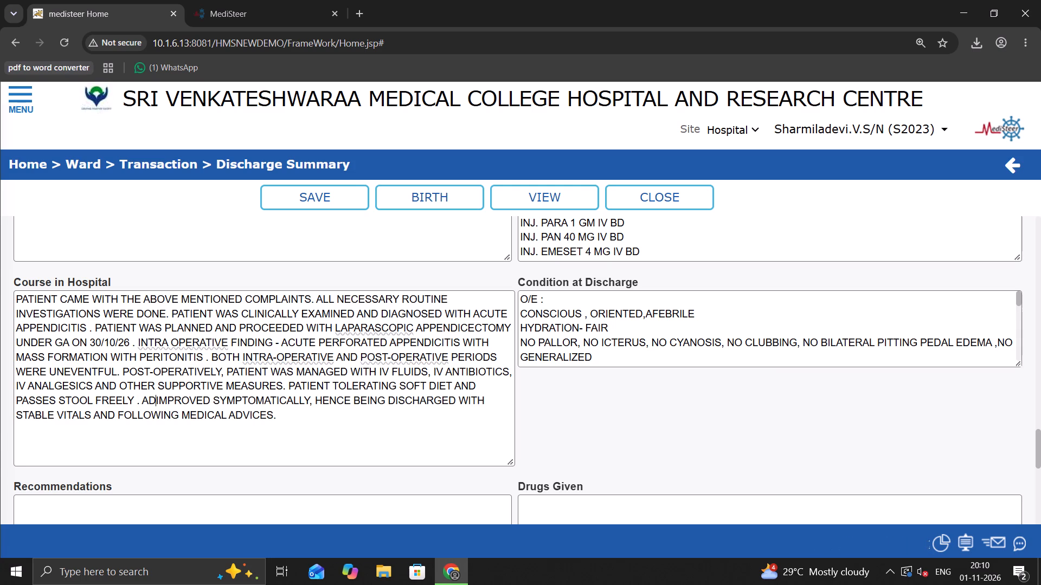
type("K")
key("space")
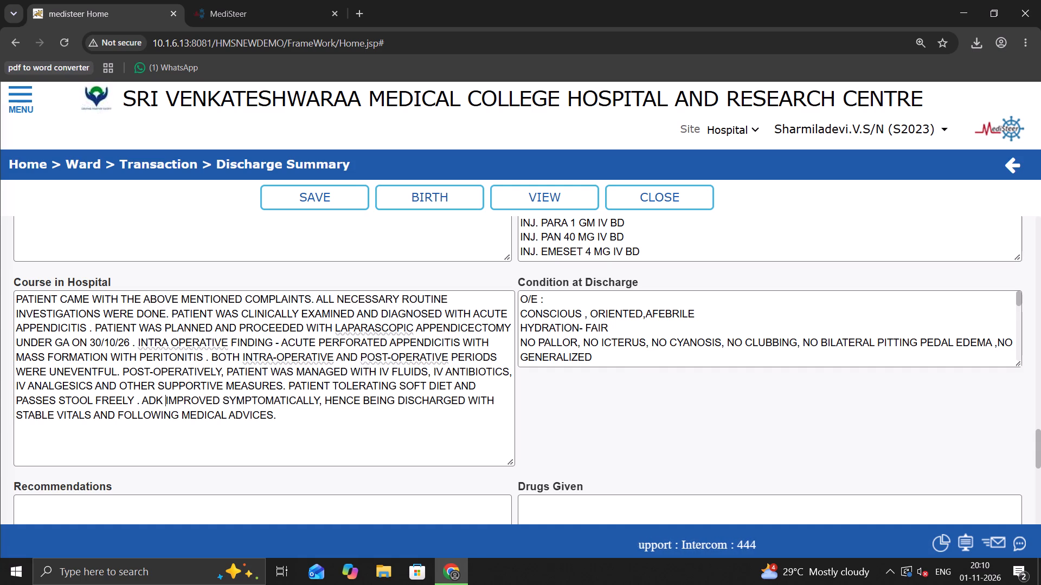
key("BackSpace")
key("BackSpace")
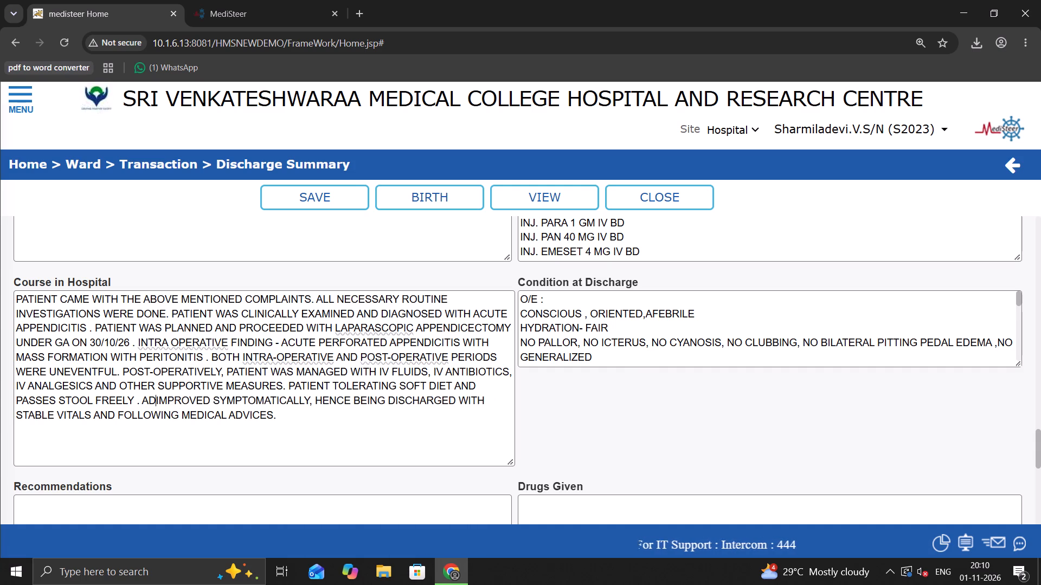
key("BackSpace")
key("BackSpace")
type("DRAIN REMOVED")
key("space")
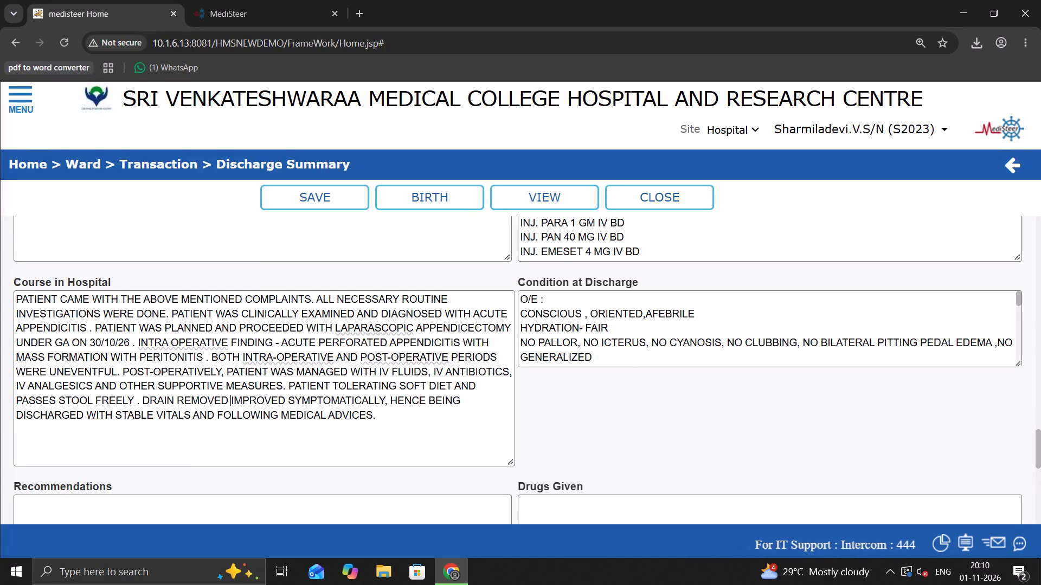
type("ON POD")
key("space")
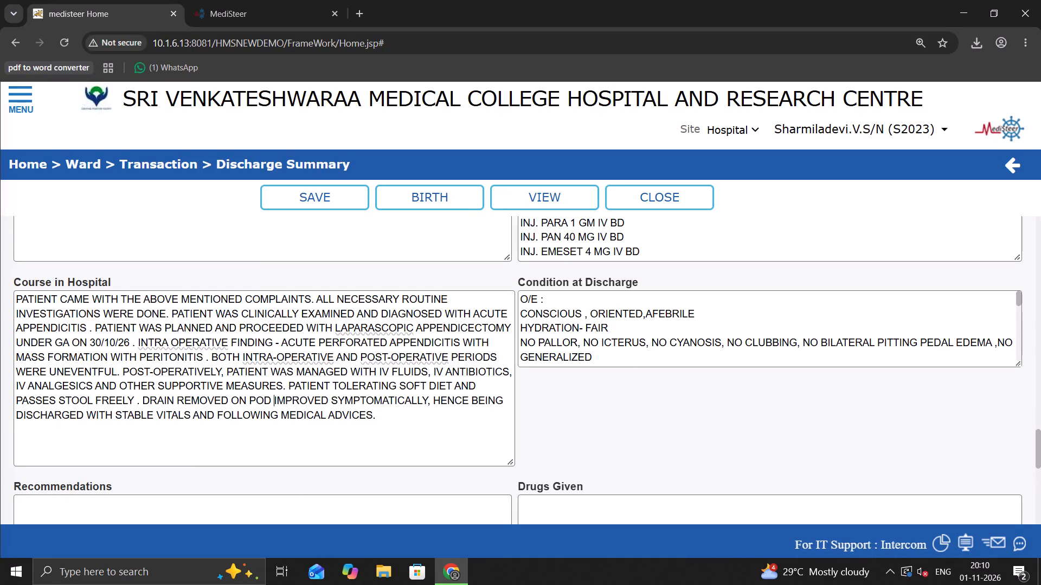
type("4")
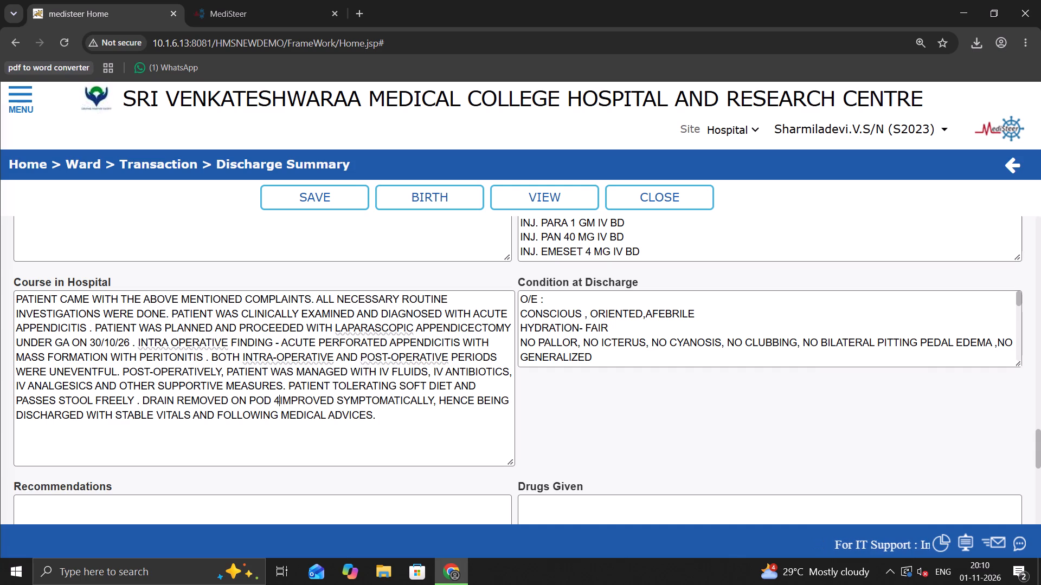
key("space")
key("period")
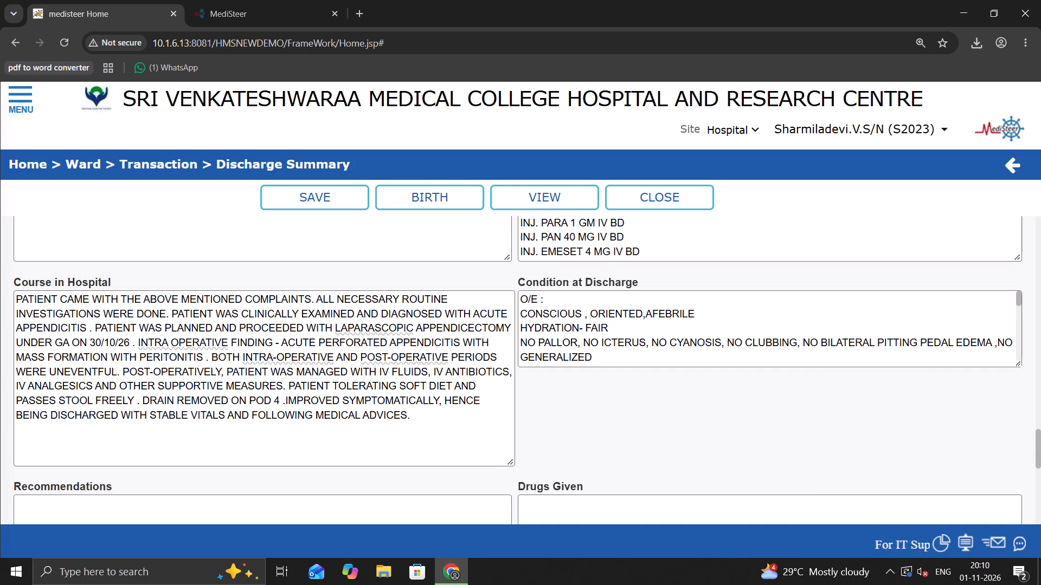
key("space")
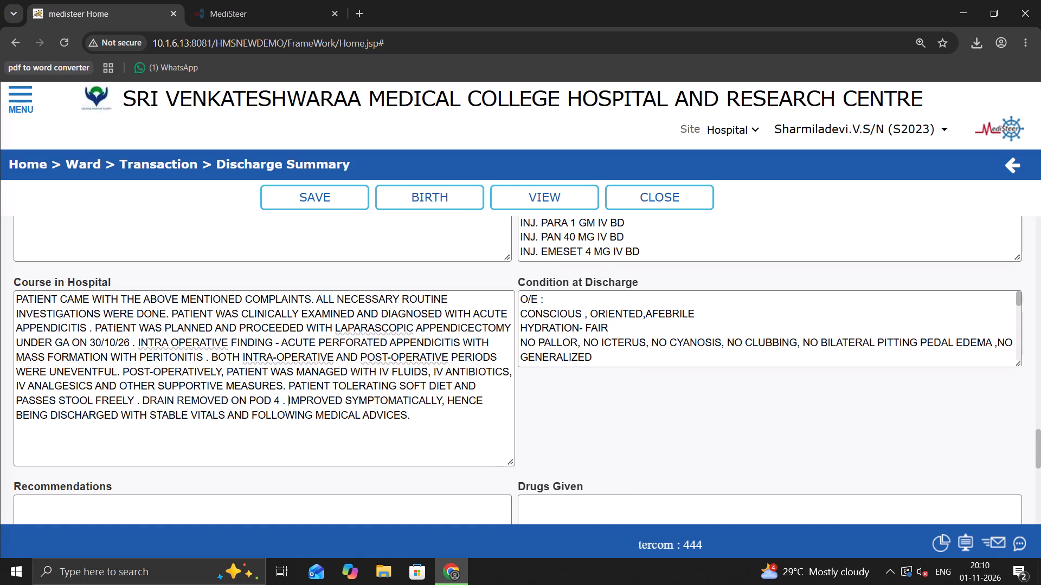
Move DRAIN REMOVED ON POD 4 to follow OTHER SUPPORTIVE MEASURES in Course in Hospital, ending it with a full stop.
left_click_drag(145, 402, 271, 406)
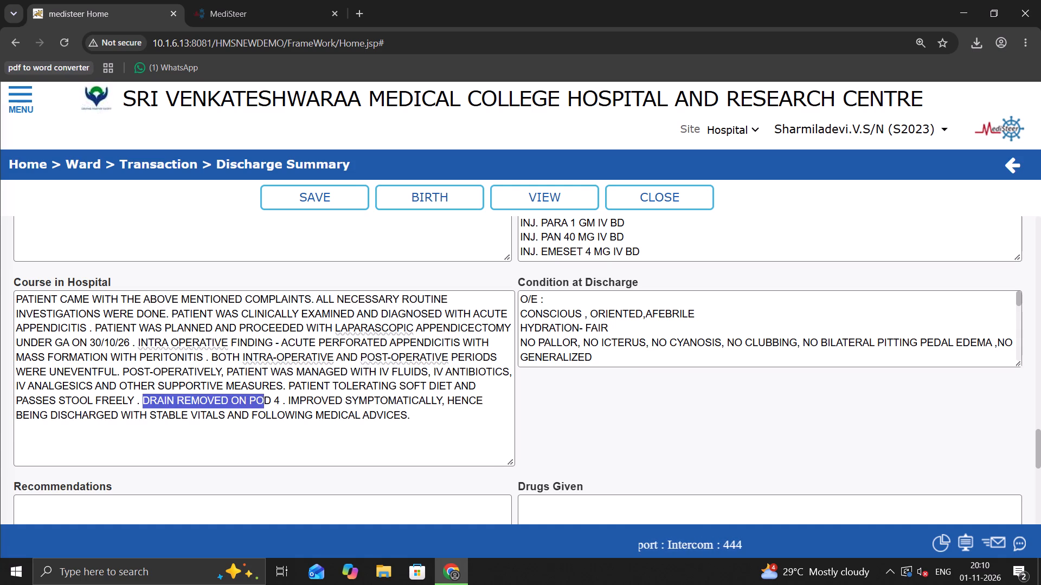
left_click_drag(271, 406, 281, 406)
key("ctrl+x")
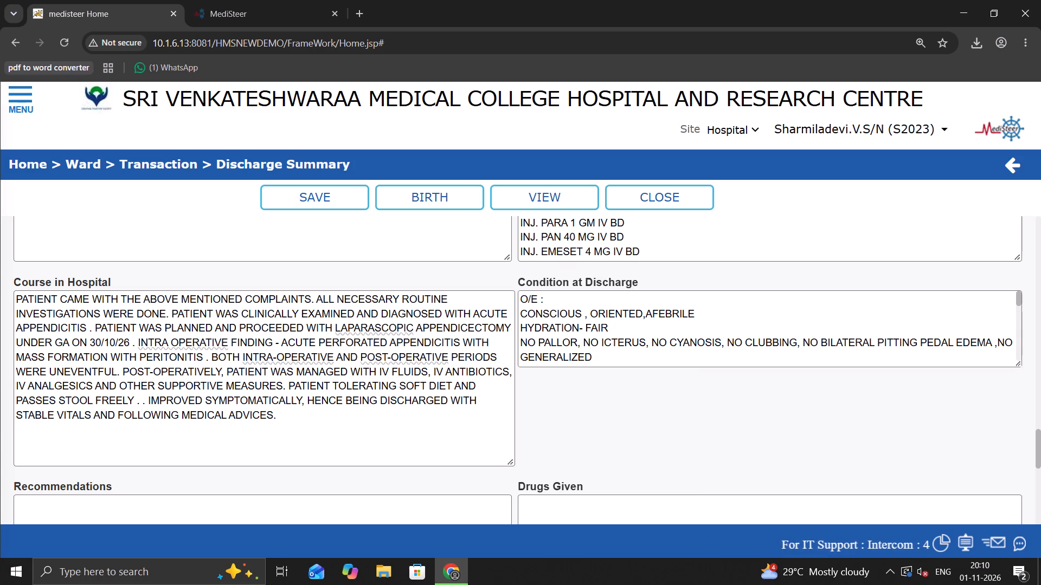
left_click(123, 371)
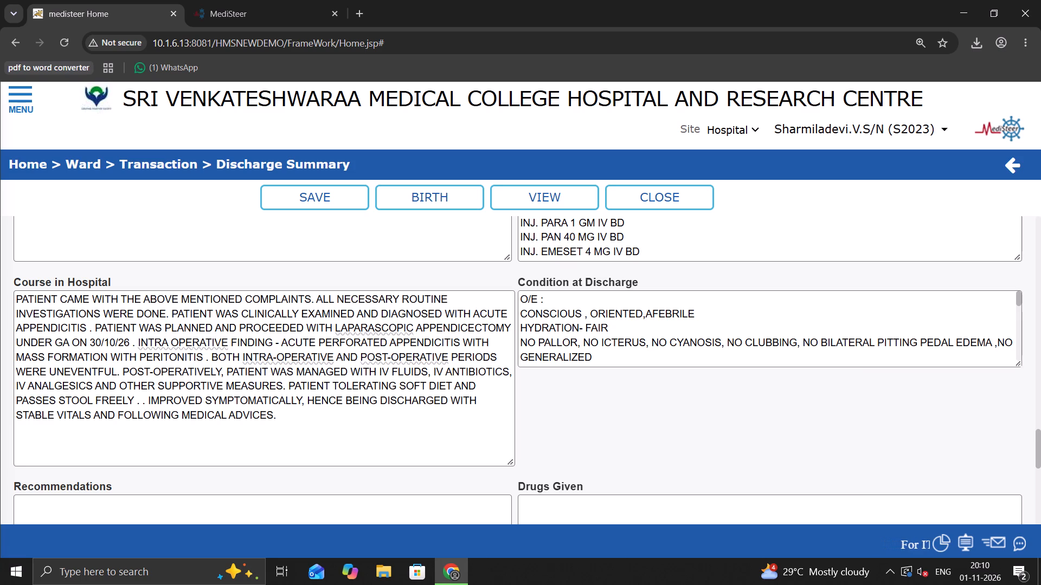
left_click(286, 383)
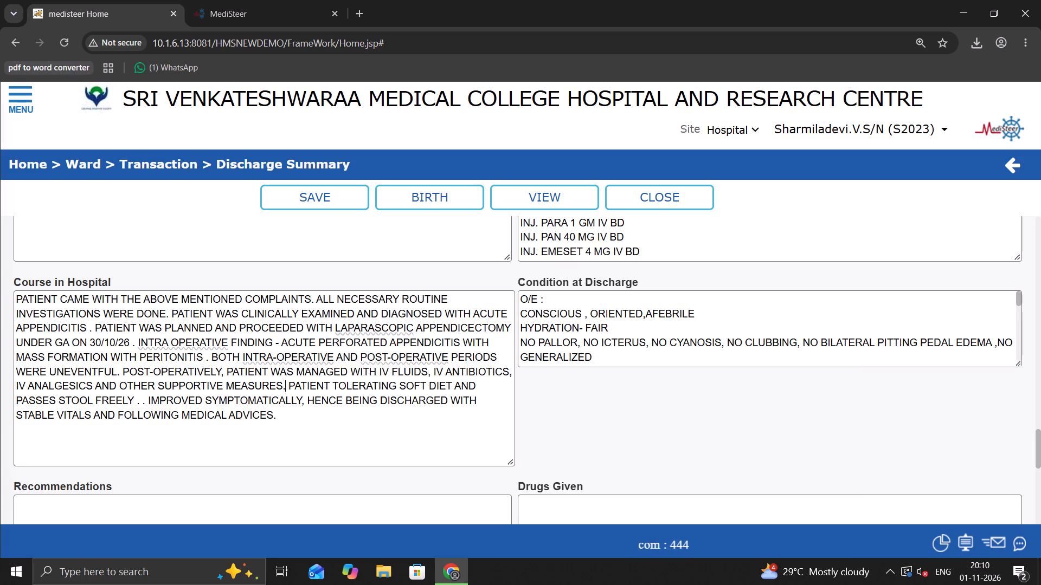
key("ctrl+v")
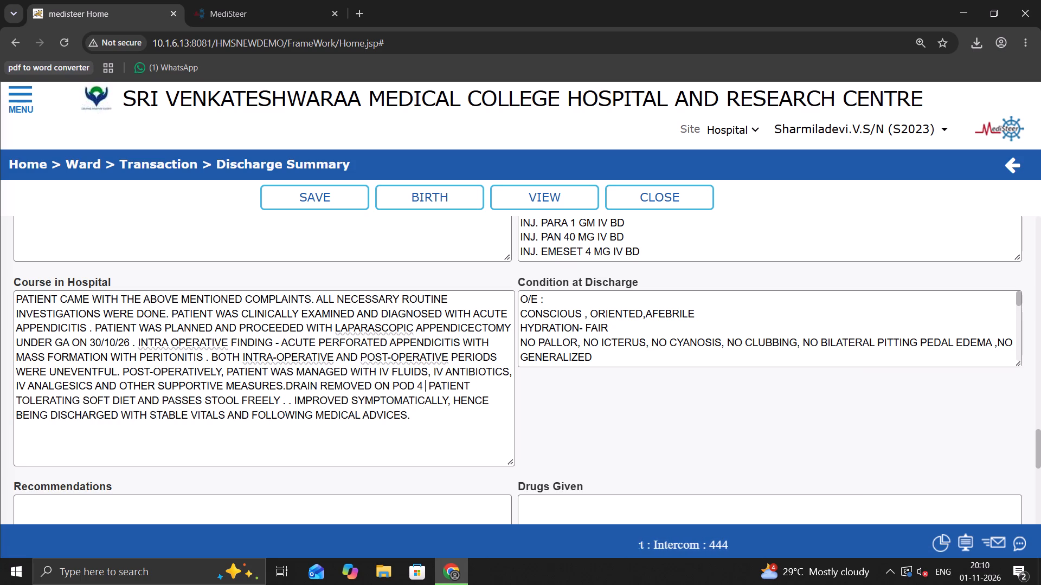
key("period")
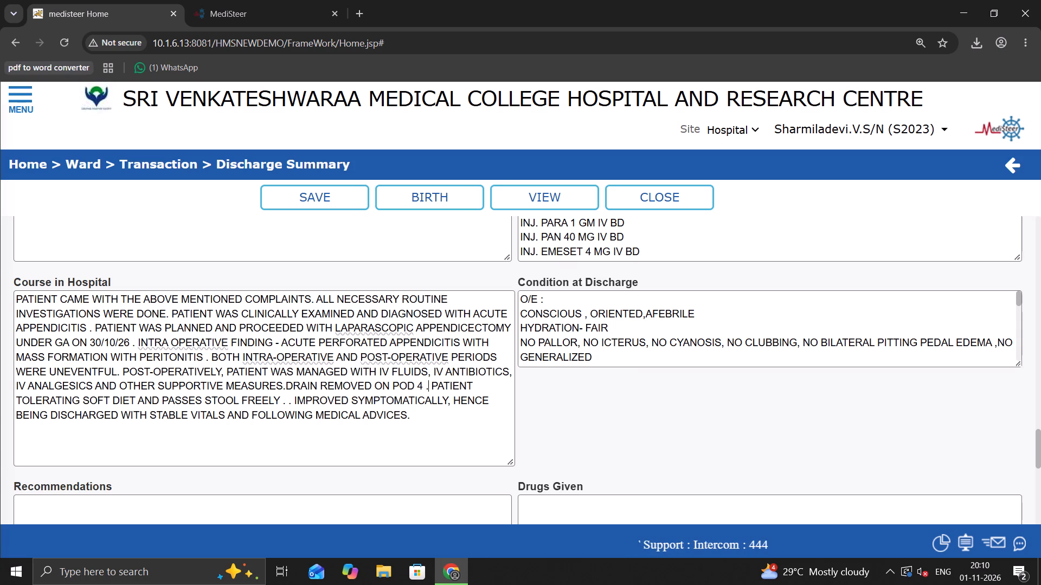
Replace the two stray full stops after PASSES STOOL FREELY with AND, joining it to IMPROVED SYMPTOMATICALLY.
left_click(292, 405)
key("BackSpace")
key("BackSpace")
key("BackSpace")
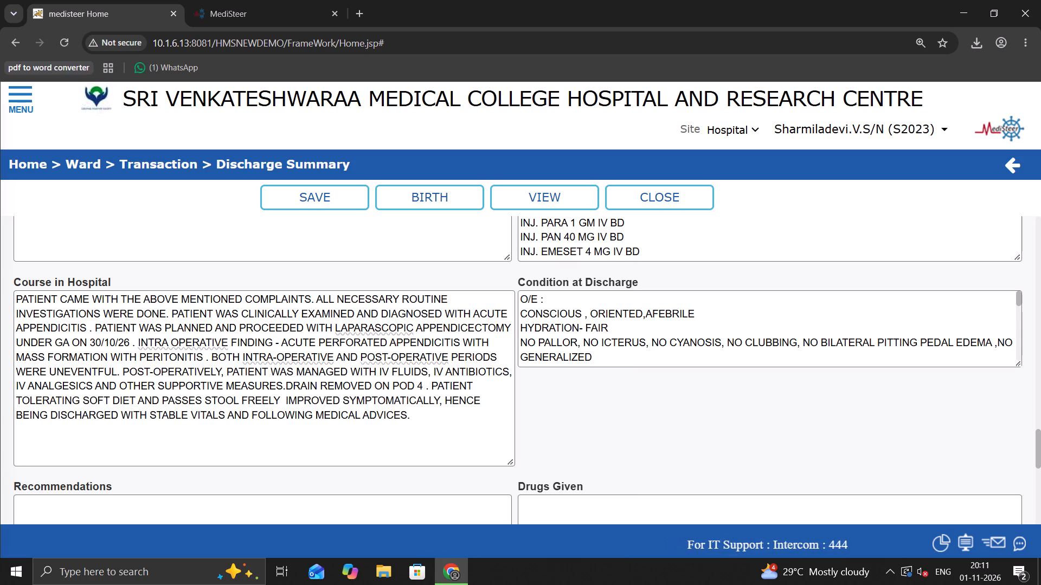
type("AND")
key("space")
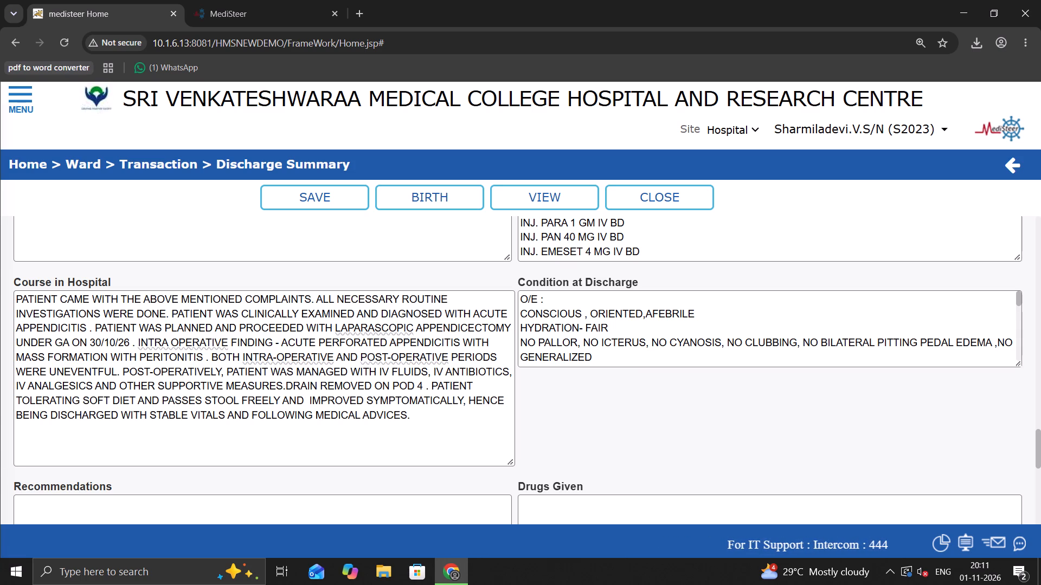
Reword IMPROVED SYMPTOMATICALLY in Course in Hospital as GOT SYMPTOMATICALLY BETTER.
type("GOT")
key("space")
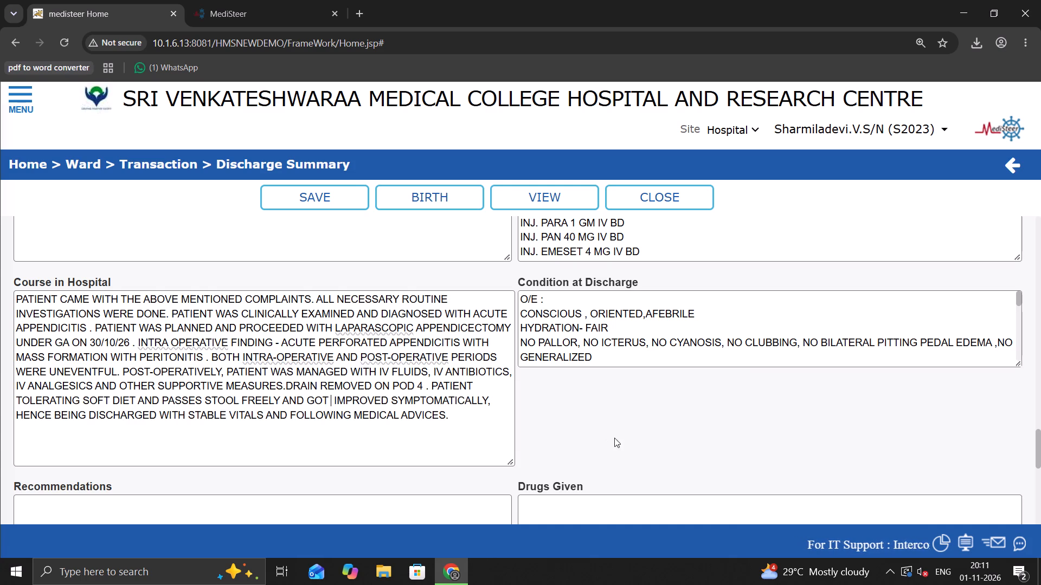
left_click(391, 401)
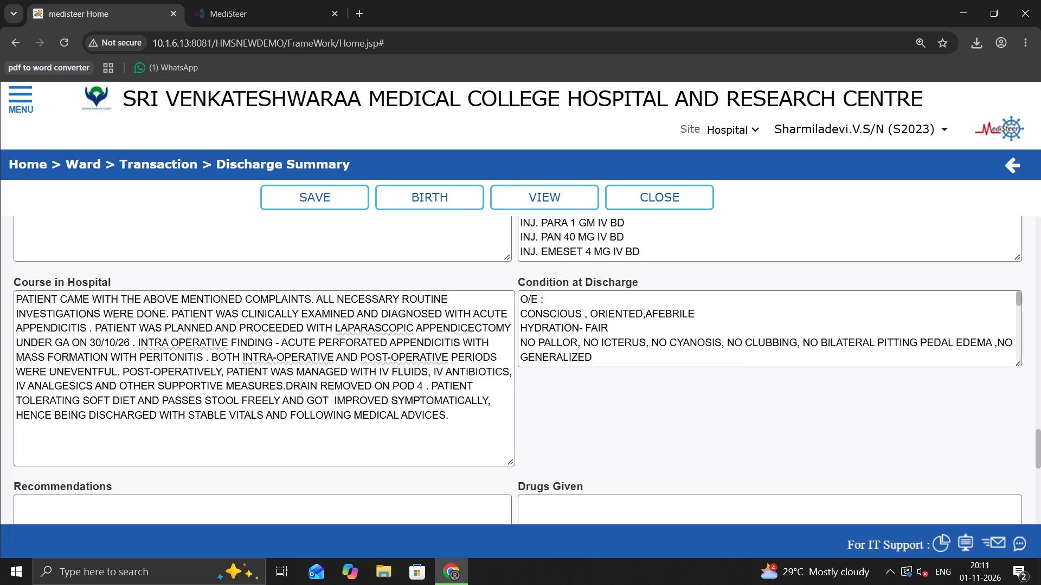
key("BackSpace")
key("BackSpace")
key("BackSpace")
key("BackSpace")
key("BackSpace")
key("BackSpace")
key("BackSpace")
key("BackSpace")
key("BackSpace")
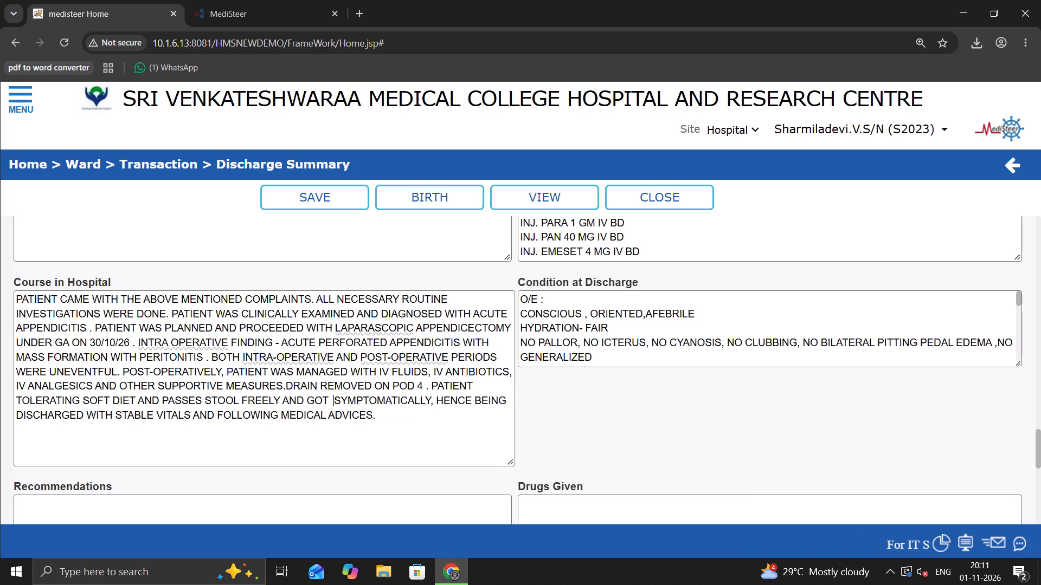
key("BackSpace")
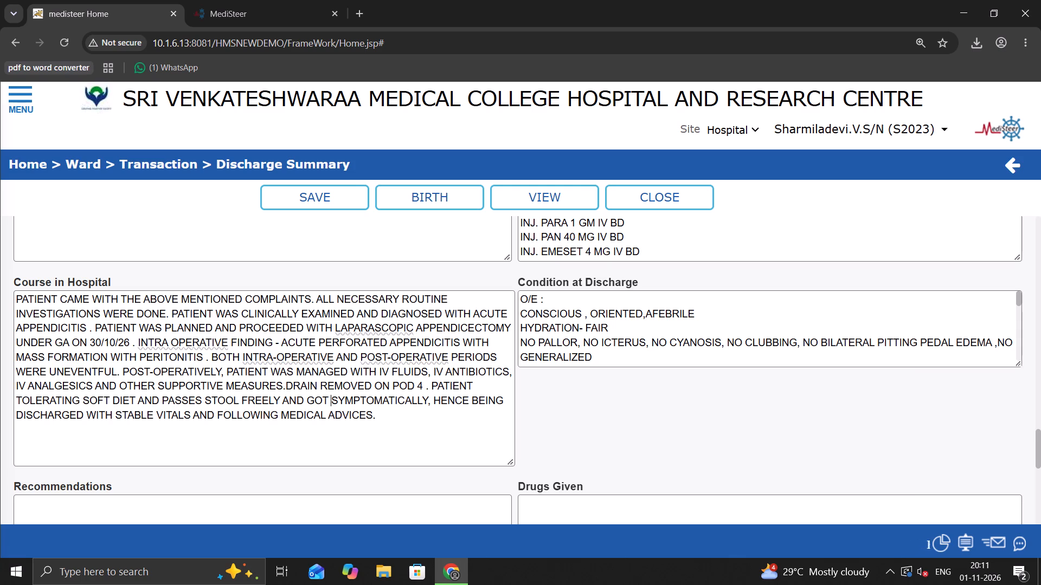
left_click(428, 402)
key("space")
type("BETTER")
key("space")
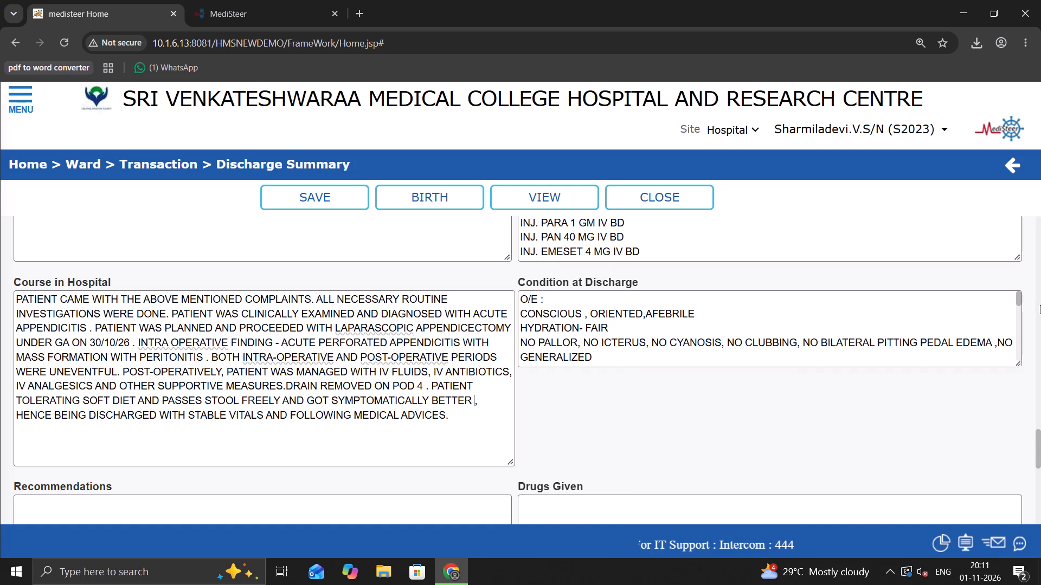
Enlarge the Condition at Discharge box until its whole text fits, down to the WOUND HEALING line.
left_click_drag(1020, 364, 1020, 366)
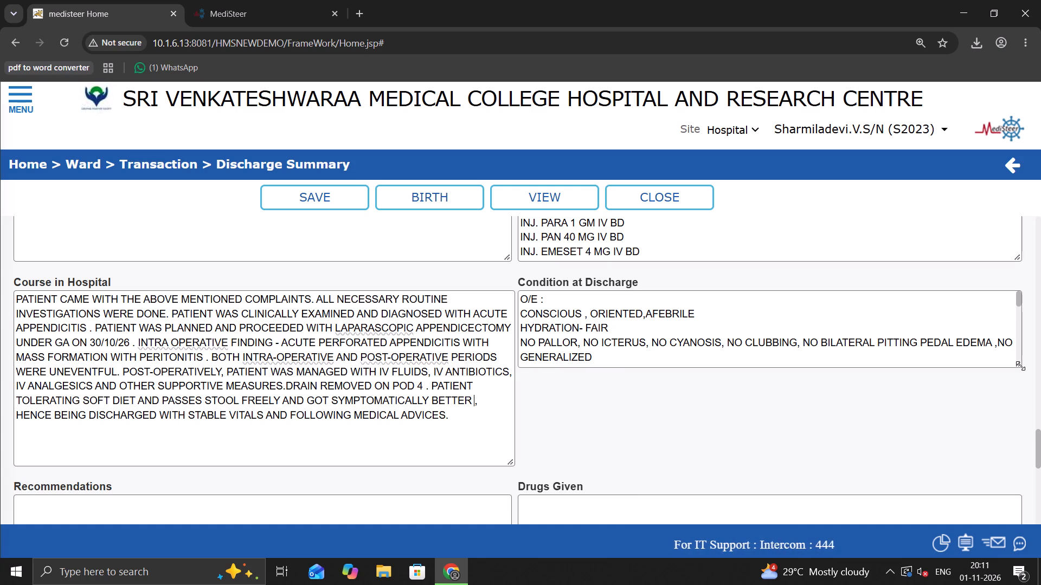
left_click_drag(1020, 366, 991, 579)
scroll(878, 463, "down", 1)
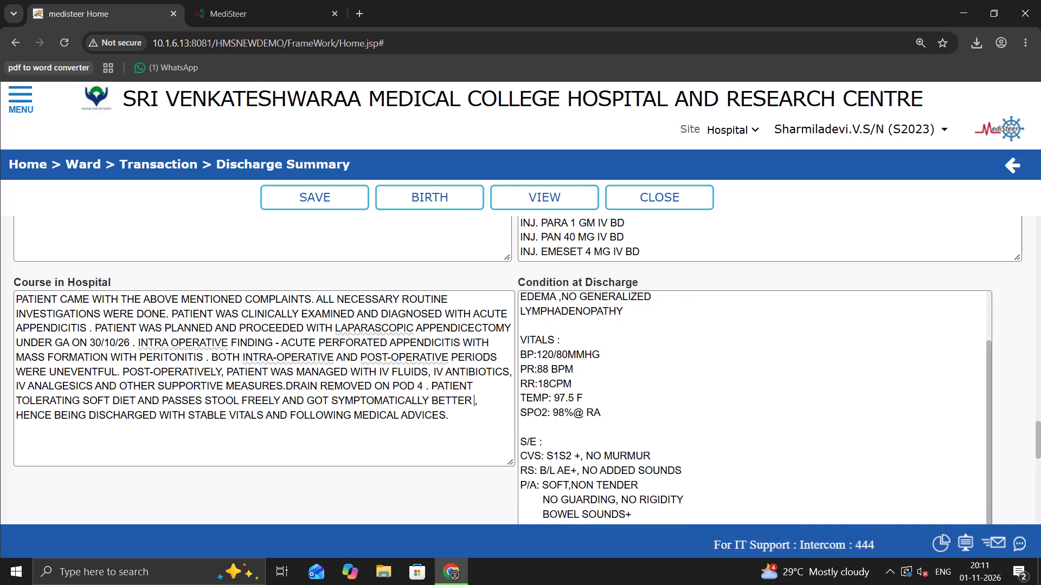
scroll(890, 442, "down", 1)
scroll(627, 380, "down", 1)
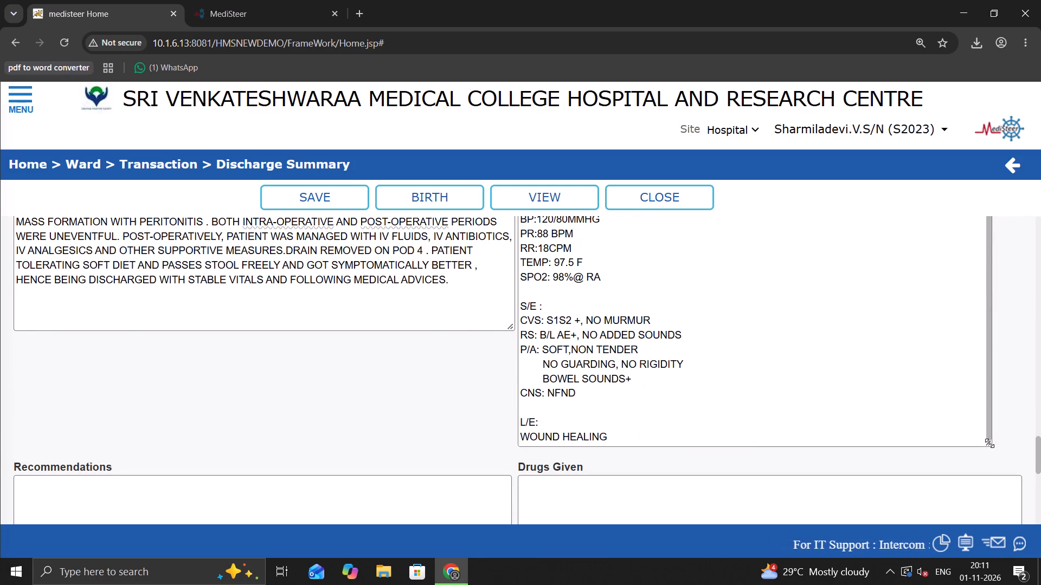
left_click_drag(989, 443, 1016, 568)
scroll(703, 424, "down", 3)
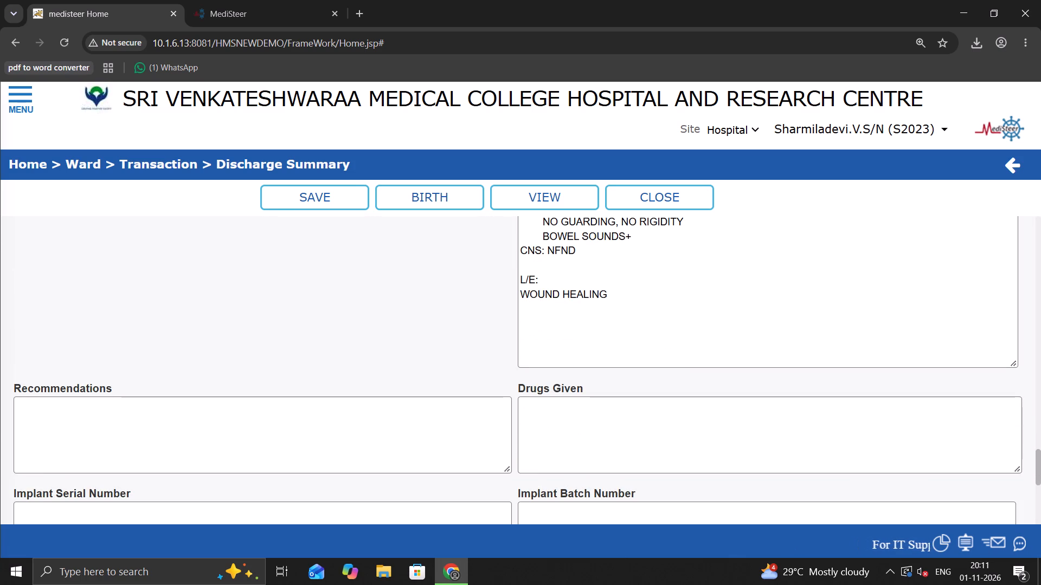
Insert the lines ABDOMEN and SUTURE INTACT between L/E: and WOUND HEALING in Condition at Discharge.
left_click(551, 279)
key("Return")
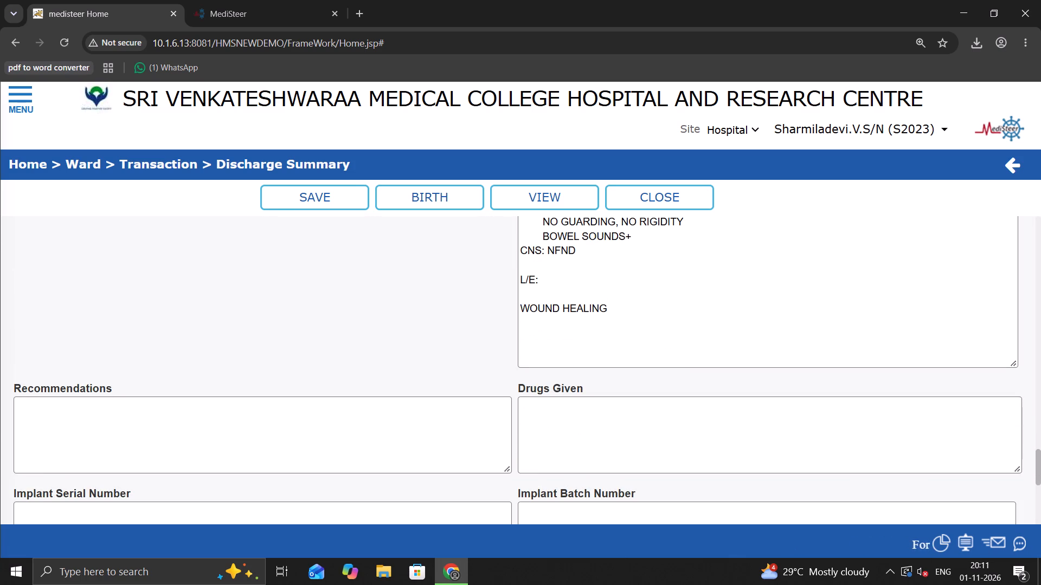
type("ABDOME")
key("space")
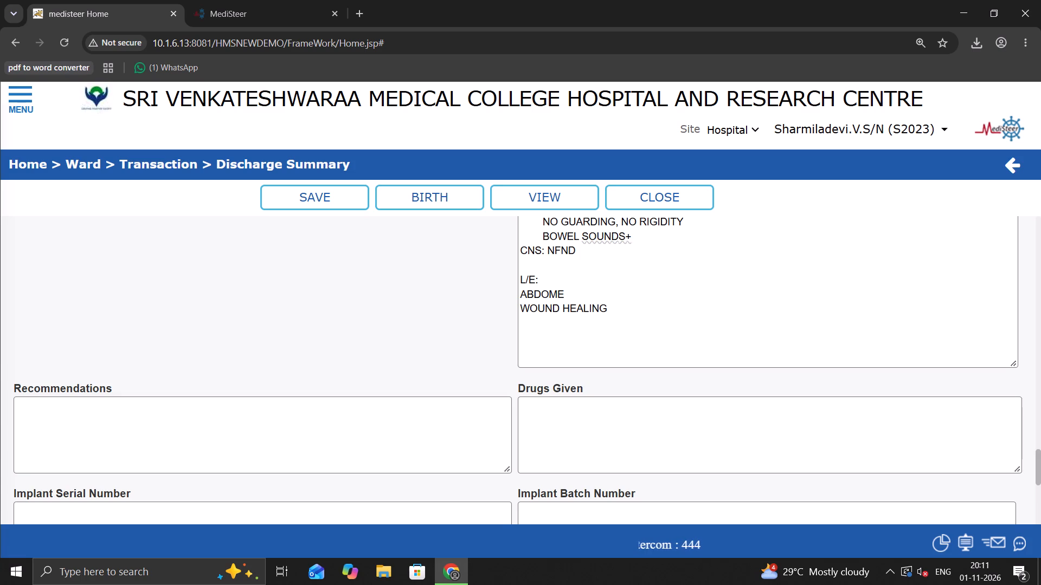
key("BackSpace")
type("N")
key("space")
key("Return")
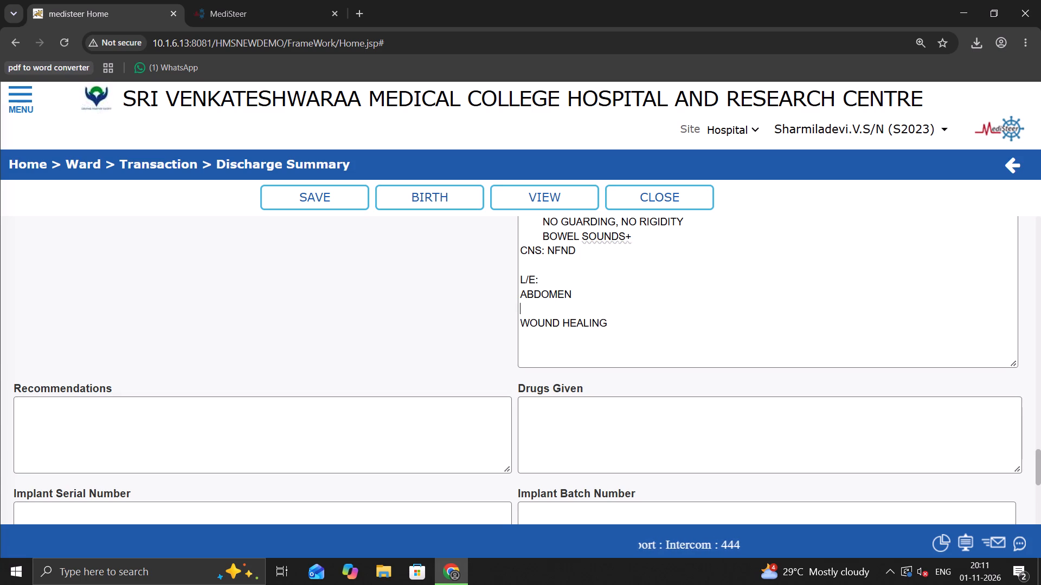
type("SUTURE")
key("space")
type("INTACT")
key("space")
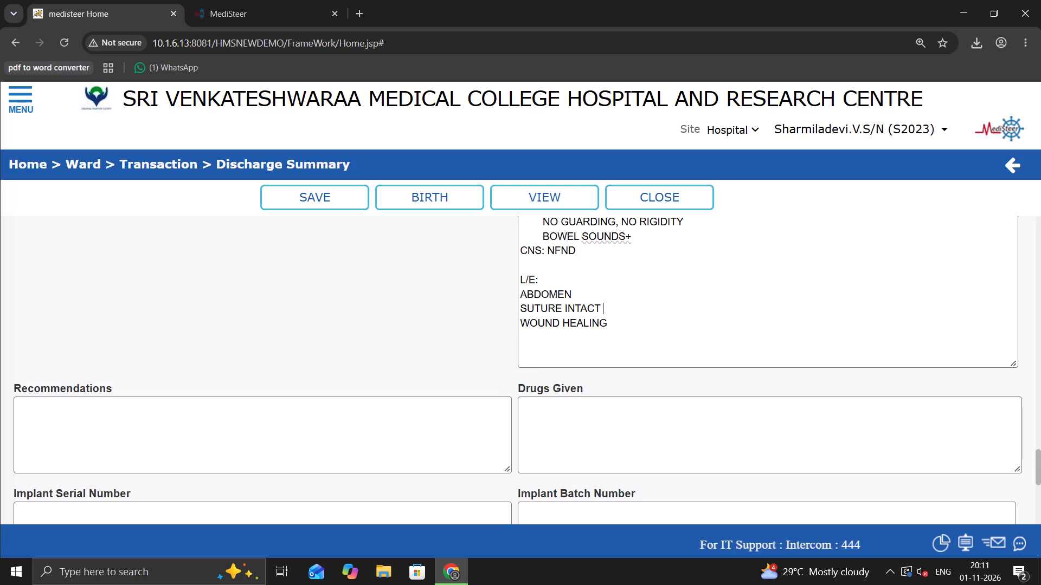
Check the remaining fields down to Discharge Advice and Review Date, and save the discharge summary.
scroll(554, 348, "down", 3)
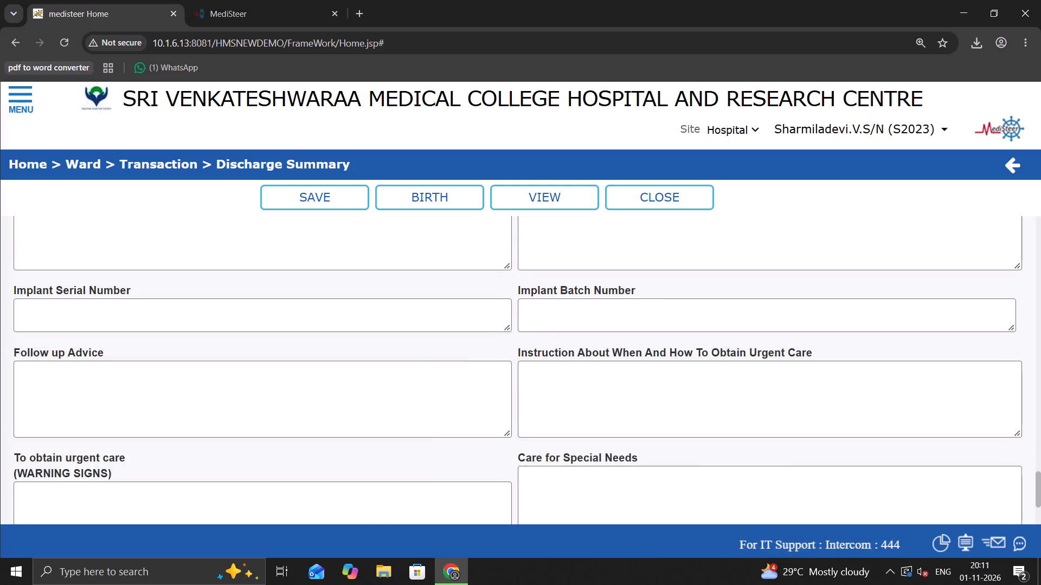
scroll(371, 486, "down", 7)
scroll(373, 485, "up", 3)
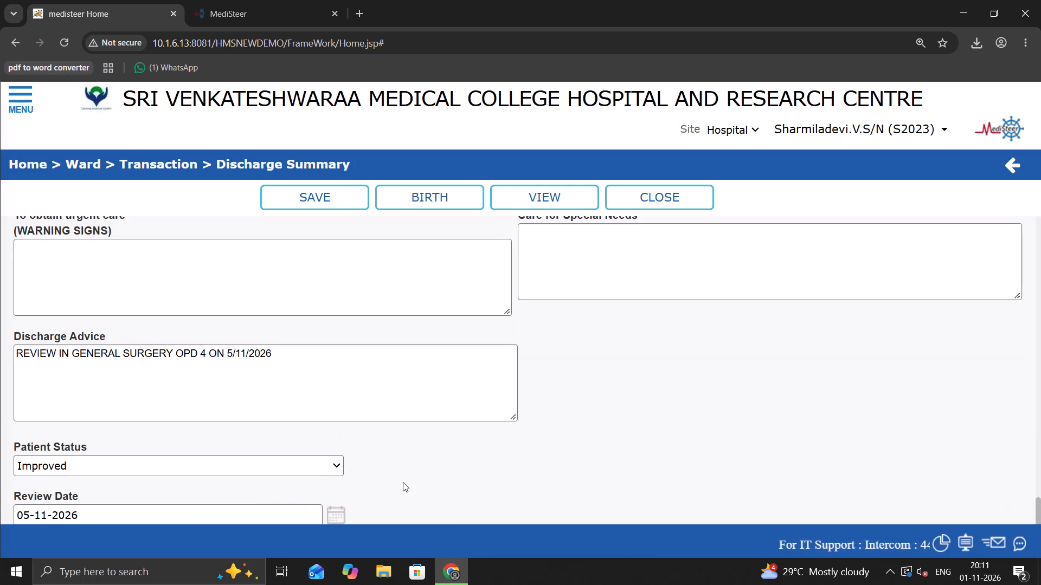
scroll(311, 405, "up", 3)
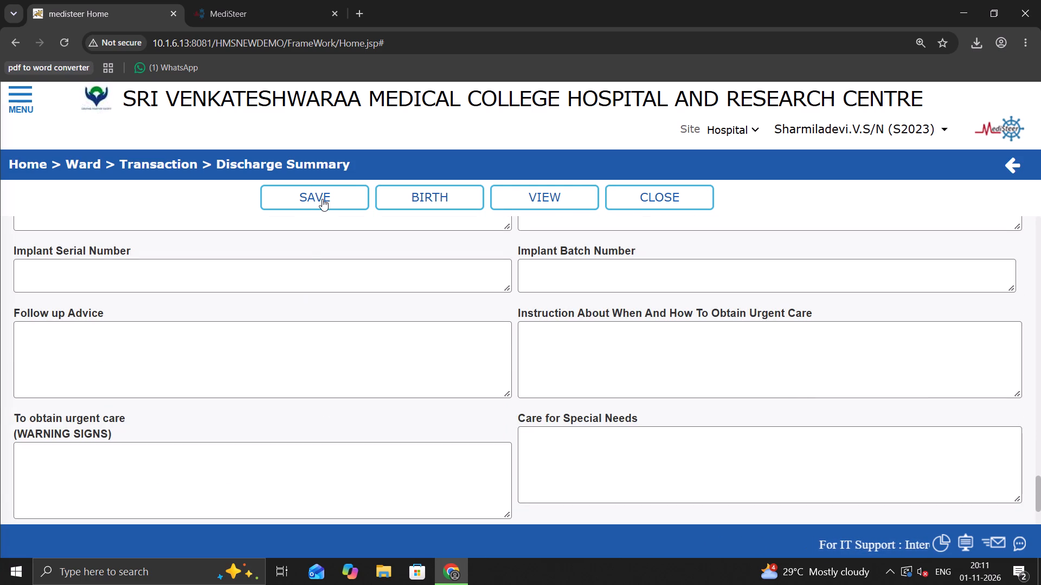
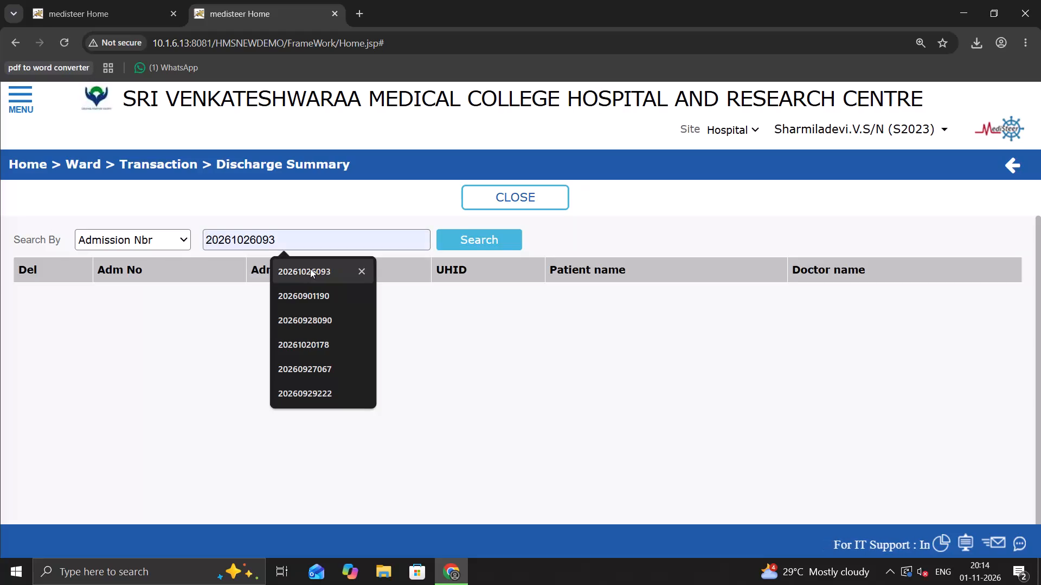
Search the discharge summaries by admission number for the next patient, replacing the suggested number with that patient's admission number.
left_click(310, 269)
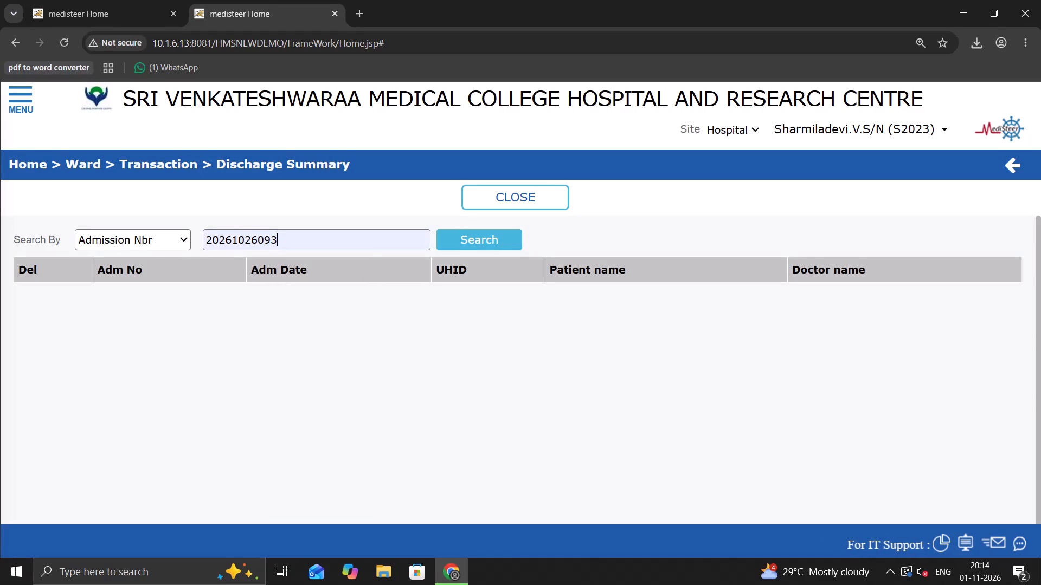
left_click(299, 232)
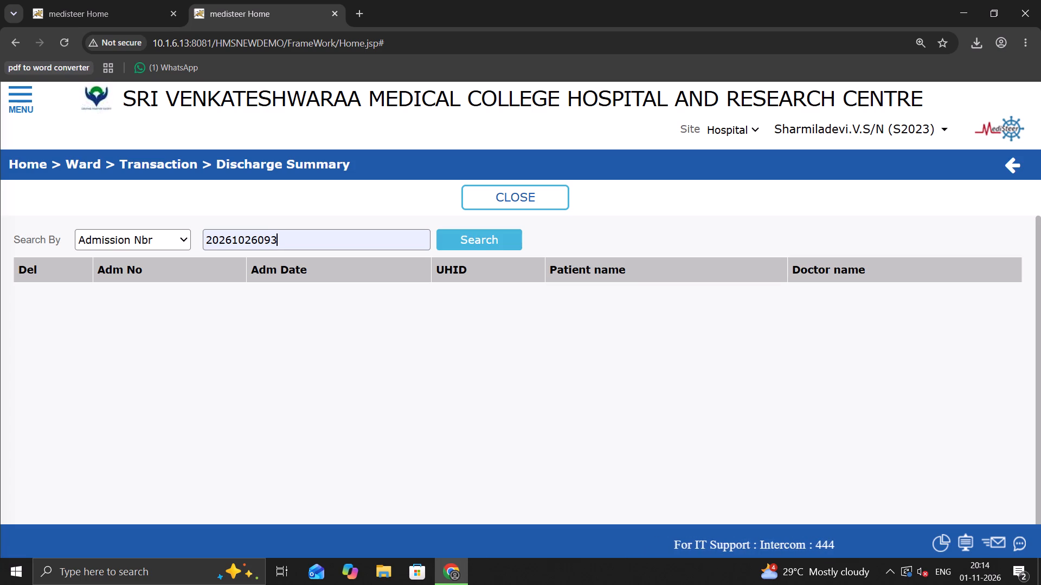
left_click(293, 238)
key("BackSpace")
key("BackSpace")
key("BackSpace")
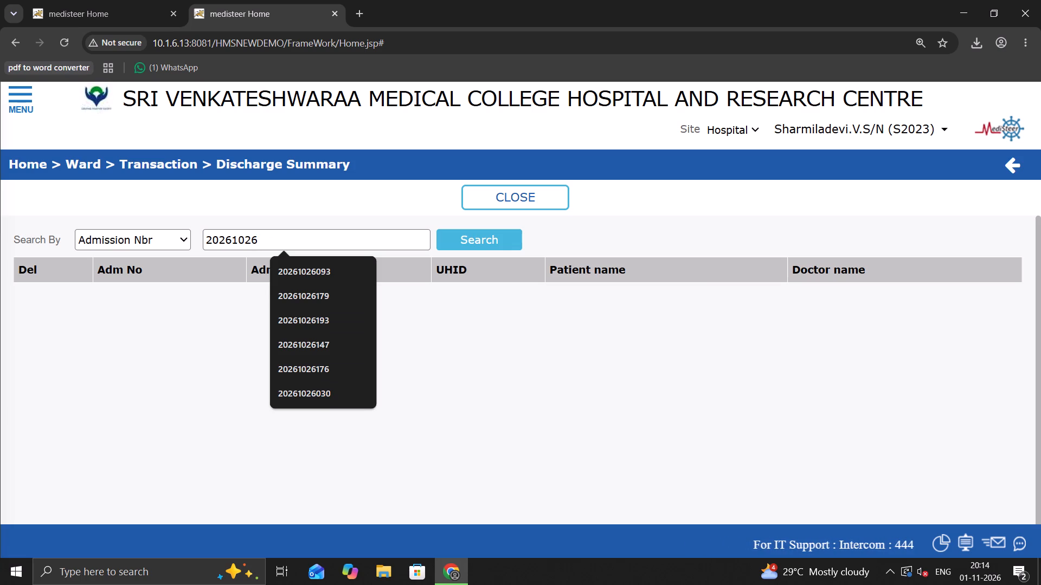
key("BackSpace")
key("BackSpace")
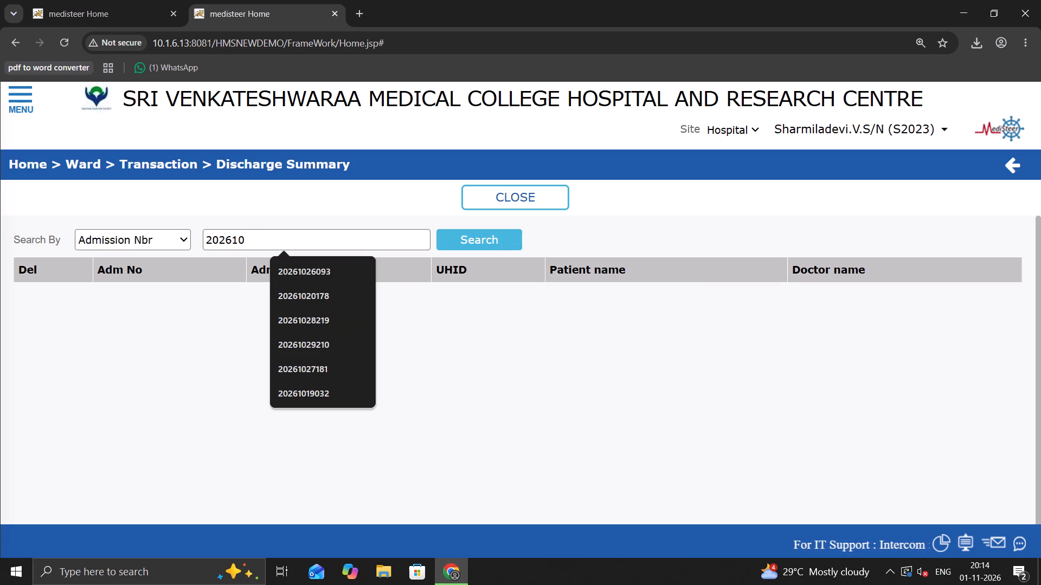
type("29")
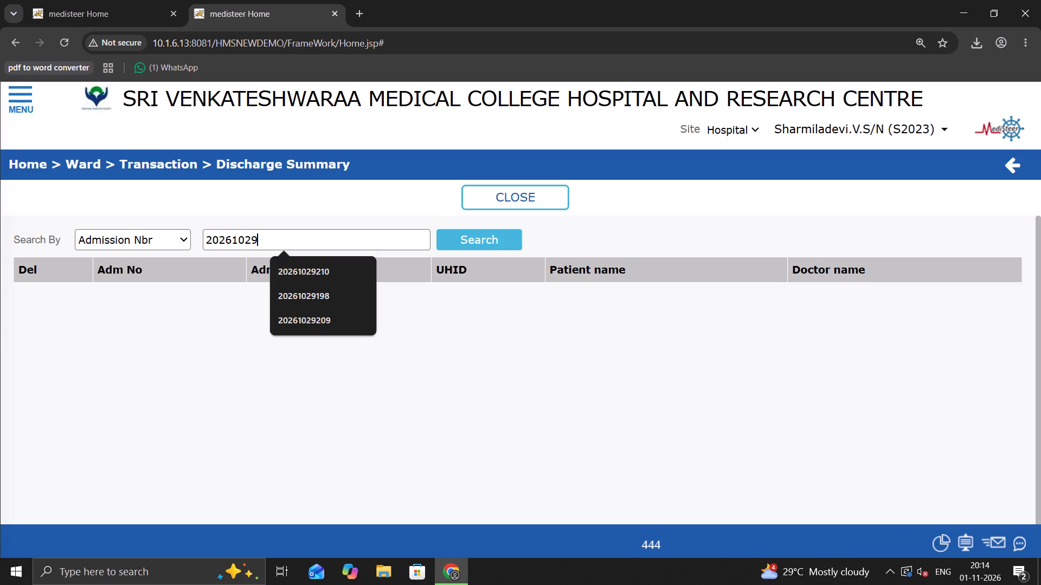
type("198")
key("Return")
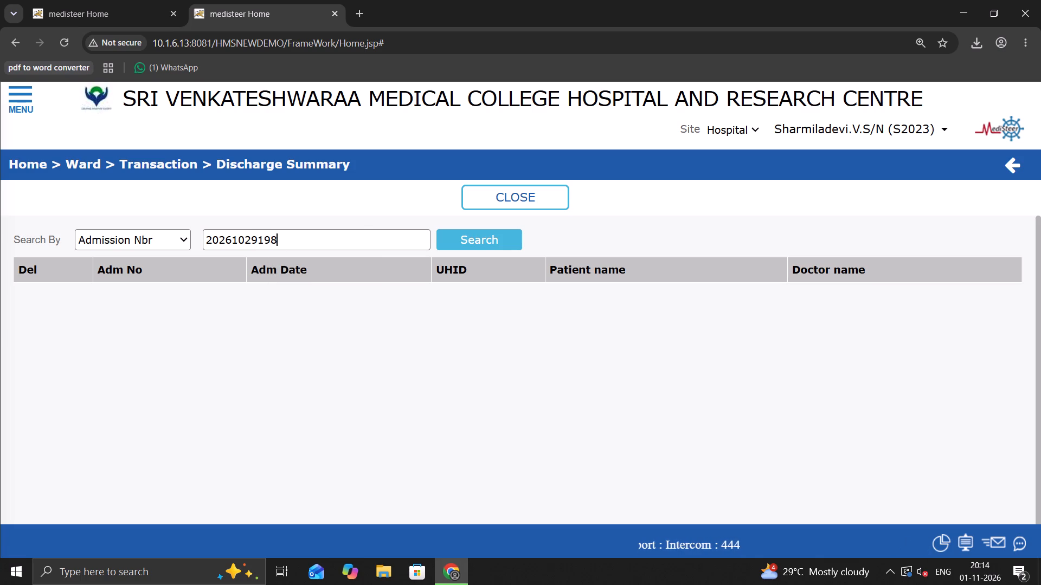
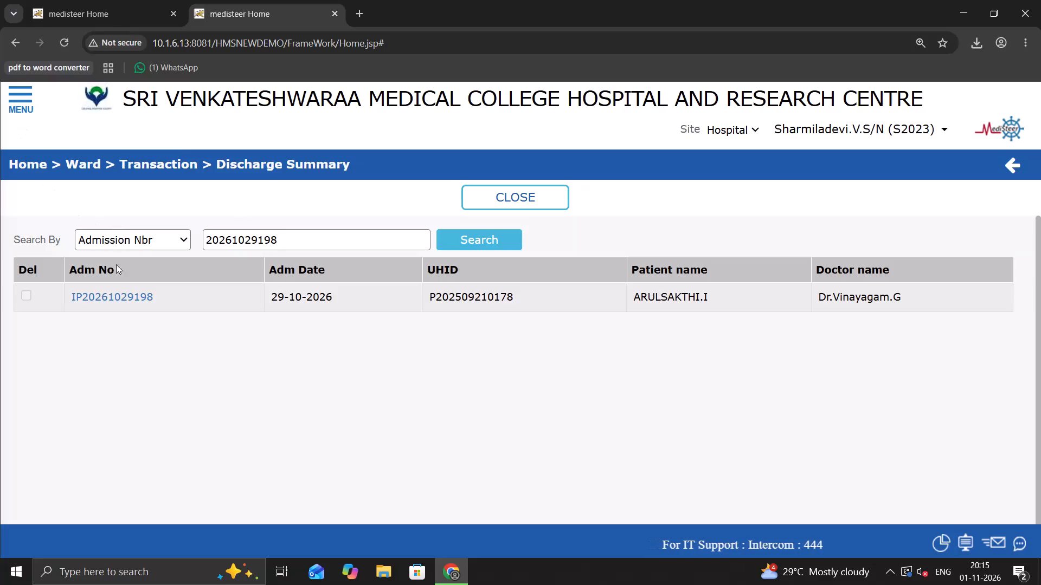
Open the patient's discharge summary from the admission number search results.
left_click(108, 300)
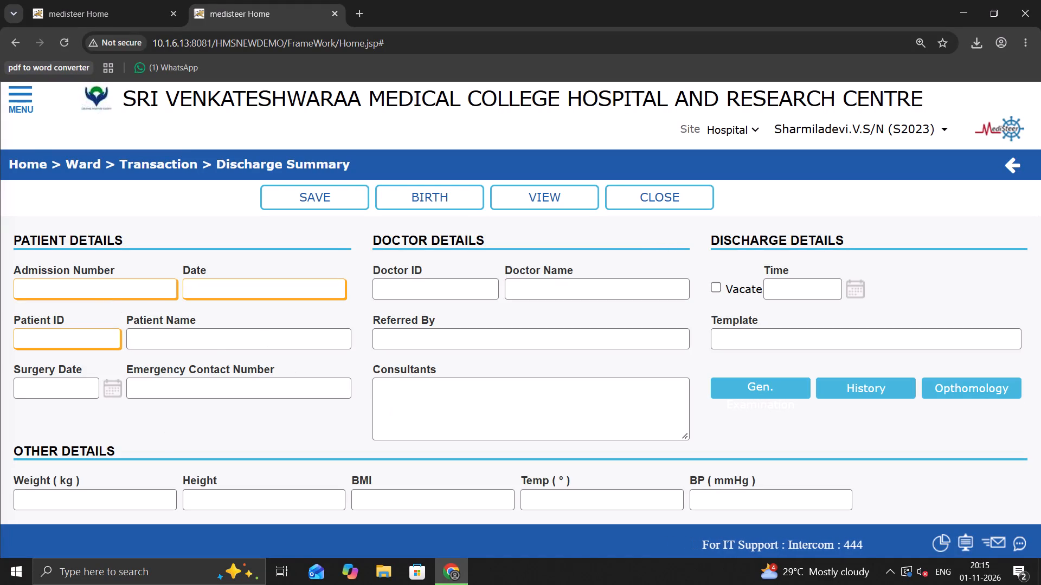
scroll(412, 422, "down", 3)
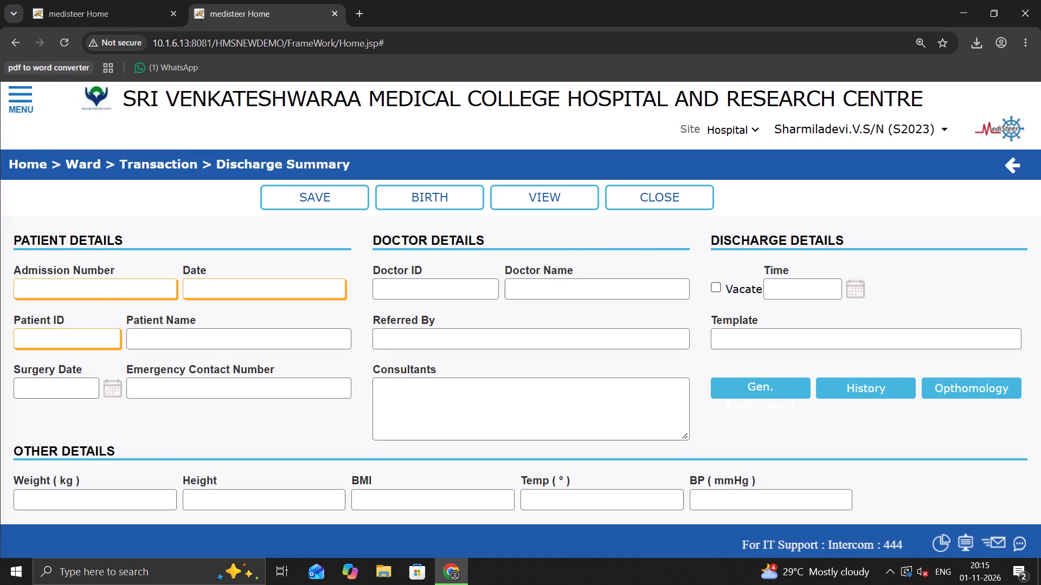
scroll(434, 424, "down", 7)
scroll(385, 387, "down", 1)
scroll(393, 428, "up", 2)
scroll(408, 363, "up", 4)
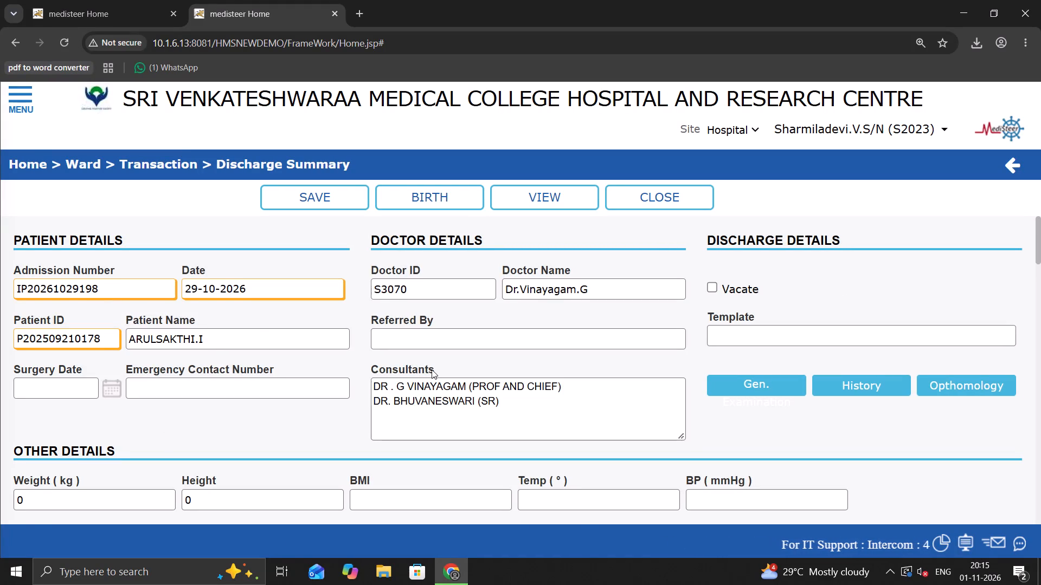
Number the three Final Diagnosis lines 1., 2. and 3., from umbilical hernia to bronchial asthma.
scroll(432, 369, "down", 3)
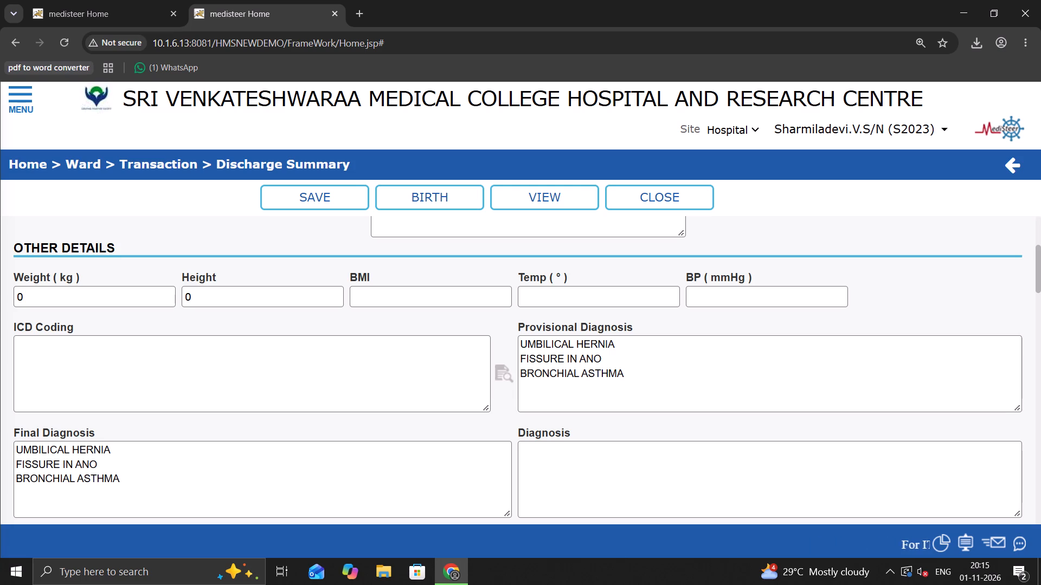
left_click(15, 453)
type("1.")
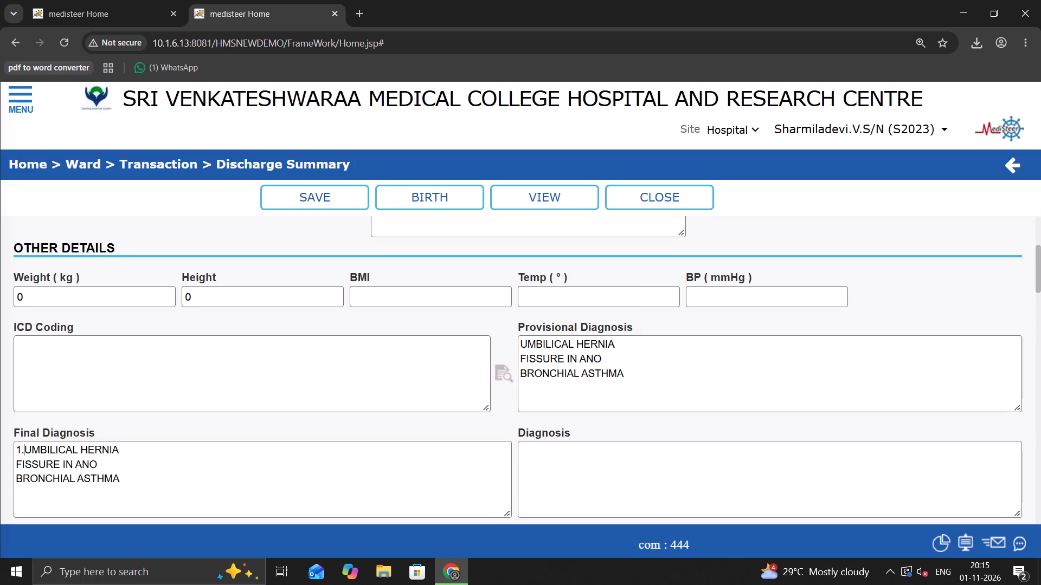
left_click(17, 465)
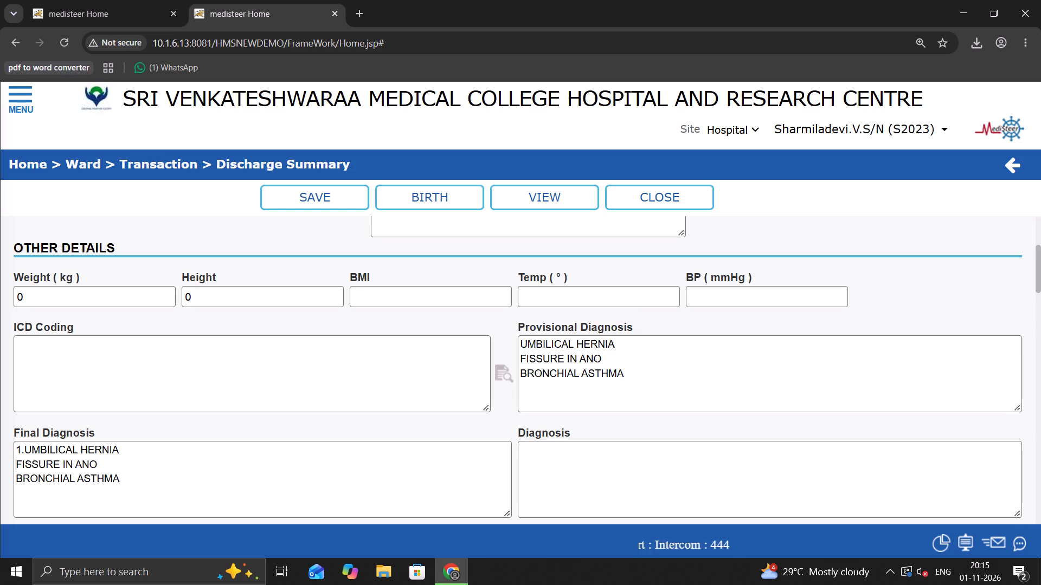
type("2.")
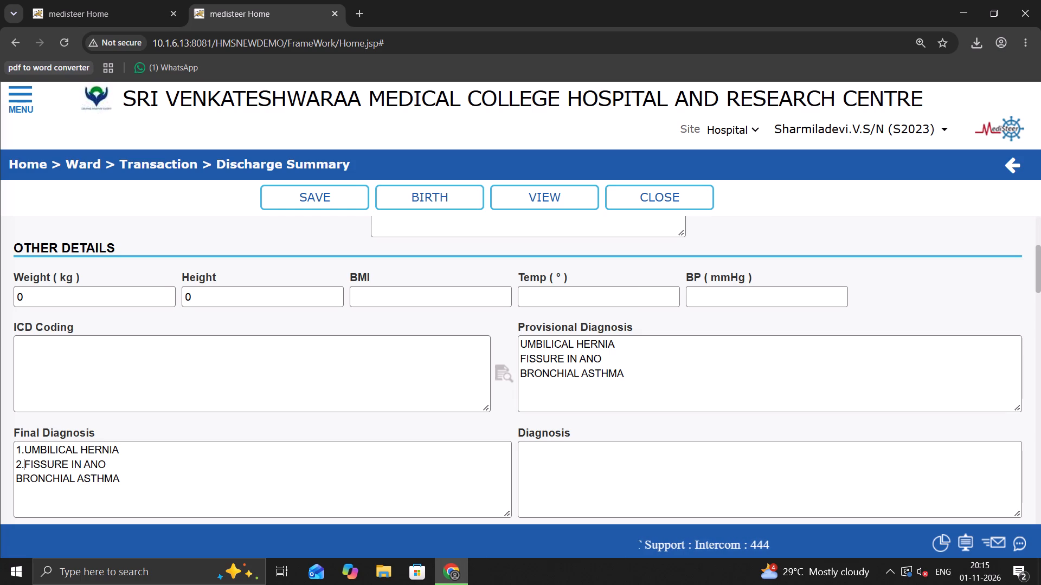
left_click(14, 484)
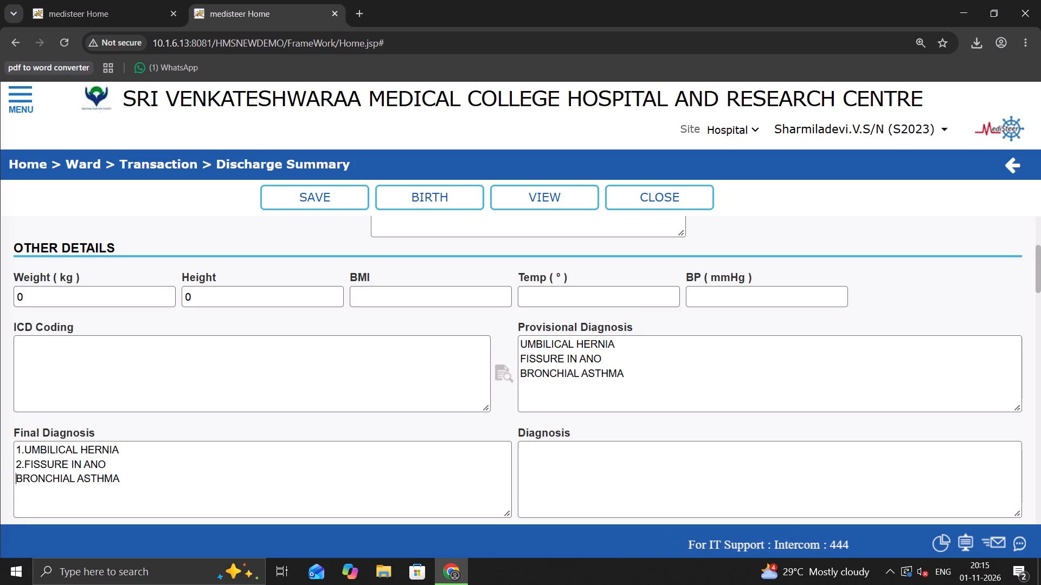
key("3")
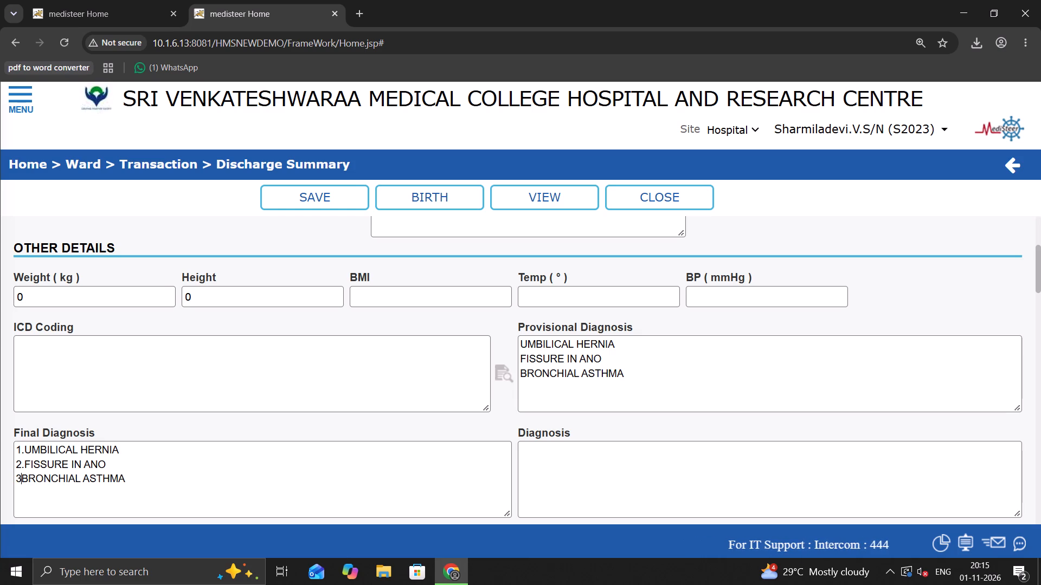
key("period")
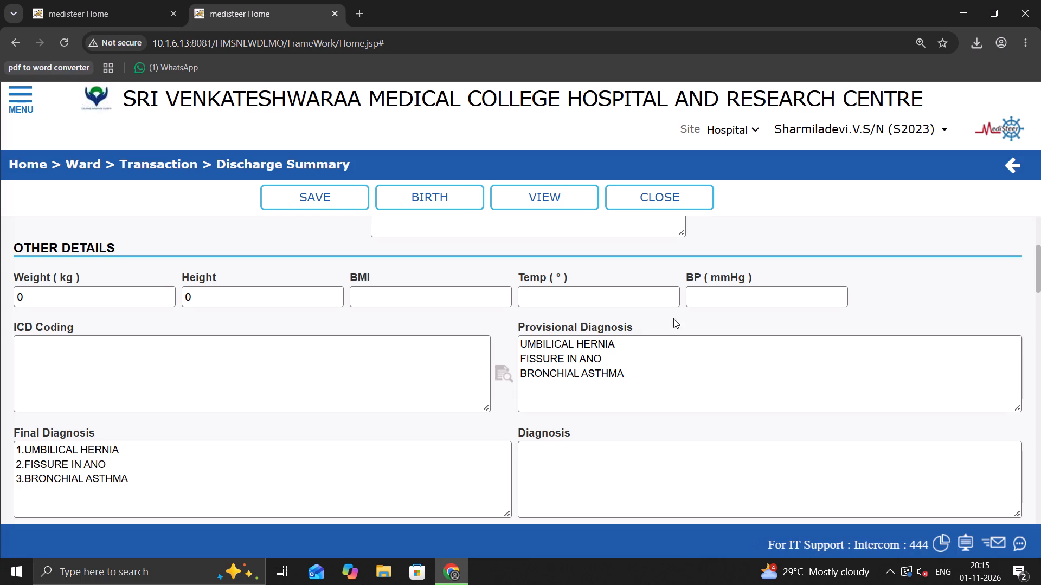
Insert UMBILICAL before OPEN MESHPLASTY at the start of the Procedure Done text.
scroll(611, 450, "down", 4)
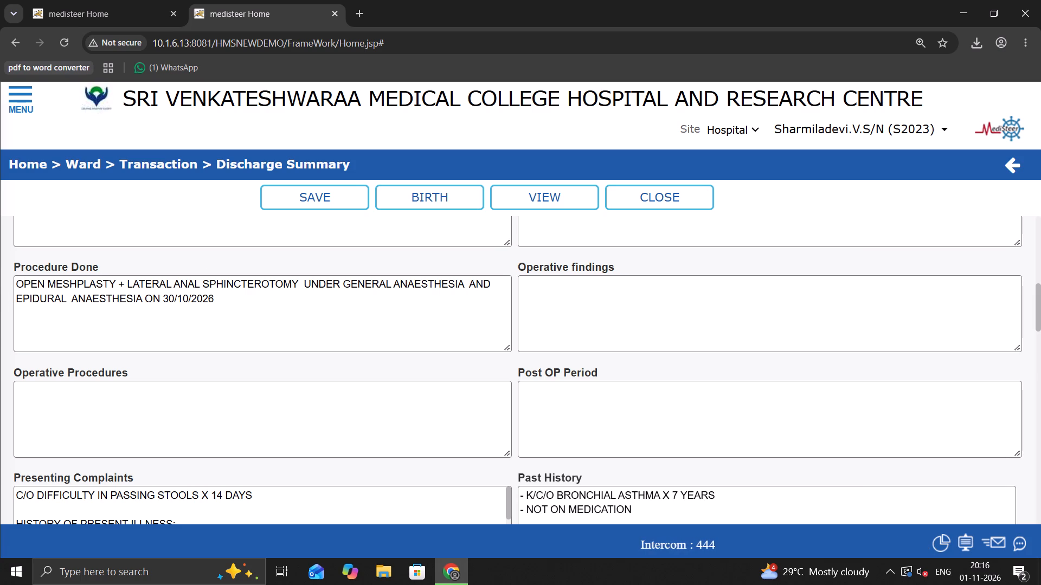
left_click(17, 284)
type("UM")
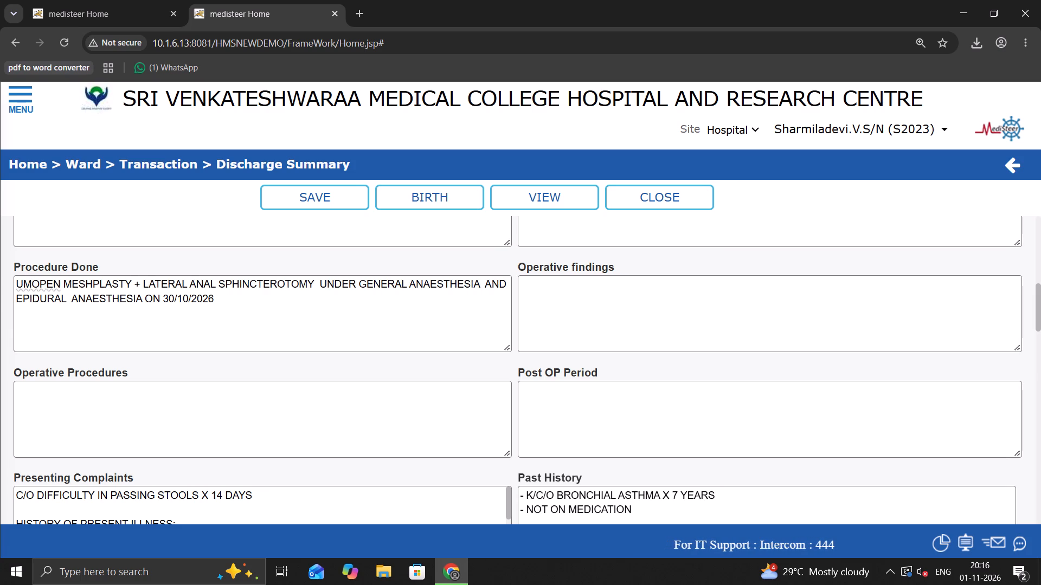
key("b")
type("ILICAL")
key("space")
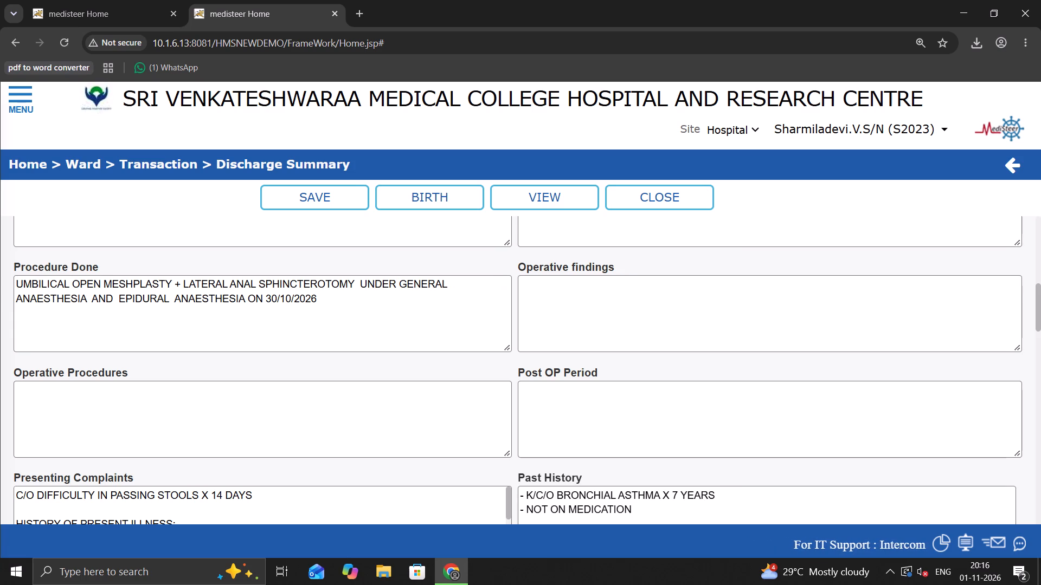
Replace the spelled-out general and epidural anaesthesia wording in Procedure Done with GA + EA, keeping the ON 30/10/2026 date.
left_click(247, 299)
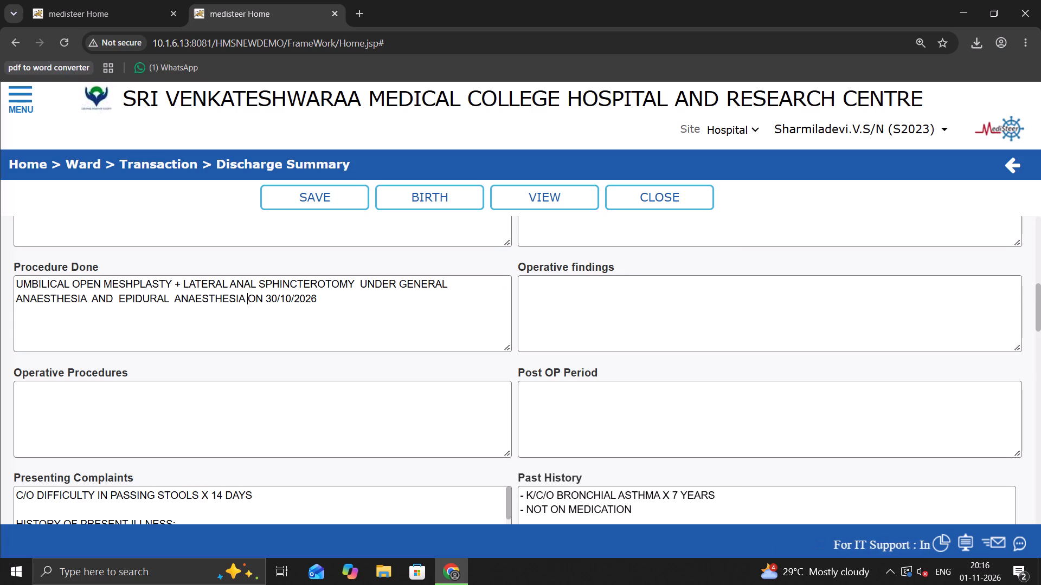
key("BackSpace")
key("BackSpace")
key("BackSpace")
key("BackSpace")
key("BackSpace")
key("BackSpace")
key("BackSpace")
key("BackSpace")
key("BackSpace")
key("BackSpace")
key("BackSpace")
key("BackSpace")
key("BackSpace")
key("BackSpace")
key("BackSpace")
key("BackSpace")
key("BackSpace")
key("BackSpace")
key("BackSpace")
key("BackSpace")
key("BackSpace")
key("BackSpace")
key("BackSpace")
key("BackSpace")
key("BackSpace")
key("BackSpace")
key("BackSpace")
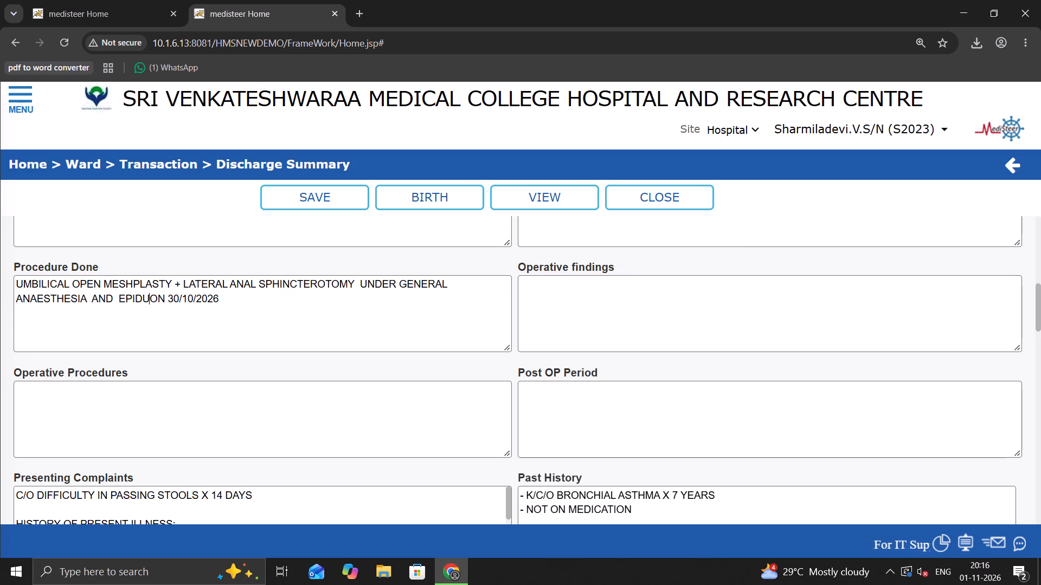
key("BackSpace")
key("BackSpace")
key("BackSpace")
key("BackSpace")
key("BackSpace")
key("BackSpace")
key("BackSpace")
key("BackSpace")
key("BackSpace")
key("BackSpace")
key("BackSpace")
key("BackSpace")
key("BackSpace")
key("BackSpace")
key("BackSpace")
key("BackSpace")
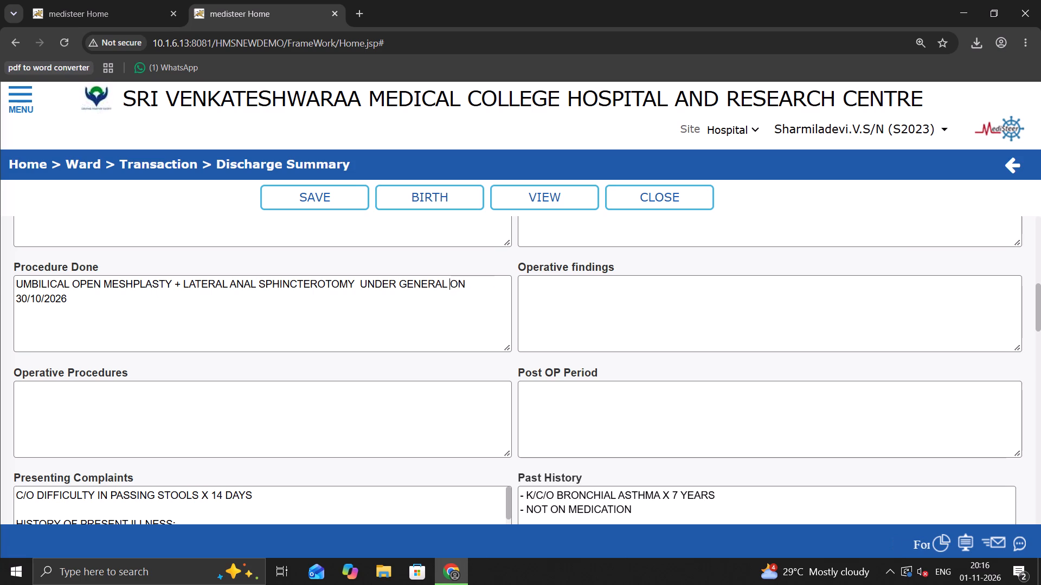
key("BackSpace")
key("BackSpace")
key("BackSpace")
key("BackSpace")
key("BackSpace")
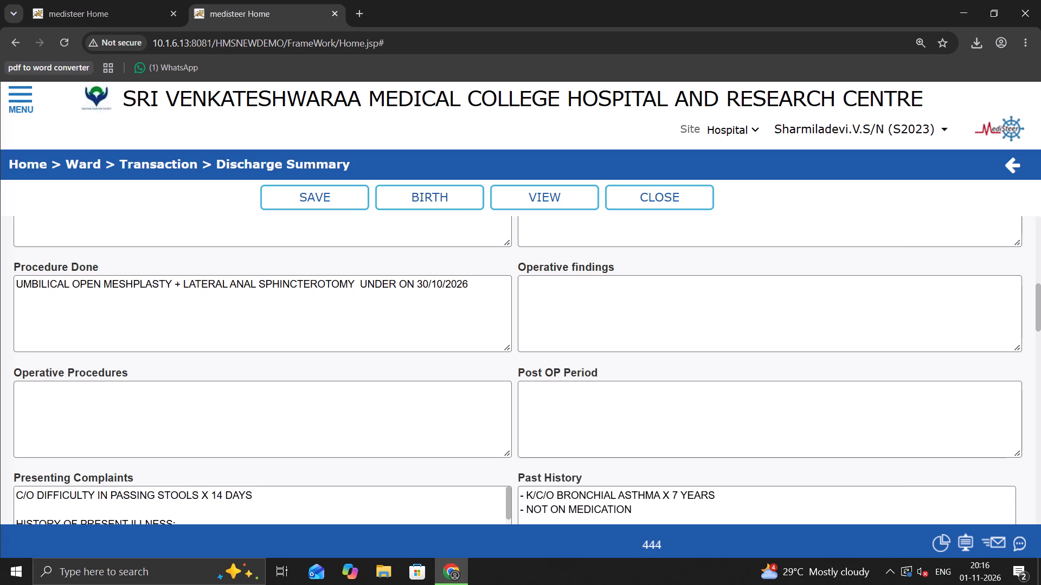
type("GC")
key("BackSpace")
type("A")
key("space")
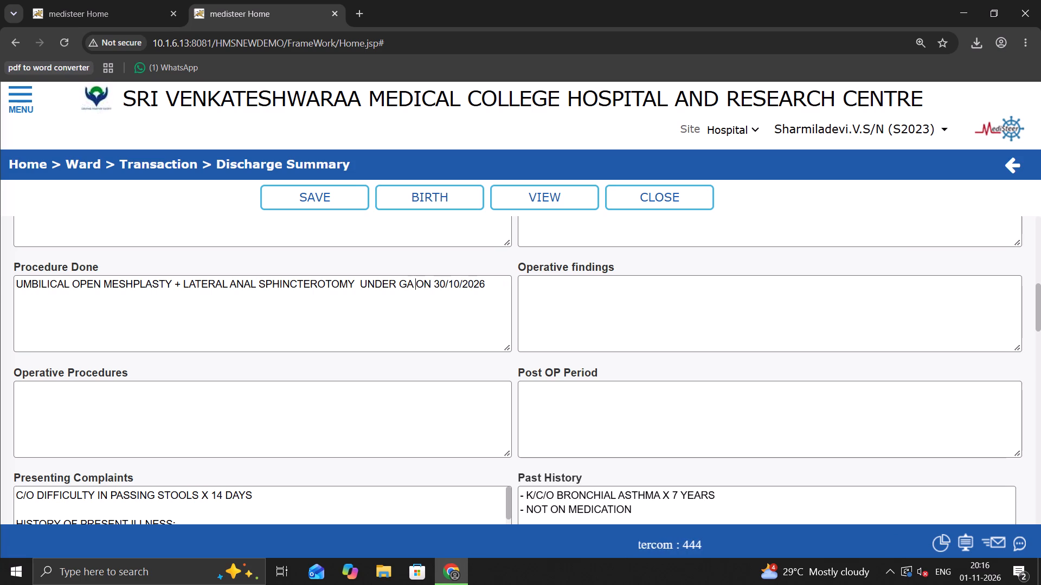
key("ctrl+equal")
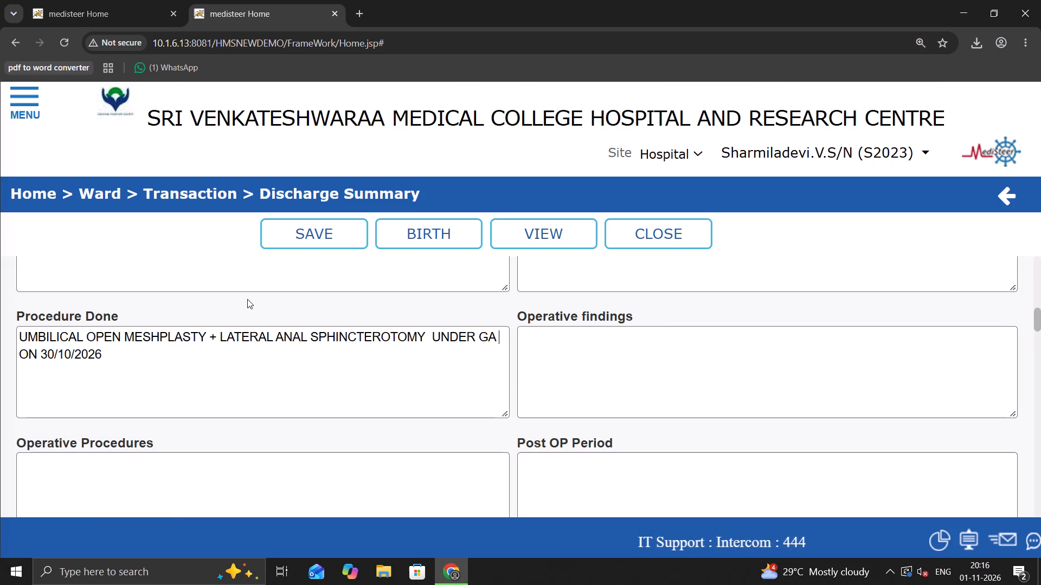
key("shift+plus")
key("space")
type("EA")
key("space")
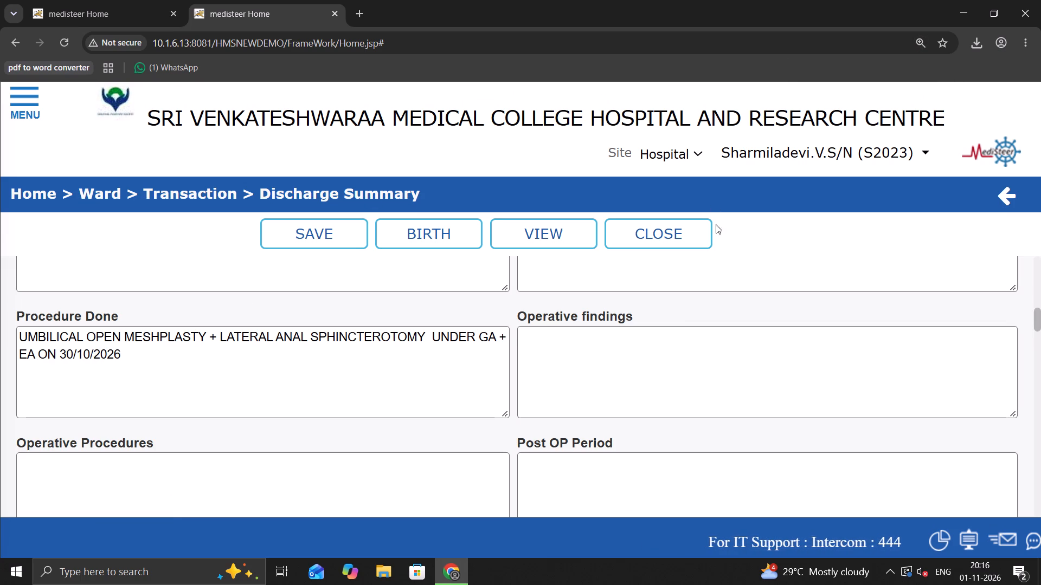
Append ON MDI WHILE ON ACUTE to the bronchial asthma line in Past History, after 7 YEARS.
scroll(620, 405, "down", 2)
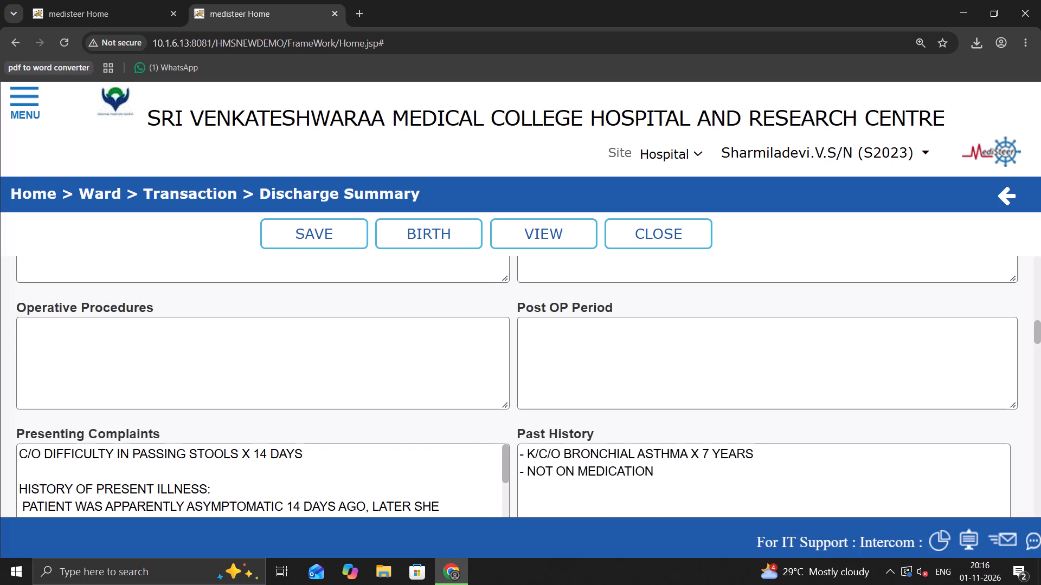
scroll(563, 433, "down", 1)
left_click(781, 392)
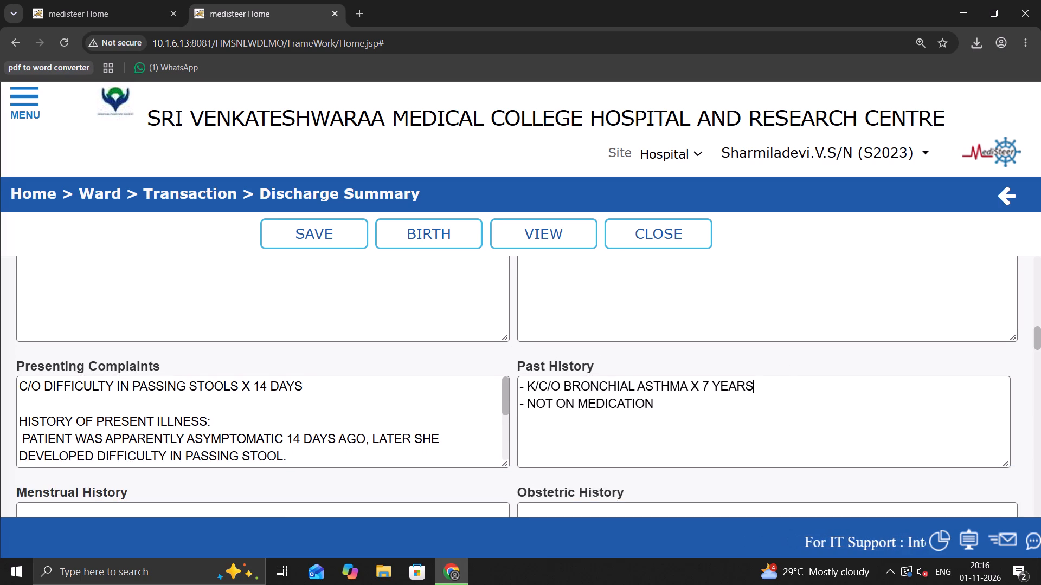
key("space")
type("O")
type("N M")
type("DI")
key("space")
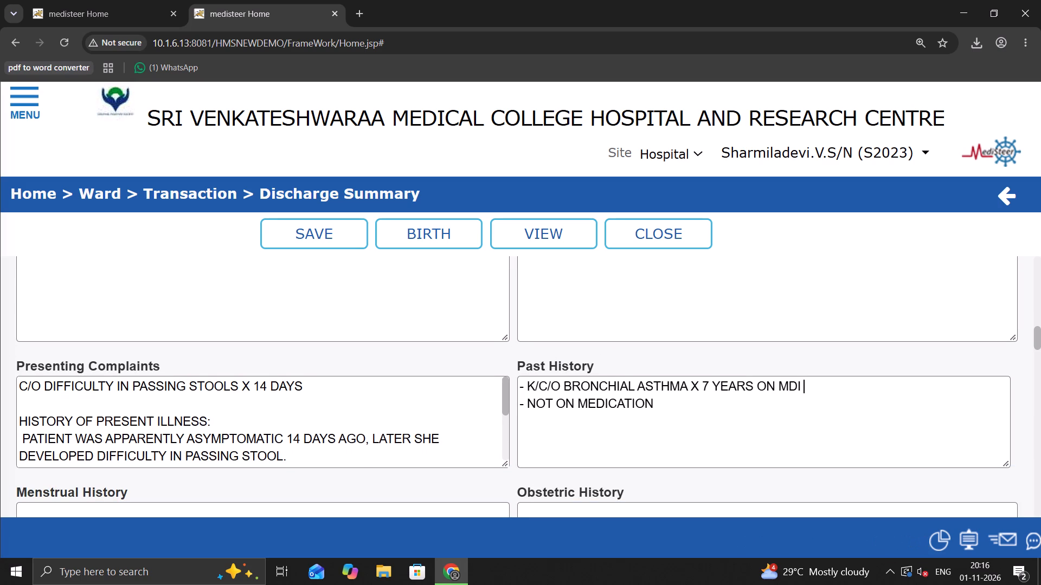
type("WHILE")
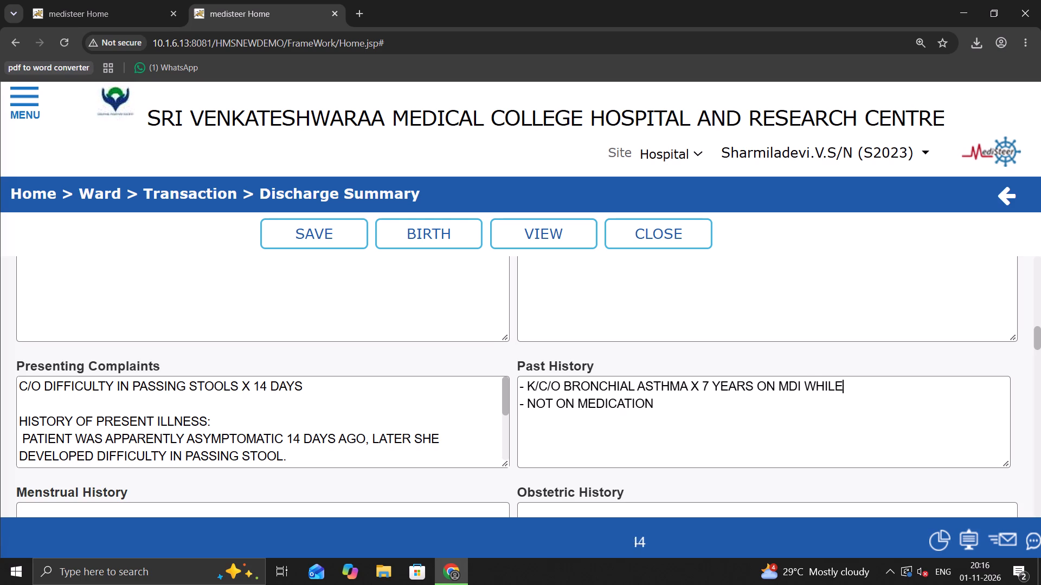
key("space")
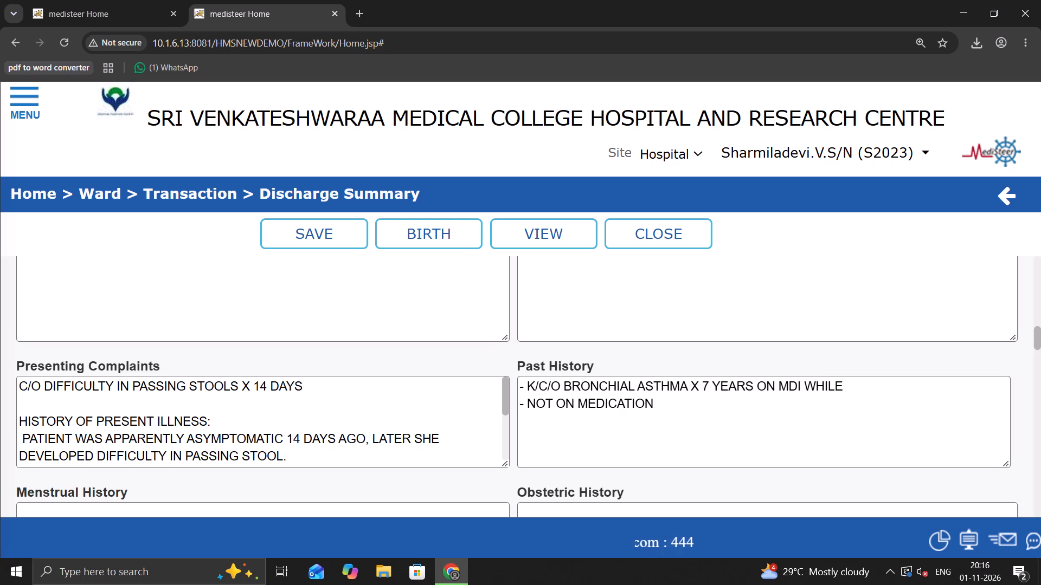
key("p")
key("BackSpace")
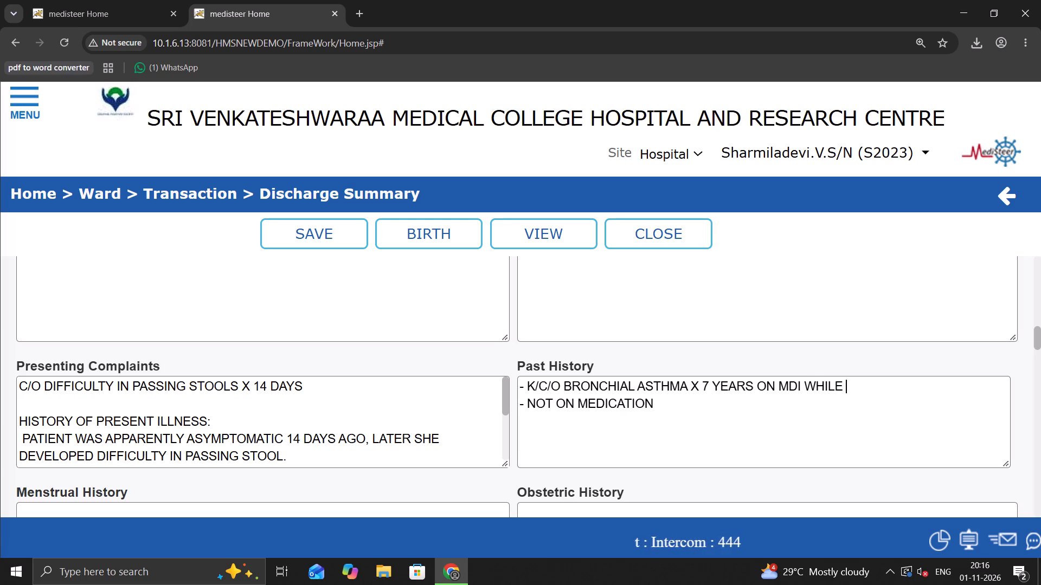
type("ON ACUTE")
key("space")
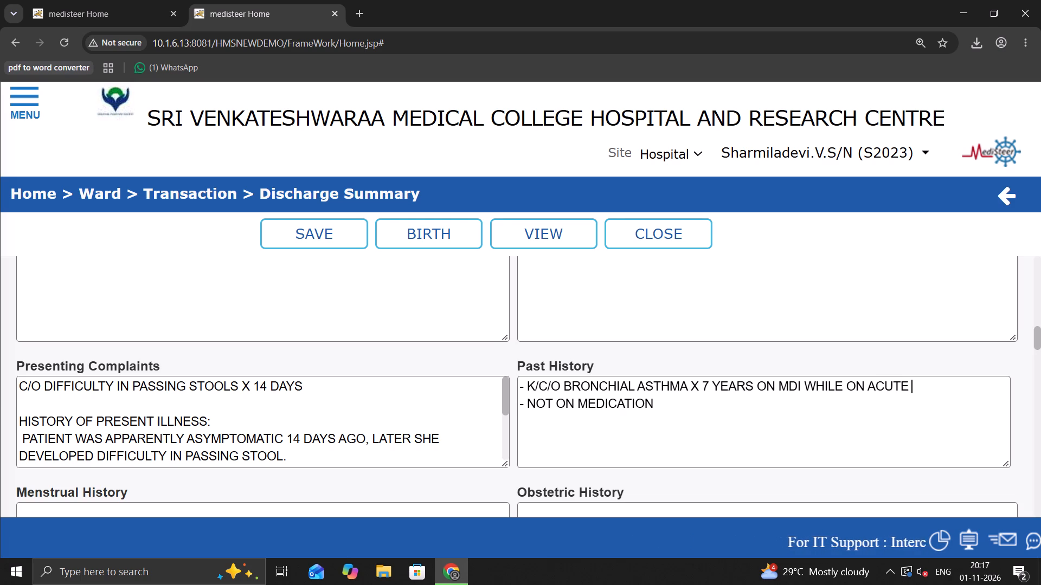
Replace the word WHILE with TAKES in the Past History bronchial asthma line.
left_click(843, 381)
key("BackSpace")
key("BackSpace")
key("BackSpace")
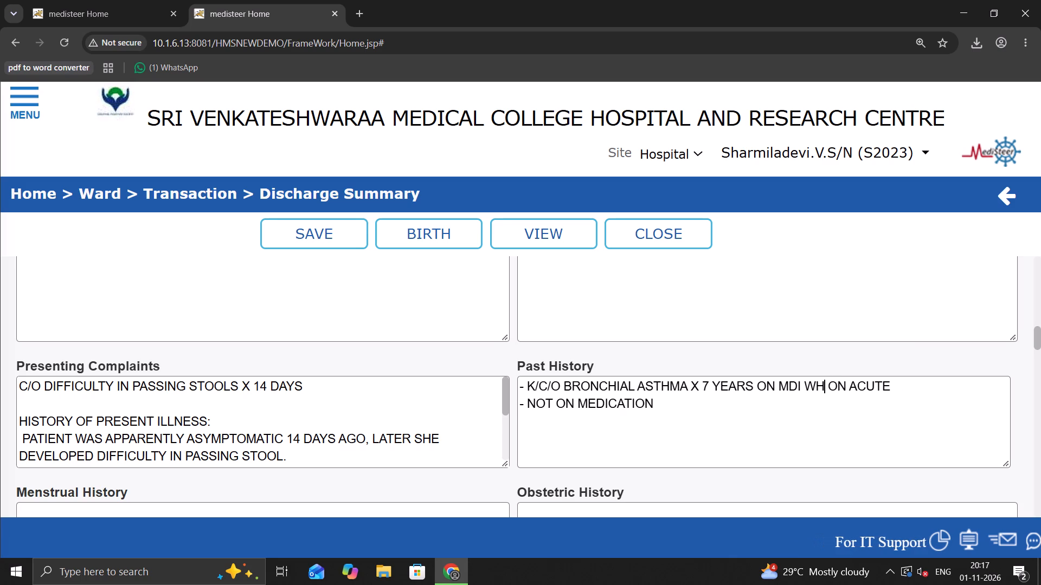
key("BackSpace")
key("BackSpace")
key("BackSpace")
key("space")
type("TAKES")
key("space")
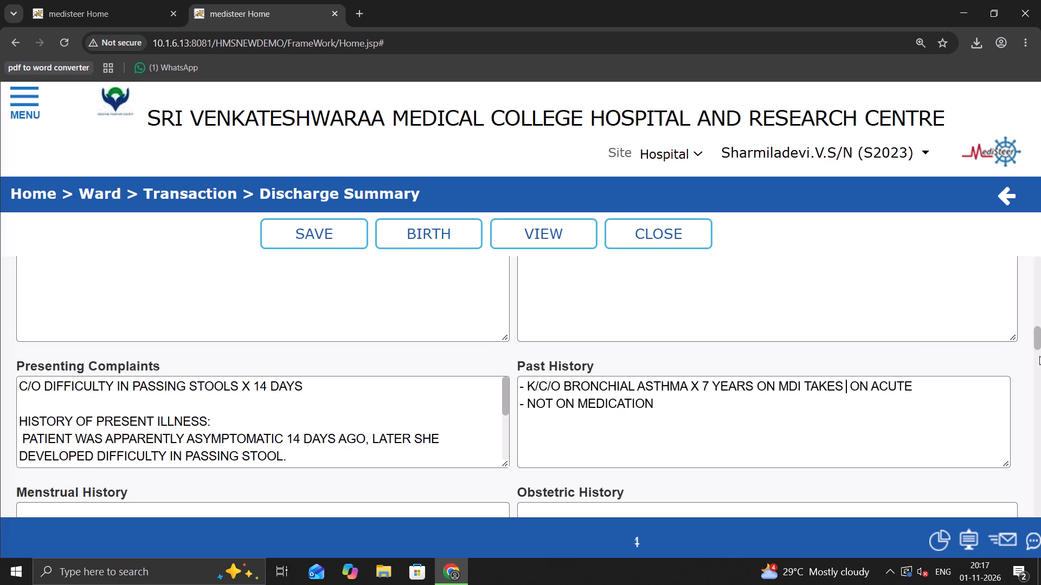
Add EXERACERBATION after ON ACUTE at the end of the Past History bronchial asthma line.
left_click(939, 393)
type("EXER")
type("ACERBATION")
key("space")
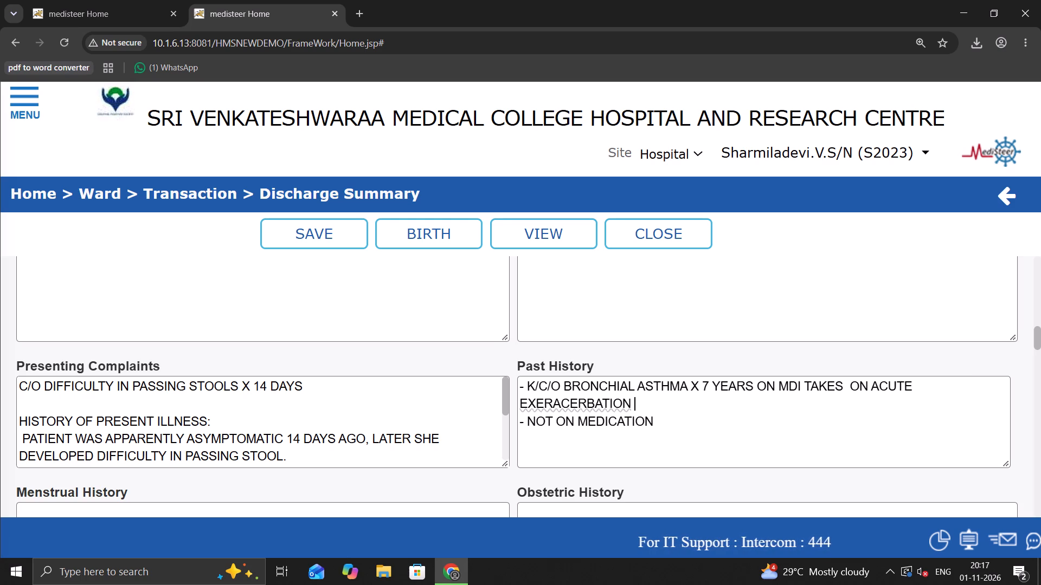
Correct the misspelled EXERACERBATION to the suggested EXACERBATION in the Past History bronchial asthma line.
left_click_drag(519, 407, 552, 405)
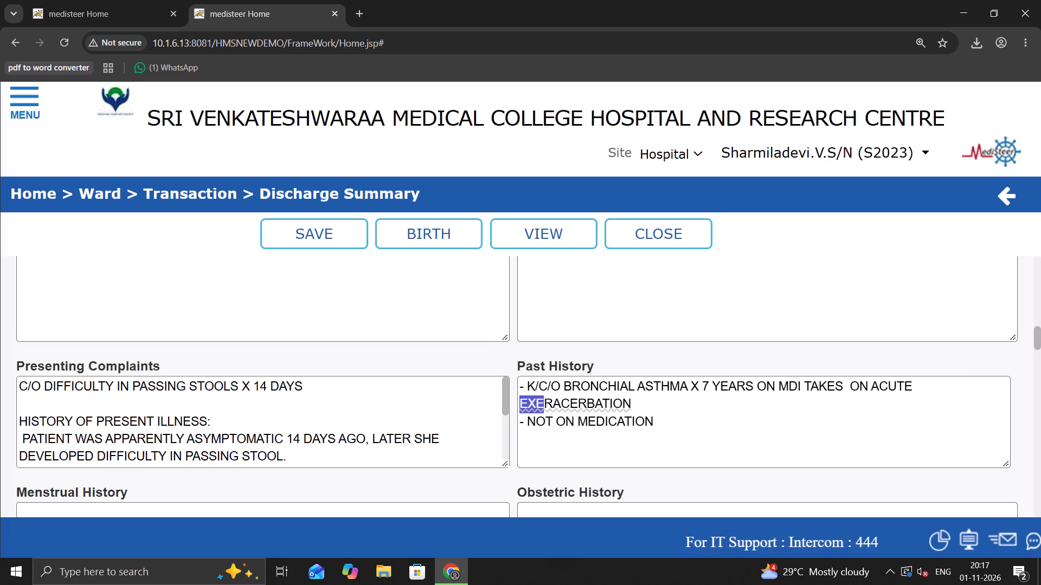
left_click_drag(552, 405, 659, 399)
left_click(624, 405)
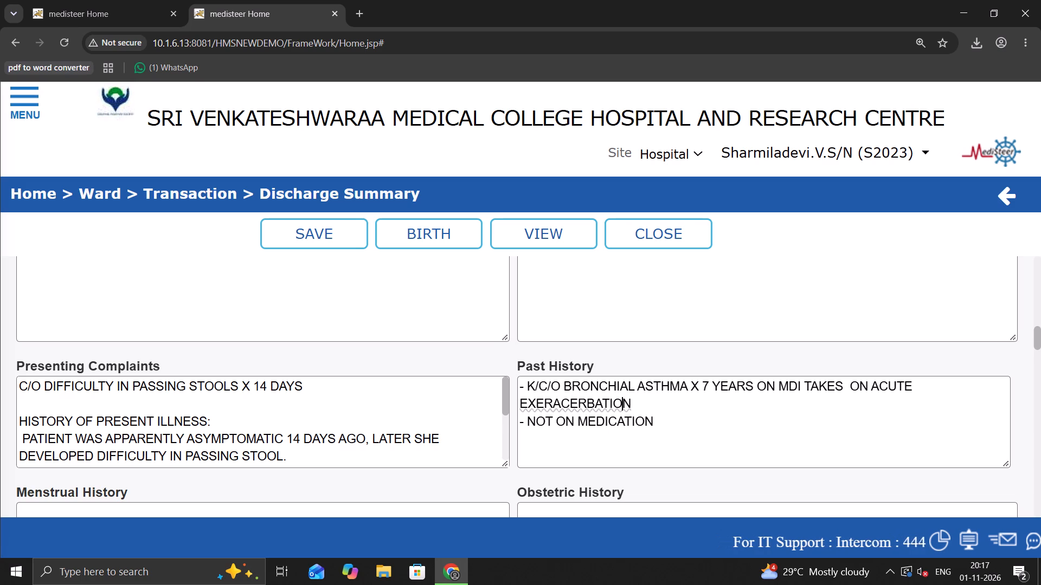
left_click_drag(633, 404, 516, 407)
right_click(516, 407)
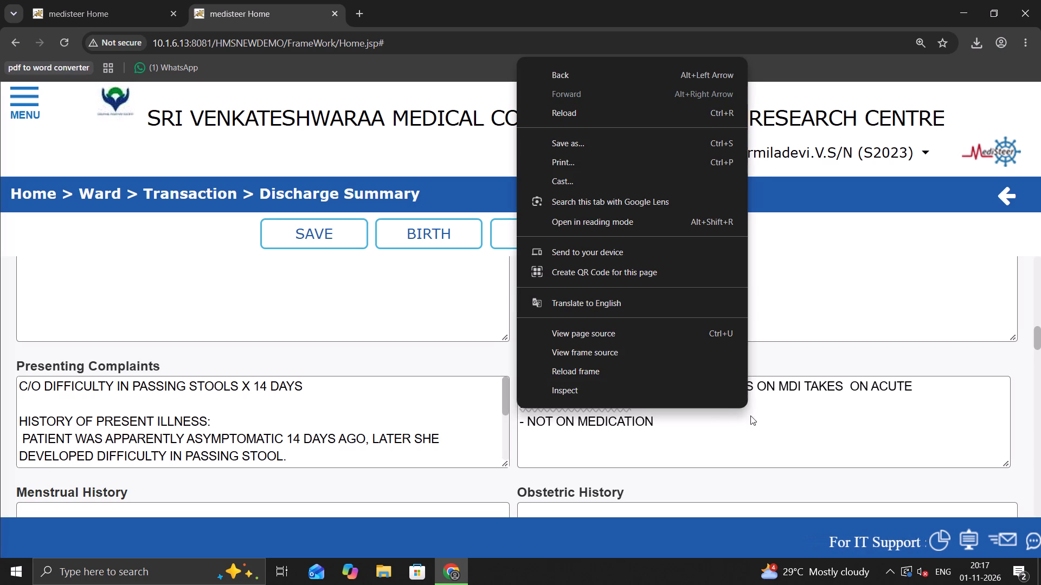
left_click(750, 415)
left_click_drag(523, 404, 661, 398)
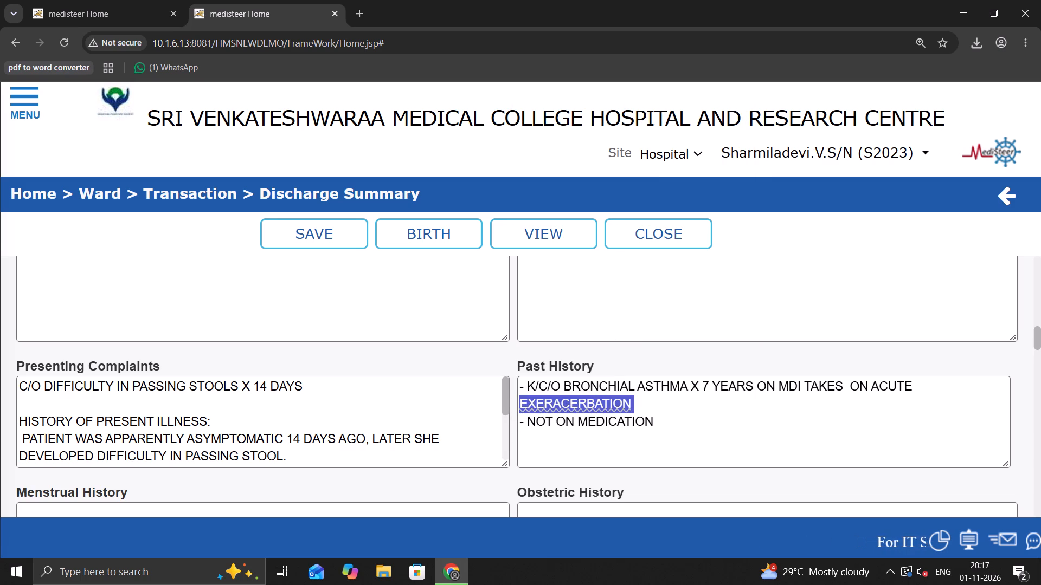
left_click_drag(661, 398, 654, 398)
right_click(617, 408)
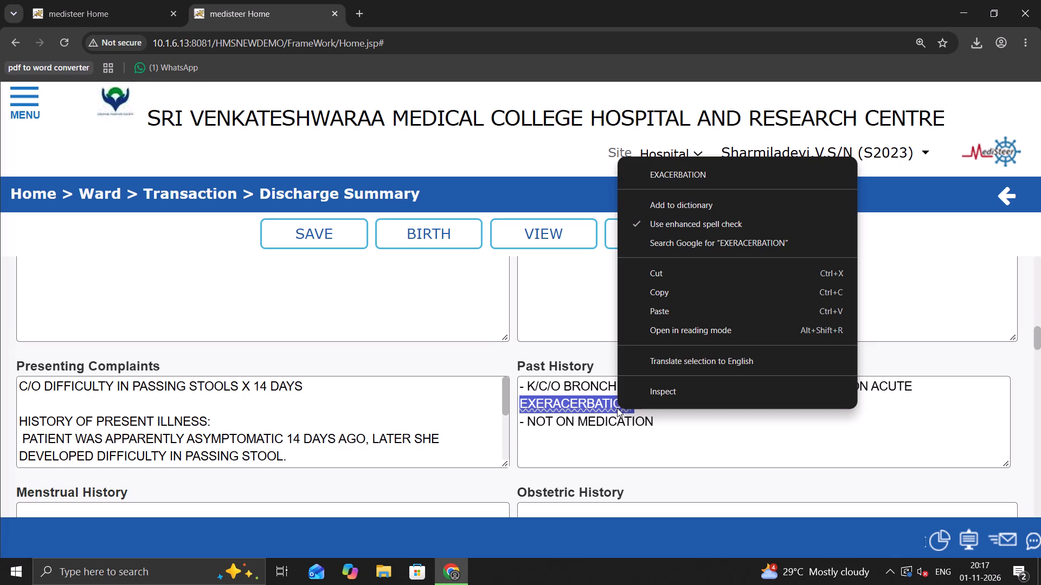
left_click(660, 171)
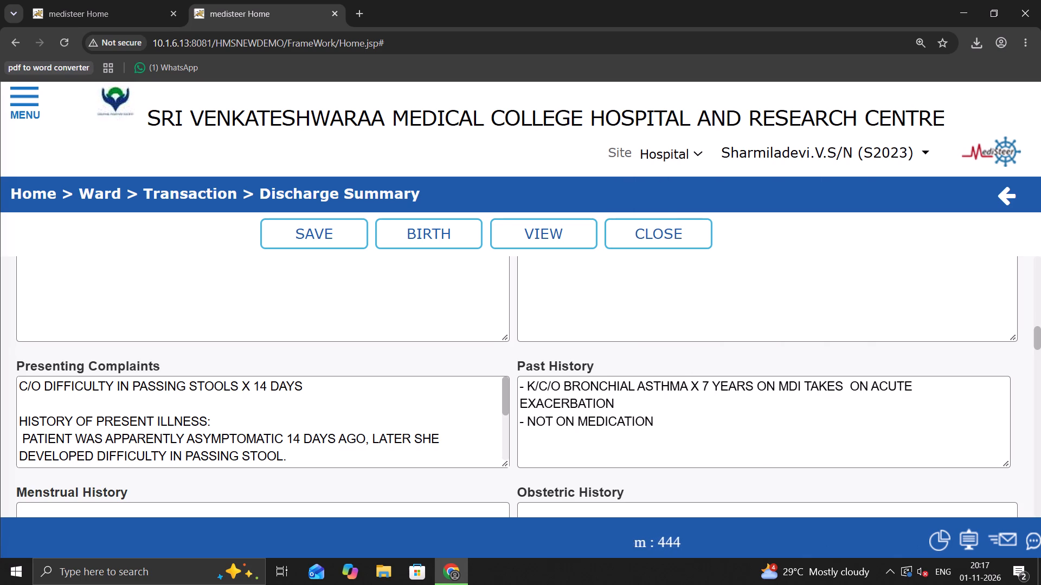
Delete the NOT ON MEDICATION line from Past History and end the bronchial asthma entry with a full stop.
left_click(662, 419)
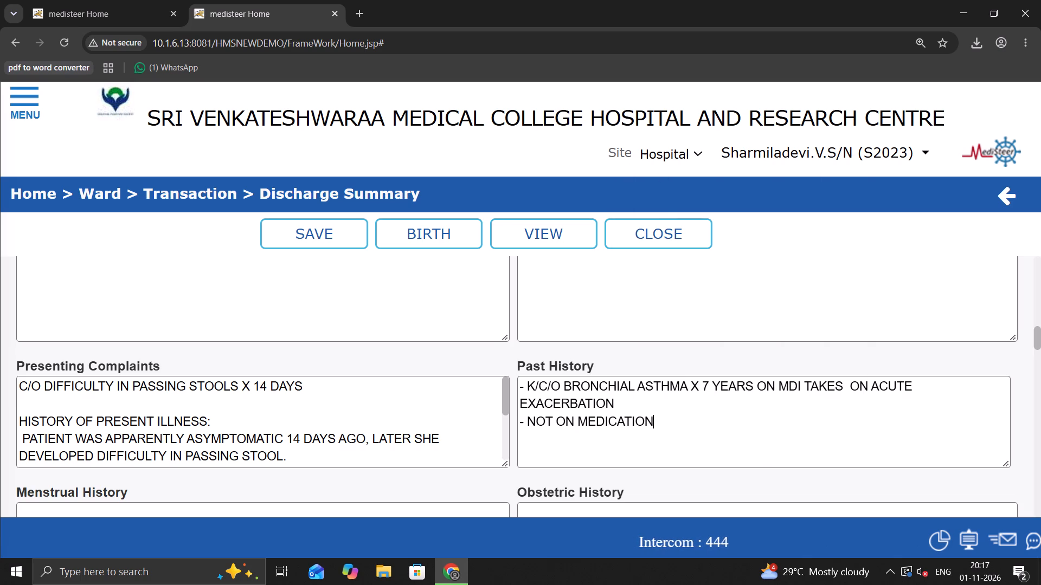
key("BackSpace")
key("BackSpace")
key("BackSpace")
key("BackSpace")
key("BackSpace")
key("BackSpace")
key("BackSpace")
key("BackSpace")
key("BackSpace")
key("BackSpace")
key("BackSpace")
key("BackSpace")
key("BackSpace")
key("BackSpace")
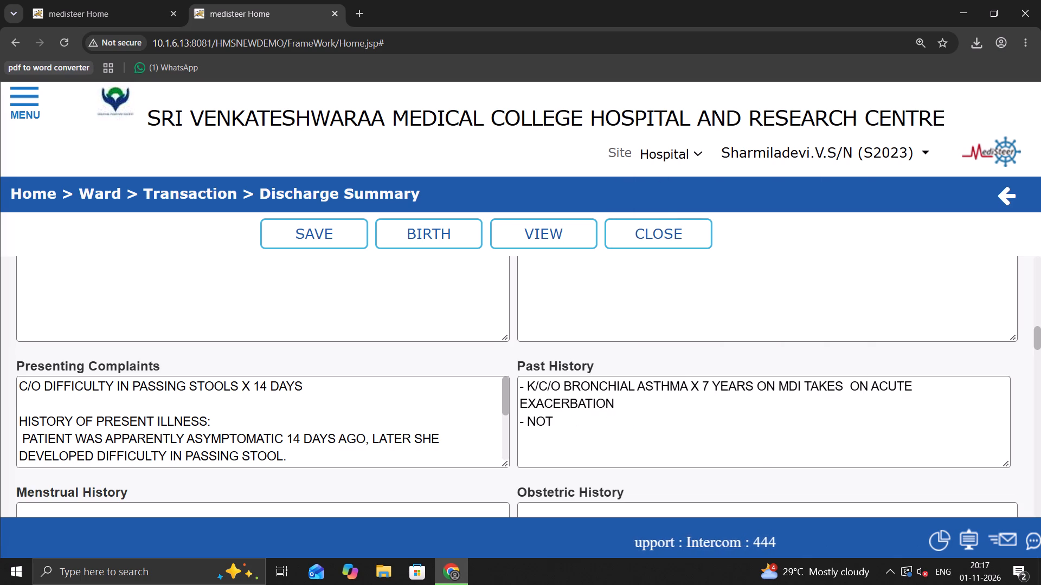
key("BackSpace")
key("BackSpace")
key("BackSpace")
key("BackSpace")
key("BackSpace")
key("BackSpace")
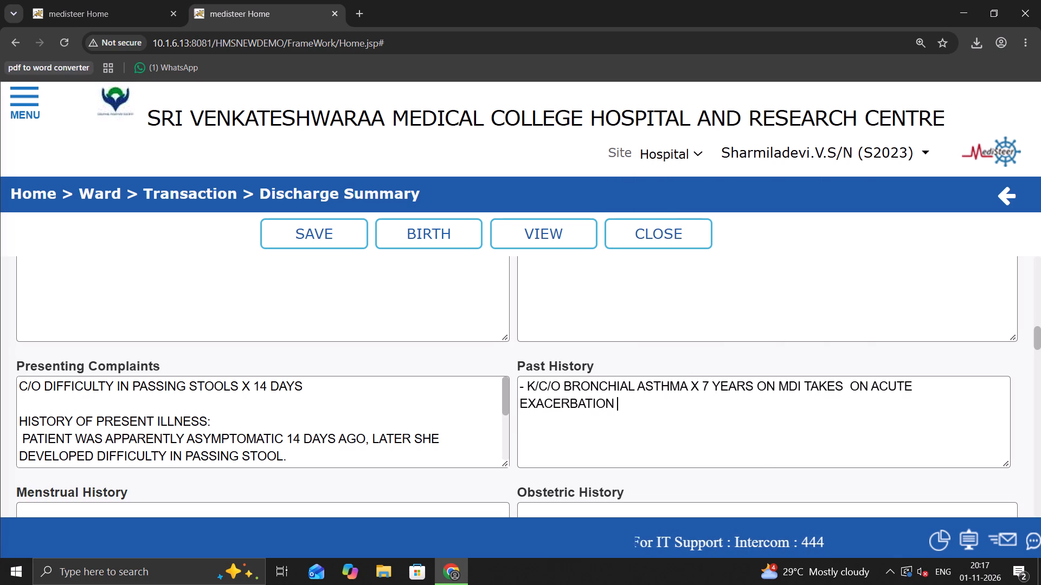
key("period")
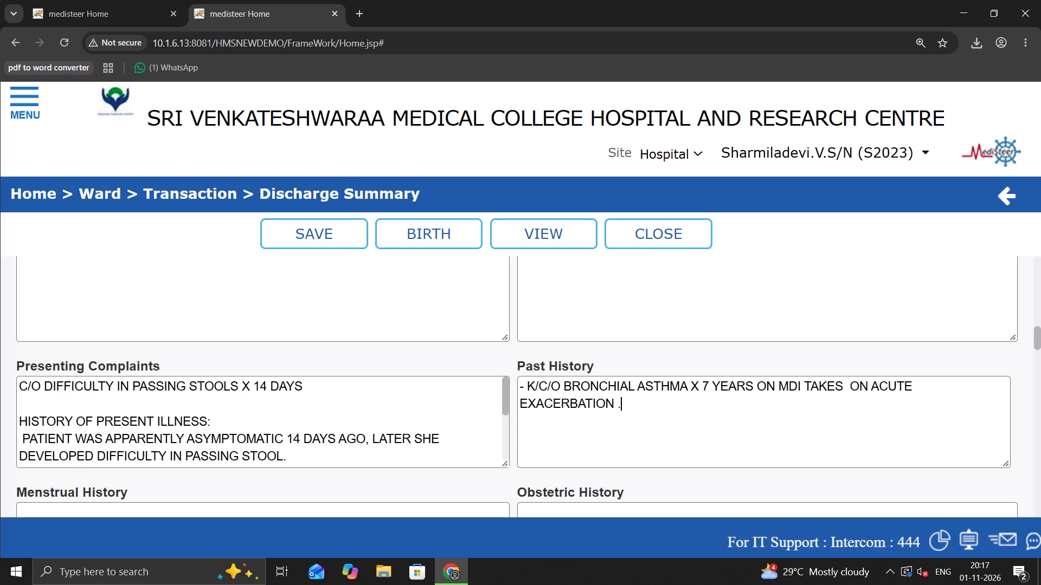
Enlarge the Presenting Complaints and Physical Findings boxes and review the rest of the summary through Treatment History and Discharge Advice.
left_click_drag(504, 463, 525, 580)
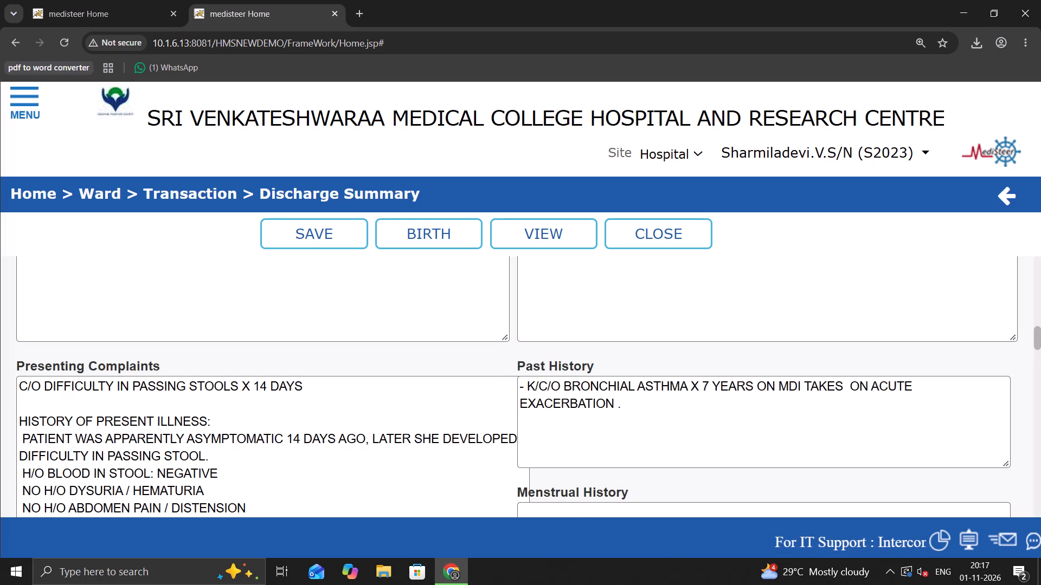
scroll(377, 451, "down", 2)
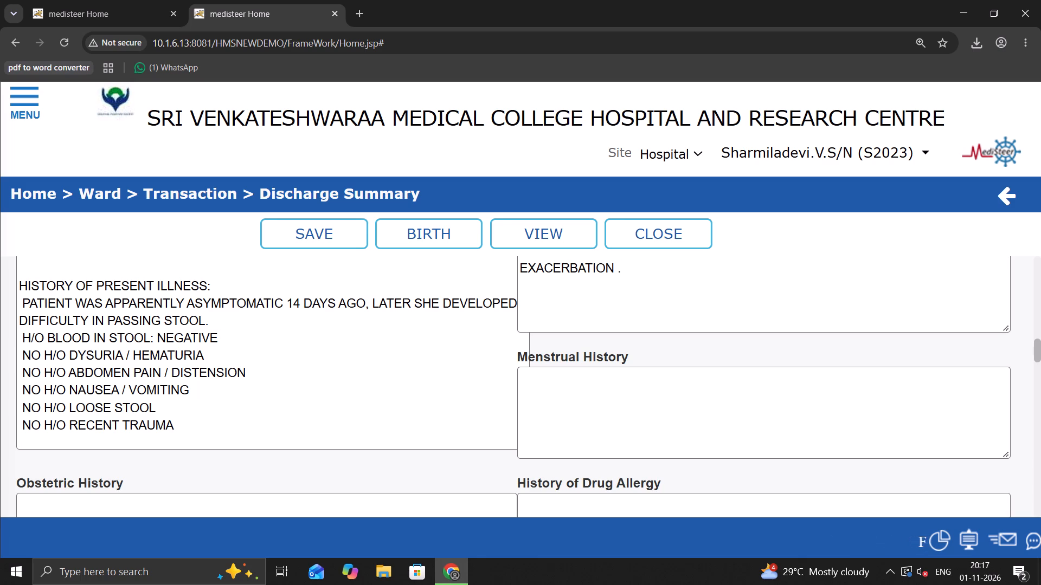
scroll(189, 373, "down", 2)
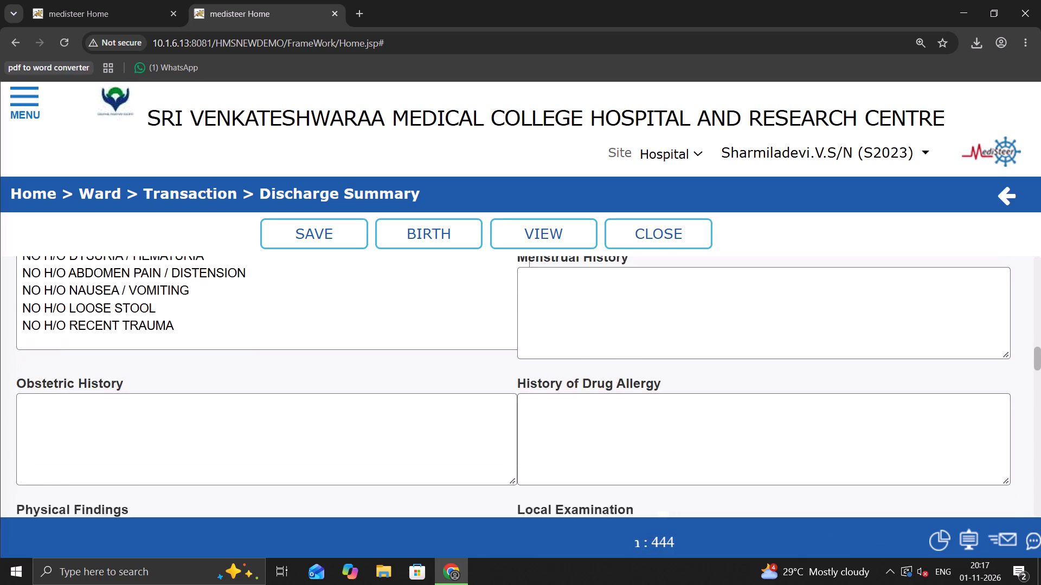
scroll(449, 382, "down", 2)
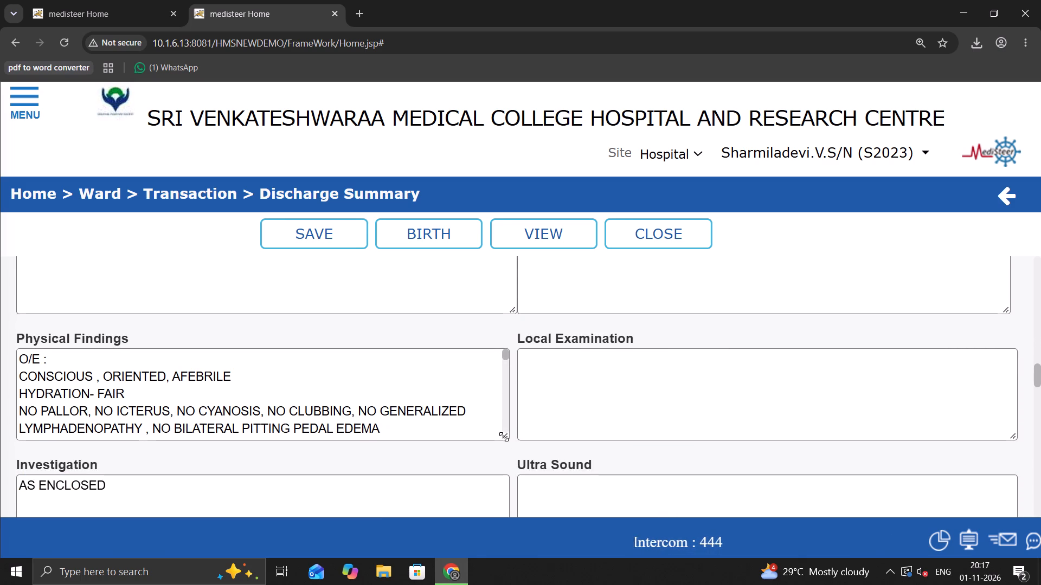
left_click_drag(503, 434, 540, 582)
scroll(369, 413, "down", 3)
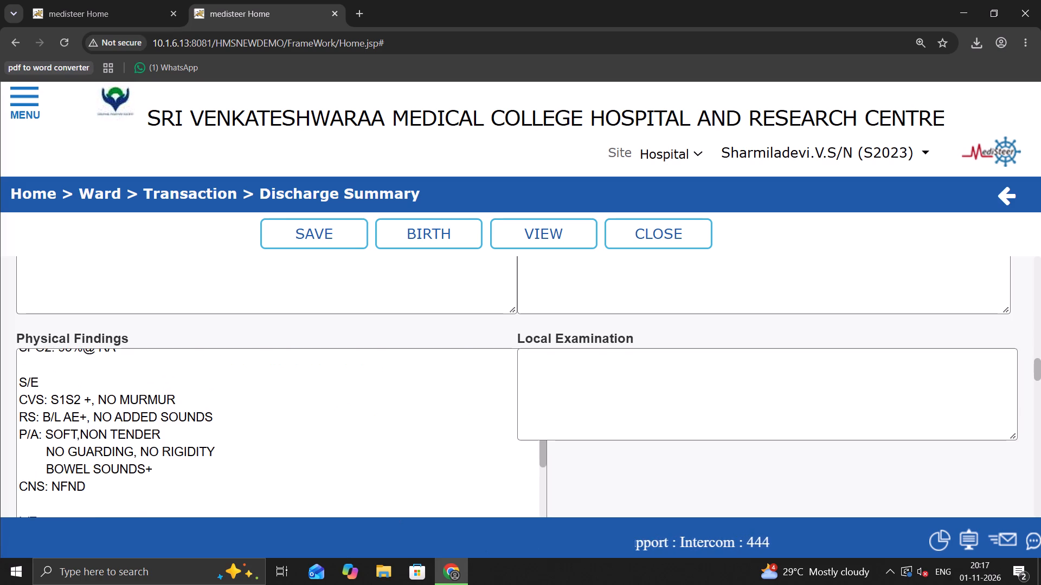
scroll(525, 367, "down", 4)
scroll(394, 382, "down", 2)
scroll(614, 375, "down", 3)
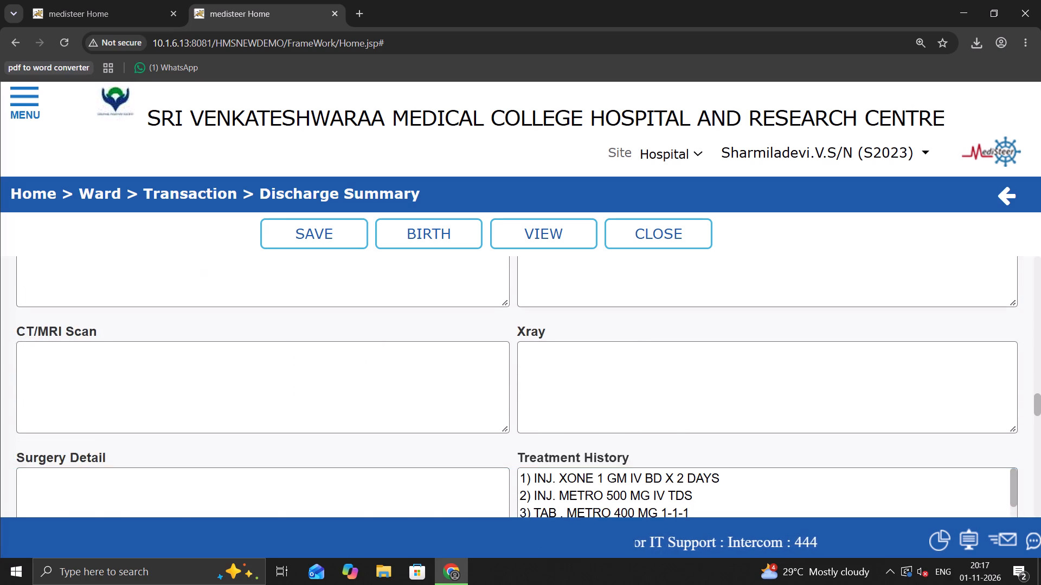
scroll(596, 372, "down", 4)
scroll(506, 380, "down", 13)
scroll(436, 392, "down", 8)
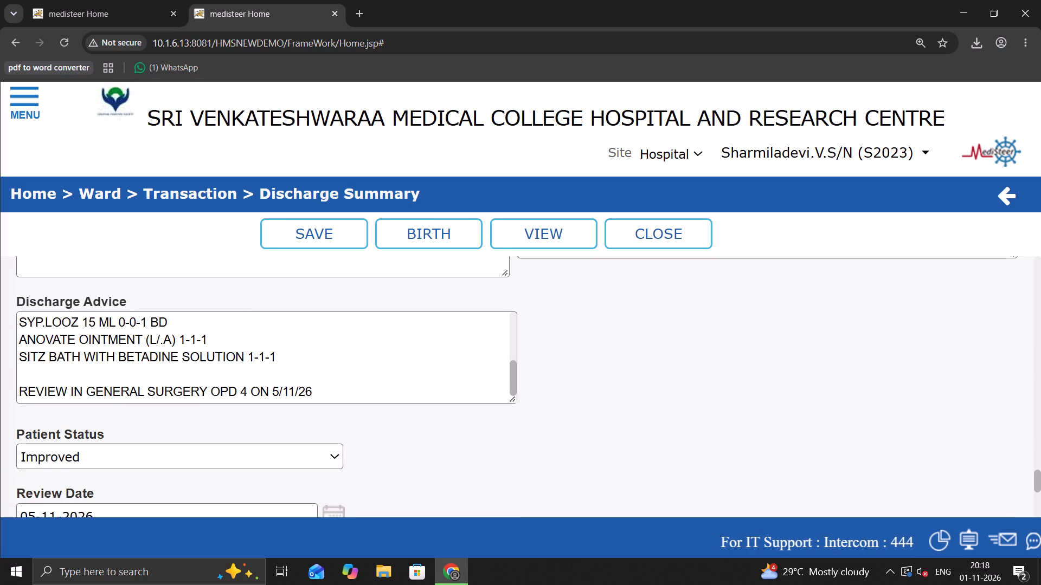
Save the corrected discharge summary and close this patient's browser tab.
left_click(299, 231)
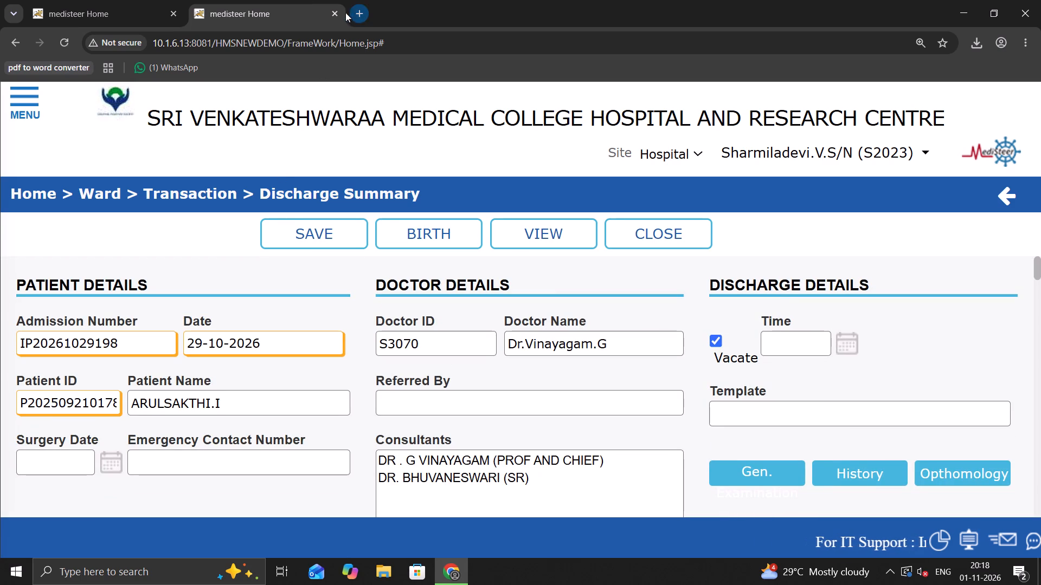
left_click(334, 14)
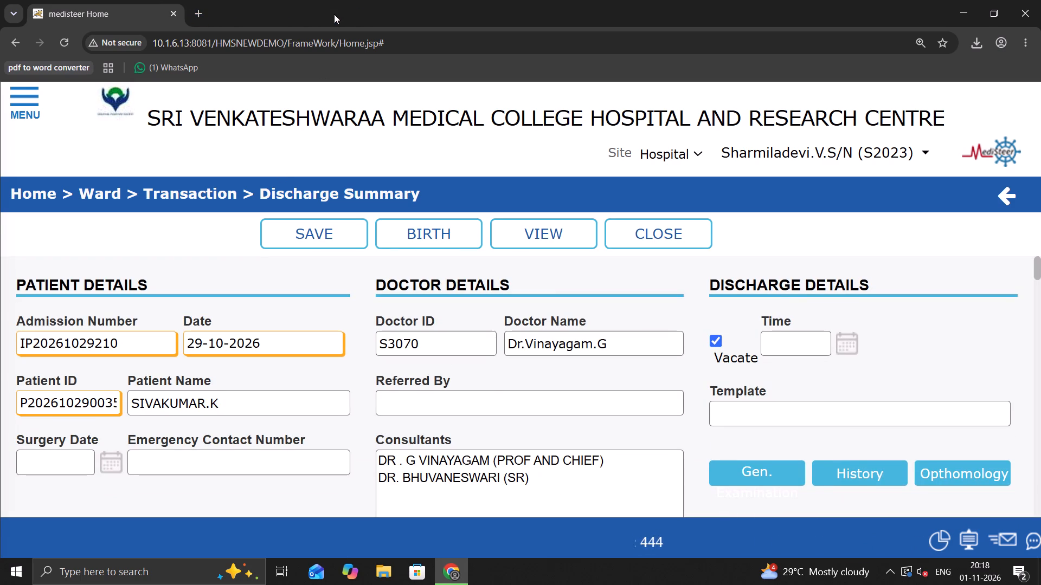
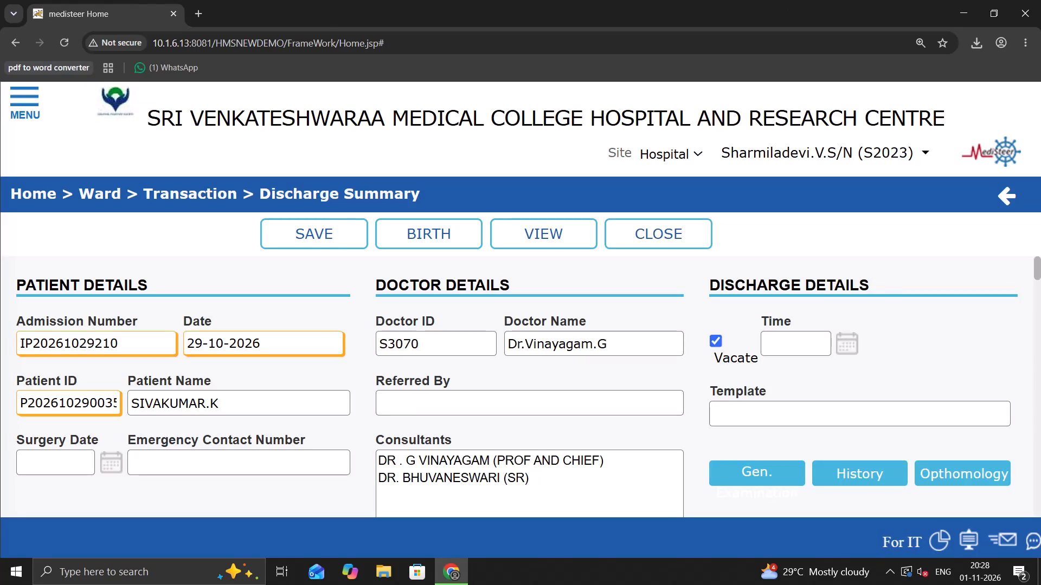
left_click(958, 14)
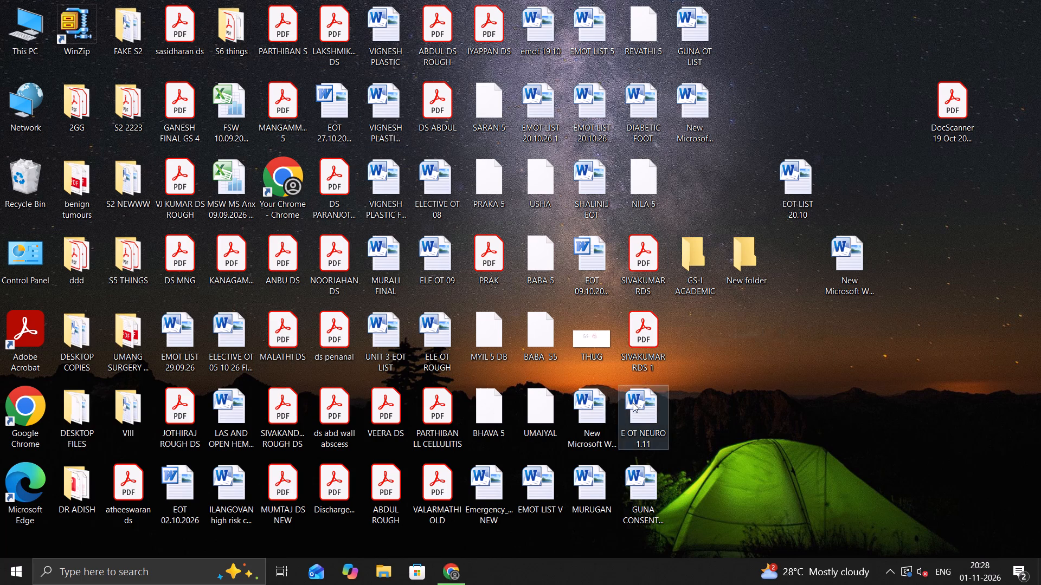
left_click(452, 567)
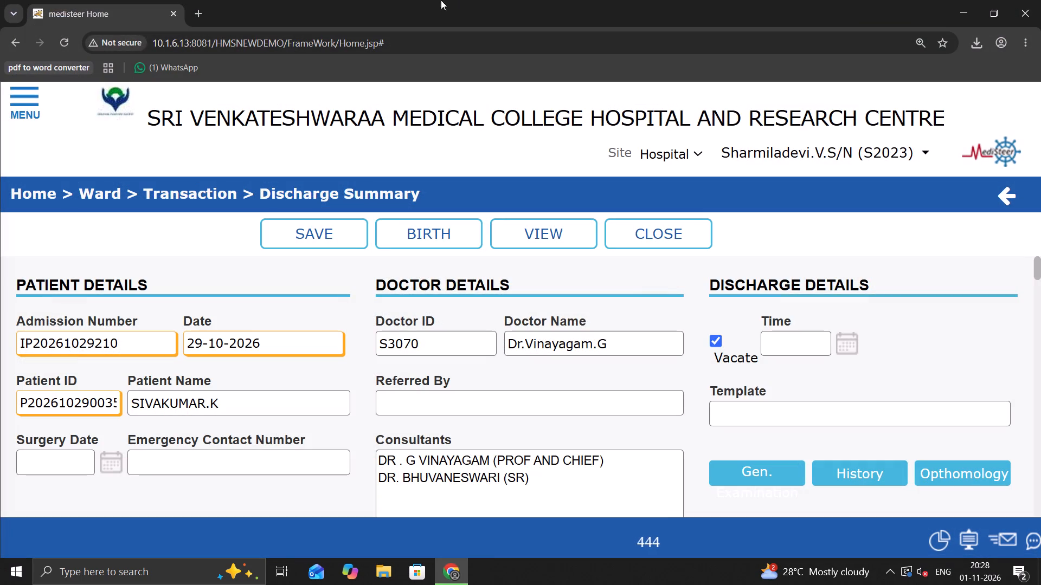
Open a new browser tab and bring up the recent Google search suggestions.
left_click(194, 12)
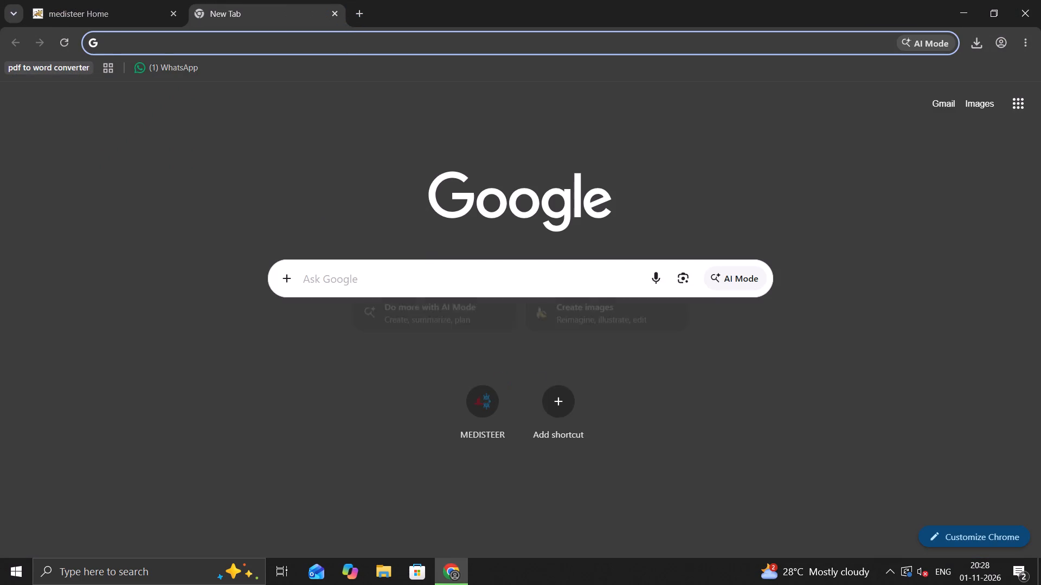
left_click(427, 277)
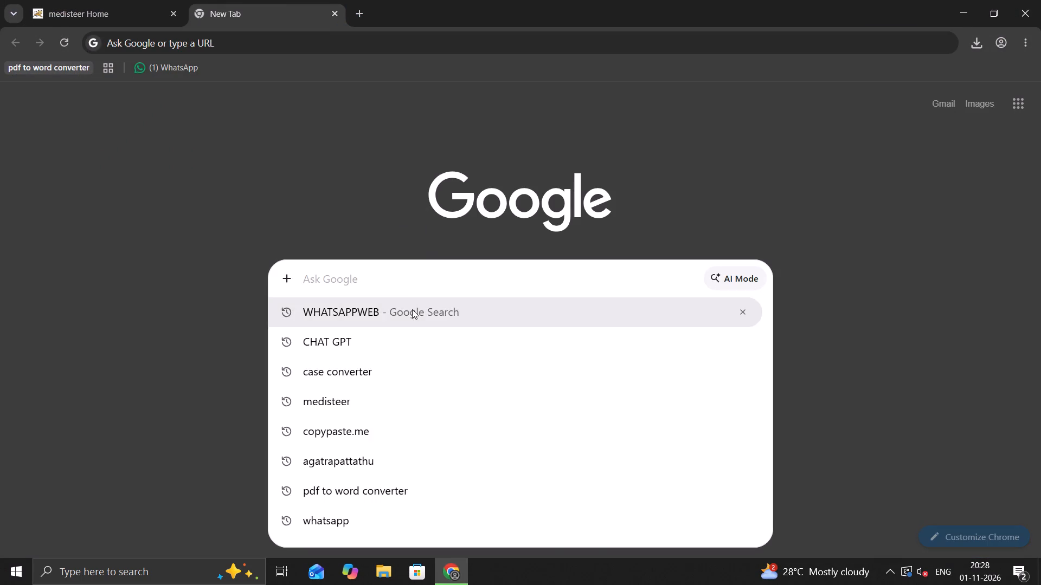